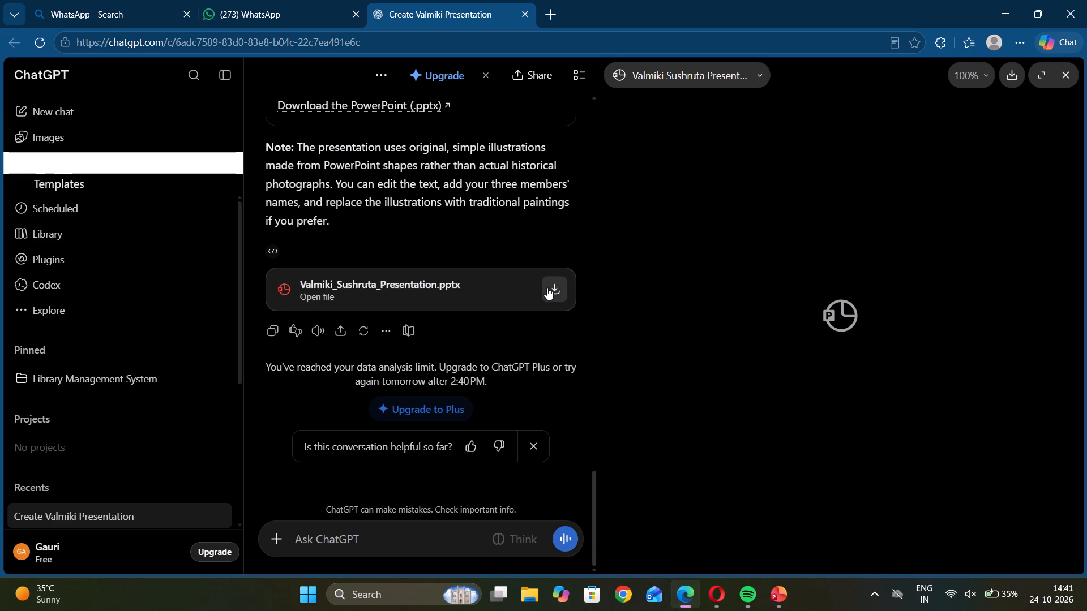
click(547, 286)
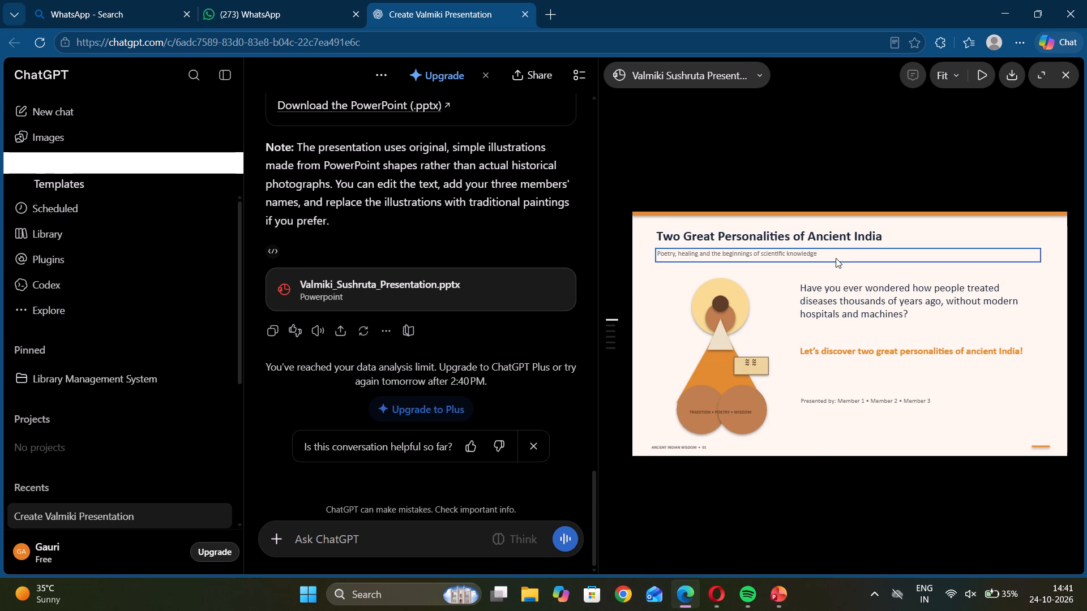
Review every slide of the previewed presentation from the opening to the closing slide, and return to the opening slide.
key(Down)
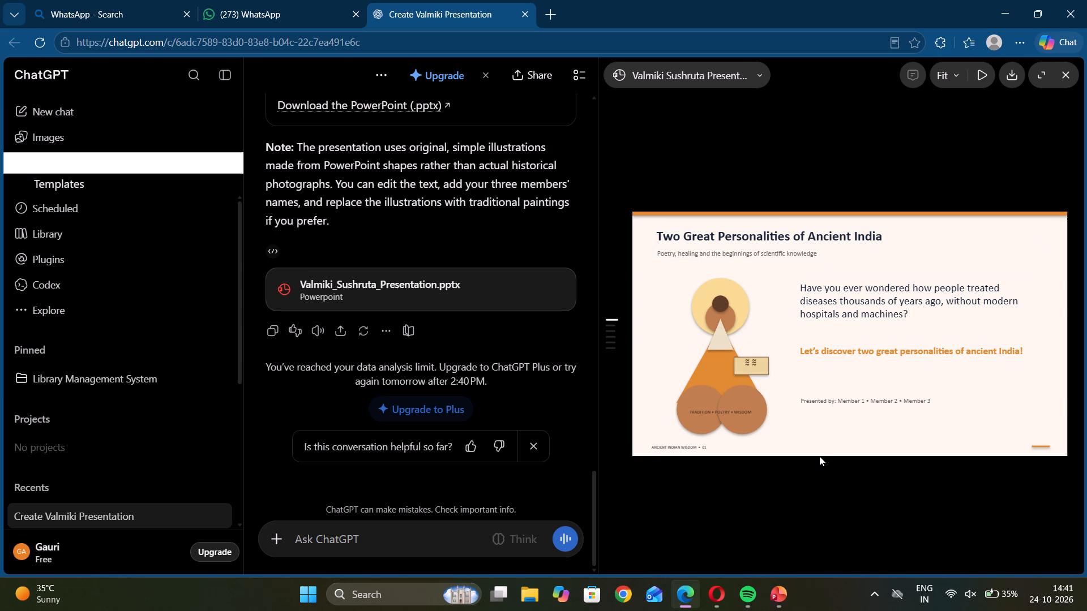
click(819, 456)
key(Down)
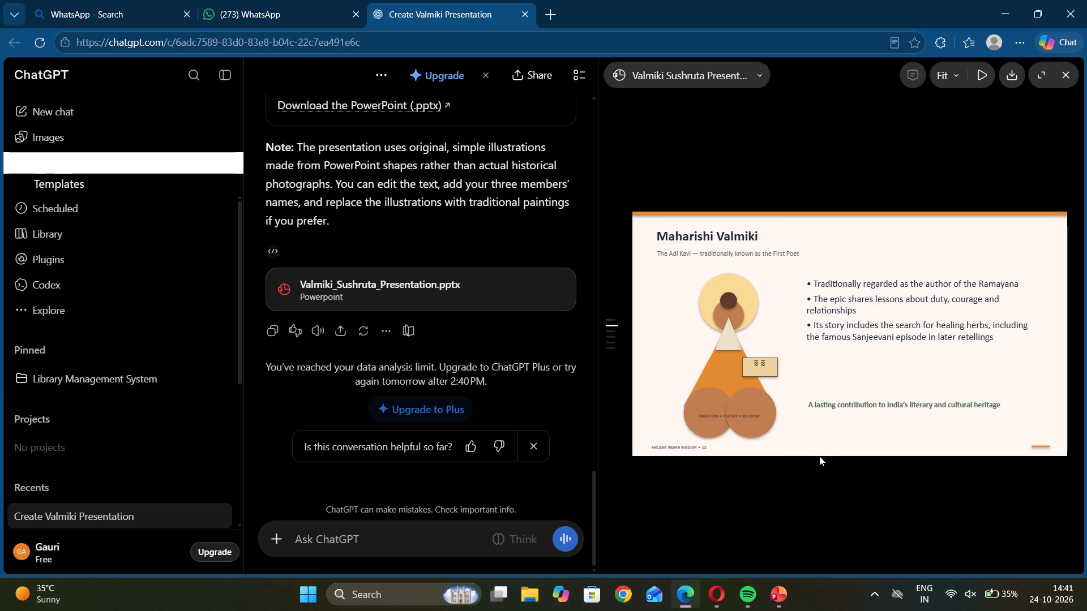
key(Up)
key(Down)
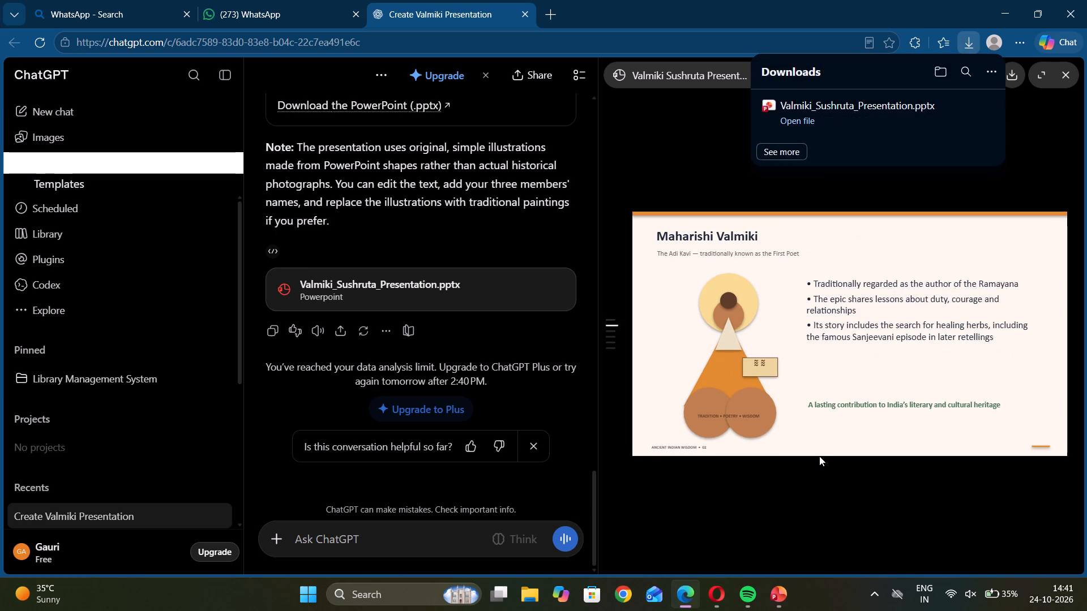
key(Up)
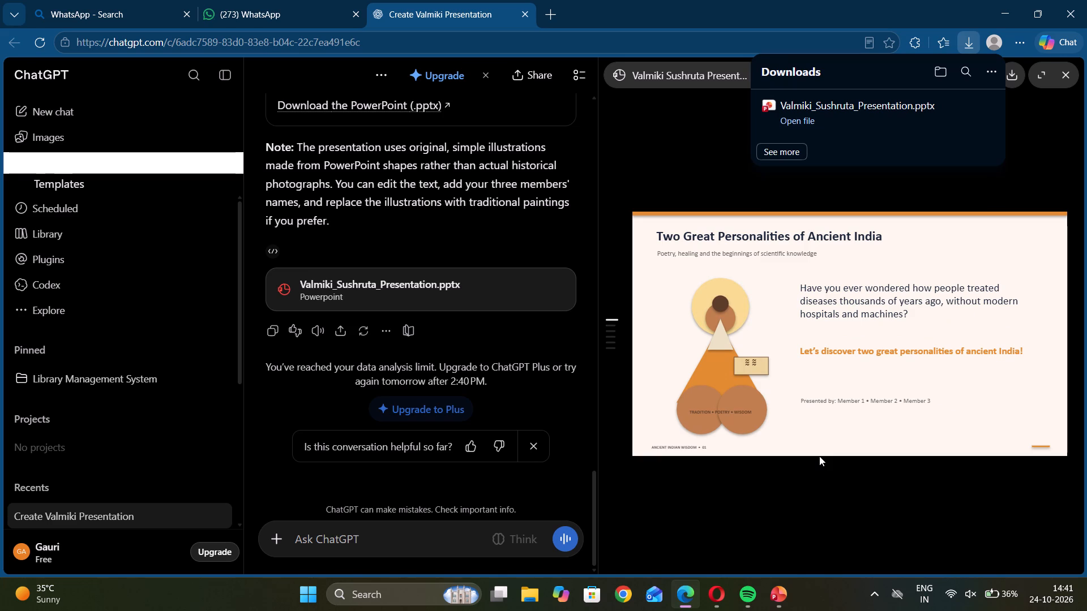
key(Down)
key(Down)
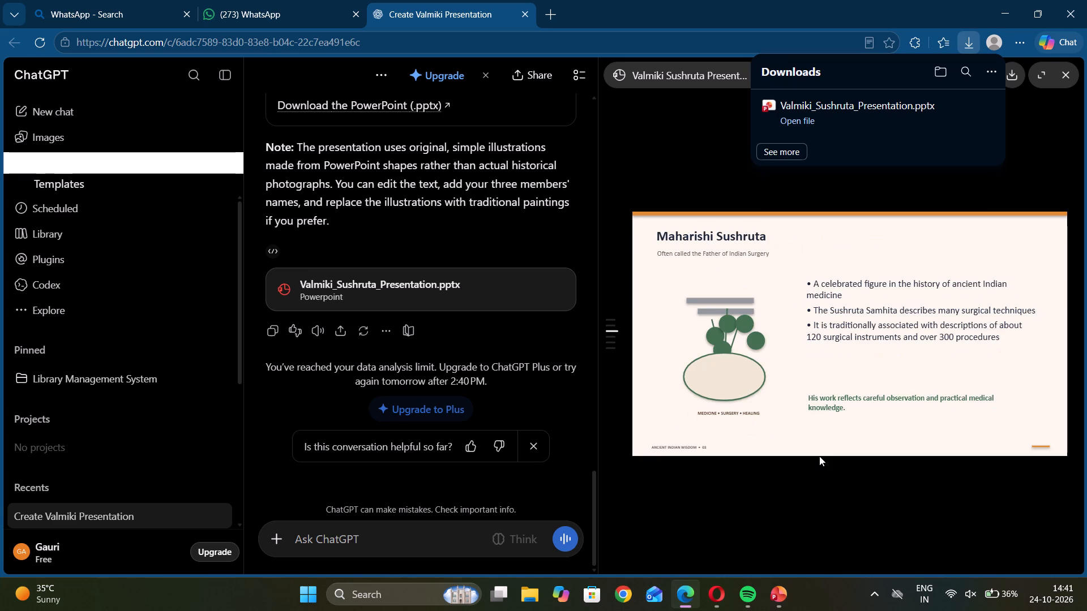
key(Down)
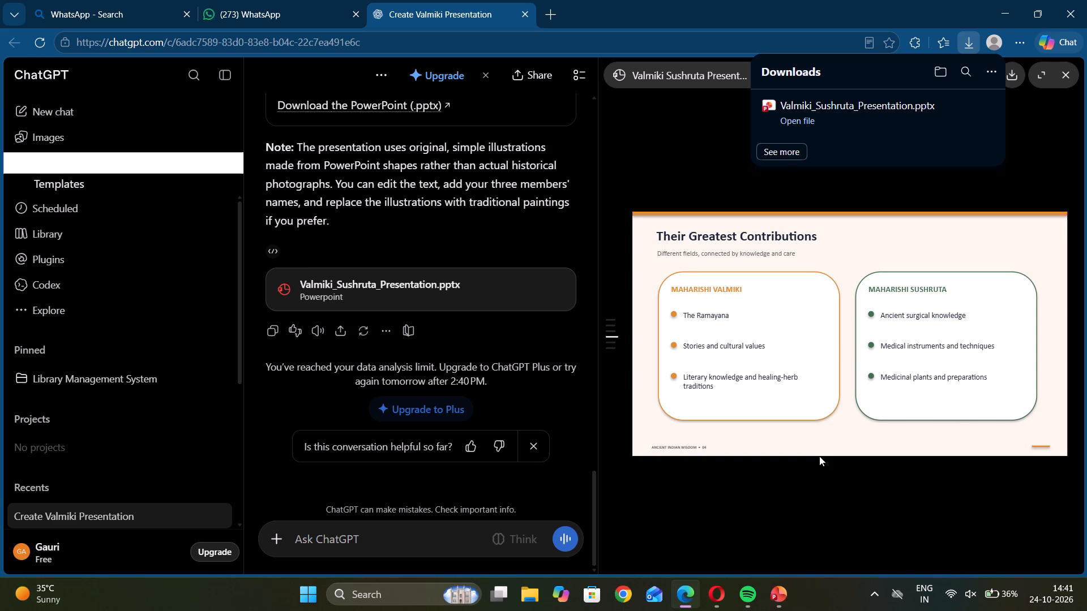
key(Down)
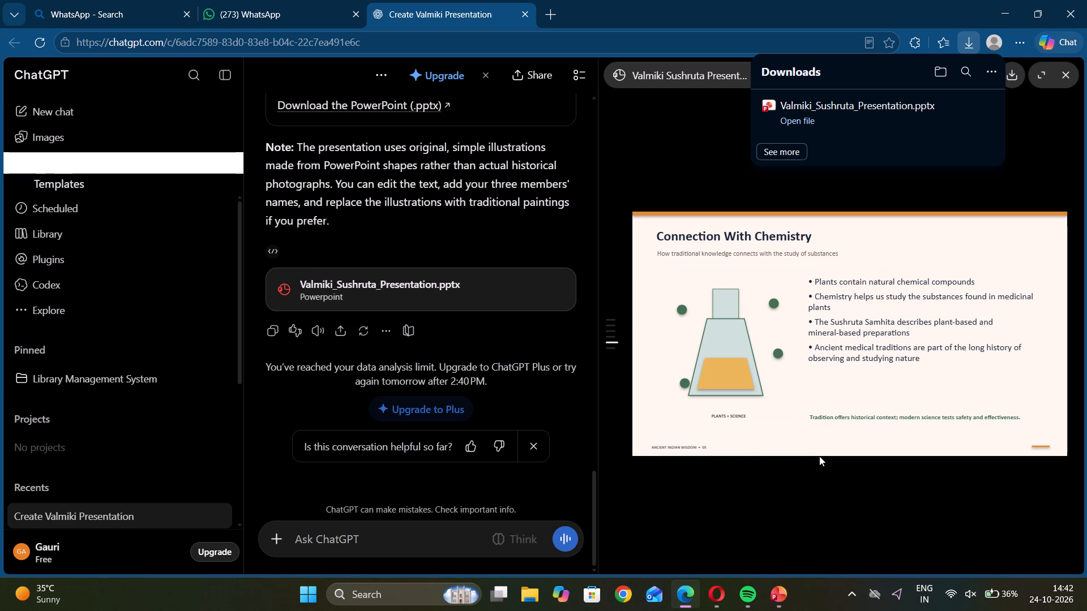
key(Down)
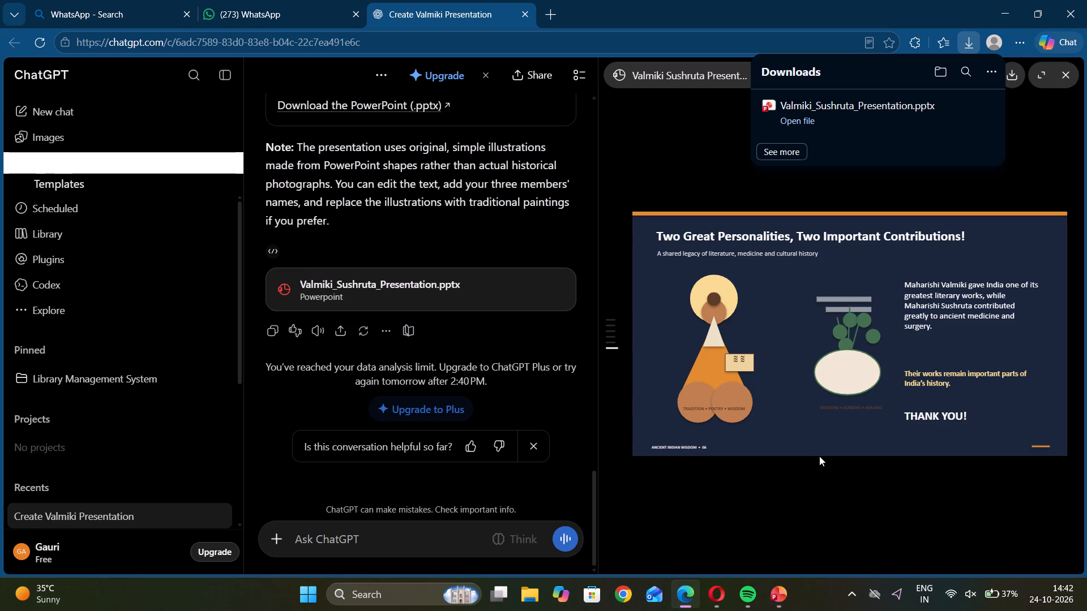
key(Down)
key(Down)
key(Down)
key(Down)
key(Down)
key(Down)
key(Up)
key(Down)
key(Up)
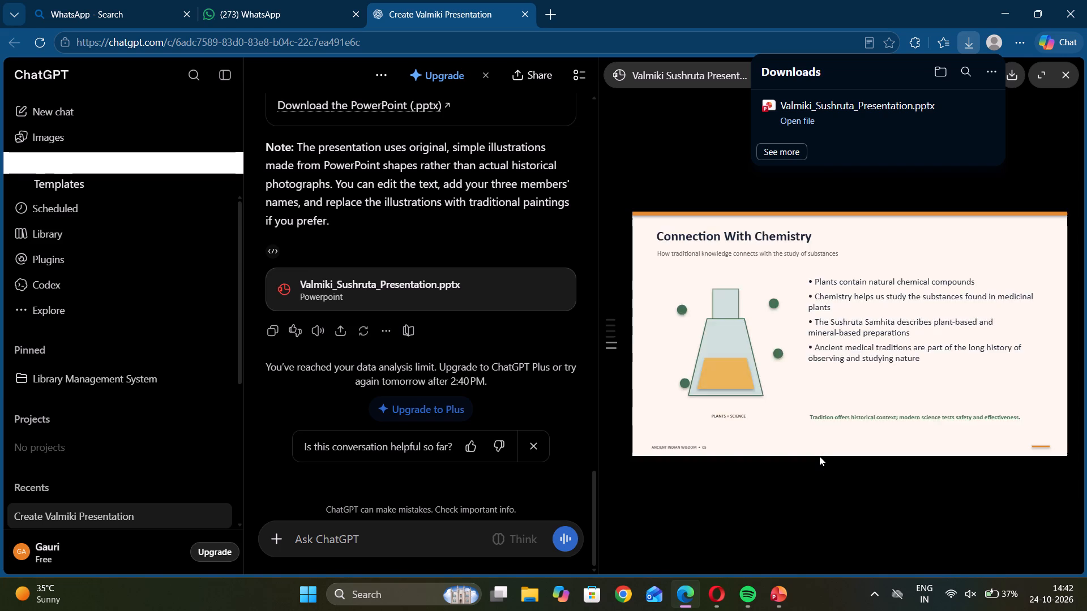
key(Up)
key(Up)
key(Up)
key(Up)
key(Up)
key(Up)
key(Up)
key(Up)
key(Up)
key(Up)
key(Up)
key(Up)
key(Up)
key(Up)
key(Up)
key(Up)
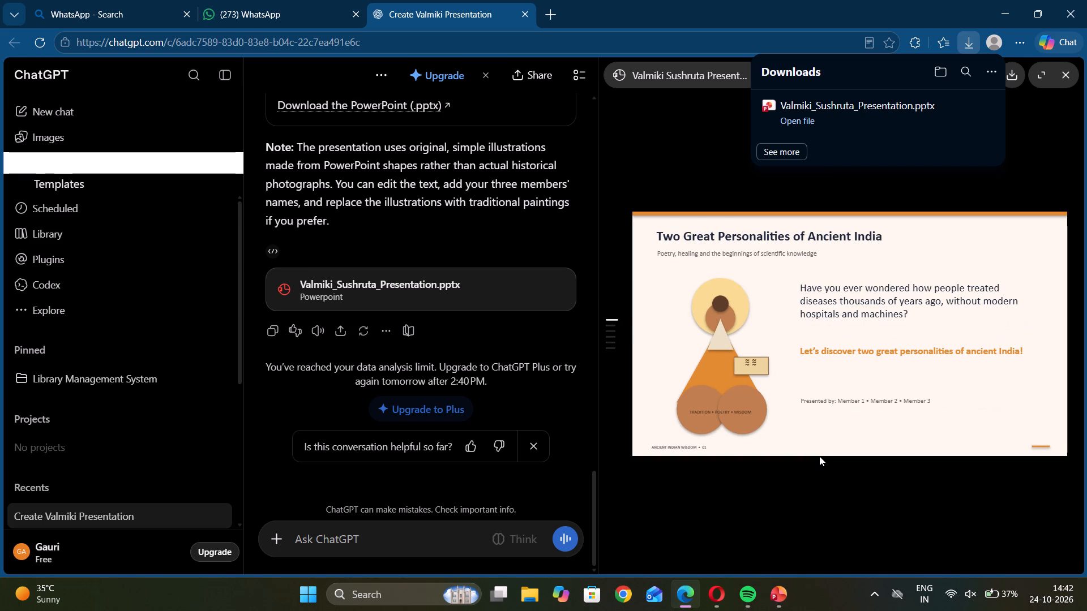
Zoom in on the opening slide and examine the individual shapes and labels that make up its figure illustration.
scroll(819, 456, right, 1)
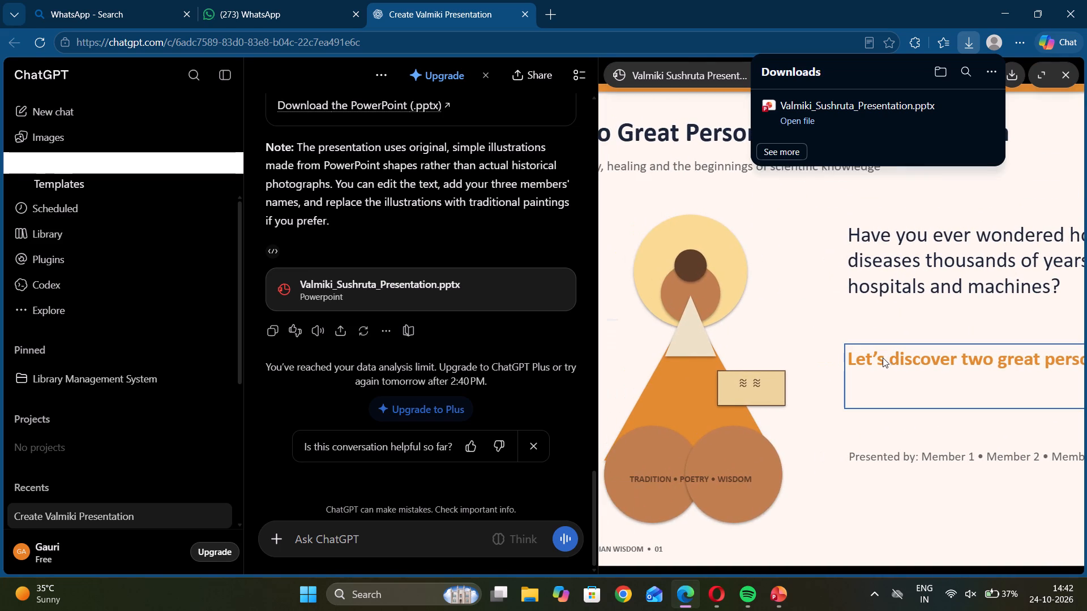
click(882, 359)
click(724, 369)
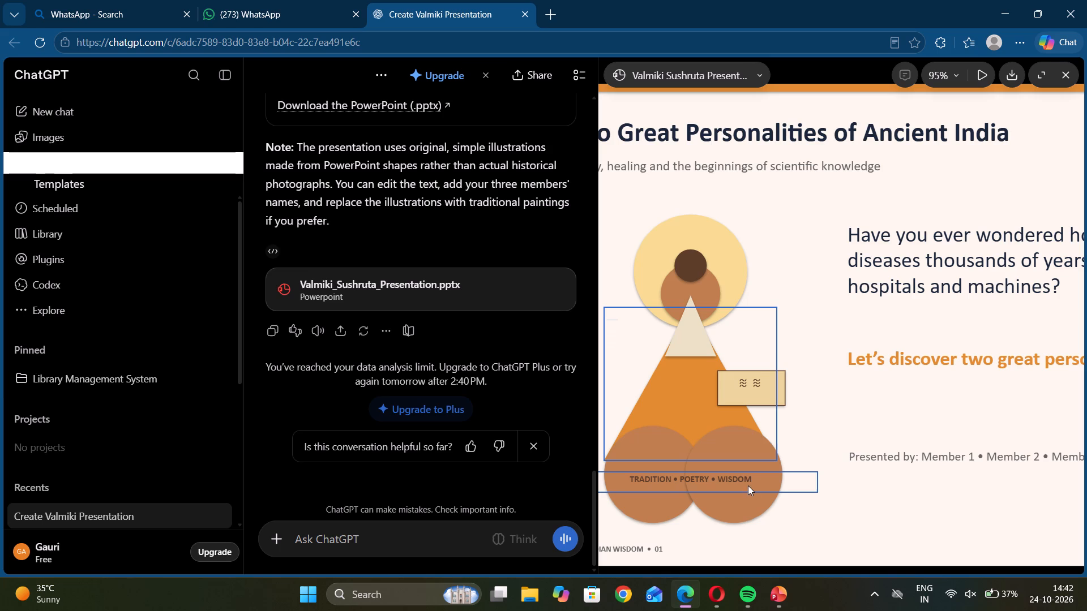
click(663, 484)
click(751, 463)
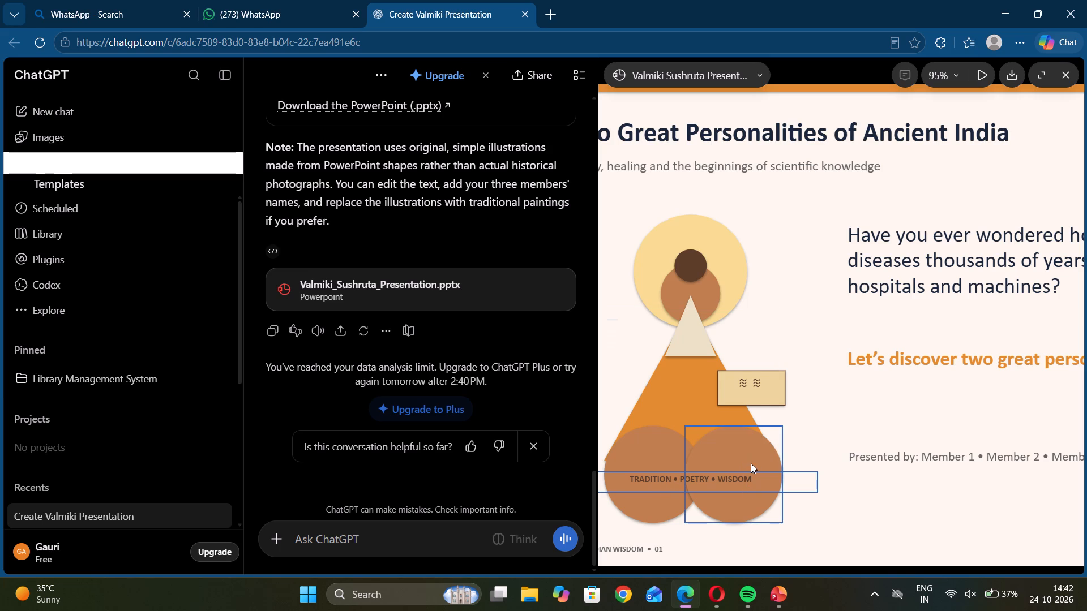
click(756, 395)
click(739, 385)
click(707, 382)
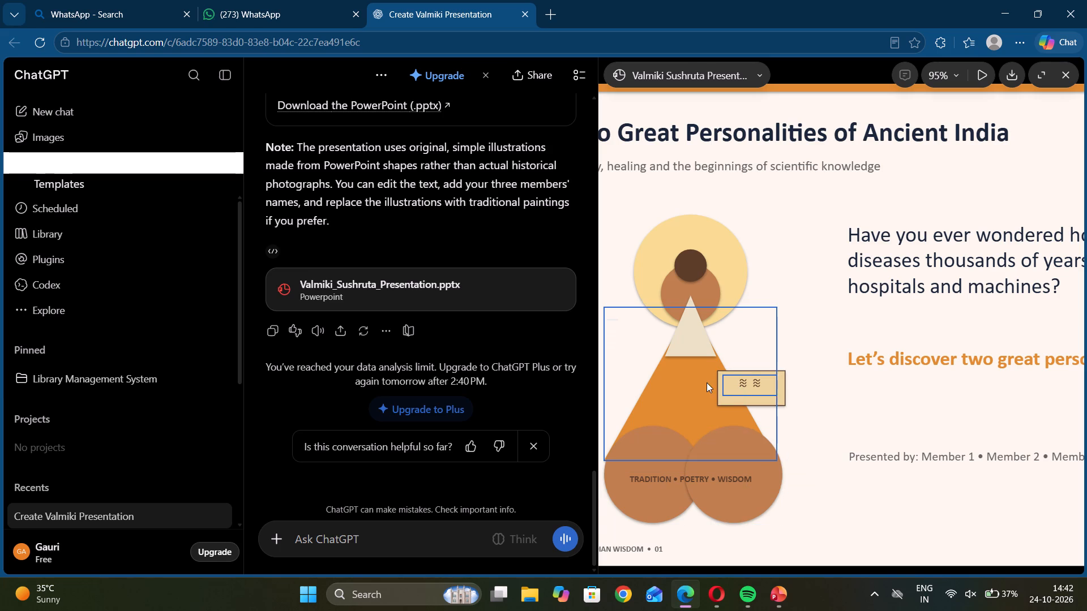
click(687, 343)
click(691, 280)
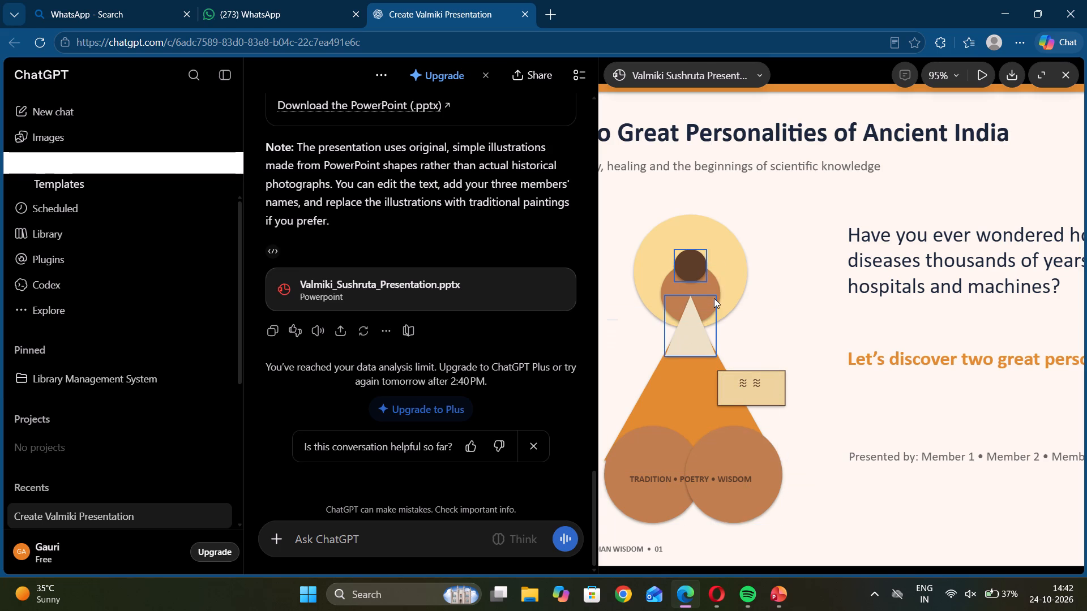
click(713, 297)
click(745, 292)
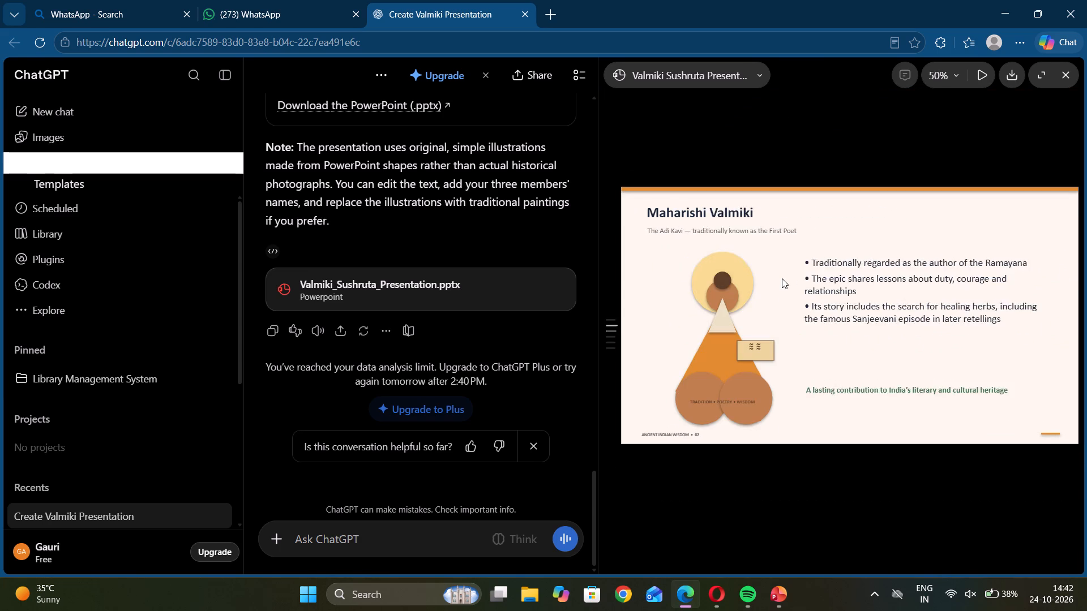
Review the slides again at 50% zoom through the closing slide, and recheck the opening slide's illustration shapes.
scroll(782, 278, down, 2)
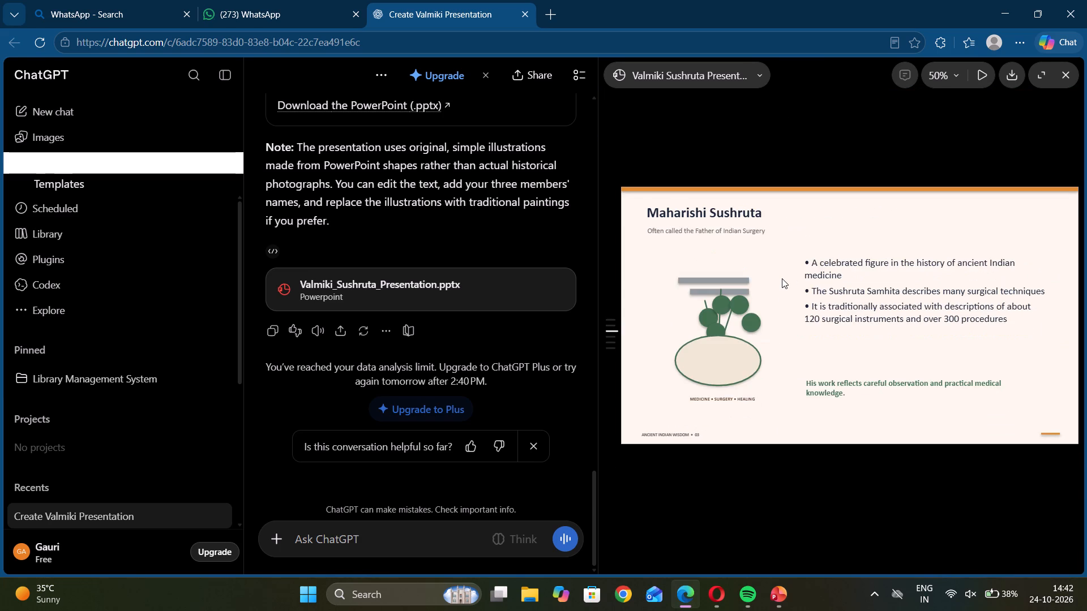
scroll(782, 278, down, 2)
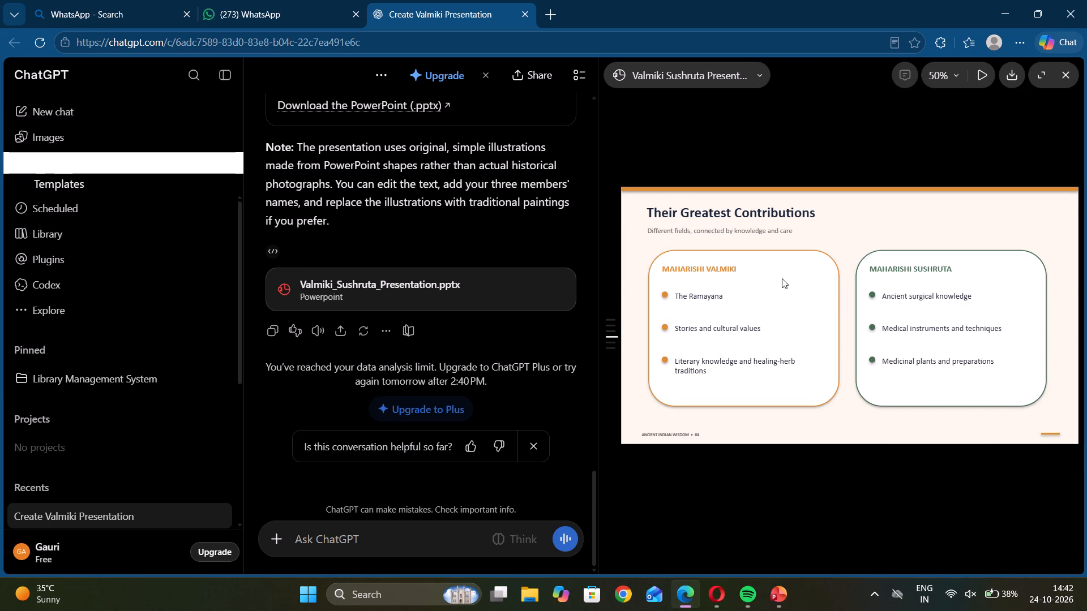
scroll(782, 278, down, 3)
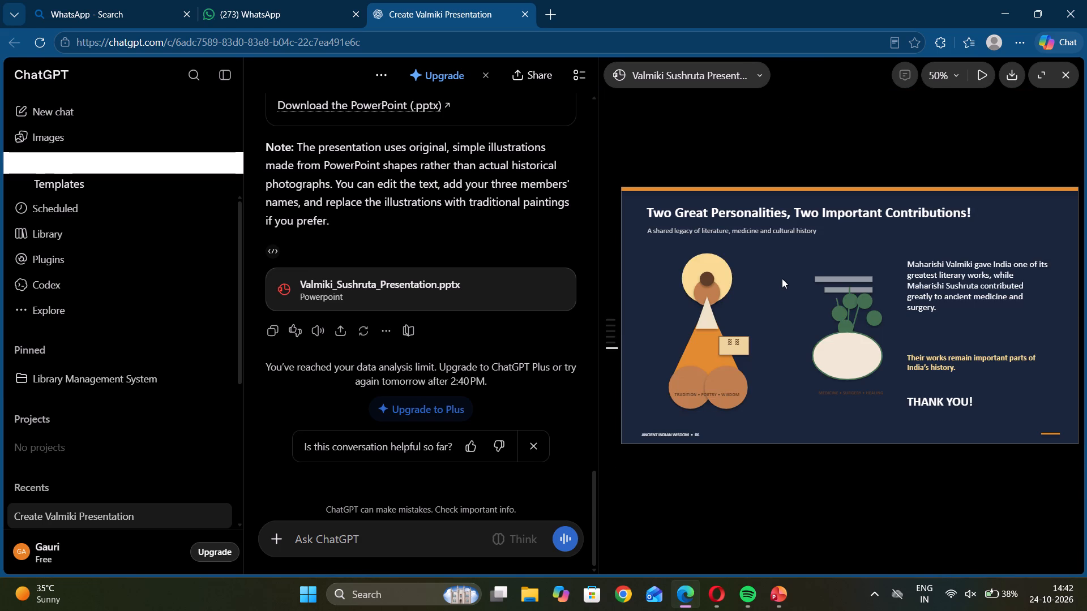
scroll(782, 278, down, 2)
scroll(782, 278, up, 10)
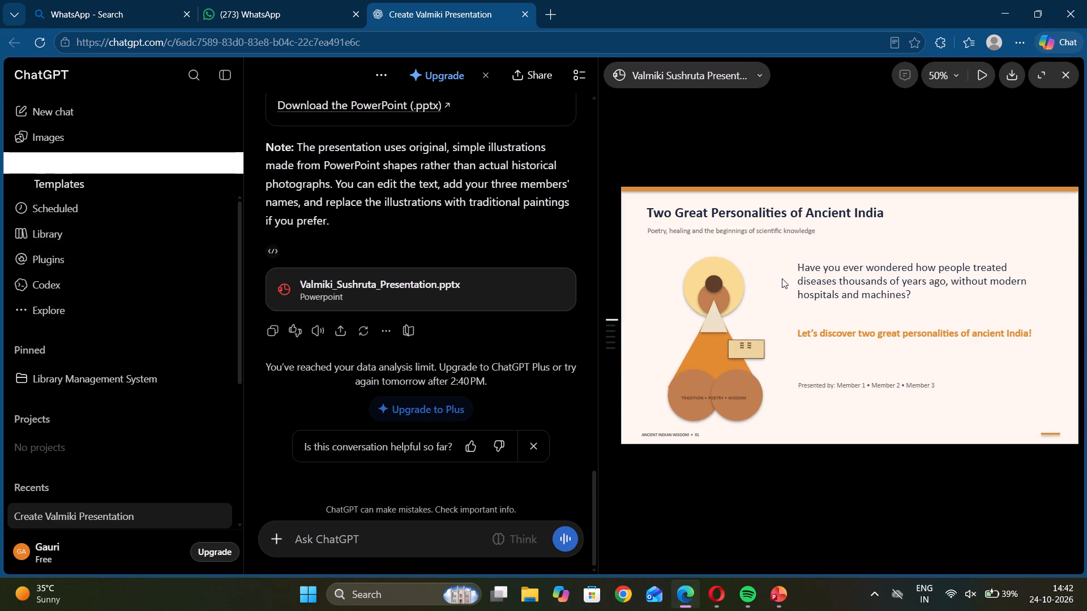
click(726, 315)
click(706, 345)
click(736, 402)
click(701, 413)
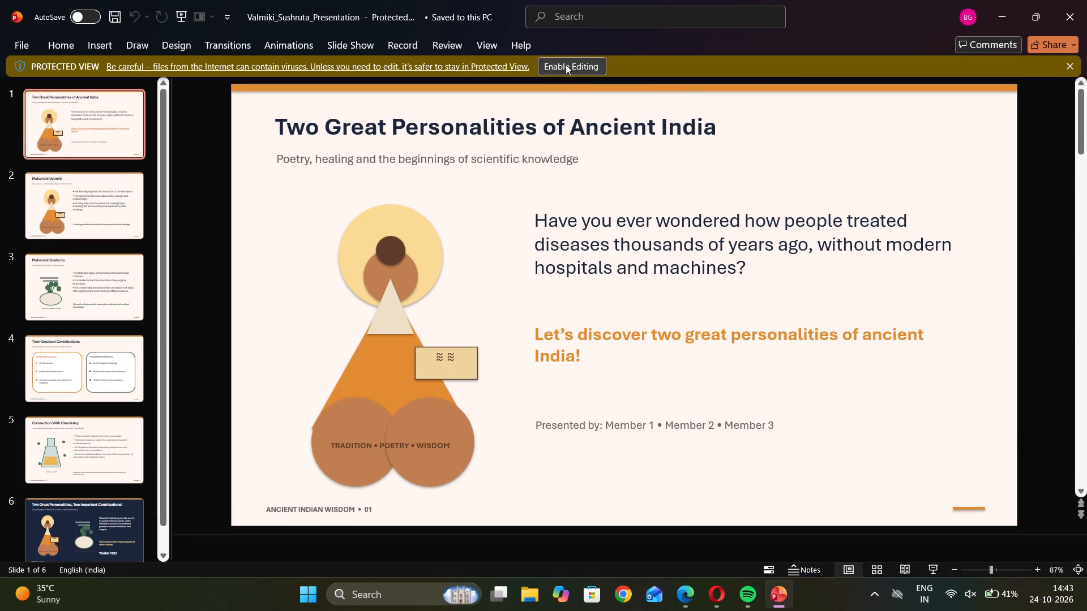
click(567, 66)
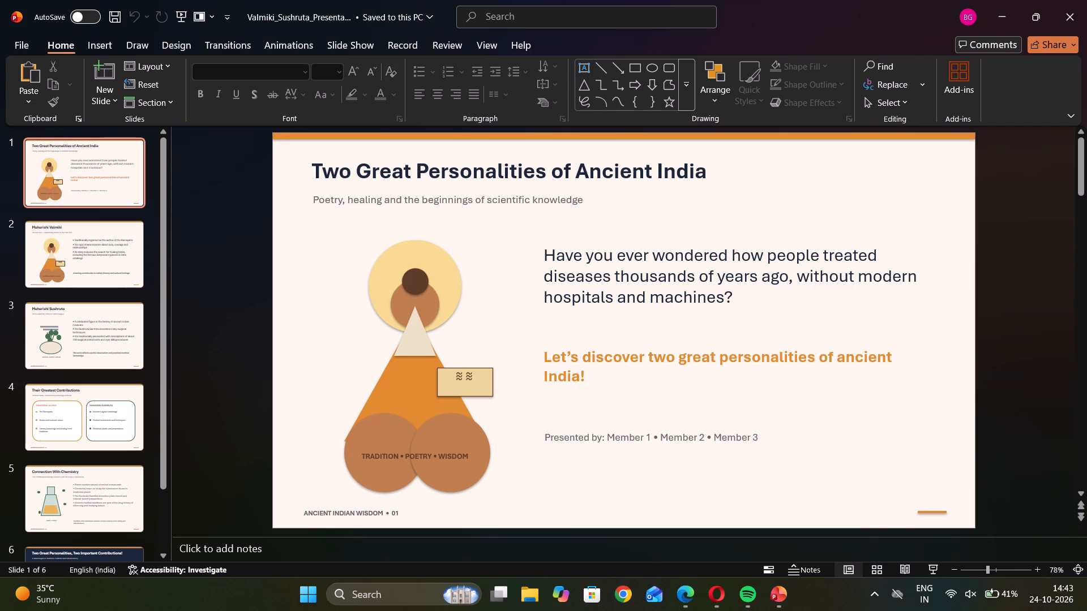
Review all the slides in PowerPoint from the opening to the closing one, and return to the opening slide.
key(Right)
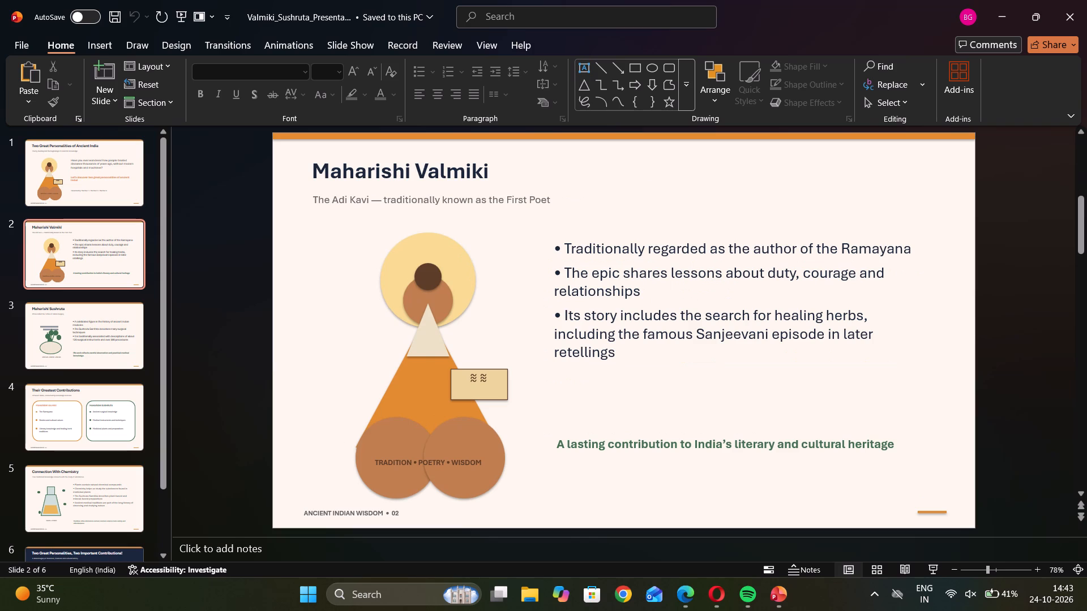
key(Right)
key(Right)
key(Right)
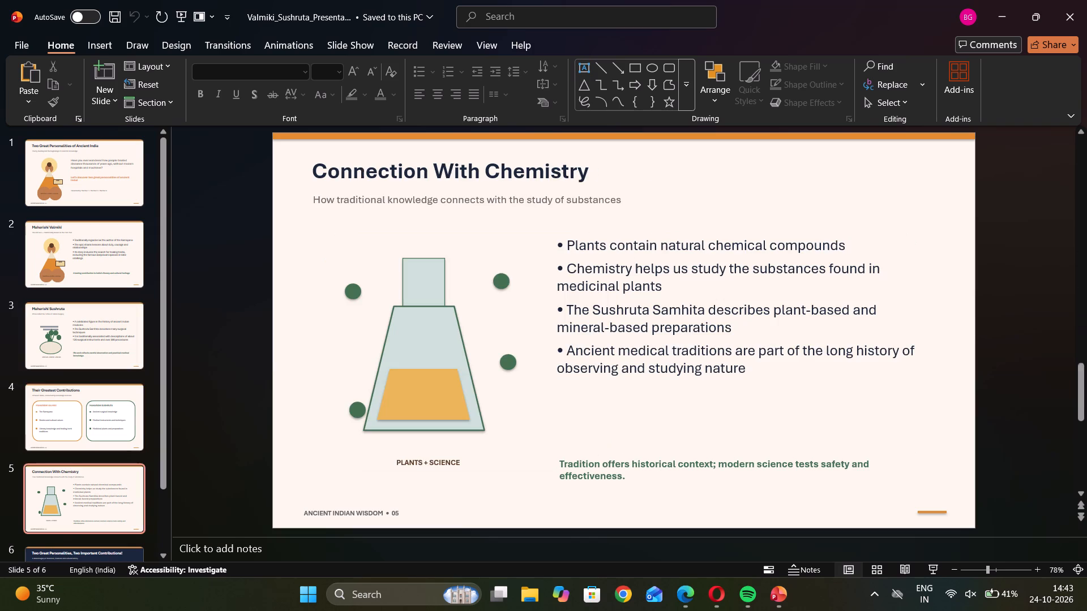
key(Right)
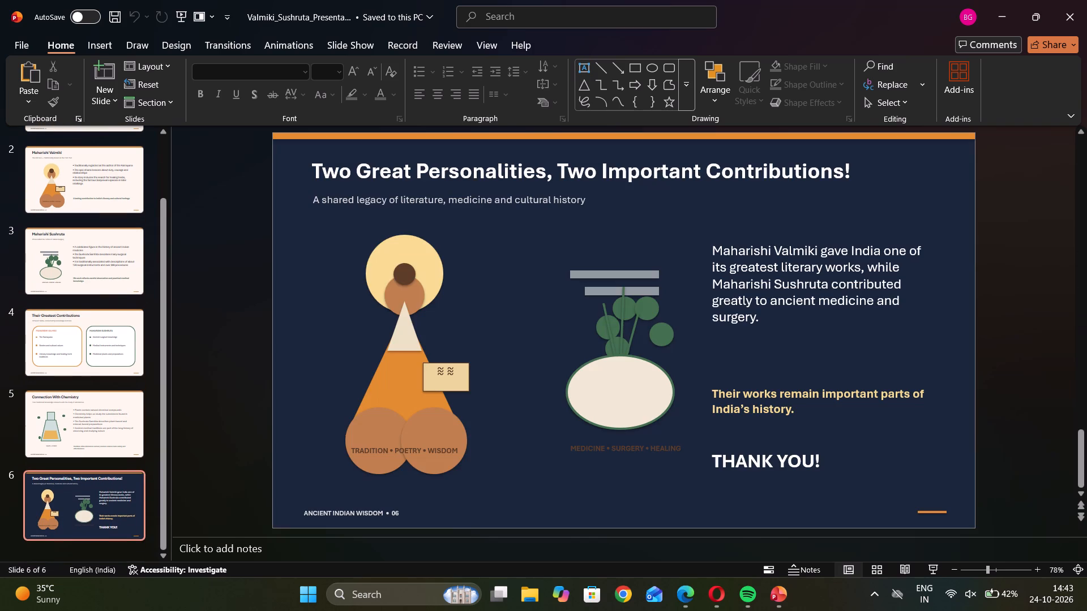
key(Left)
key(Left)
key(Left)
key(Left)
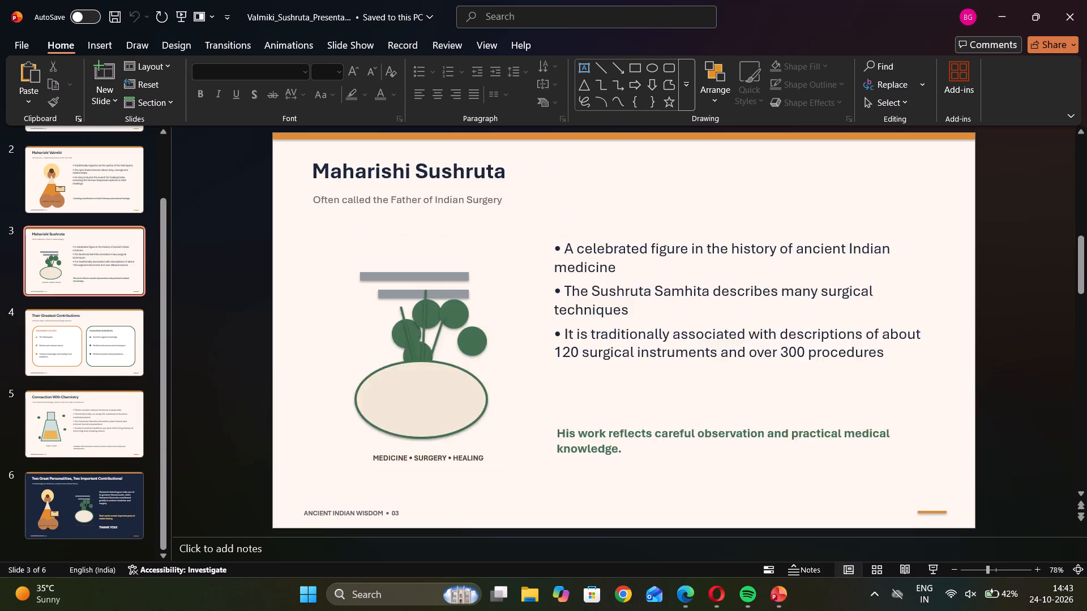
key(Left)
key(Left)
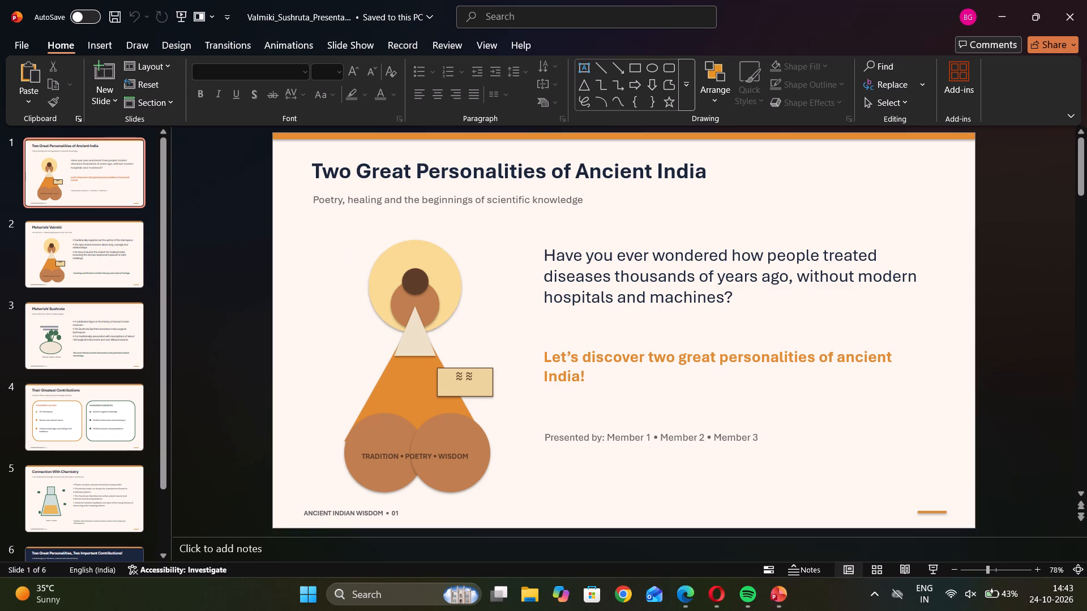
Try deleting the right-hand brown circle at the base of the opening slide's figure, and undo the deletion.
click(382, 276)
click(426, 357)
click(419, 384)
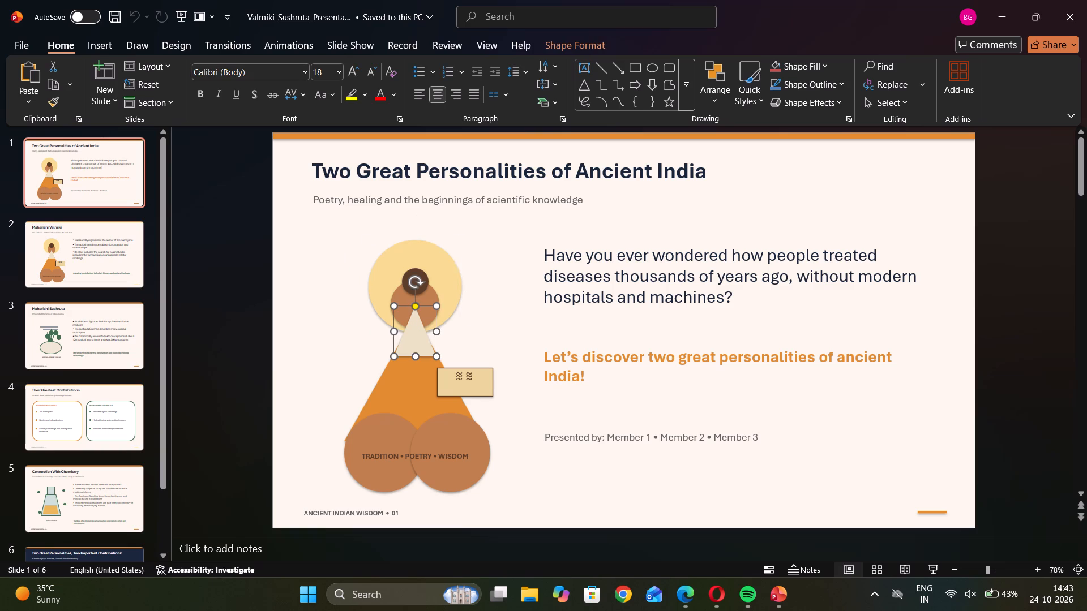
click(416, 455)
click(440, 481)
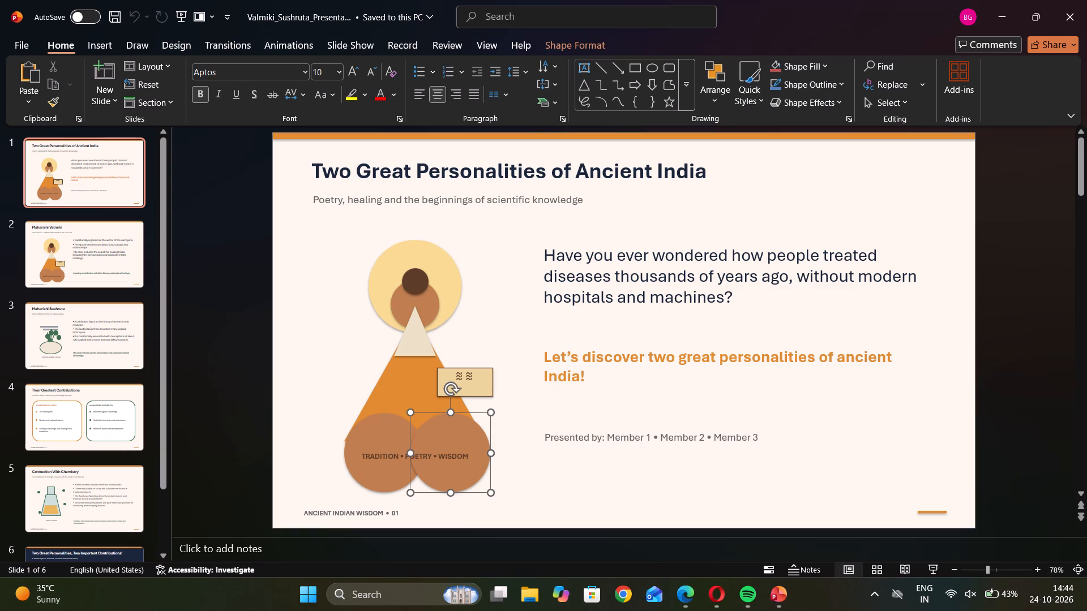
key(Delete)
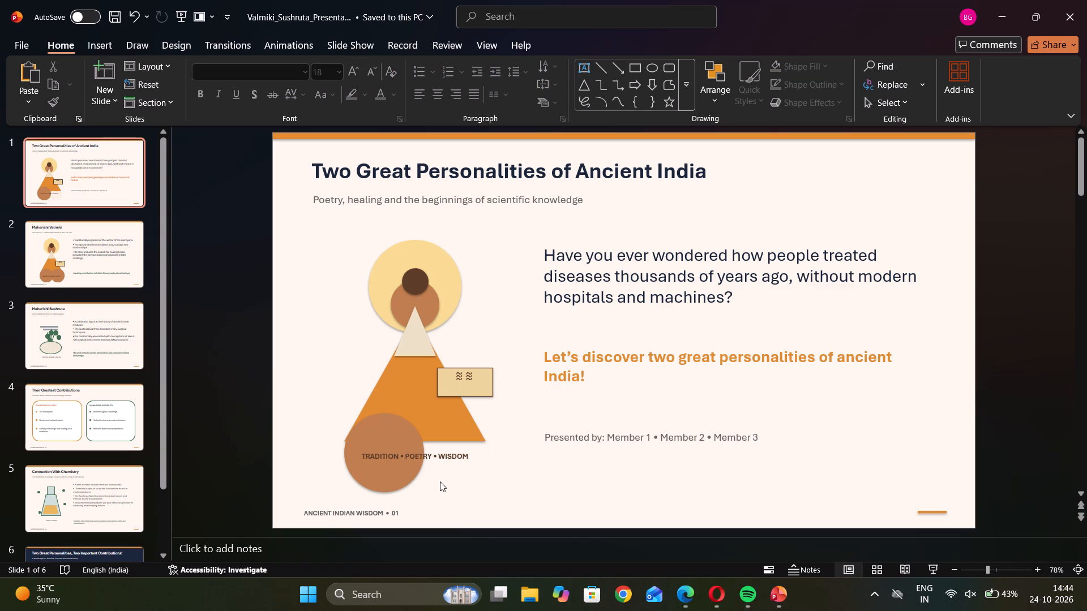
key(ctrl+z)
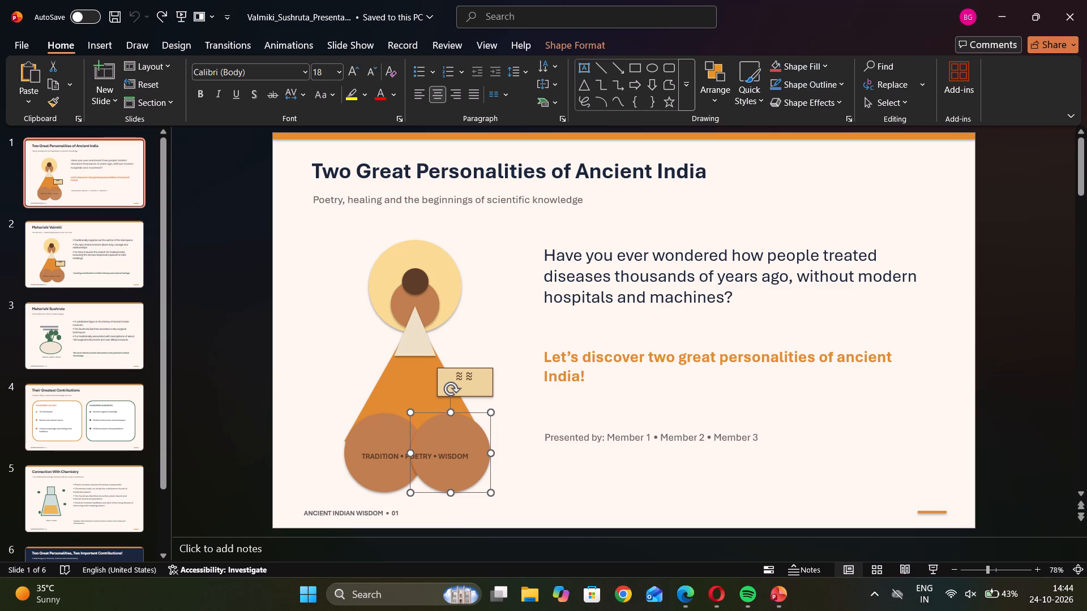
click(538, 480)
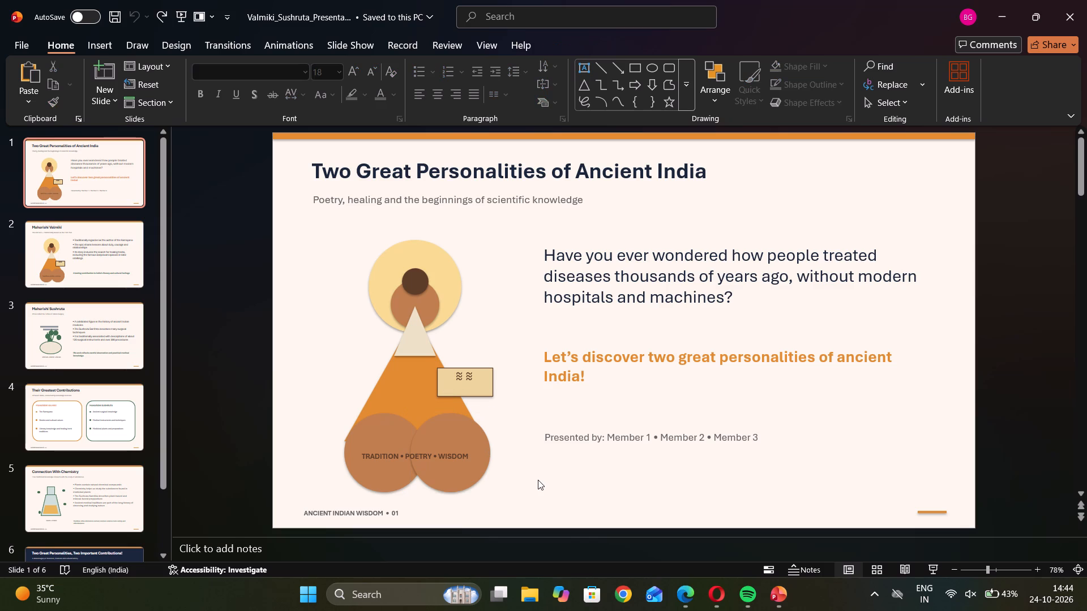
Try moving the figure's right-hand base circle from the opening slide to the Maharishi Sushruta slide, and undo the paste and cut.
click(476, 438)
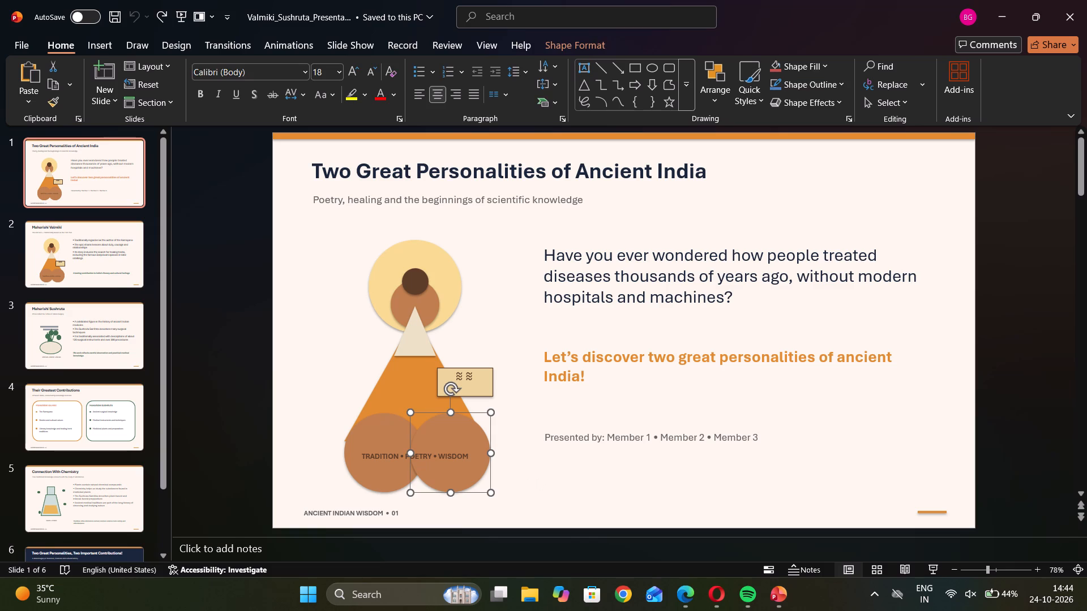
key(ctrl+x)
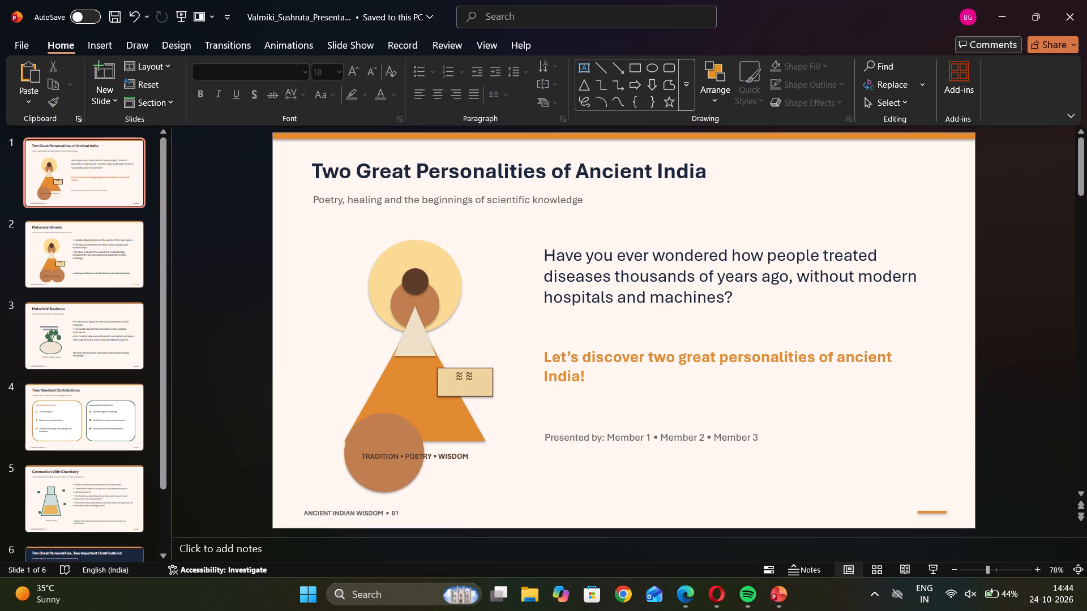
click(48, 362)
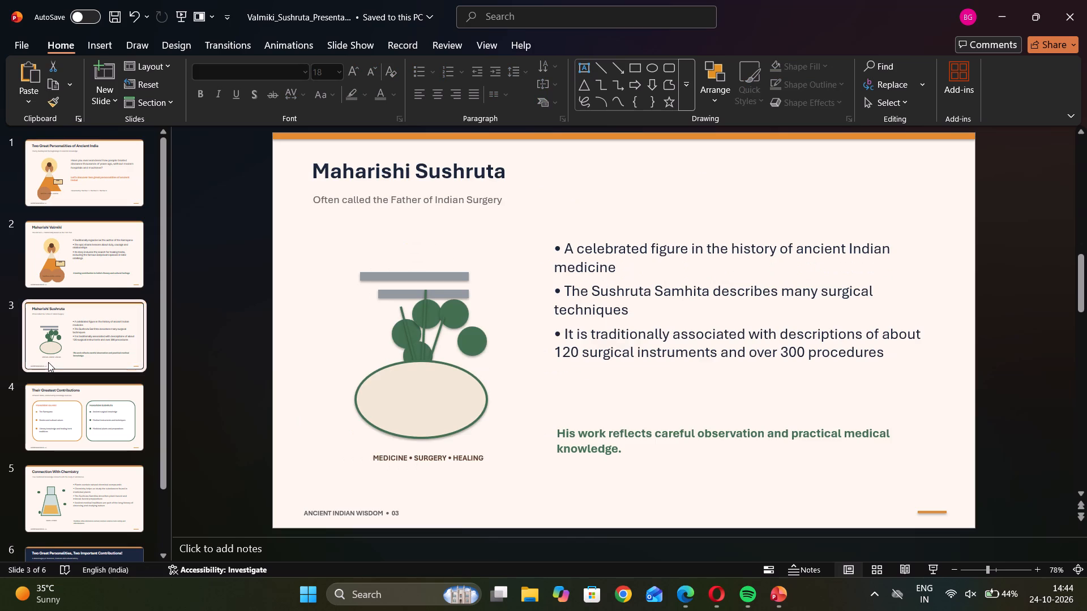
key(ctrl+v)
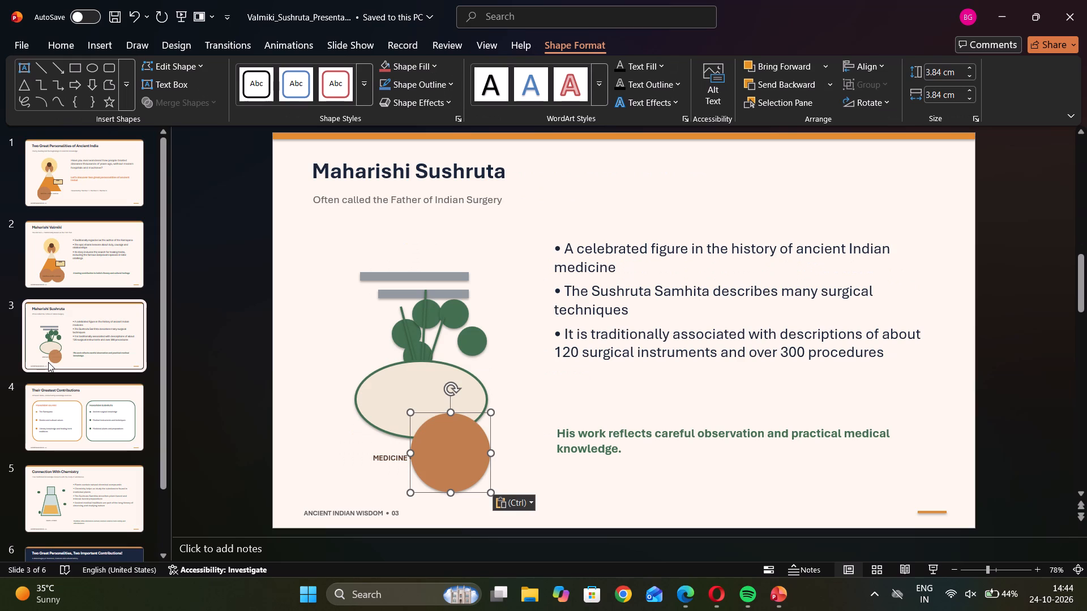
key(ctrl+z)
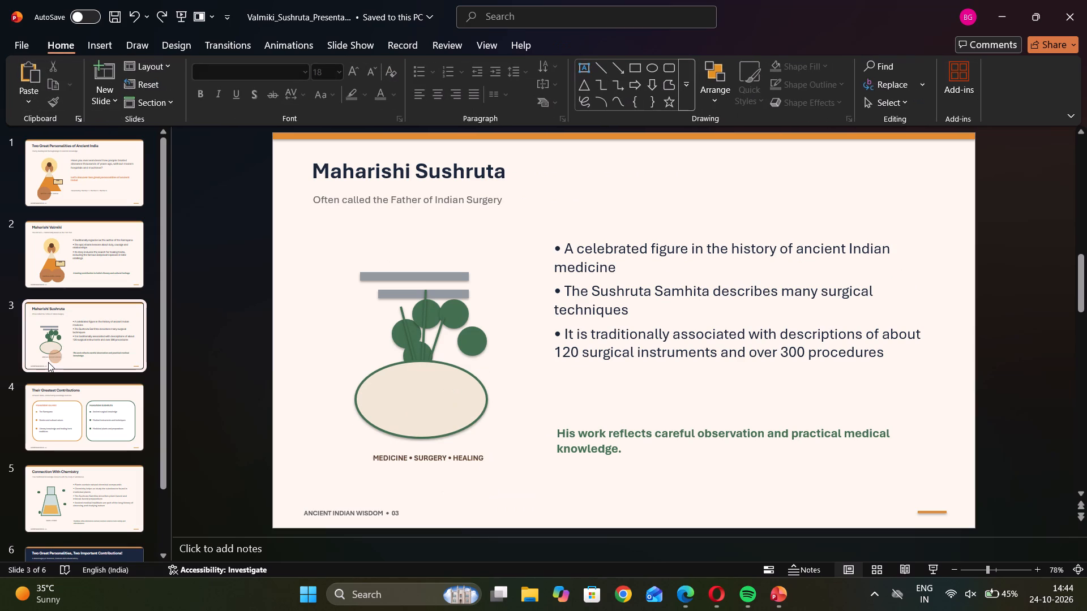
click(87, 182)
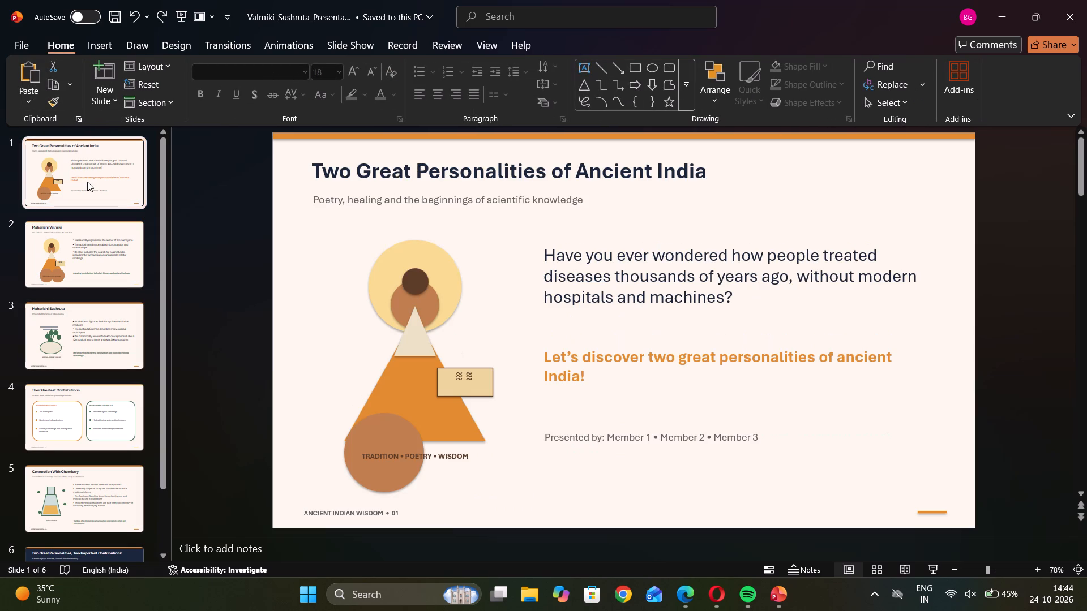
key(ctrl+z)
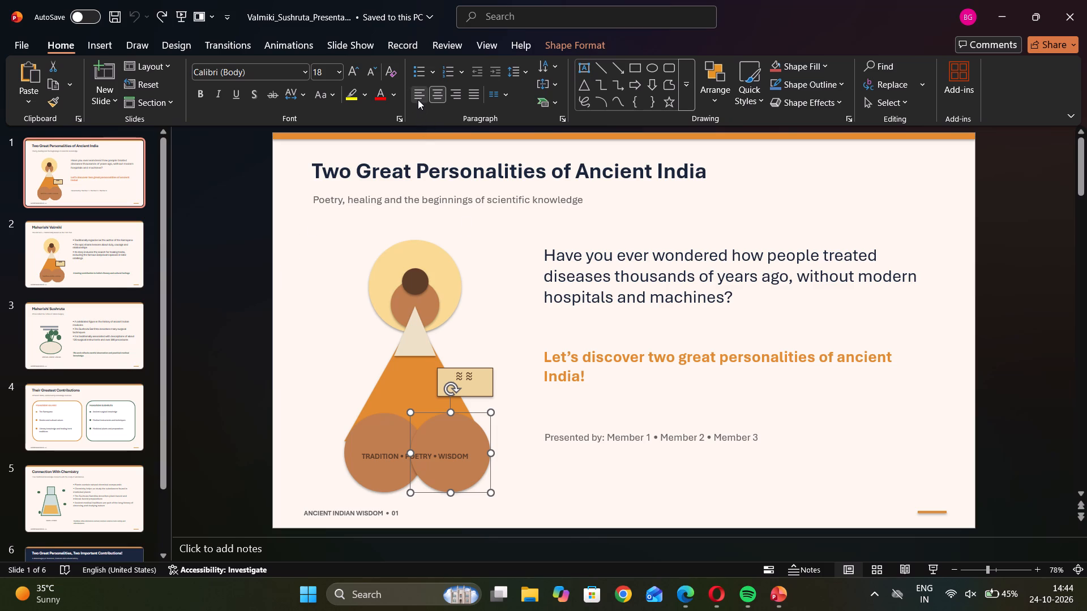
Replace the "Member 1" placeholder in the opening slide's "Presented by" line with "Gargi".
click(597, 181)
click(620, 212)
click(602, 238)
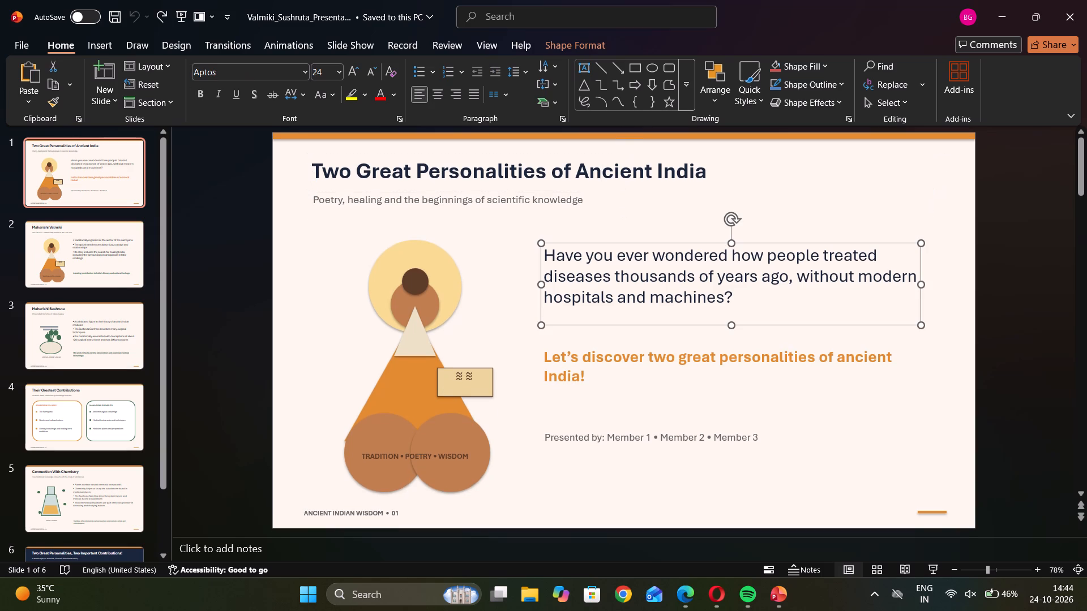
click(688, 370)
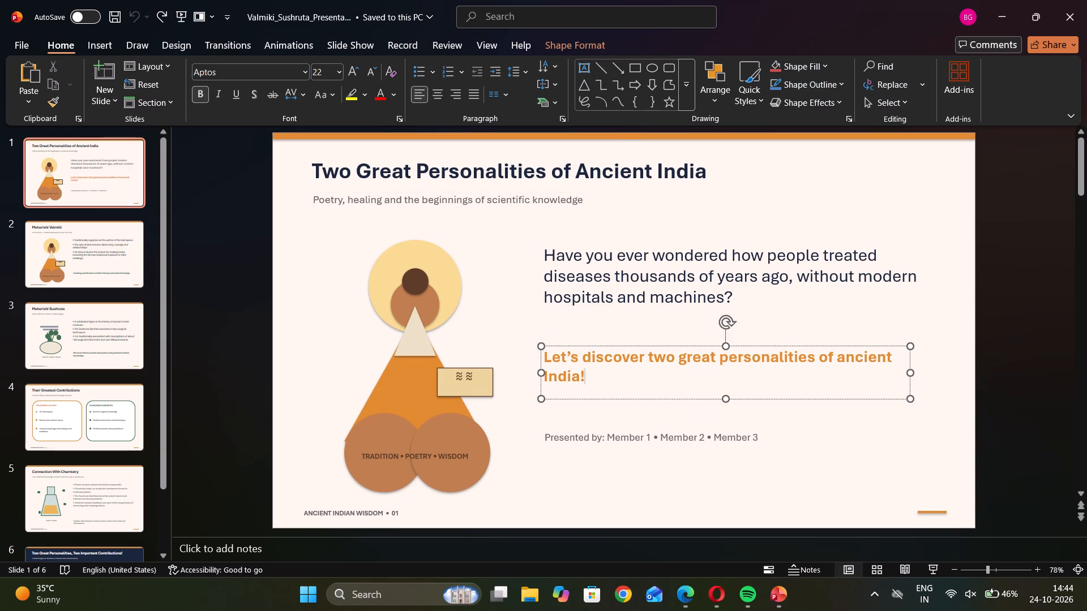
click(649, 435)
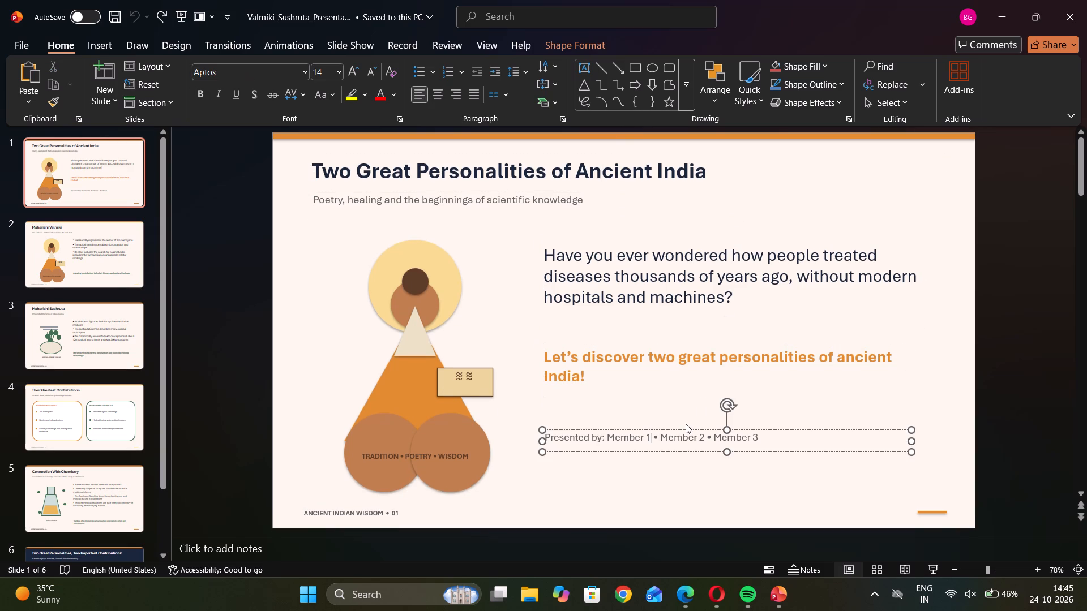
key(BackSpace)
key(BackSpace)
key(BackSpace)
key(BackSpace)
key(BackSpace)
key(BackSpace)
key(BackSpace)
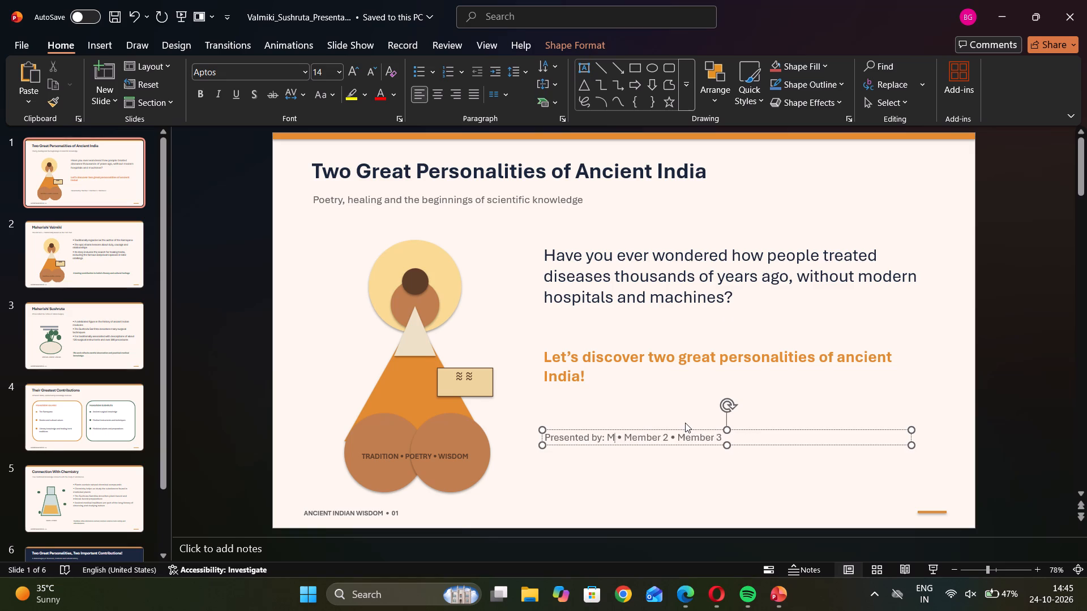
key(BackSpace)
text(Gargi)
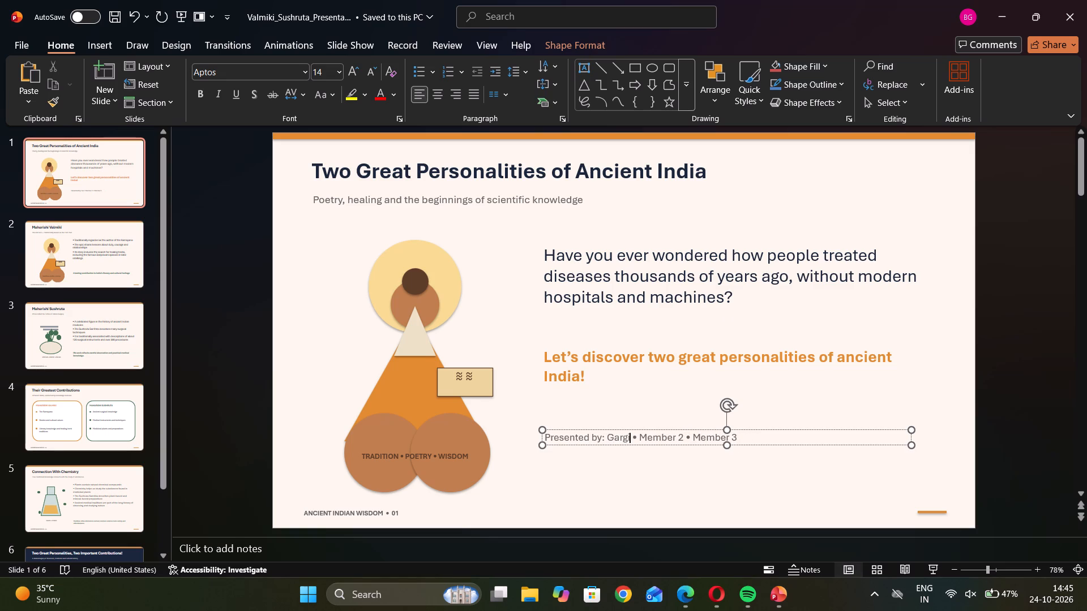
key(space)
Replace the "Member 2" placeholder in the opening slide's "Presented by" line with "Aaradhya".
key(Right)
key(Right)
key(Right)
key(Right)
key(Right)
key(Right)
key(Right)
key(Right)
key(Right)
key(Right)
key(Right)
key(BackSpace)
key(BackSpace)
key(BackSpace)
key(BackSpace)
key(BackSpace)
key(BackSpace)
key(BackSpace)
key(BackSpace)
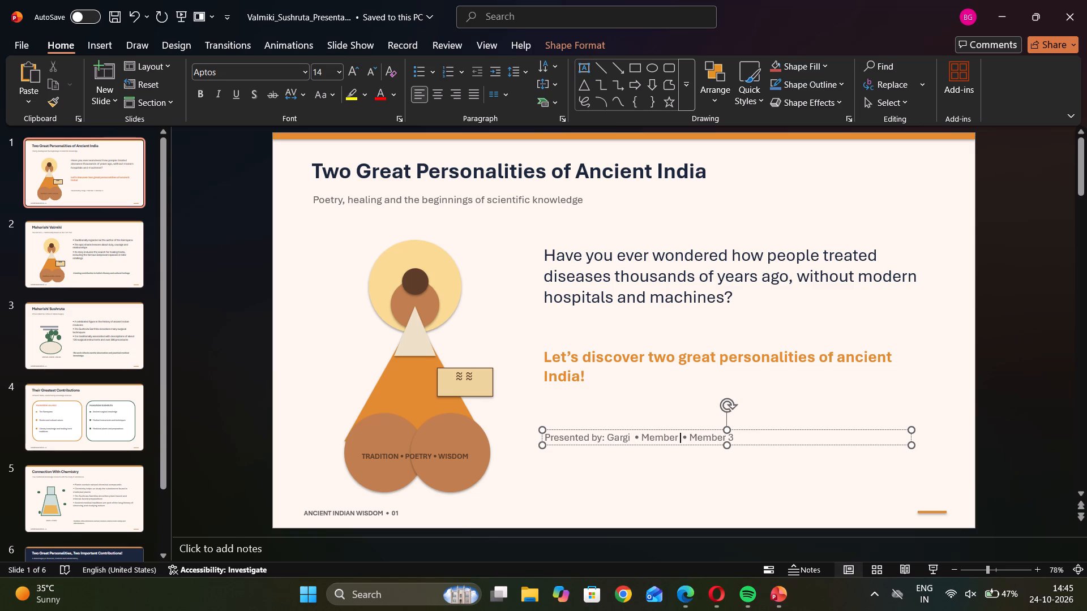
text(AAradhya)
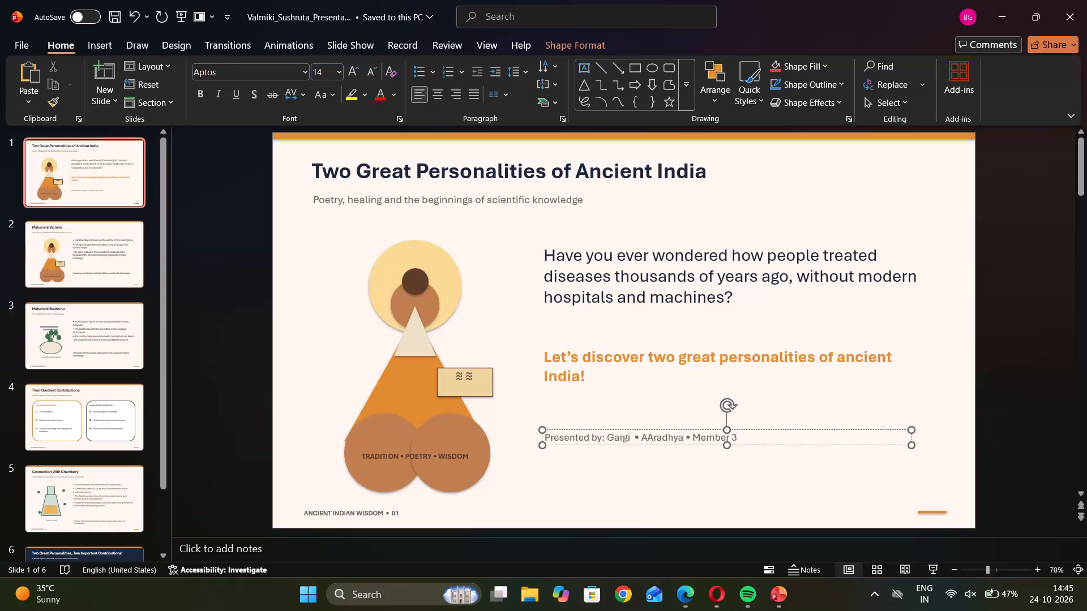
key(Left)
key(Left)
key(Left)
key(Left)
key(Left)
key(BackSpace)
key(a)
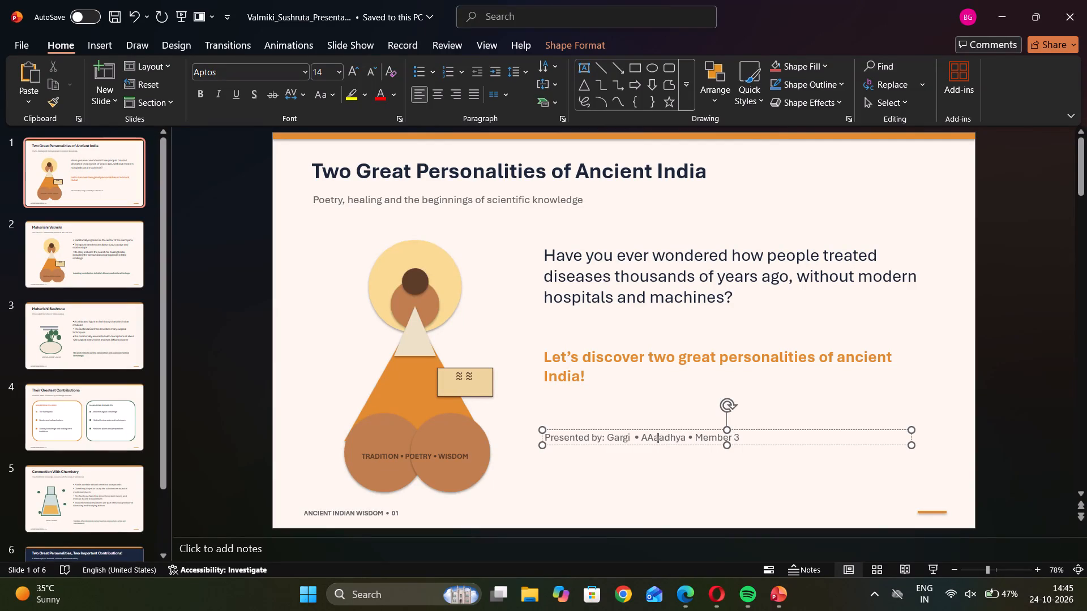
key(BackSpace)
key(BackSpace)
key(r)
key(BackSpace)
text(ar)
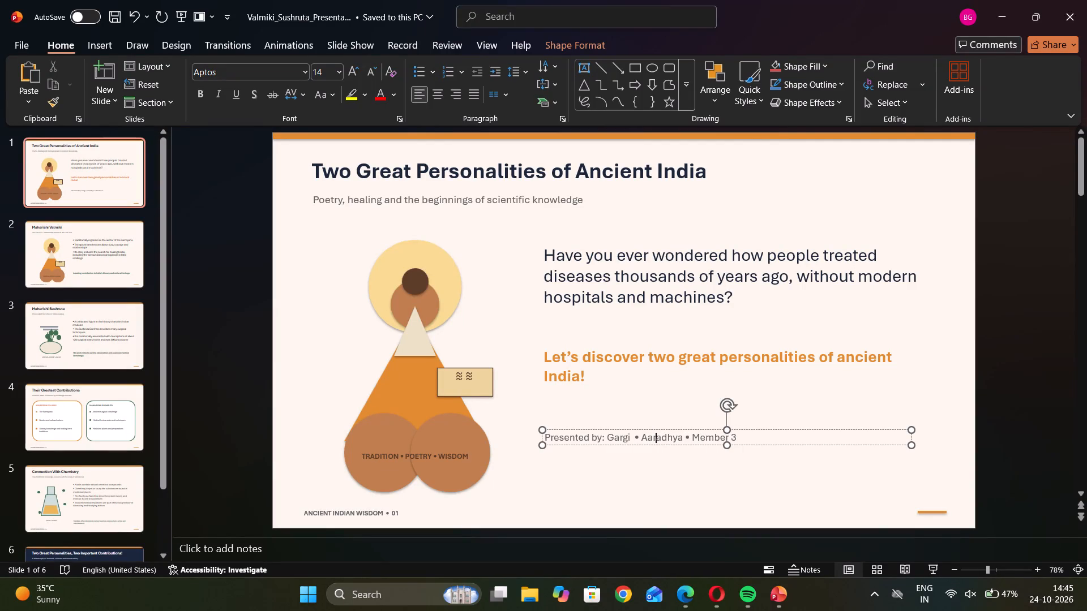
Replace the "Member 3" placeholder in the opening slide's "Presented by" line with "Sai".
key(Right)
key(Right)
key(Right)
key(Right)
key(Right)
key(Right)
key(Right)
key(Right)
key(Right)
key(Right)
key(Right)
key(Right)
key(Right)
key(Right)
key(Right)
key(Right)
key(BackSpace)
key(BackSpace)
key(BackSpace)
key(BackSpace)
key(BackSpace)
key(BackSpace)
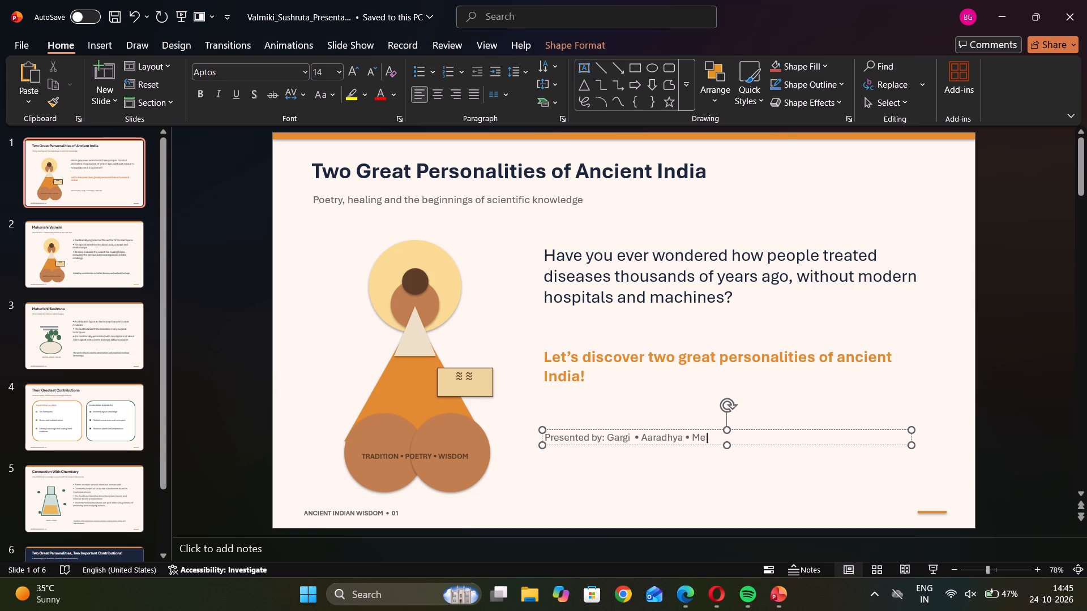
key(BackSpace)
key(BackSpace)
text(Sai)
right_click(692, 466)
click(634, 477)
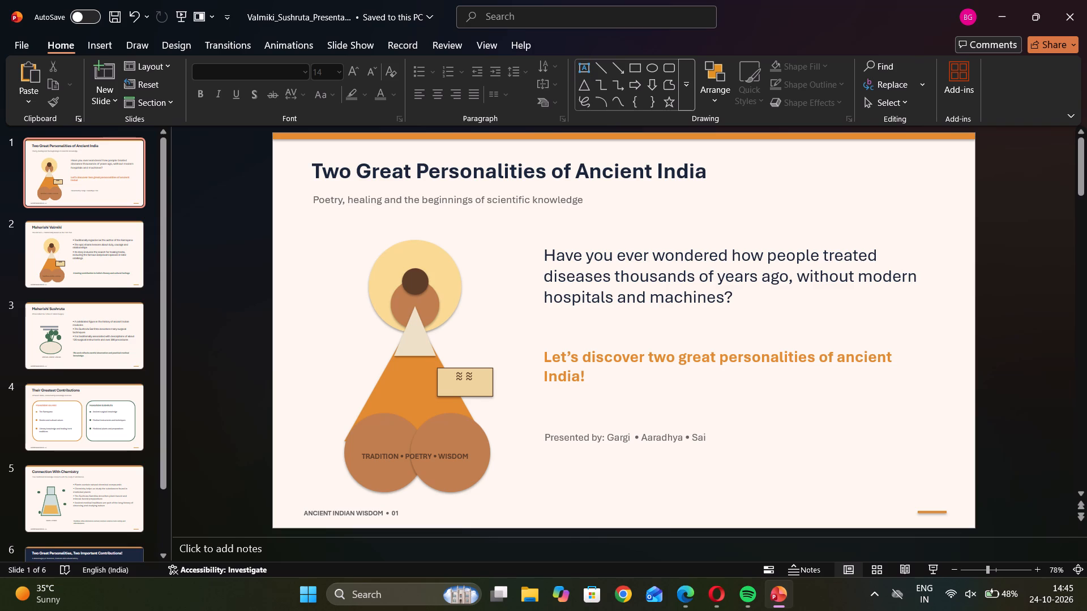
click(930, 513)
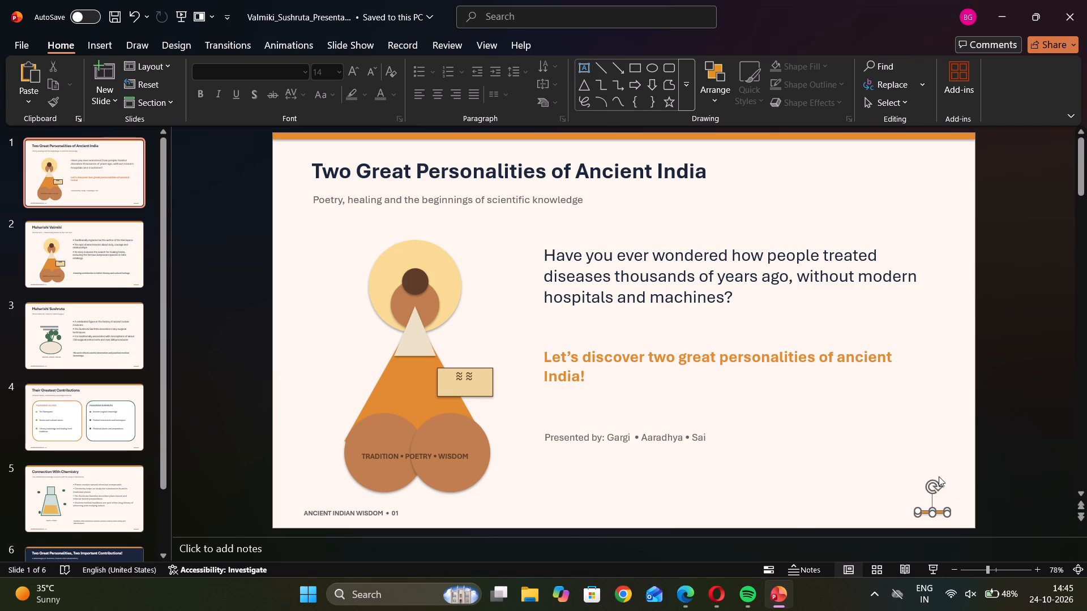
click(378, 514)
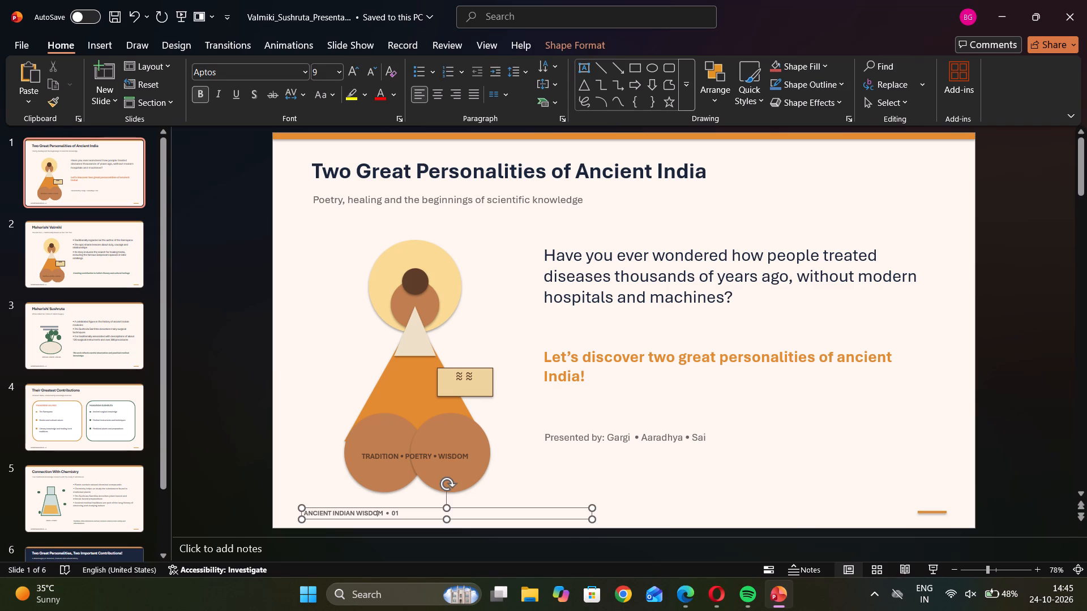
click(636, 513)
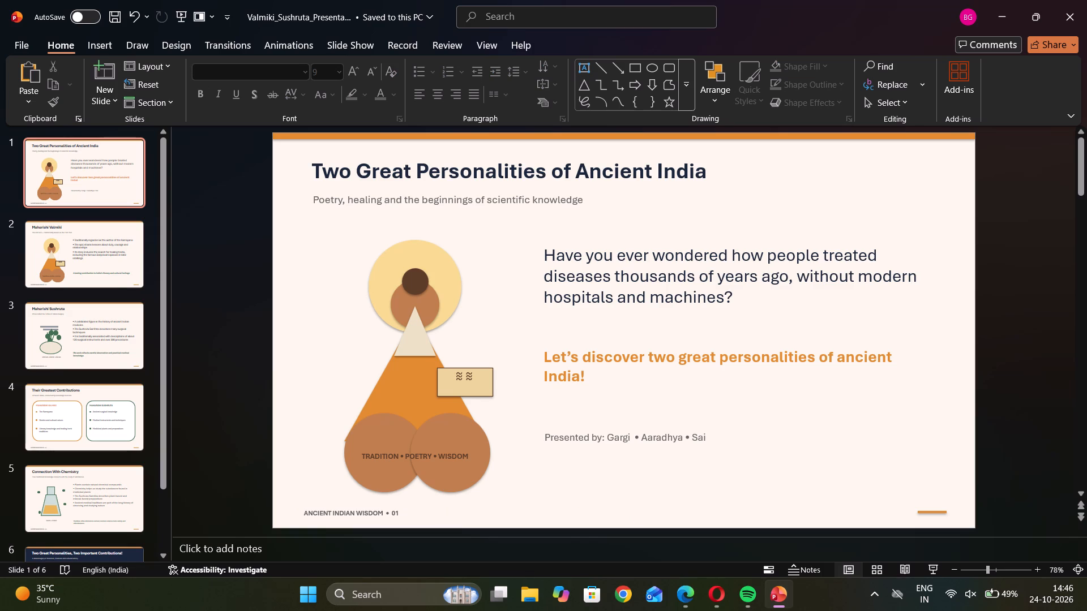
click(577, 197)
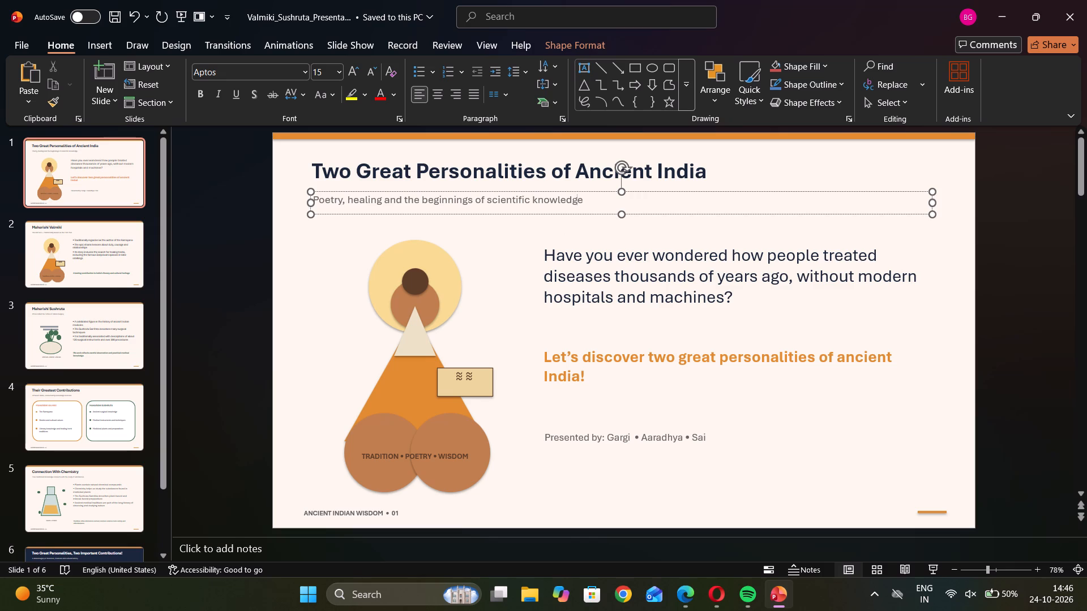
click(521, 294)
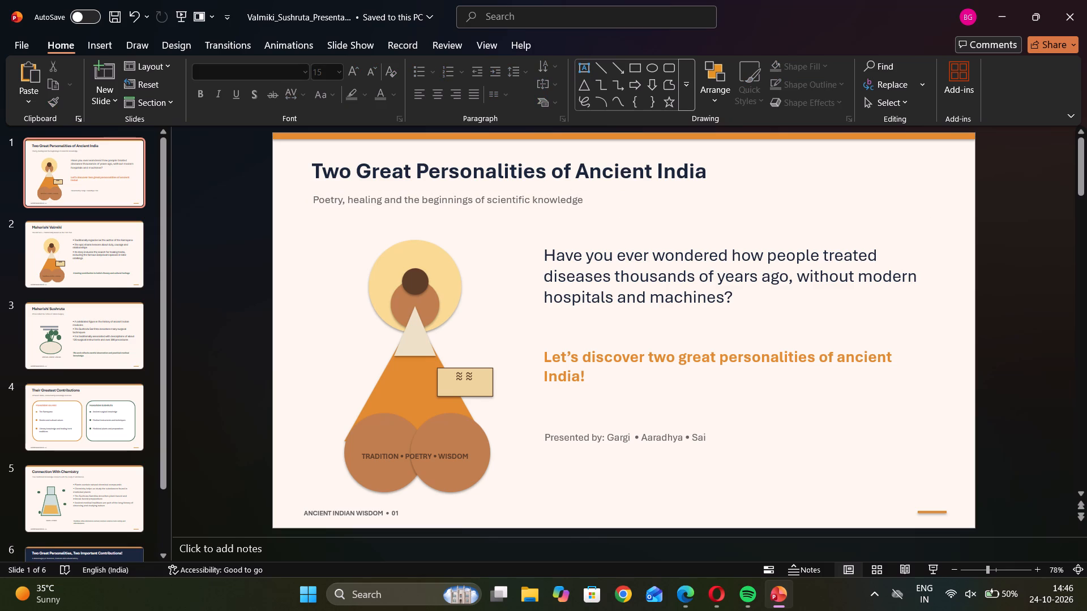
Delete the opening slide figure's yellow halo, cream collar triangle, brown face circle, dark hair circle and orange body triangle.
click(452, 294)
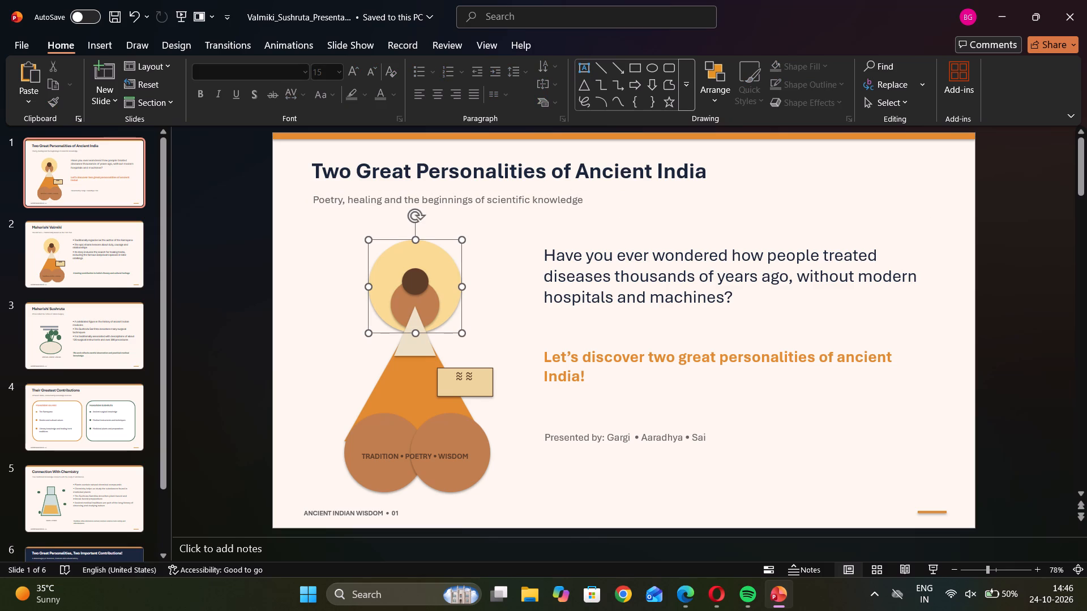
key(Delete)
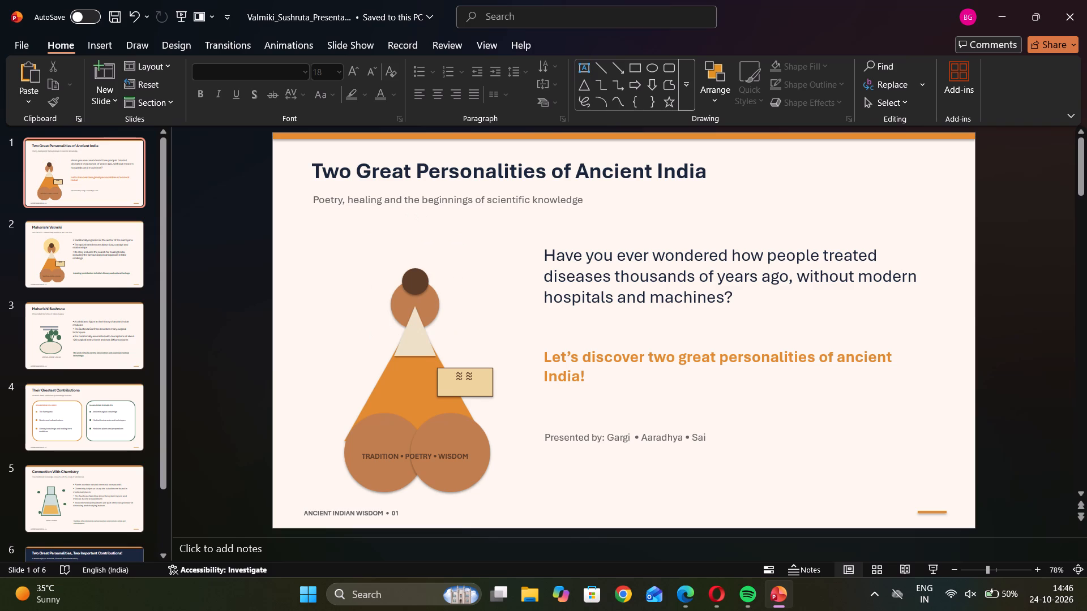
click(416, 315)
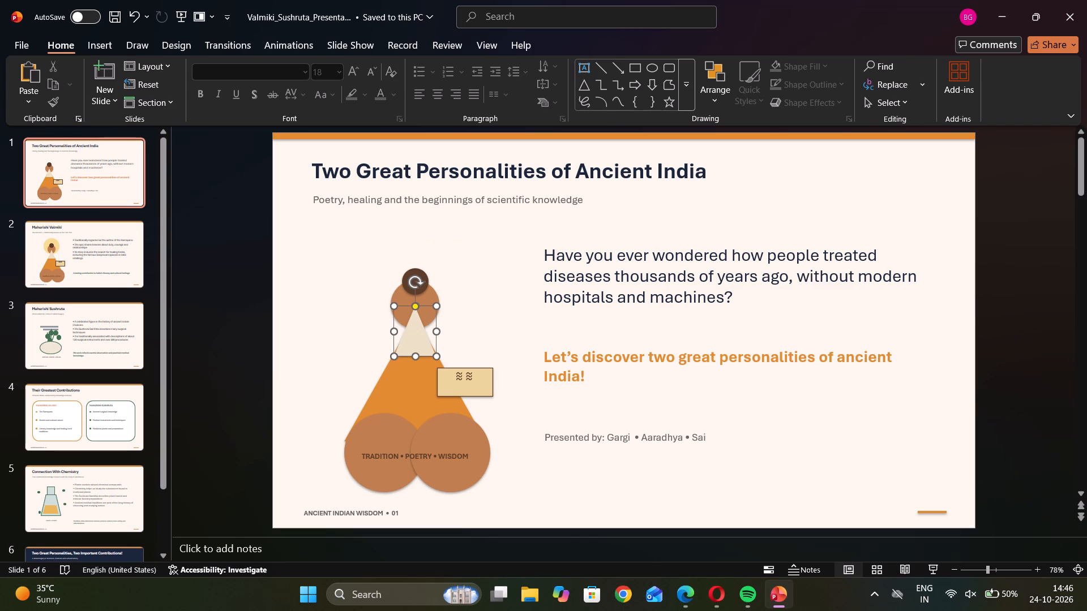
key(Delete)
click(414, 302)
key(Delete)
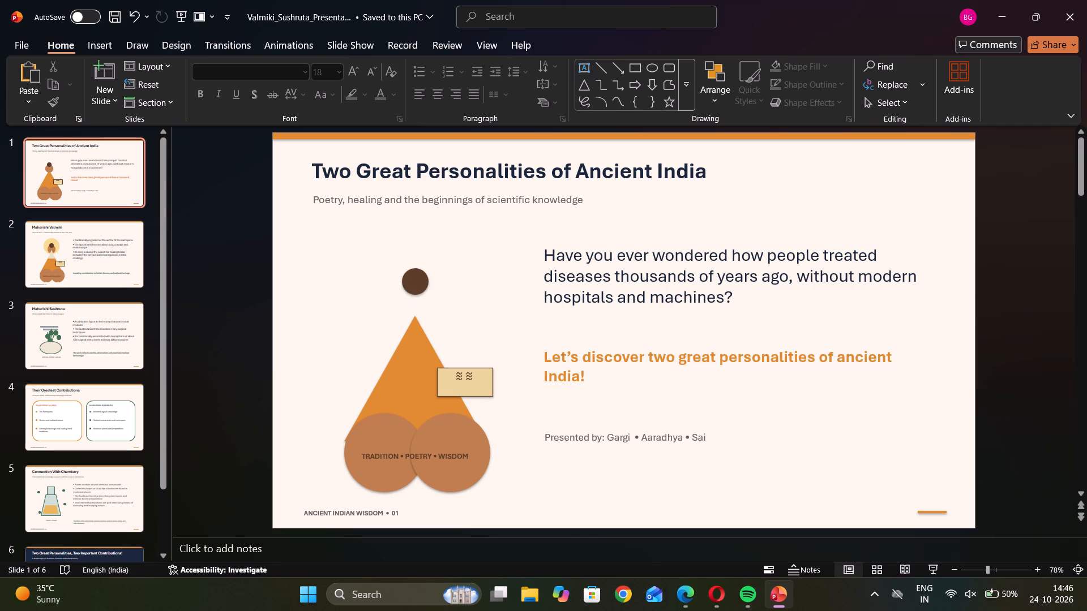
click(415, 287)
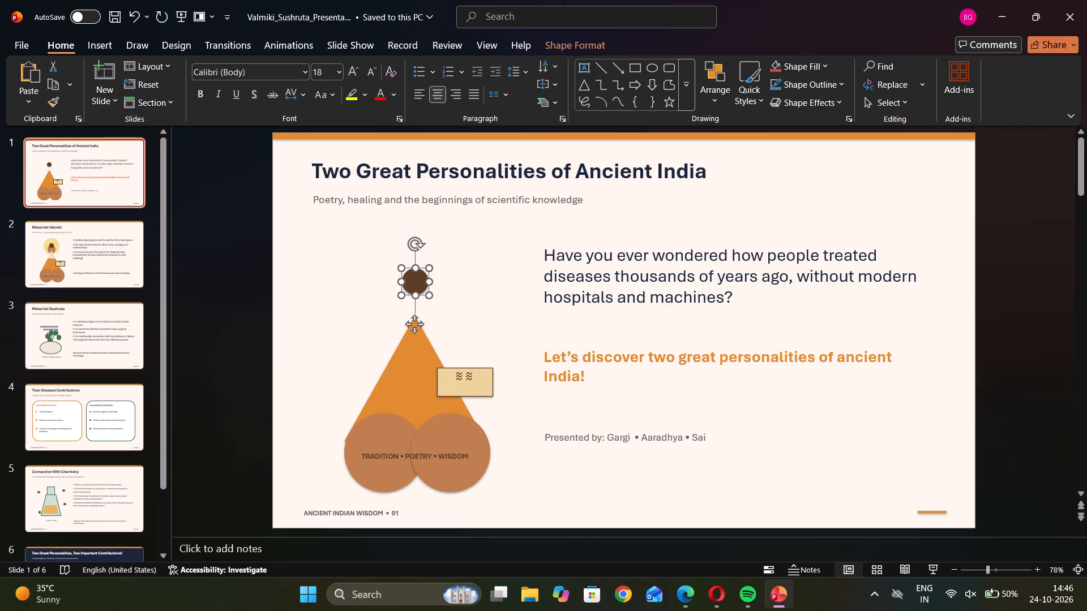
key(Delete)
click(408, 326)
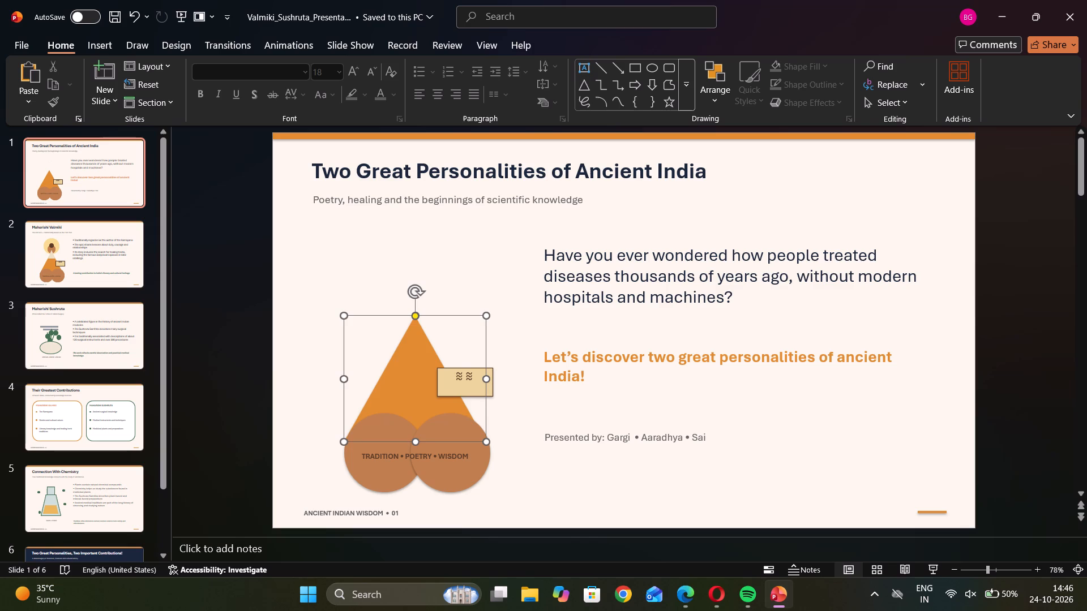
key(Delete)
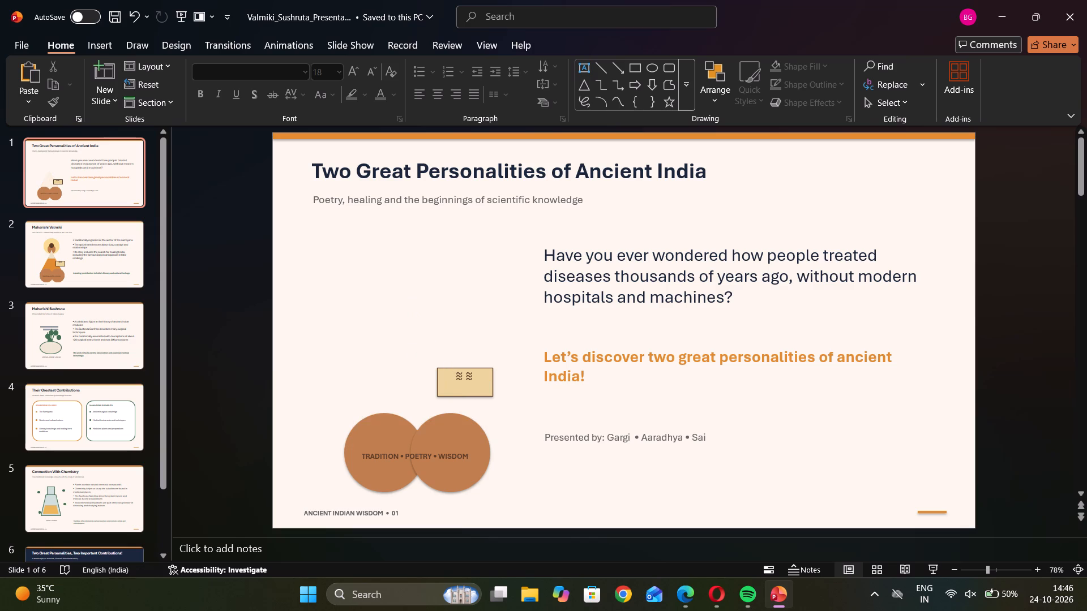
Delete one wavy symbol, the tan manuscript card and both brown base circles from the opening slide's figure.
click(456, 380)
key(Delete)
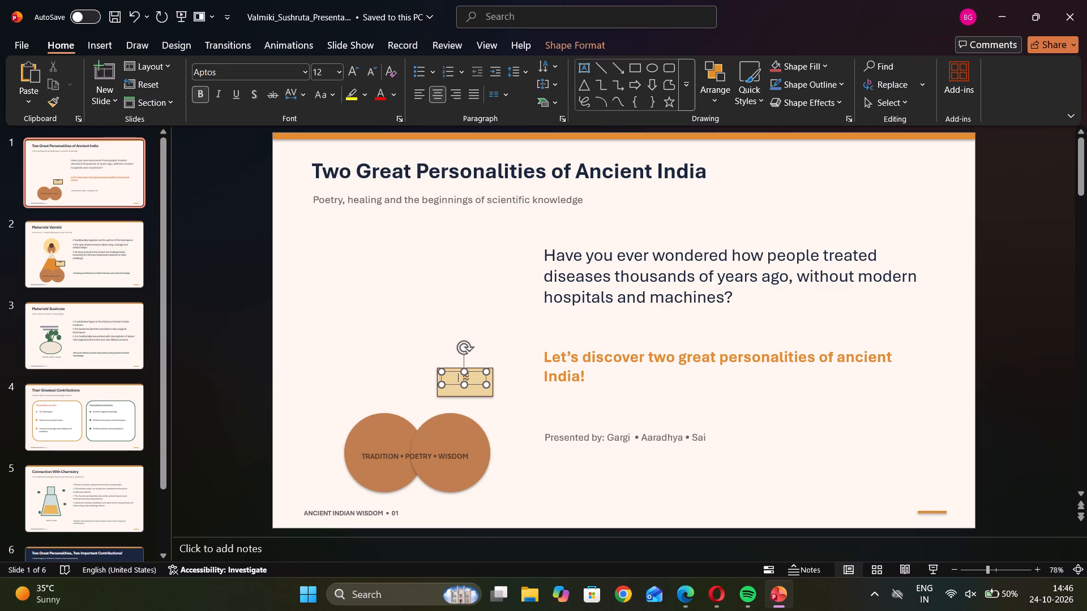
click(480, 389)
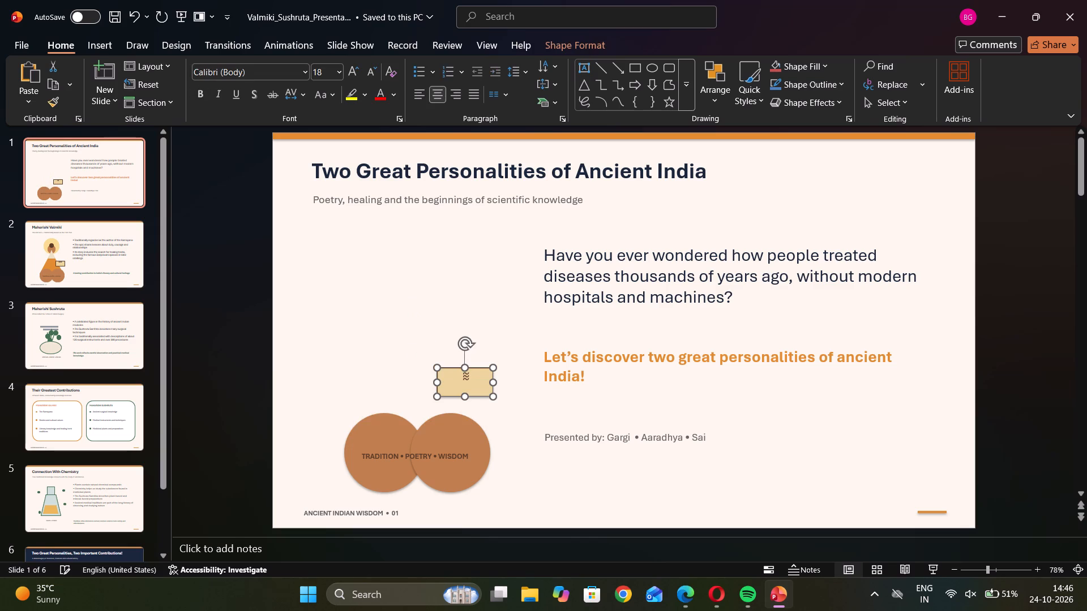
key(Delete)
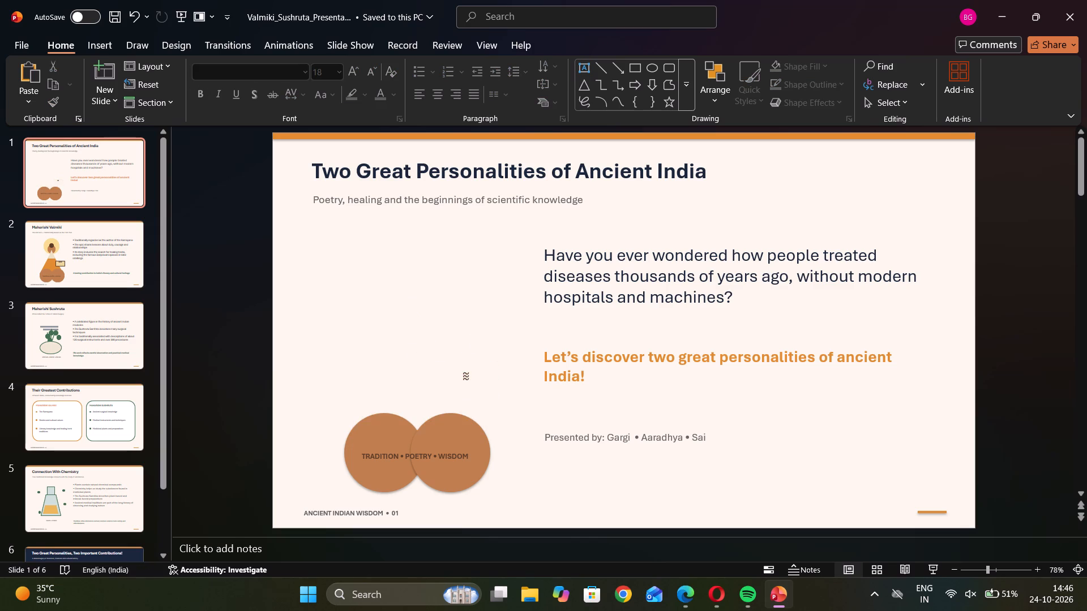
click(434, 471)
key(Delete)
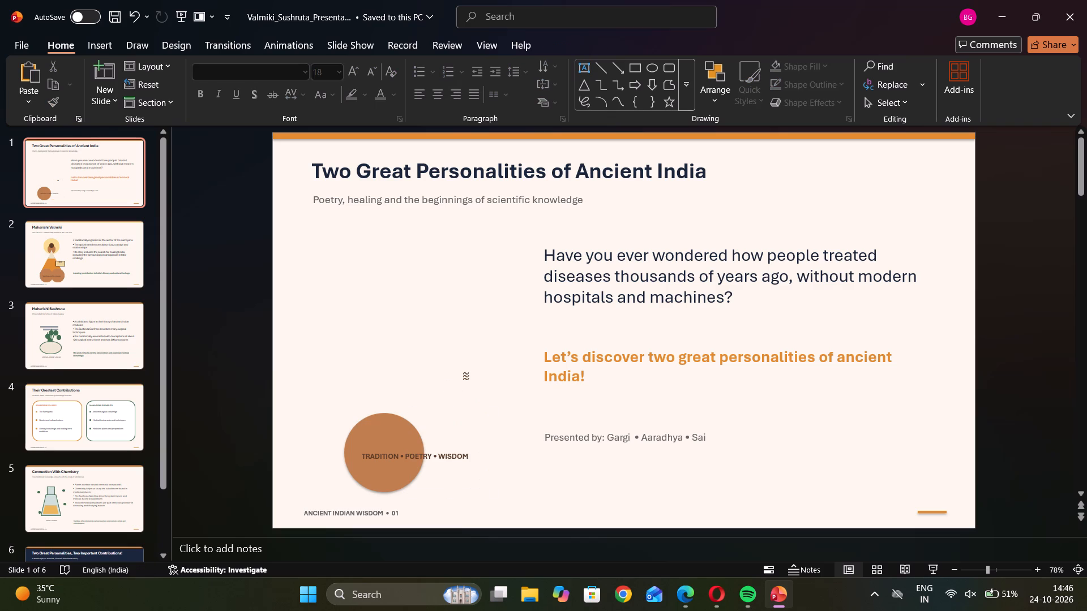
click(408, 470)
key(Delete)
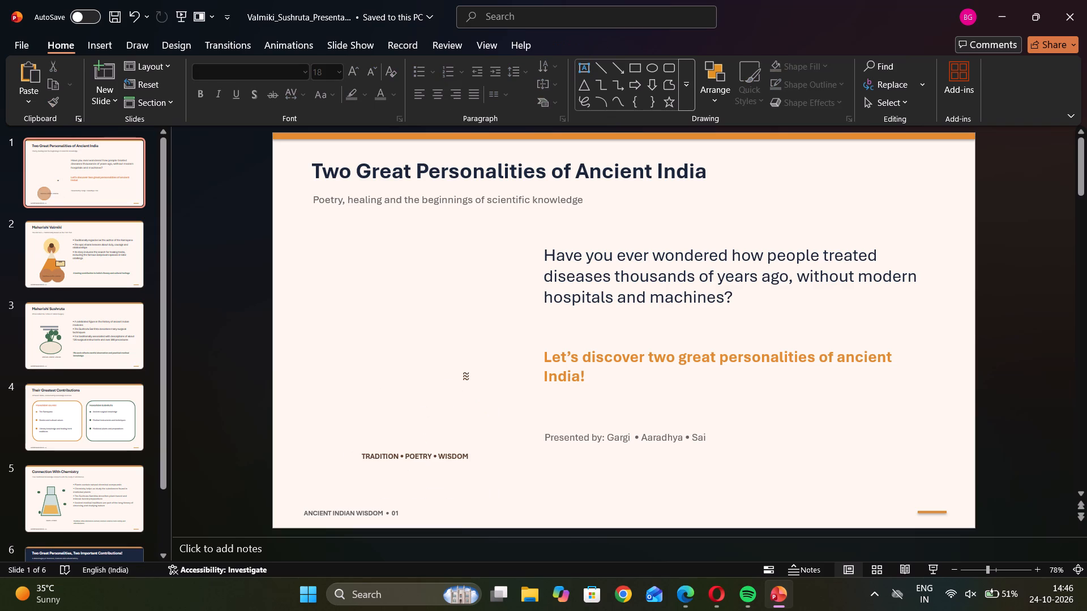
Delete the "TRADITION • POETRY • WISDOM" caption and the "ANCIENT INDIAN WISDOM • 01" footer from the opening slide.
click(422, 454)
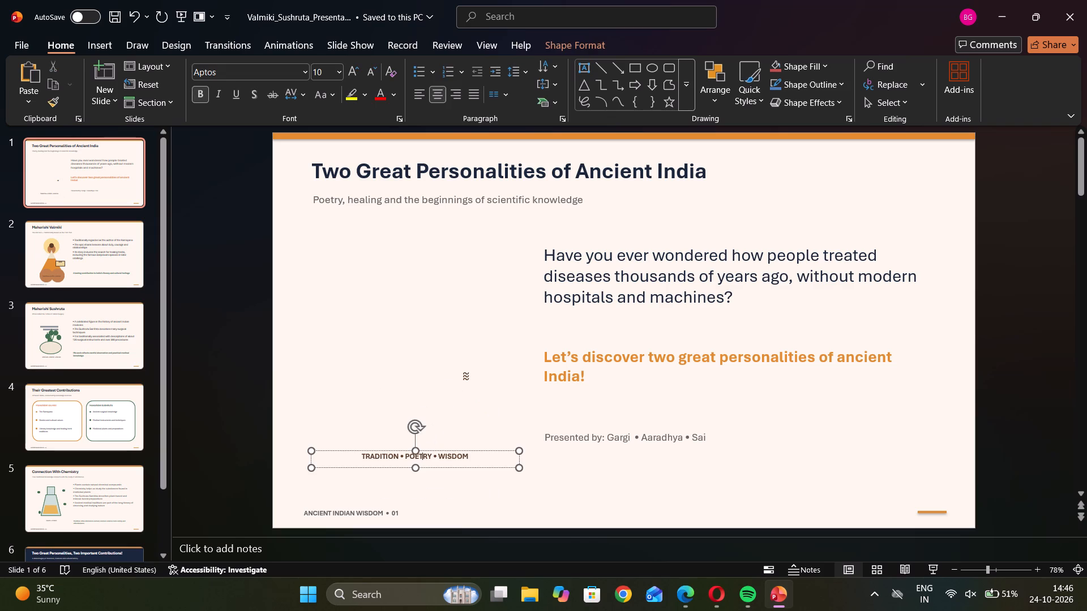
key(Delete)
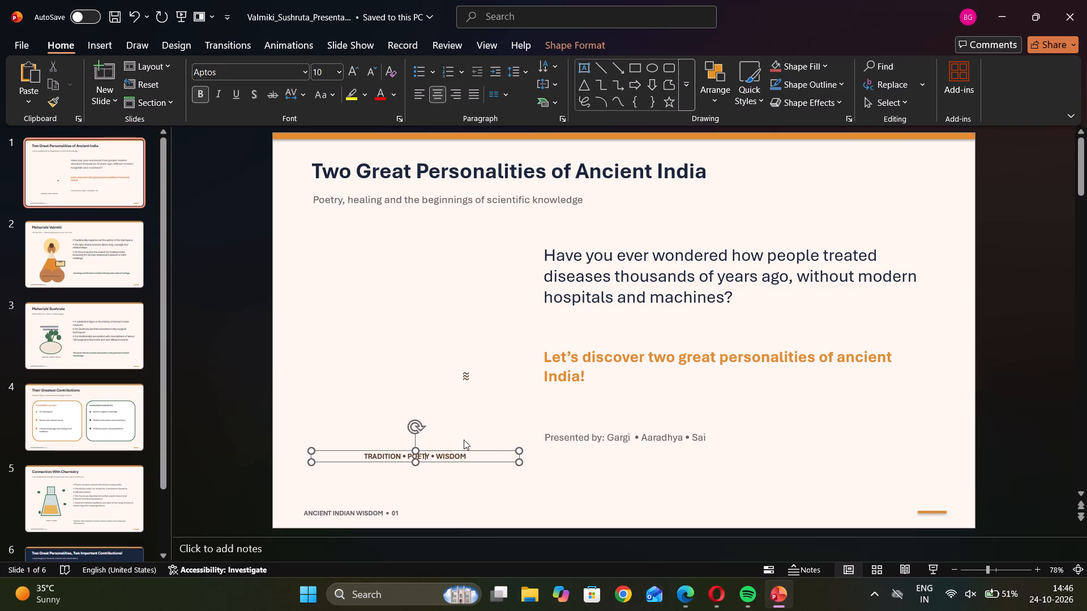
click(470, 453)
key(Delete)
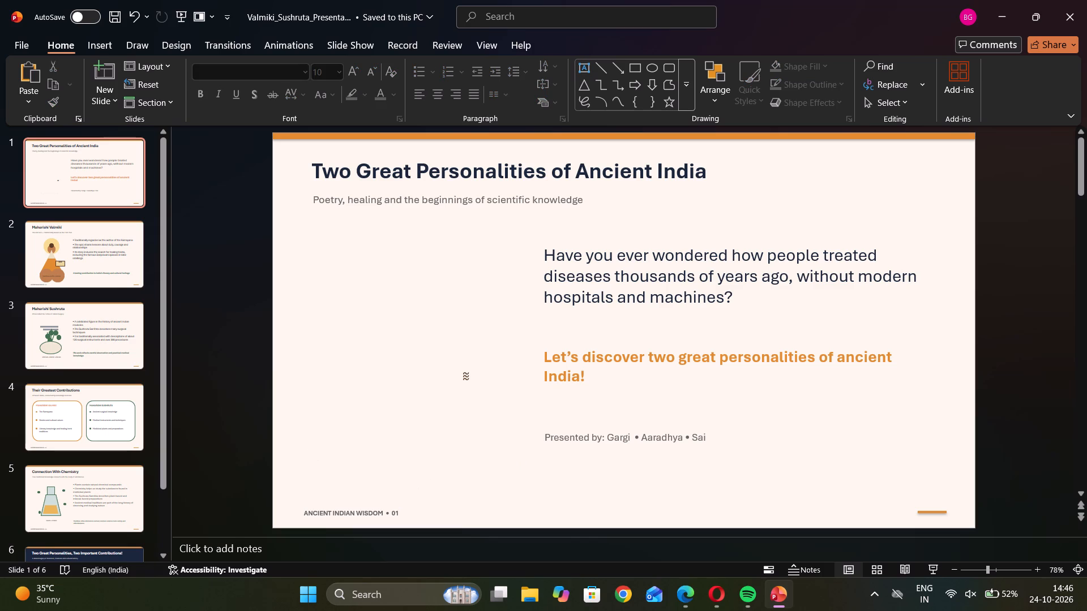
click(403, 513)
key(Delete)
Set the font size of the opening slide's whole "Presented by" line to 36.
click(543, 440)
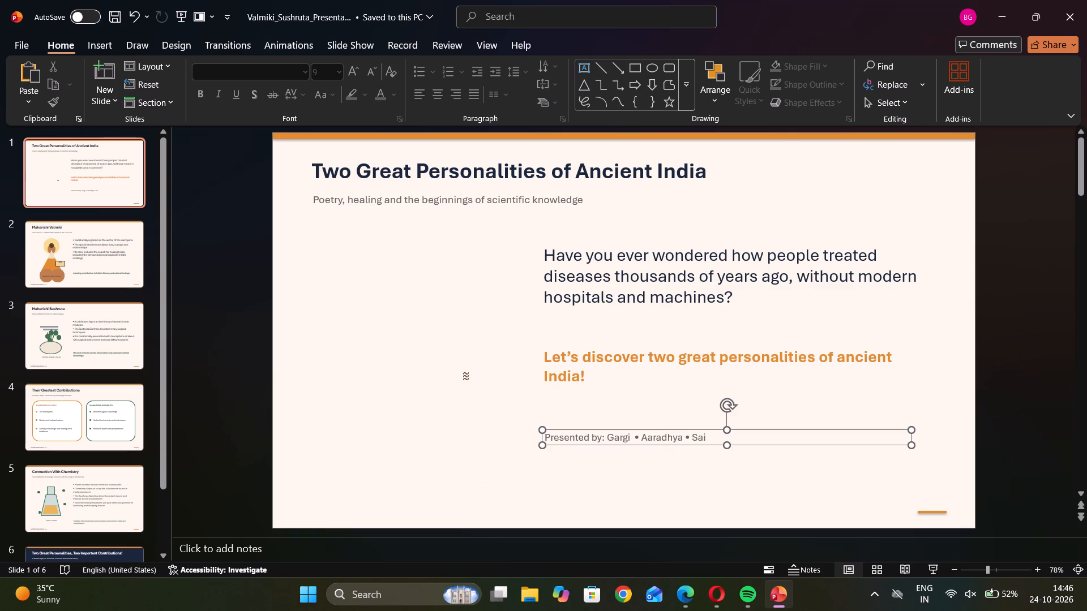
drag(547, 437, 674, 432)
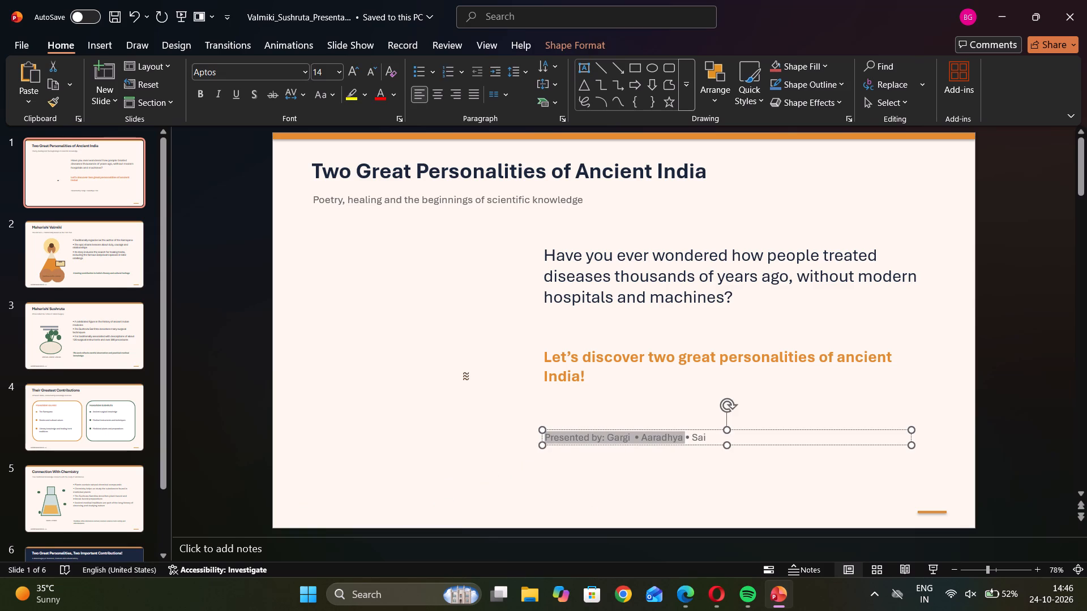
drag(674, 432, 756, 437)
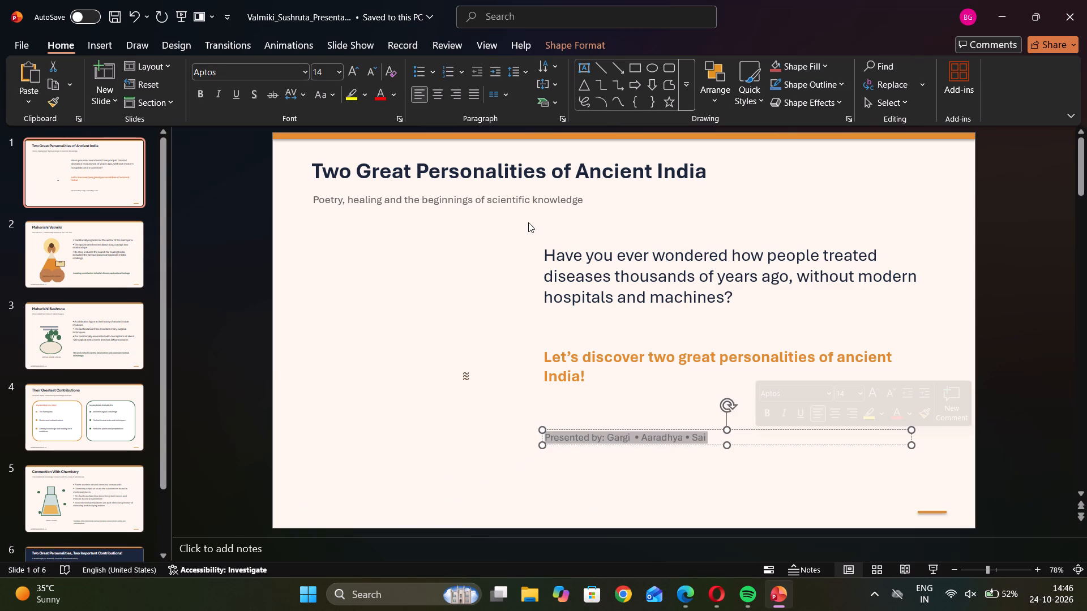
click(338, 76)
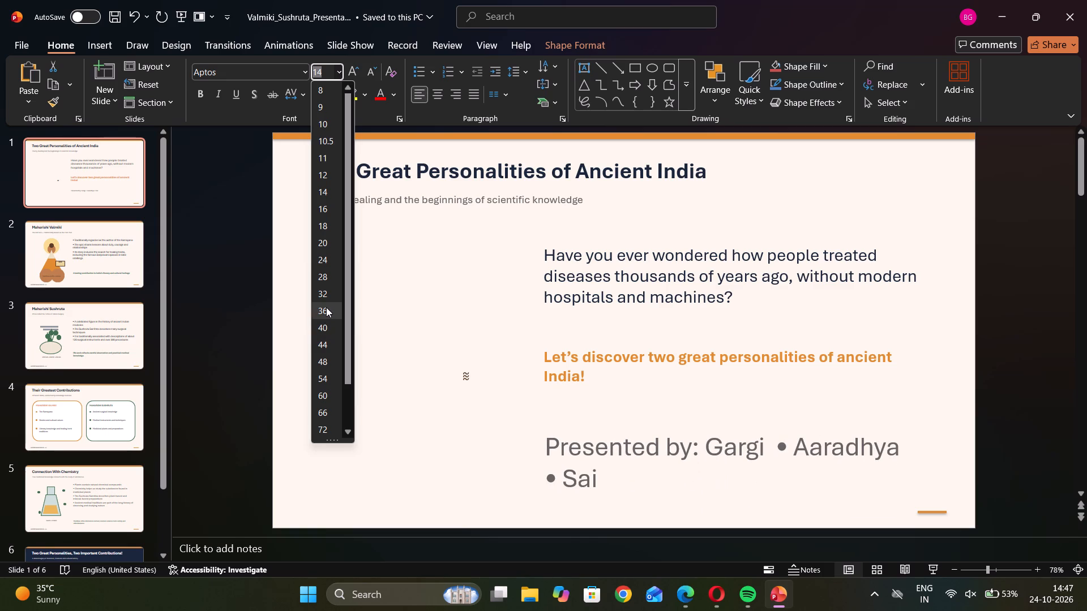
click(326, 307)
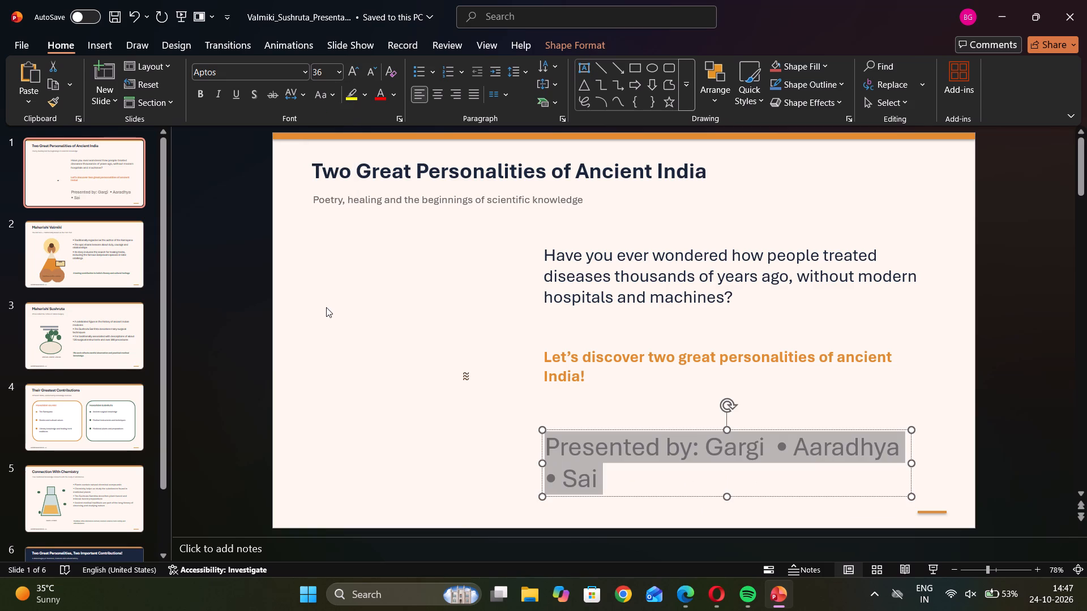
Set the text highlight of the opening slide's "Presented by" line to No Colour.
click(369, 96)
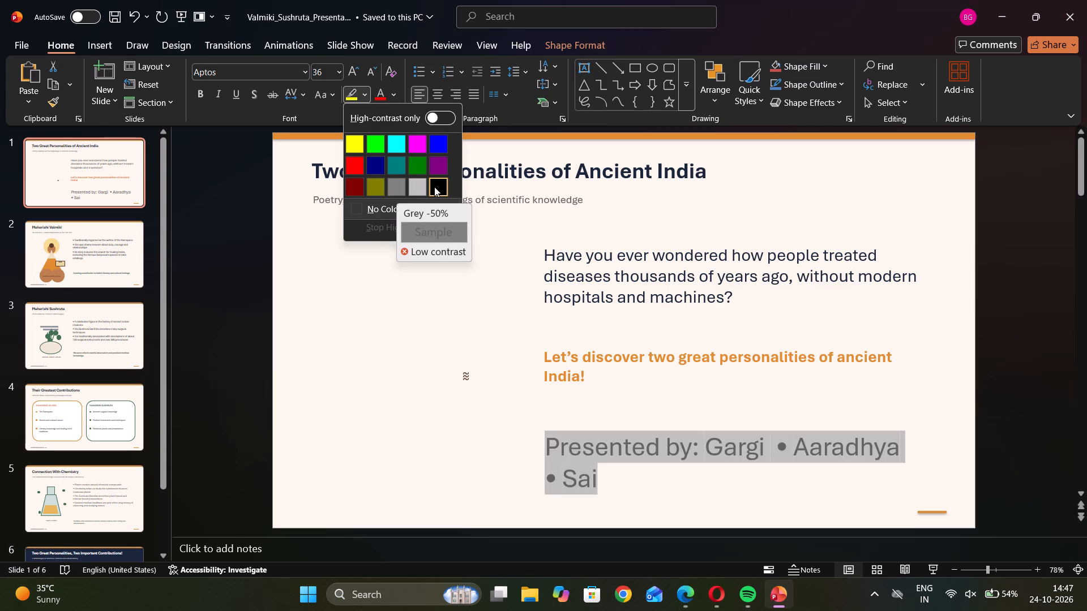
click(376, 213)
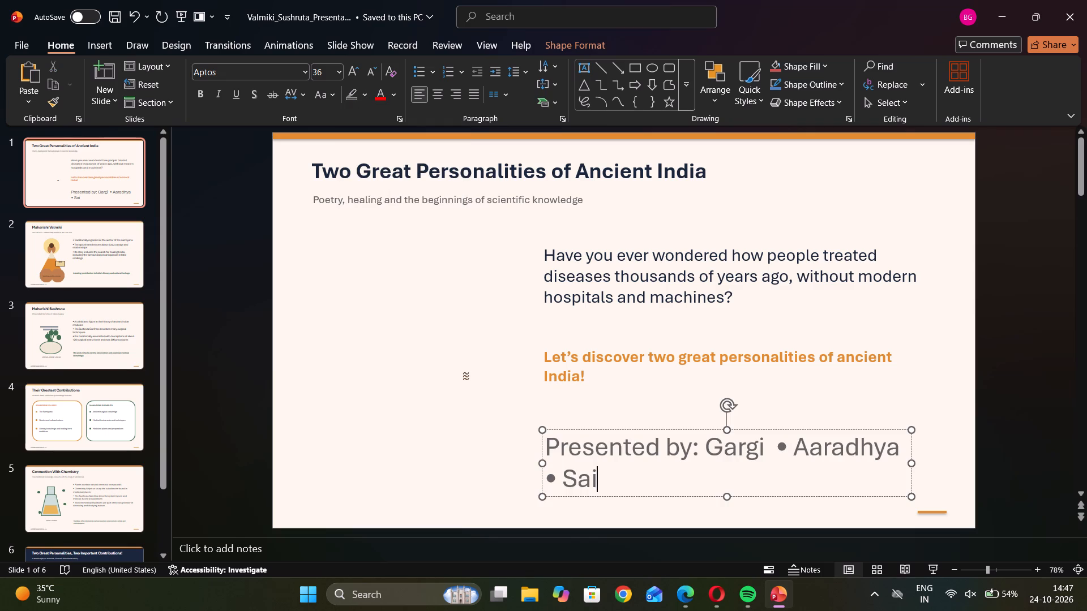
Set the font colour of the opening slide's whole "Presented by" line to Purple, Accent 4, Darker 25%.
click(390, 97)
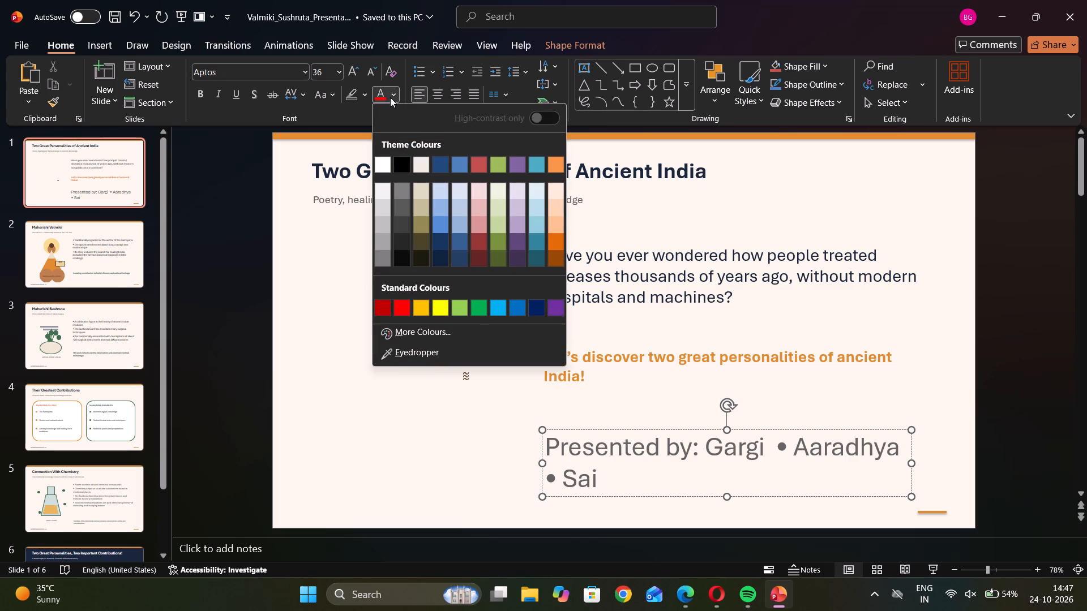
click(371, 410)
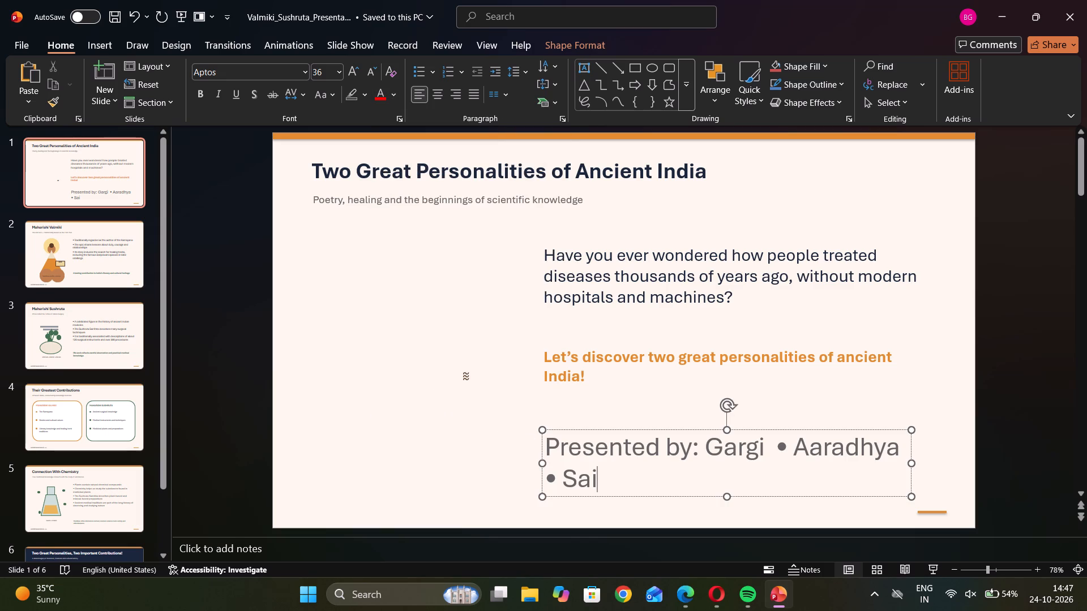
click(545, 446)
drag(545, 446, 578, 453)
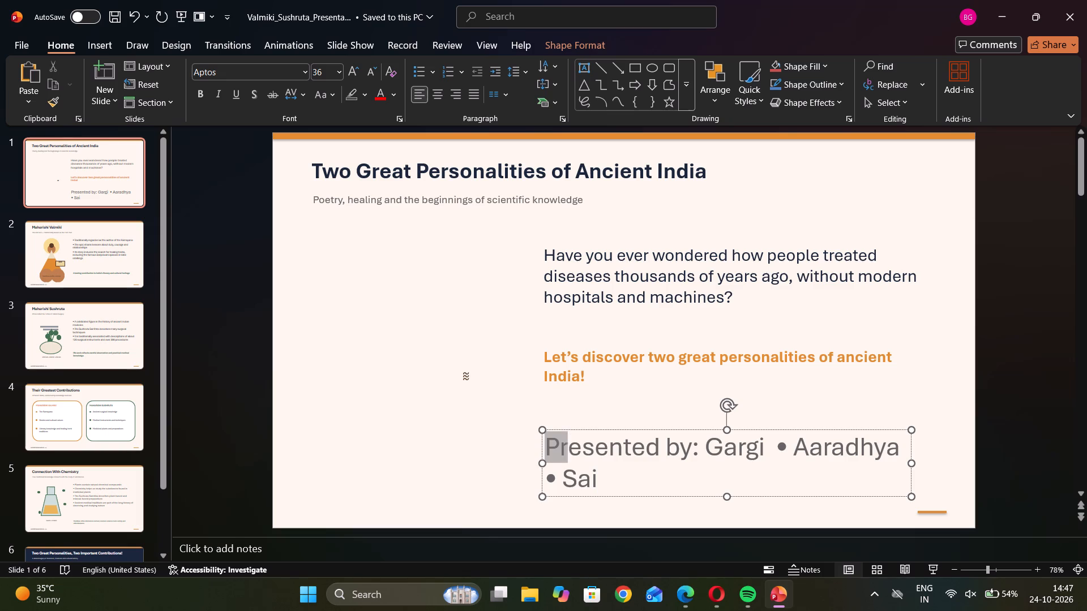
drag(578, 453, 669, 481)
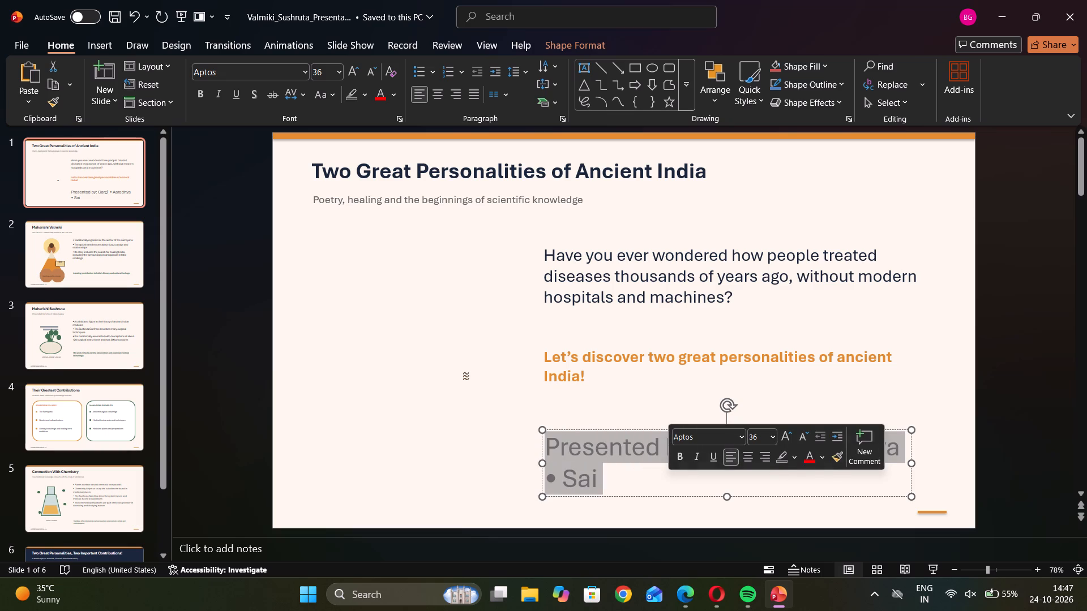
click(823, 465)
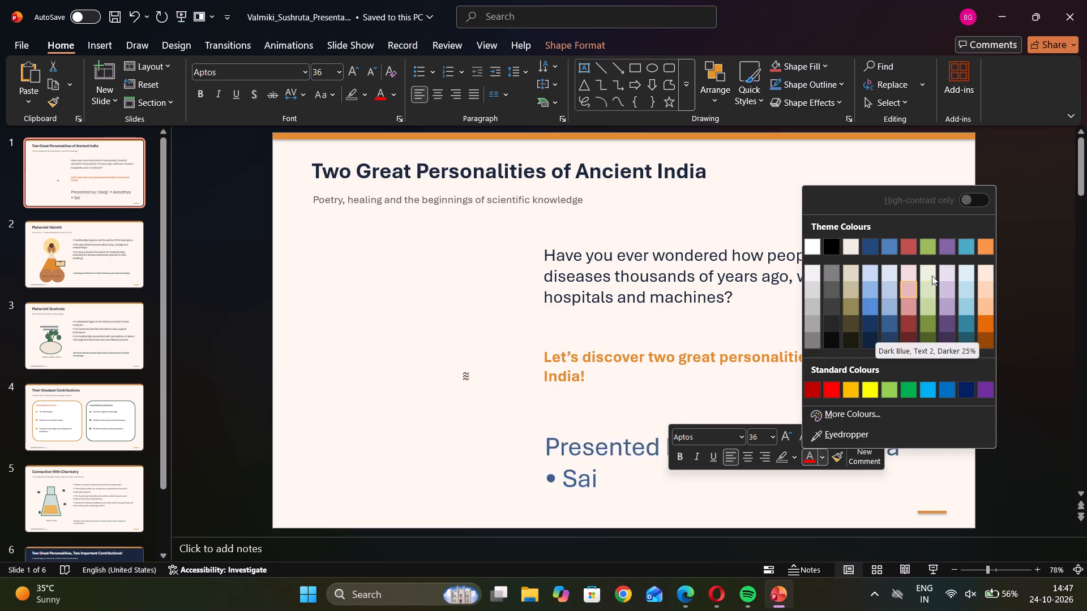
click(952, 325)
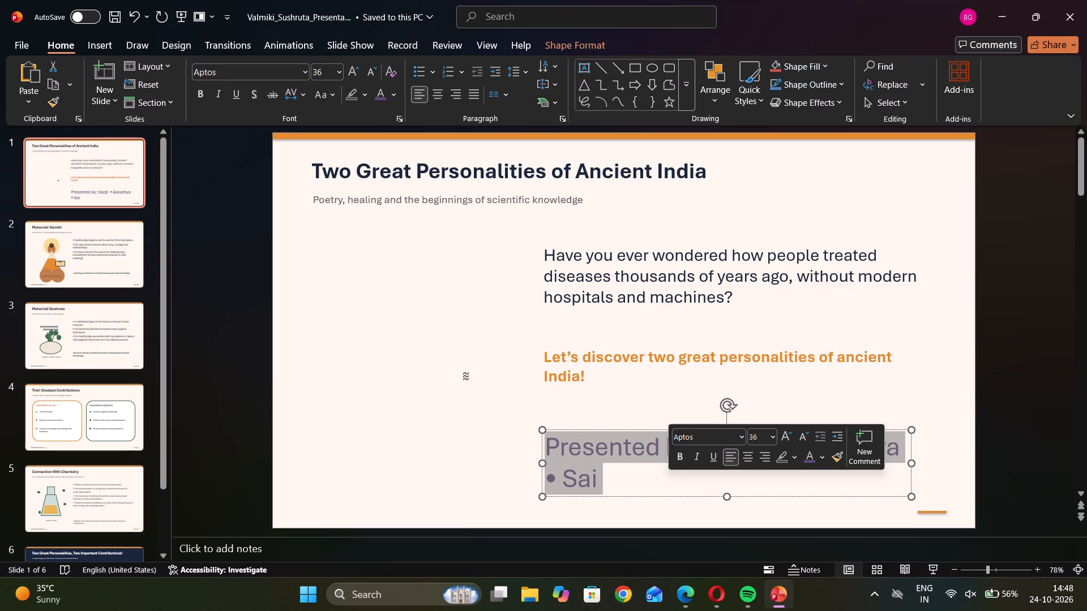
Browse the available fonts and set the opening slide's "Presented by" line to Algerian.
click(307, 75)
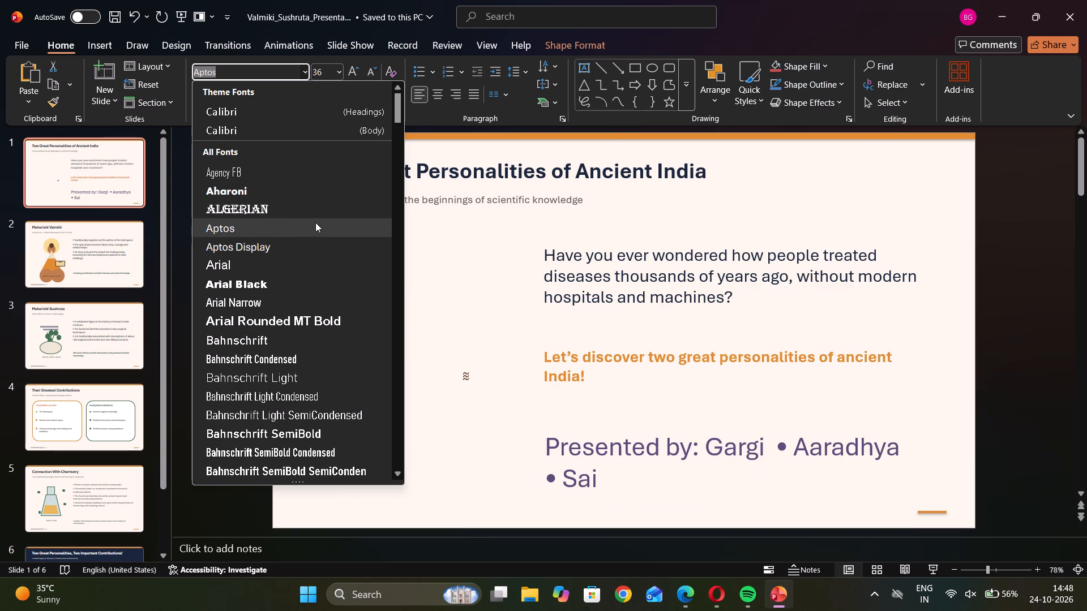
triple_click(394, 472)
triple_click(394, 472)
triple_click(394, 472)
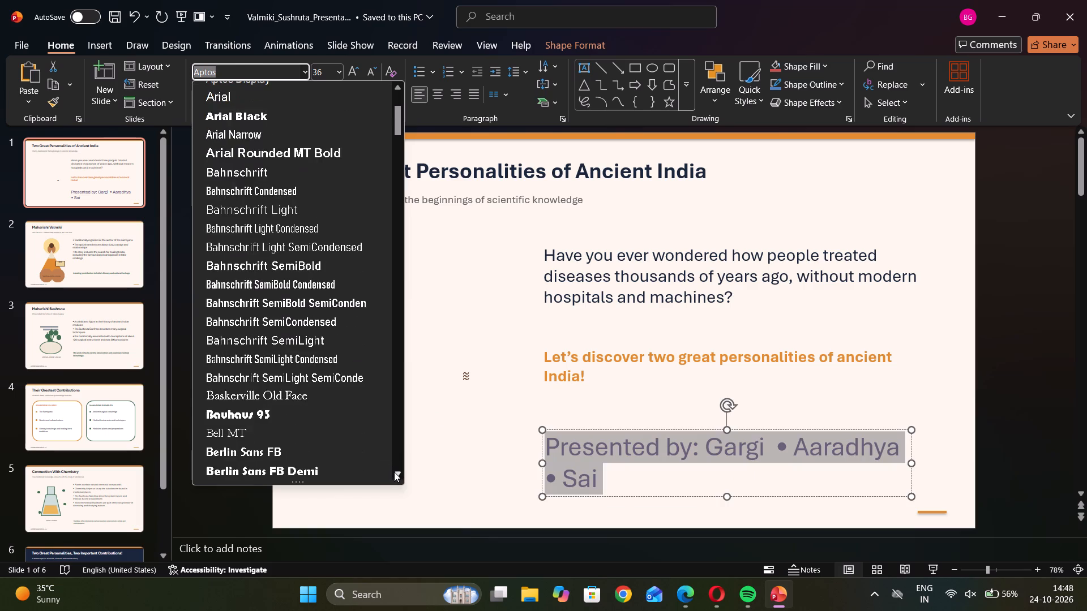
triple_click(394, 472)
double_click(394, 472)
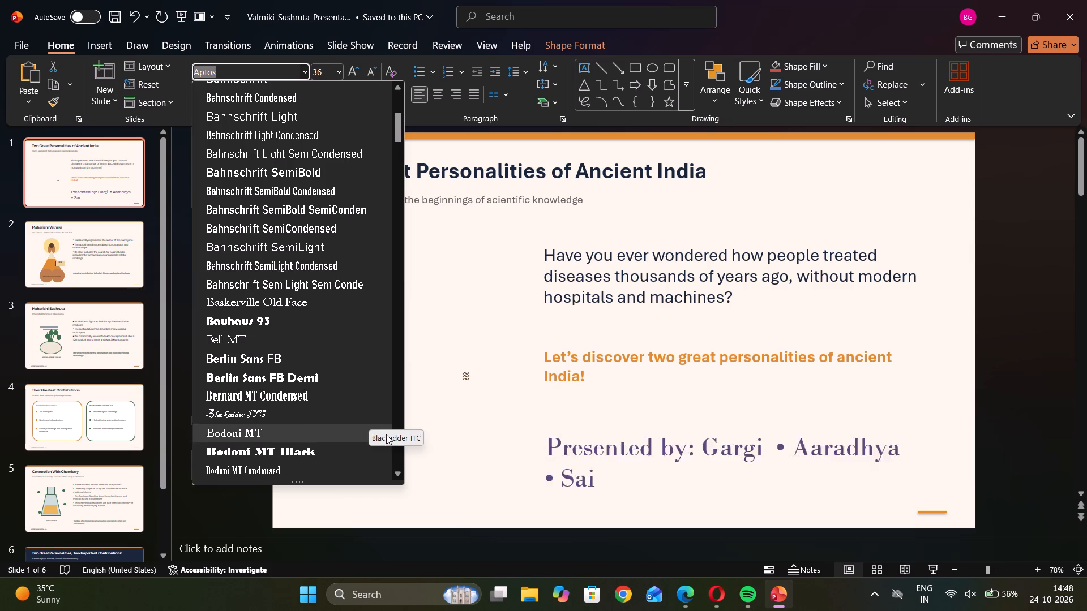
triple_click(397, 474)
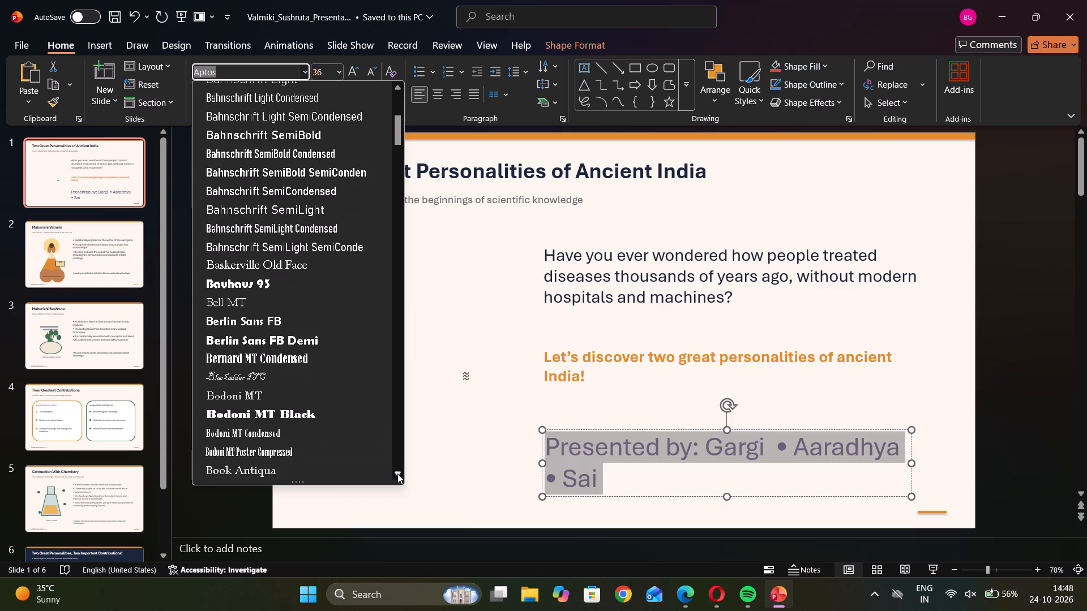
triple_click(397, 474)
click(397, 474)
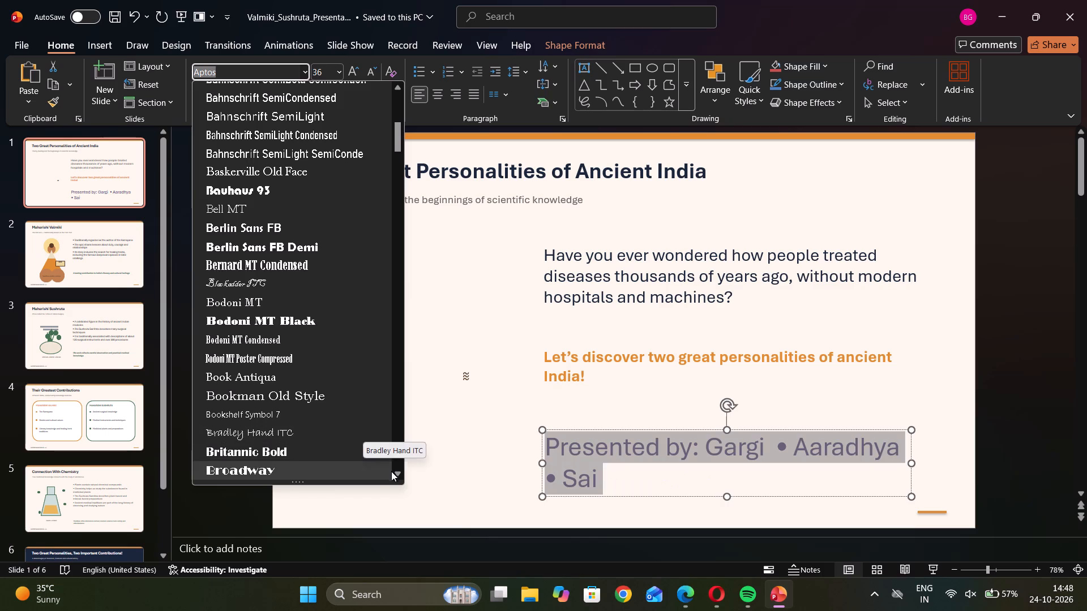
triple_click(393, 472)
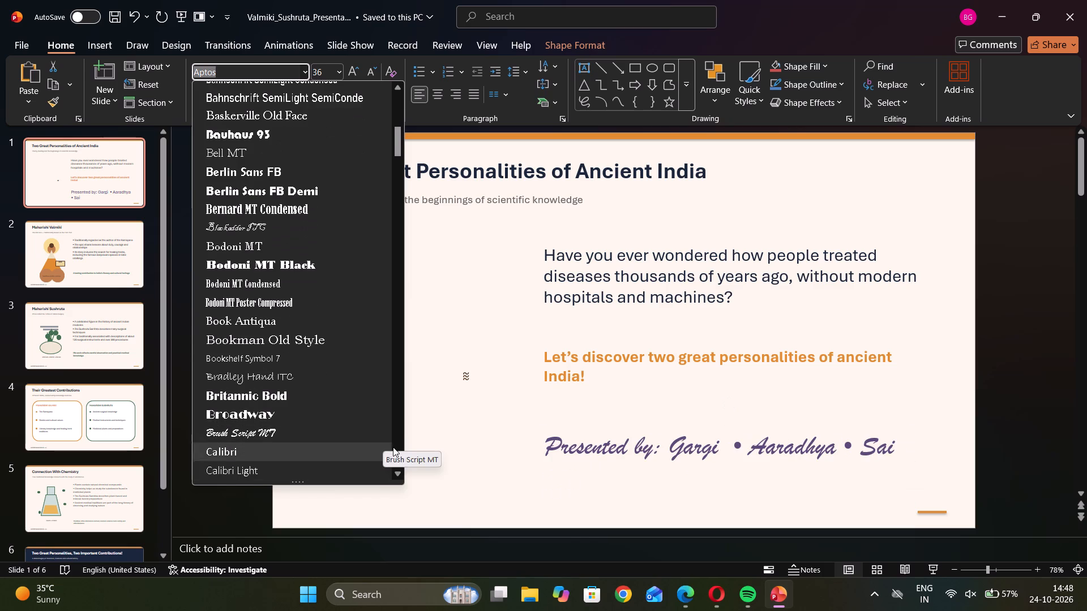
triple_click(398, 471)
triple_click(398, 471)
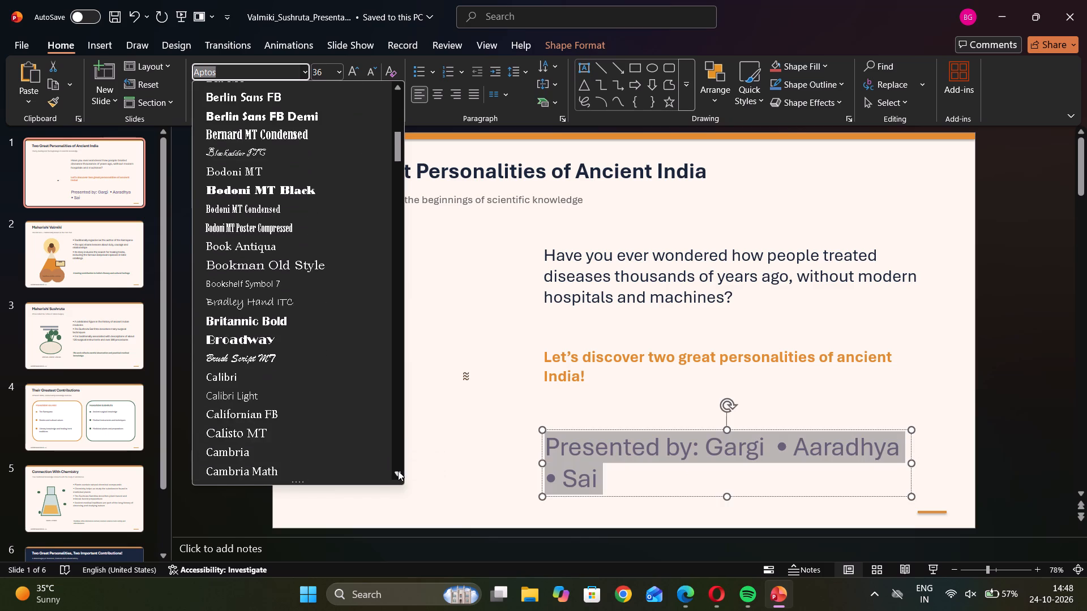
triple_click(398, 471)
double_click(398, 471)
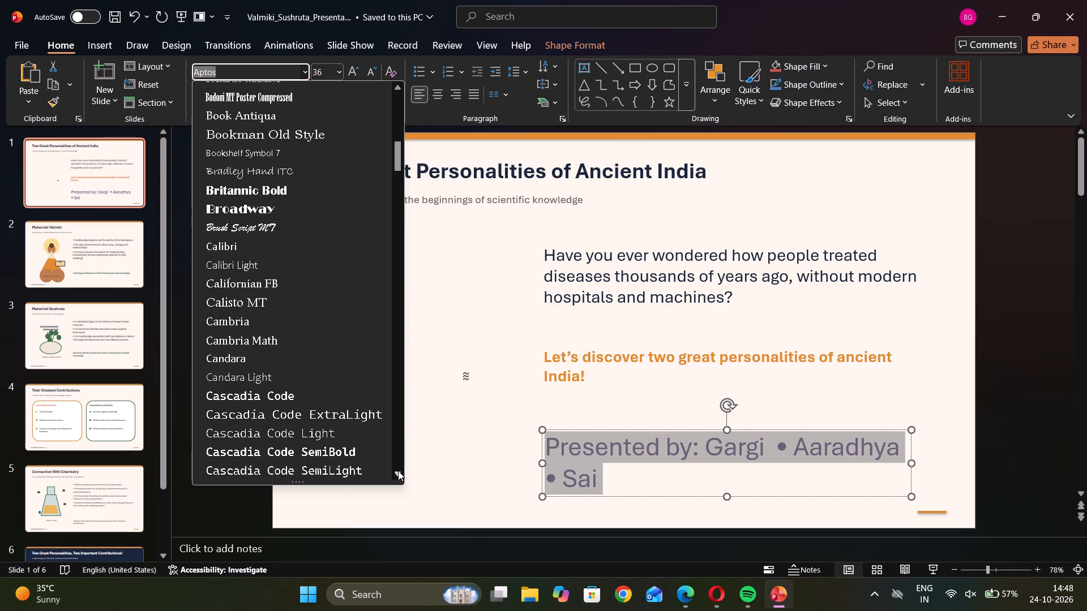
click(398, 471)
double_click(398, 471)
click(398, 471)
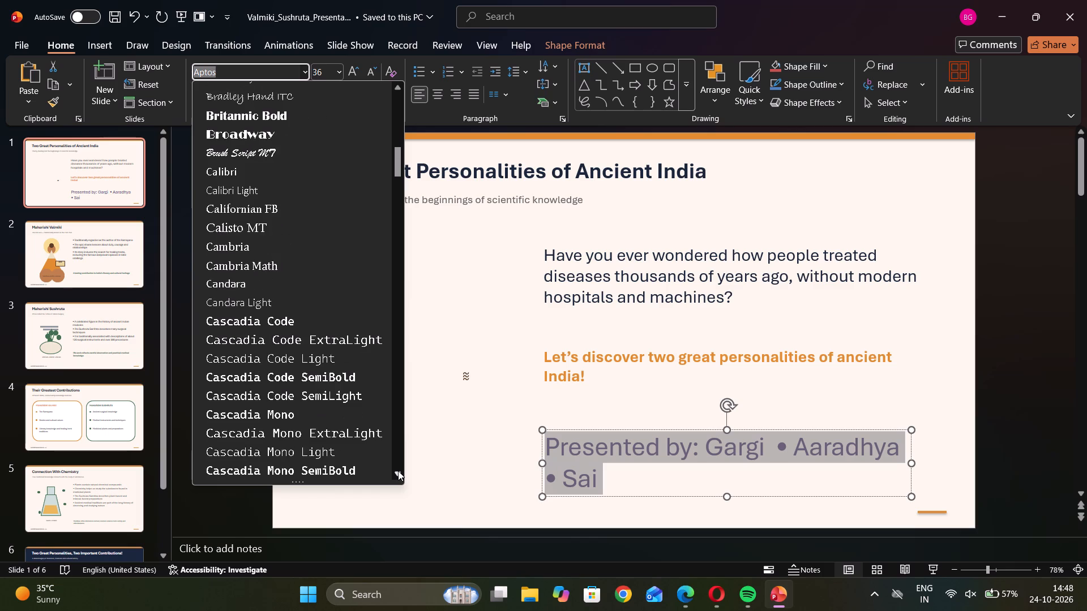
click(398, 471)
double_click(398, 471)
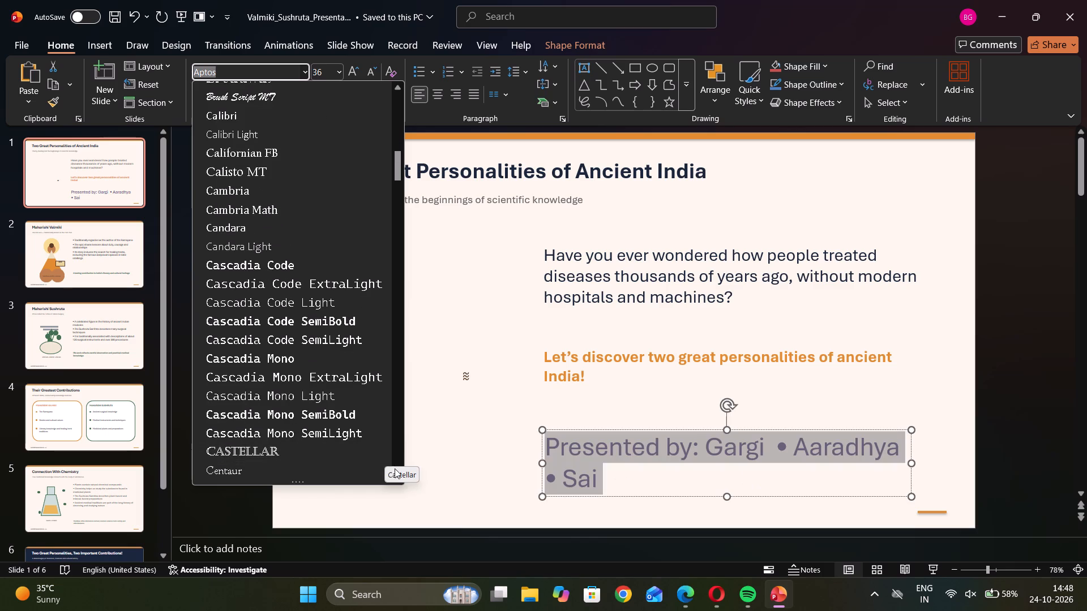
double_click(396, 471)
triple_click(396, 471)
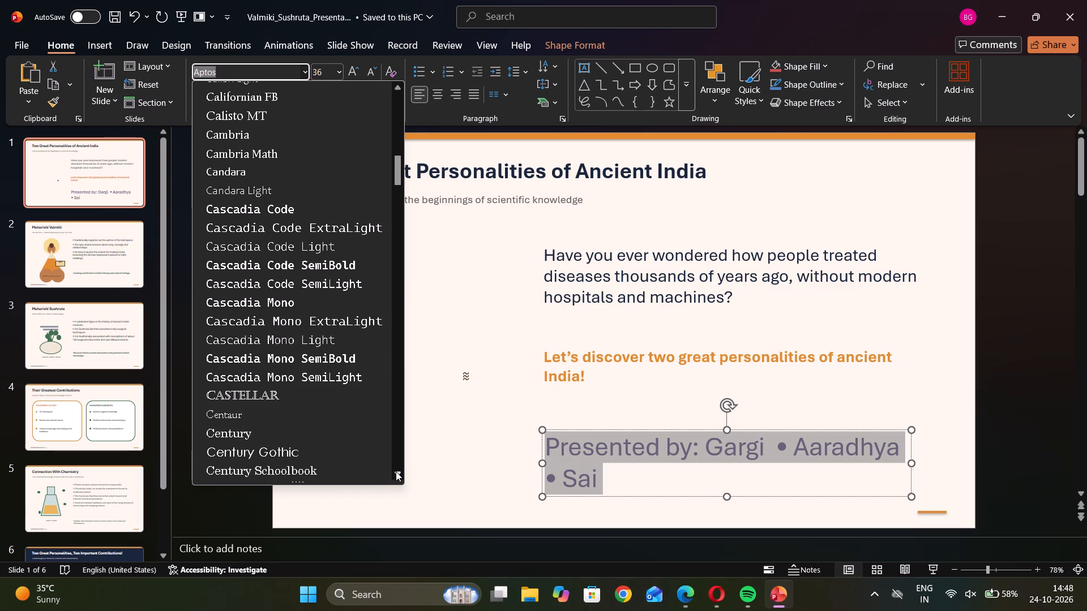
triple_click(396, 471)
double_click(396, 471)
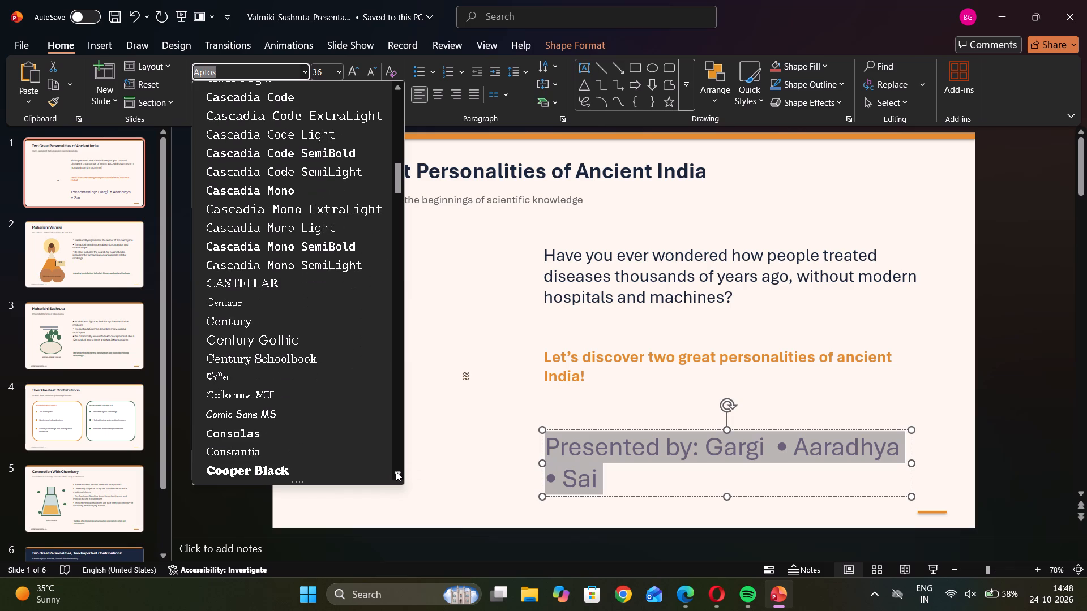
click(396, 471)
triple_click(396, 471)
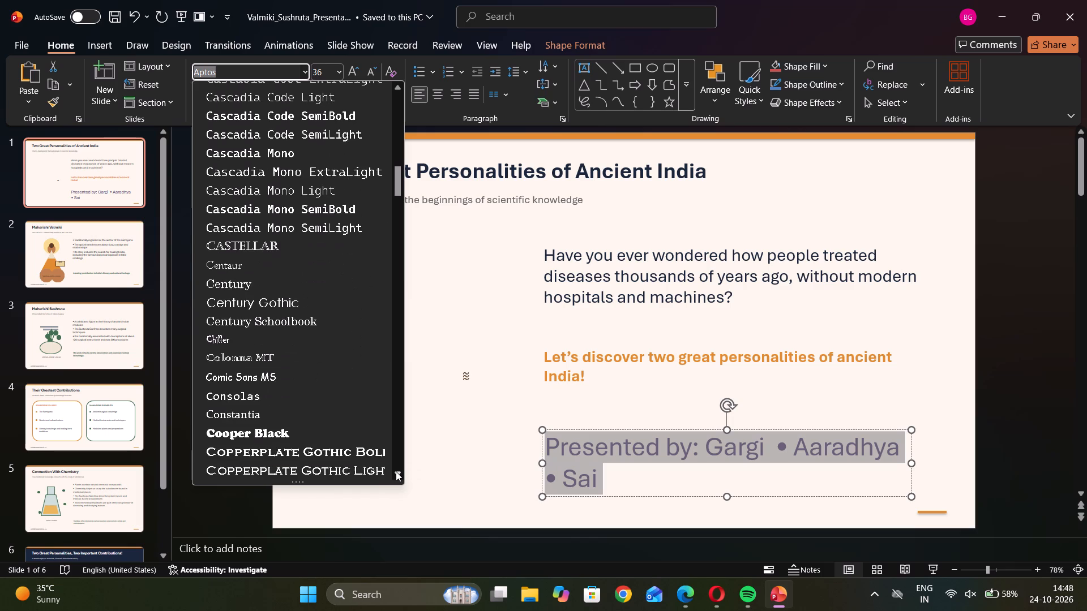
triple_click(396, 471)
triple_click(396, 471)
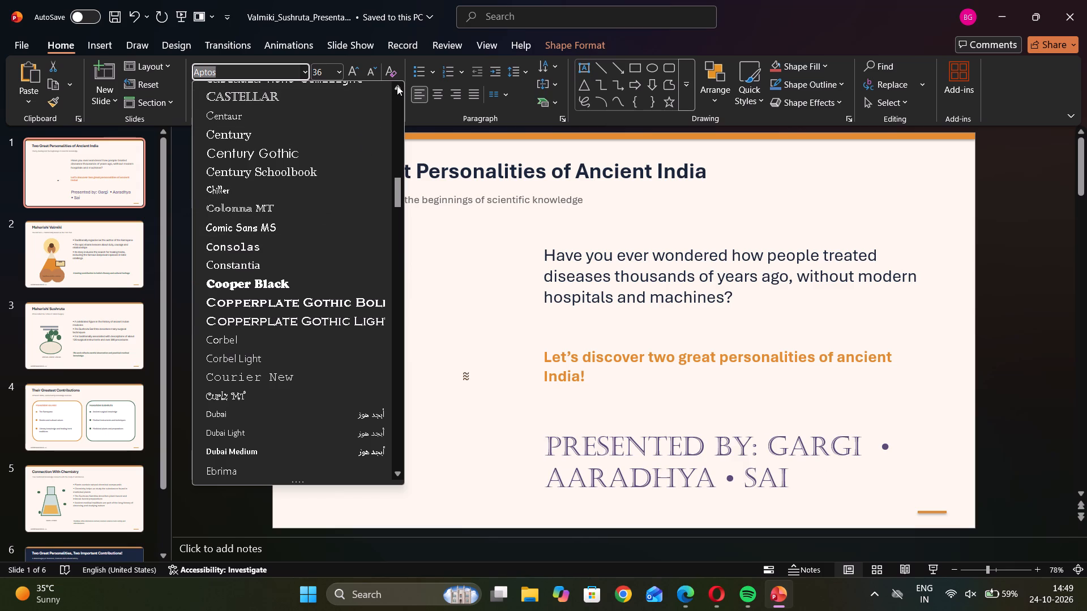
drag(397, 85, 345, 174)
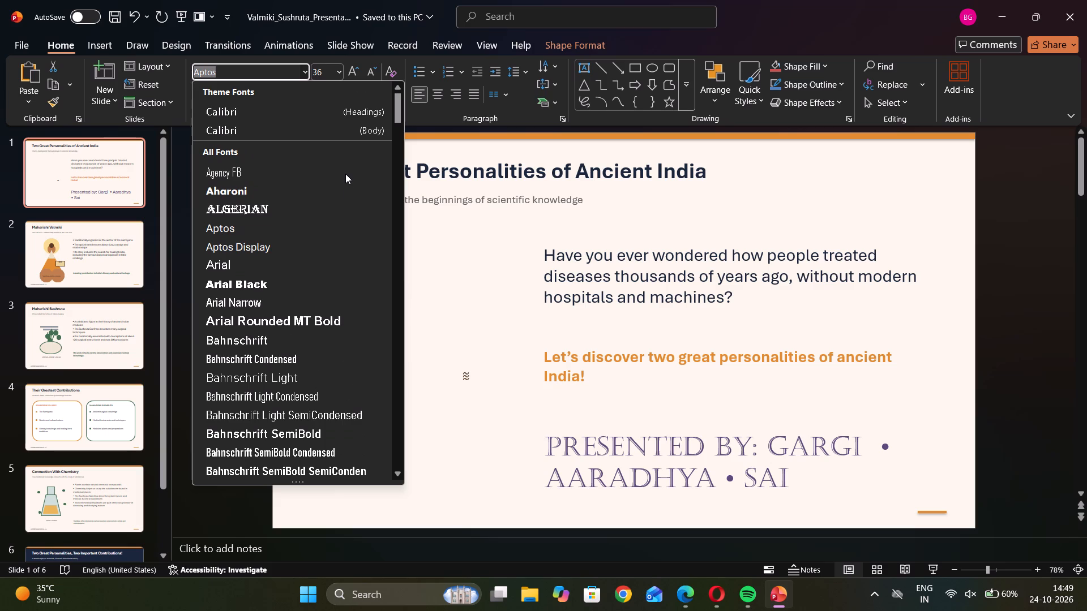
drag(345, 174, 324, 269)
drag(324, 269, 477, 367)
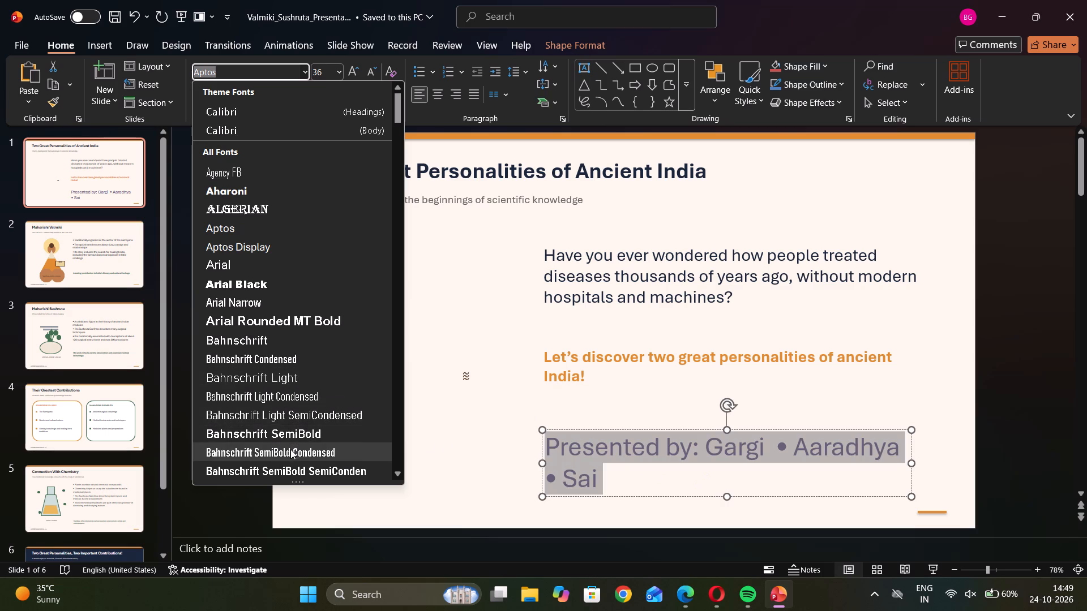
click(267, 209)
click(320, 272)
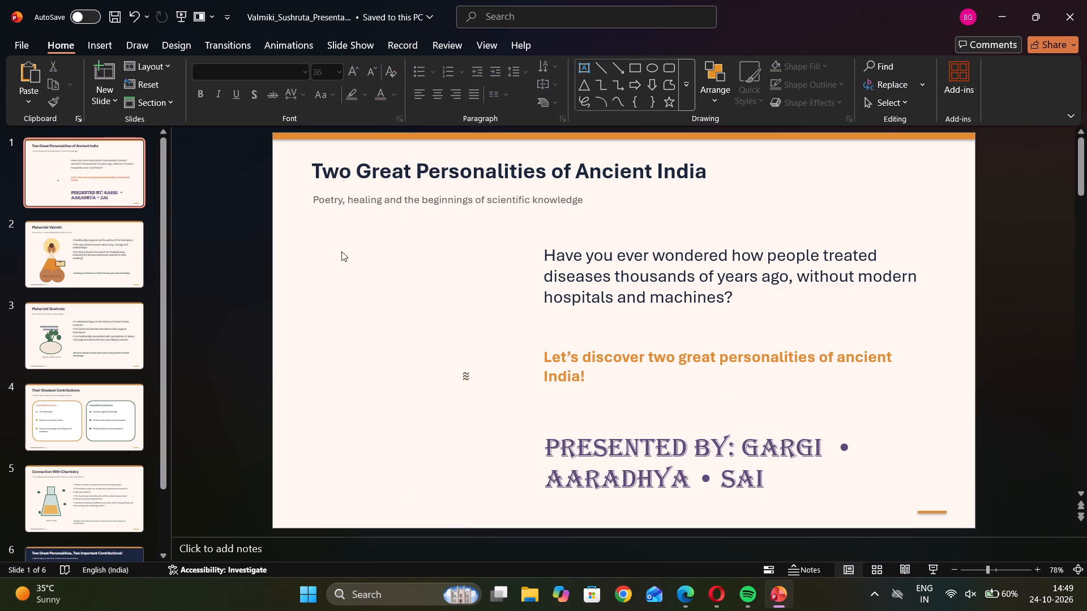
Set the font colour of the opening slide's whole "Have you ever wondered" question to the darkest navy blue theme shade.
click(540, 252)
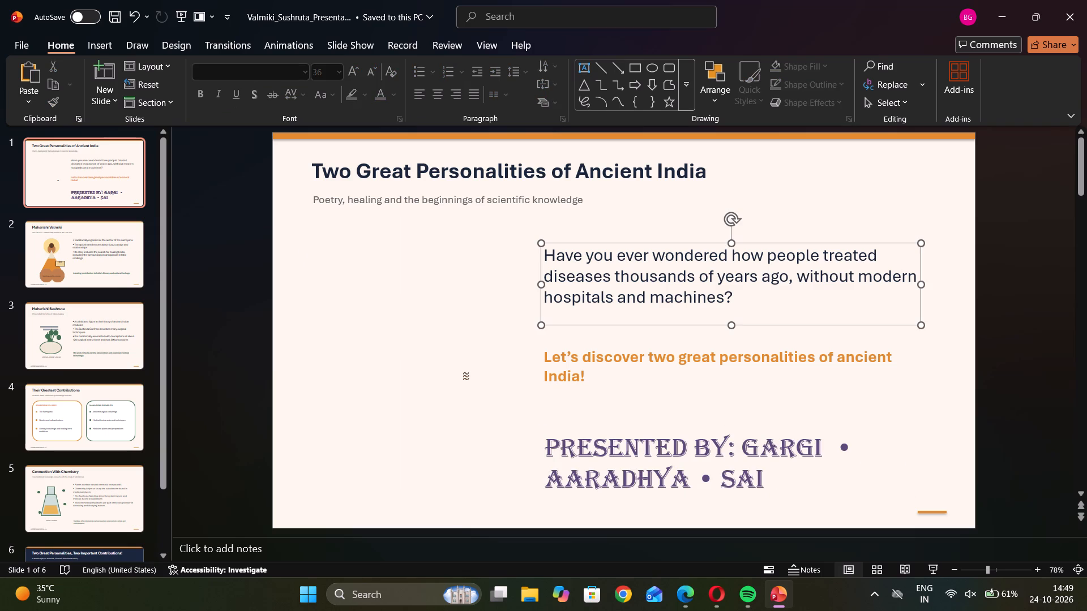
click(543, 255)
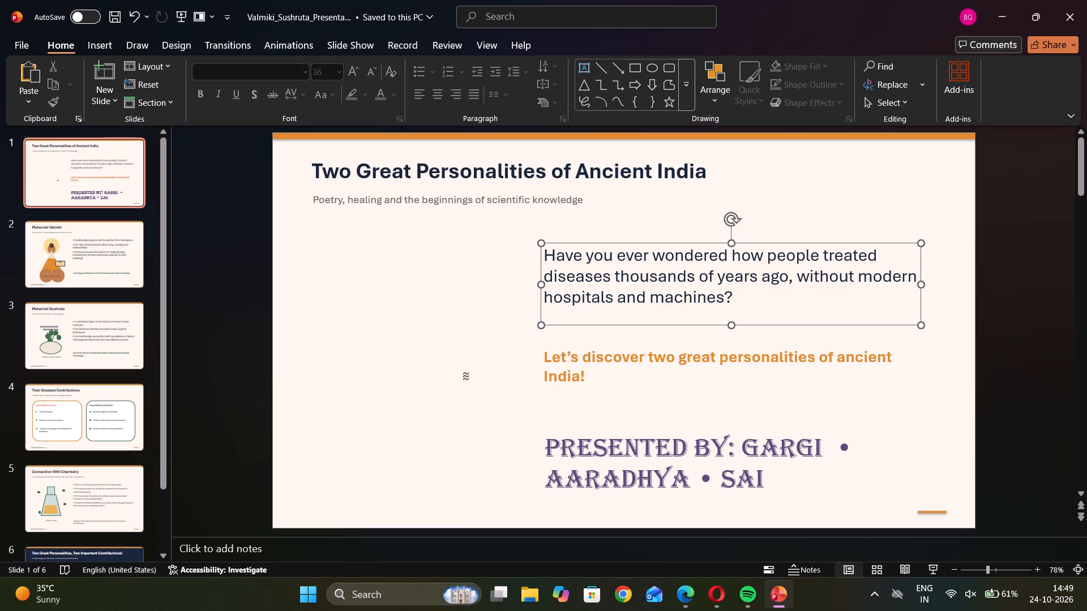
click(546, 255)
drag(546, 255, 705, 305)
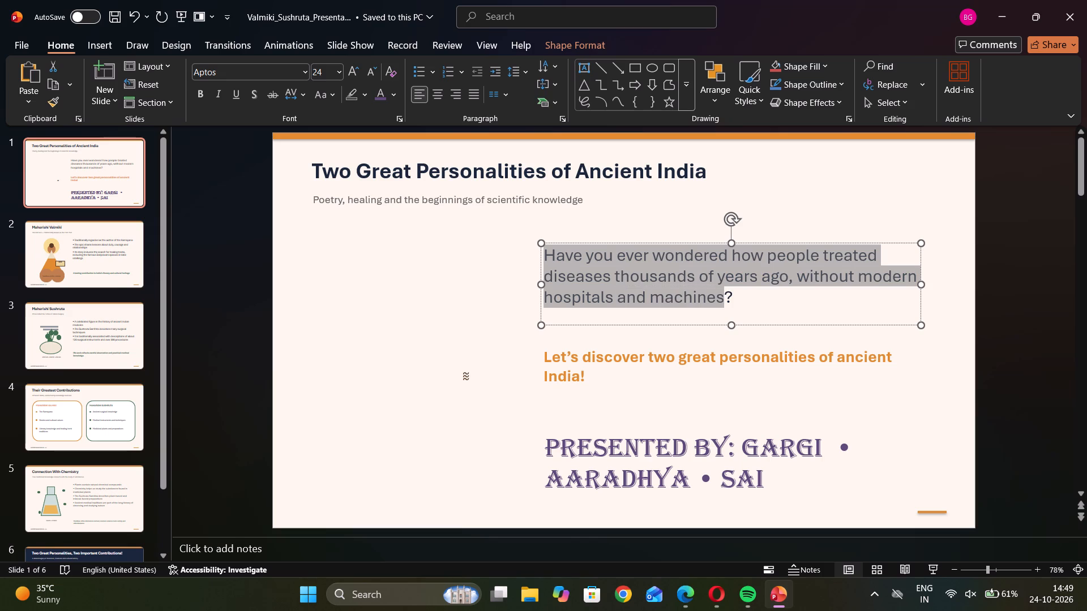
drag(705, 305, 851, 305)
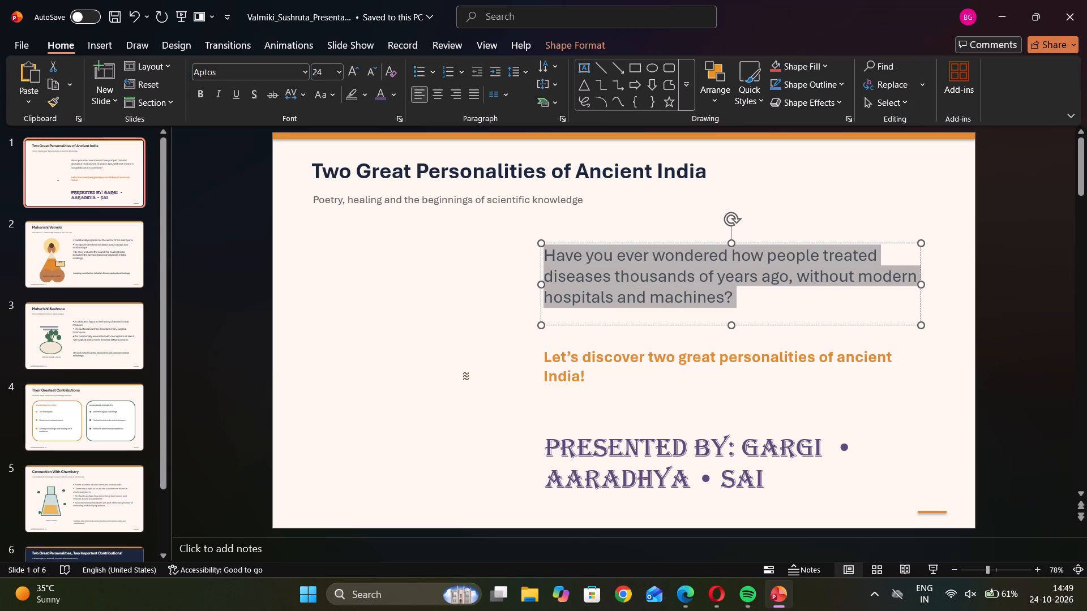
click(395, 97)
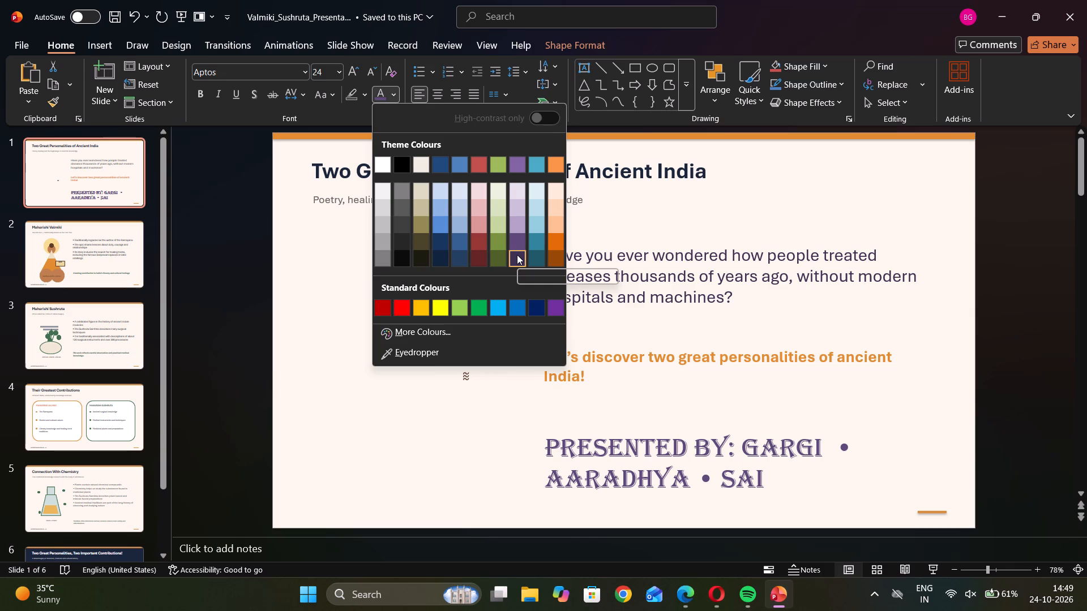
click(447, 265)
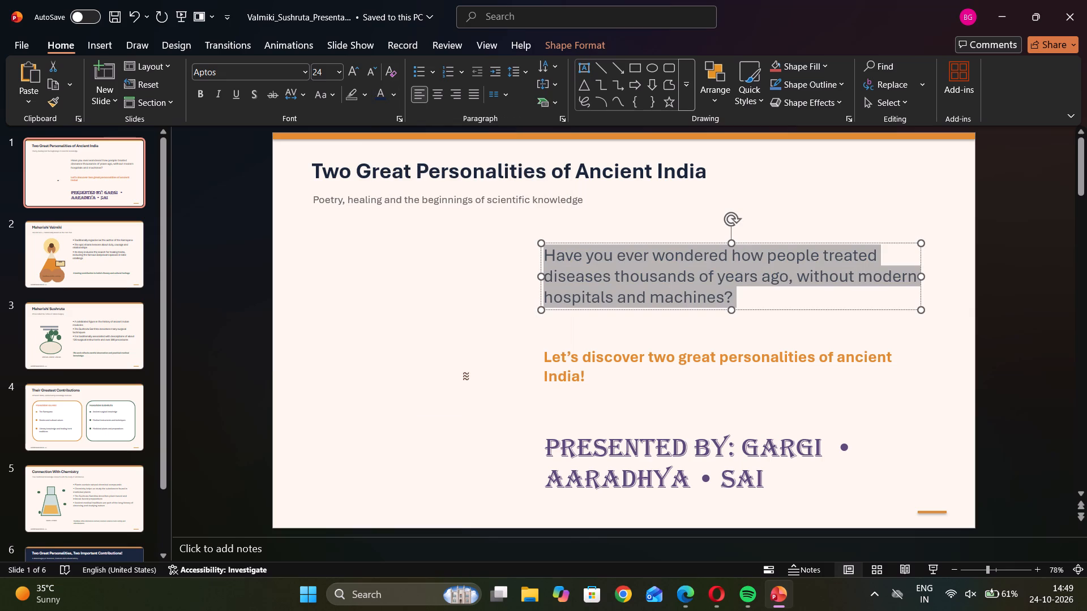
Set the font of the opening slide's "Have you ever wondered" question to Algerian.
click(306, 72)
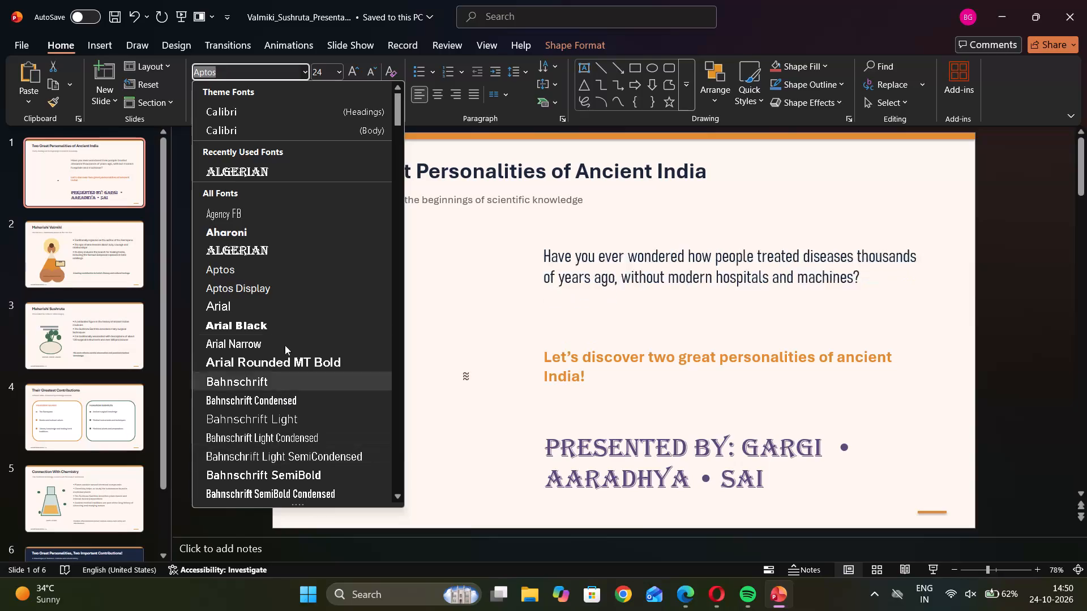
click(271, 249)
click(347, 303)
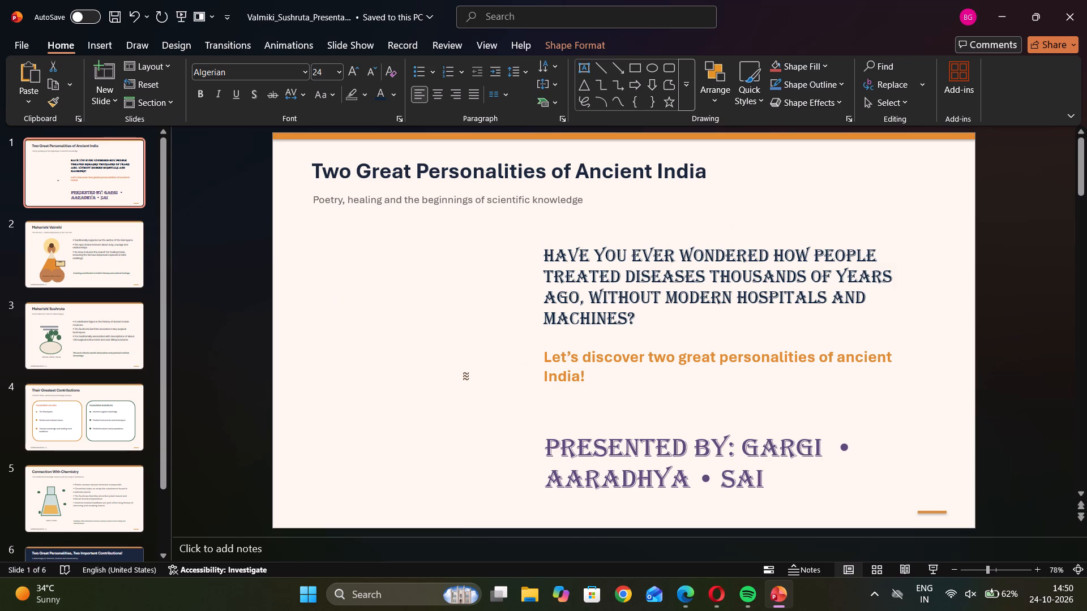
Set the opening slide's whole "Let's discover two great personalities" line to size 32 in the Aharoni font.
drag(544, 355, 410, 218)
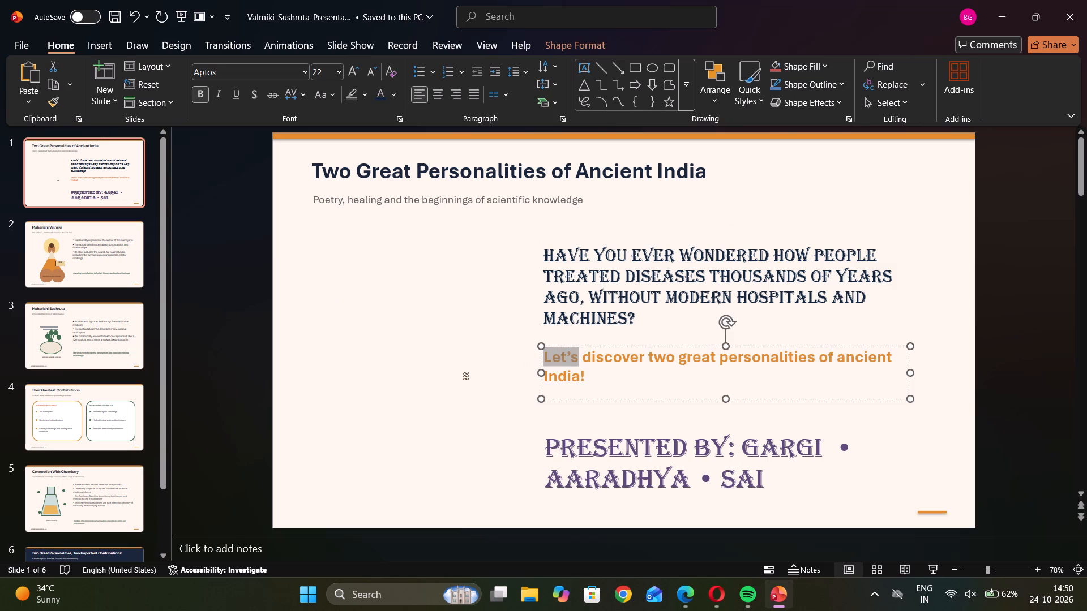
drag(410, 218, 380, 147)
drag(564, 365, 545, 356)
drag(545, 356, 613, 389)
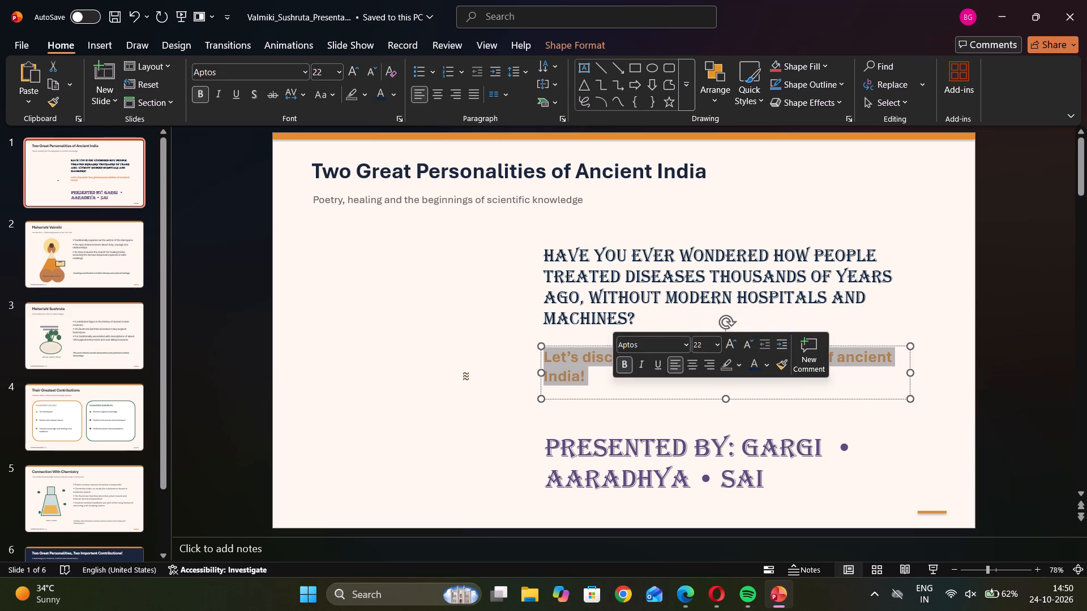
click(343, 71)
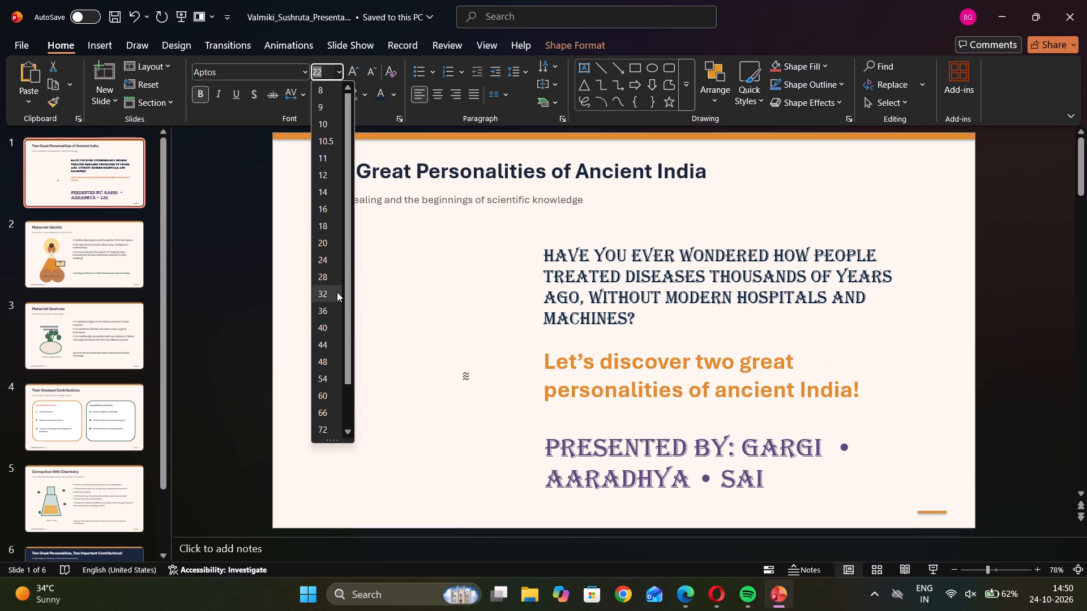
click(336, 292)
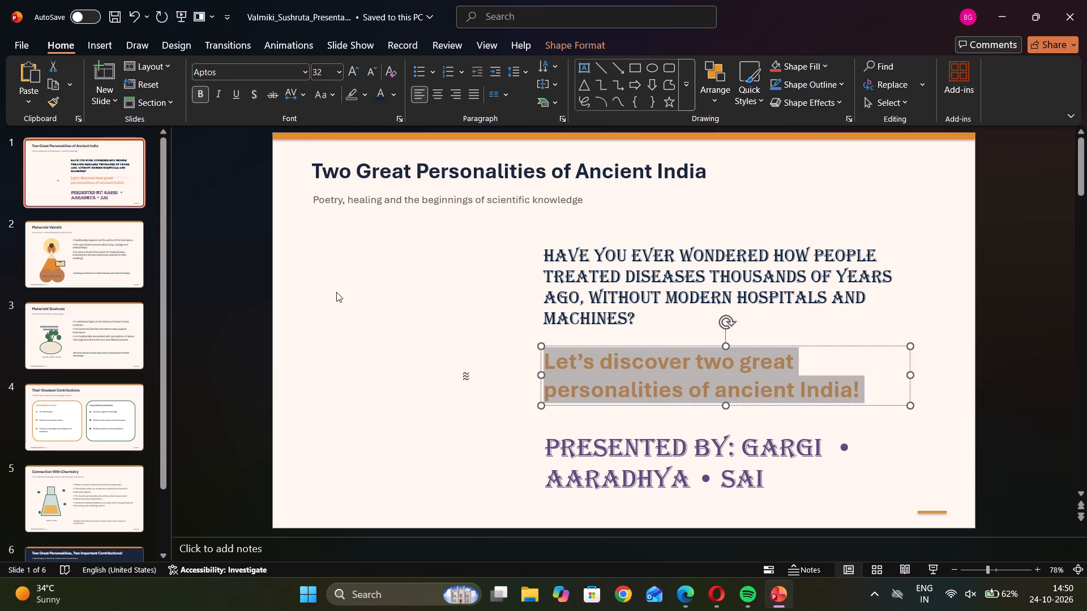
click(305, 71)
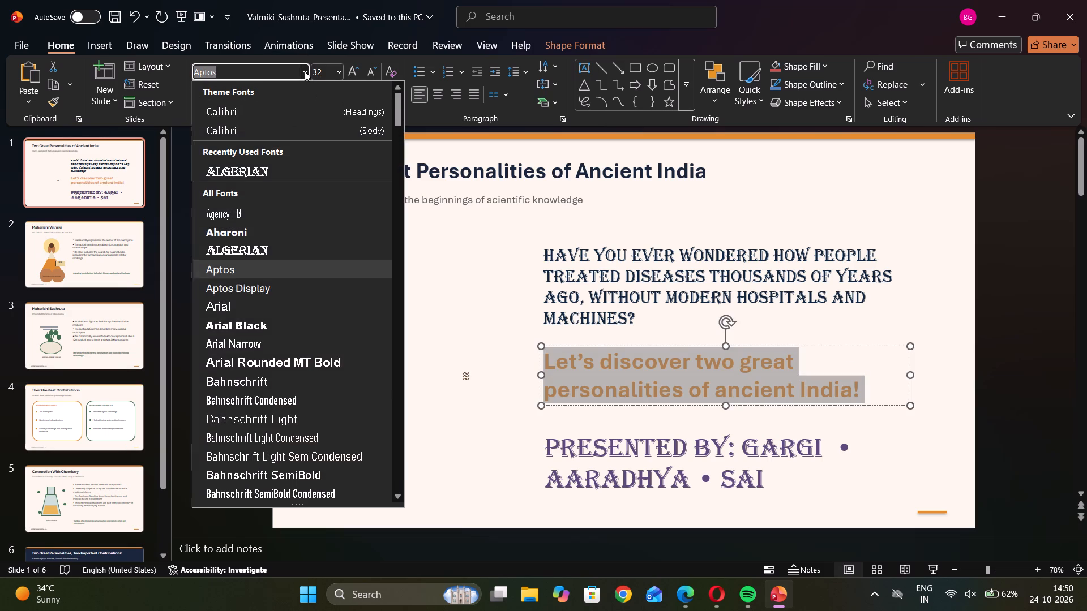
click(279, 226)
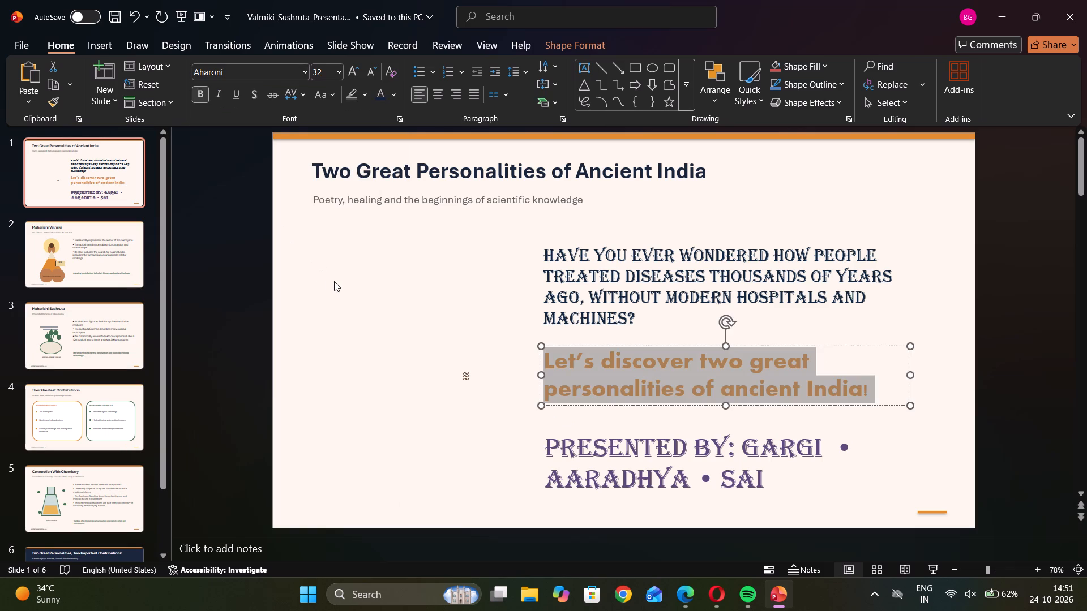
drag(336, 282, 318, 276)
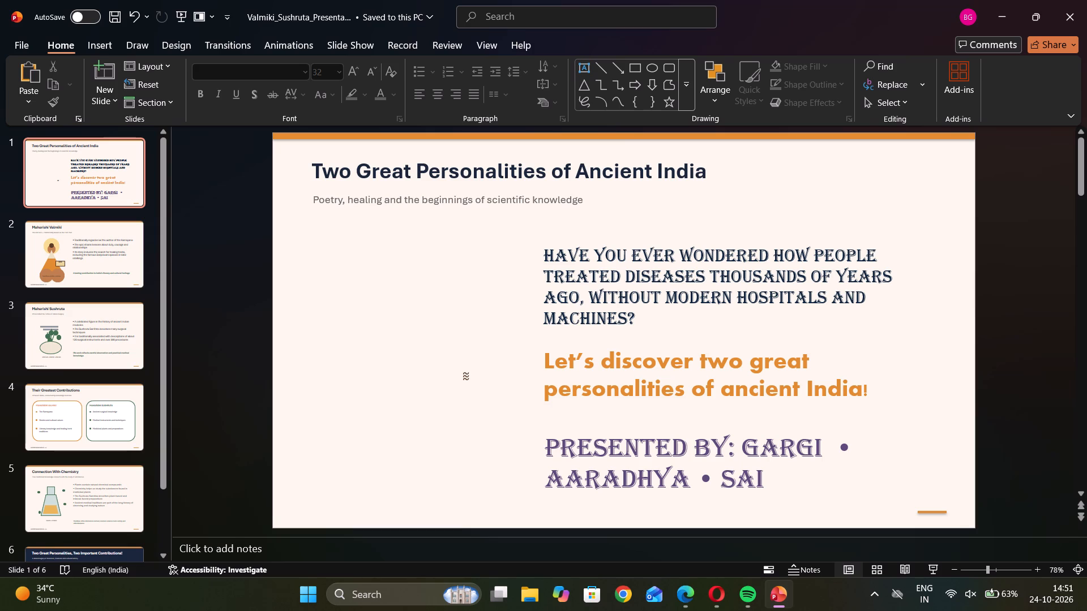
Set the opening slide's title "Two Great Personalities of Ancient India" to size 54 in the Arial Narrow font.
click(305, 167)
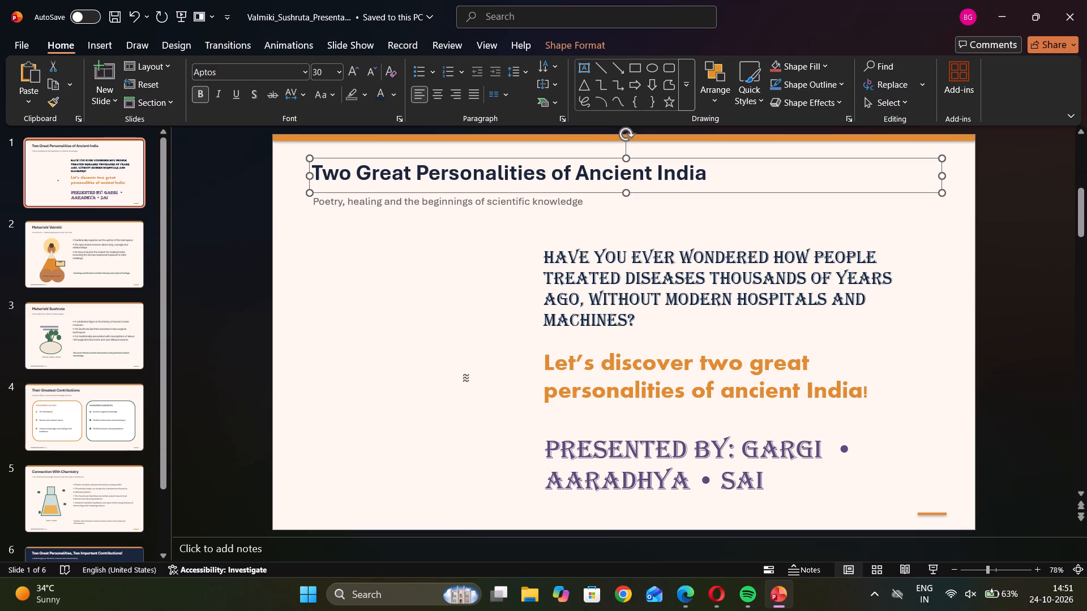
drag(314, 172, 671, 173)
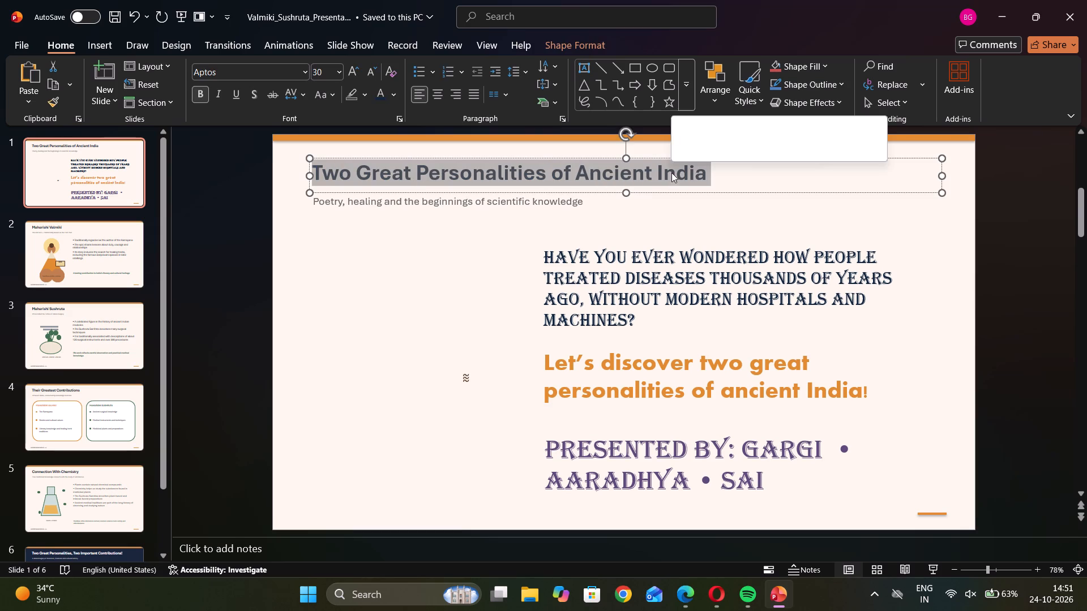
click(340, 72)
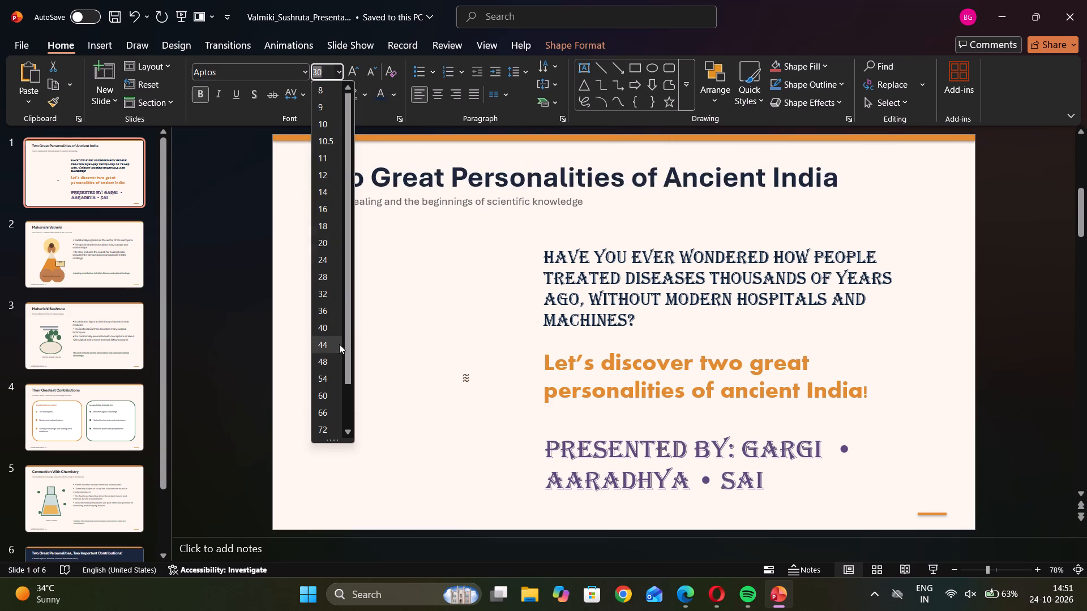
click(336, 375)
click(336, 375)
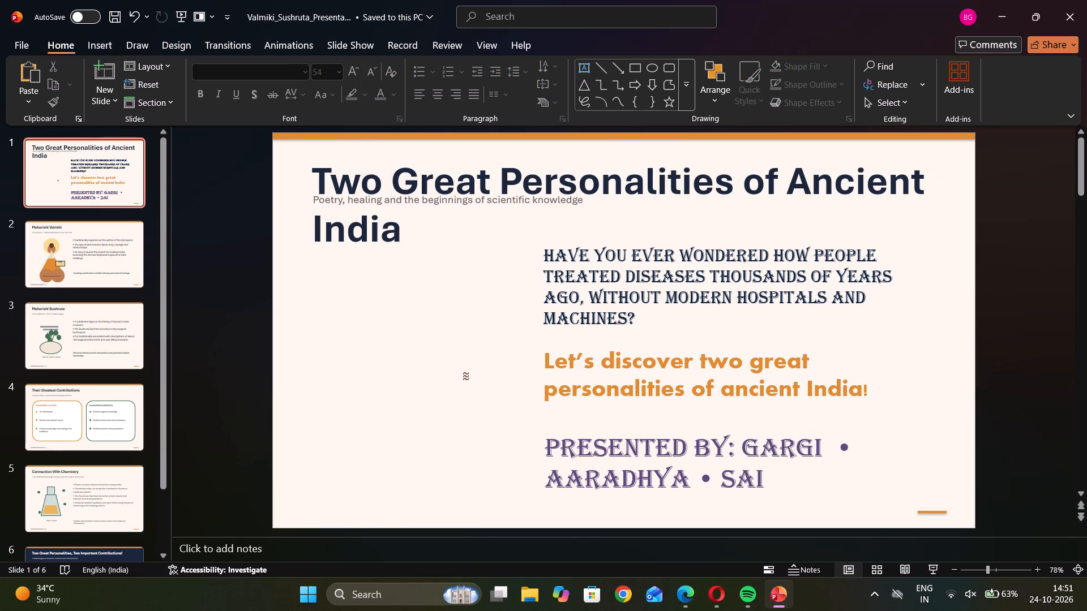
drag(312, 187, 395, 225)
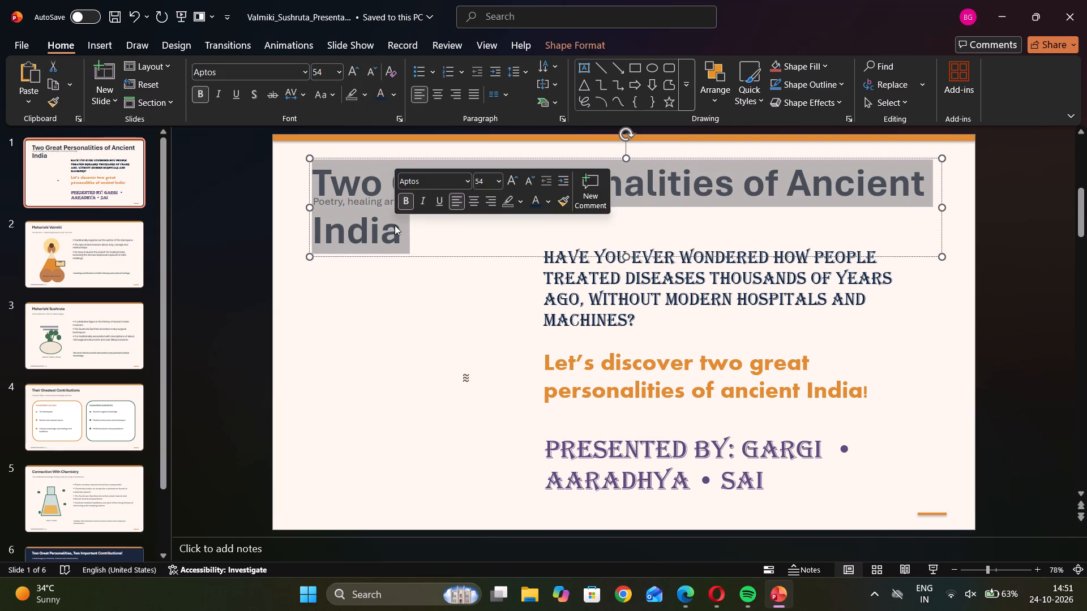
click(309, 76)
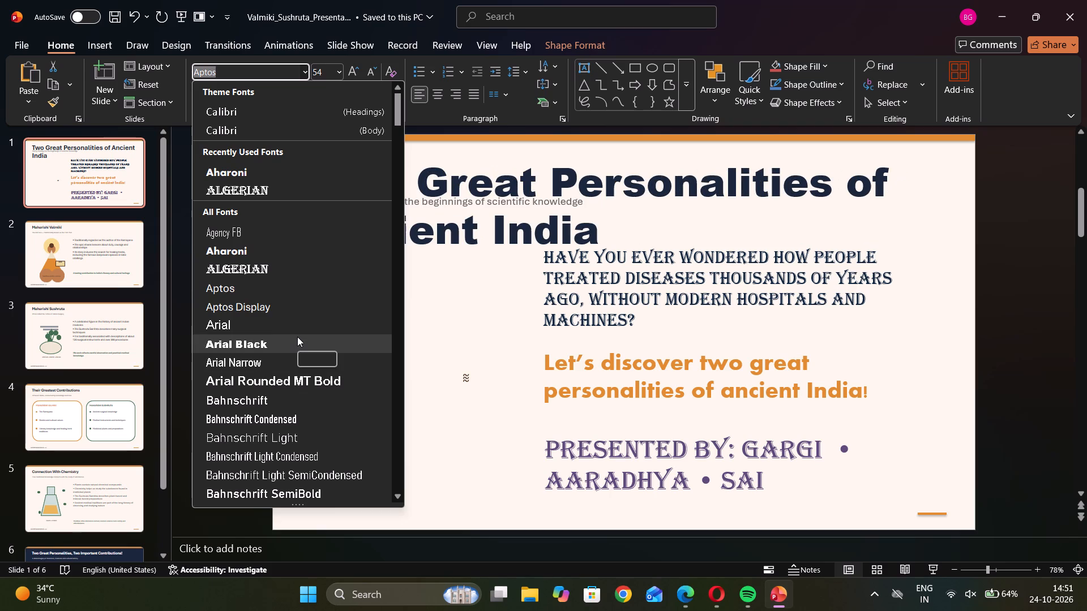
click(293, 367)
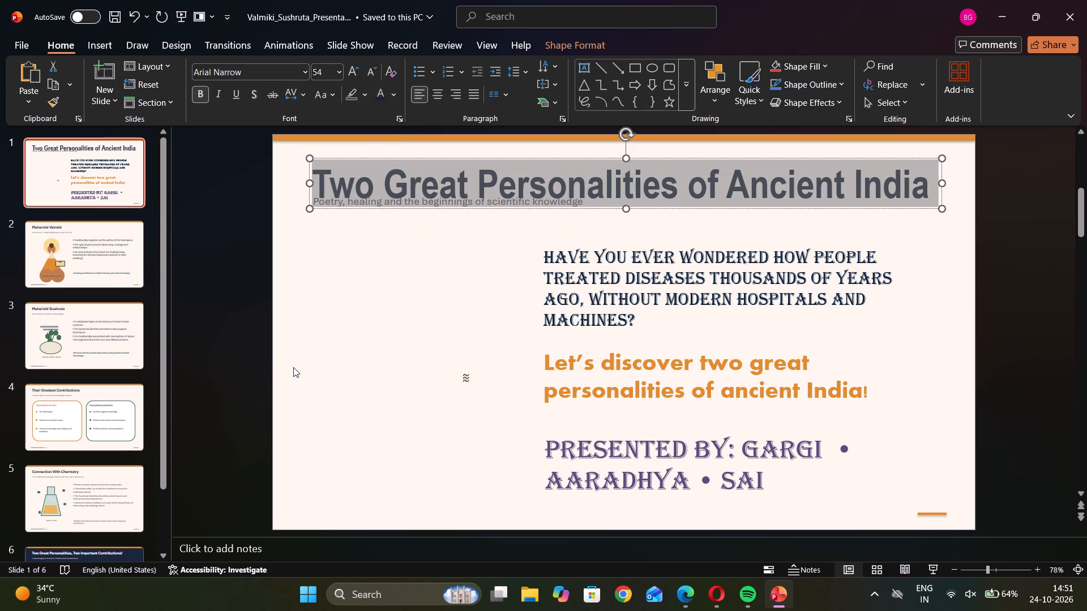
Set the font colour of the opening slide's title to the medium blue theme shade.
click(390, 97)
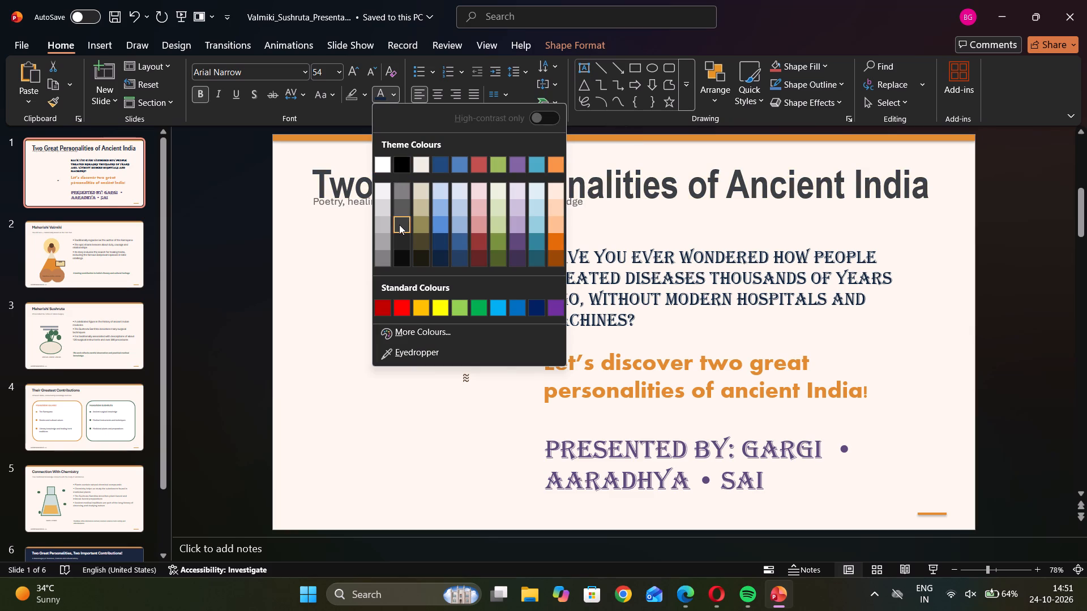
click(434, 220)
Delete the opening slide's "Poetry, healing" subtitle and the short orange accent line near its bottom corner.
click(434, 220)
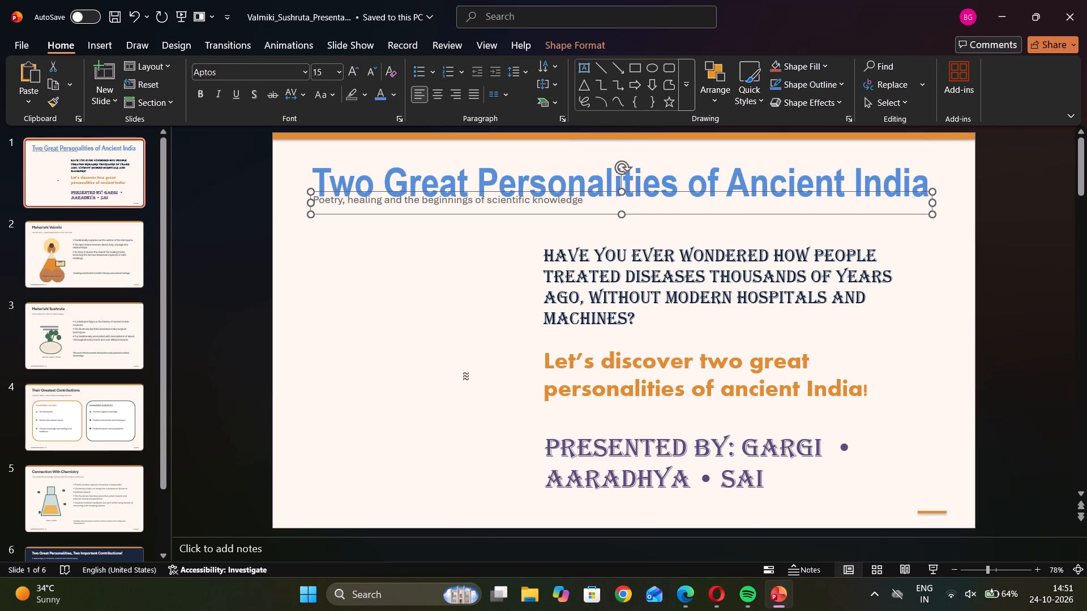
key(Delete)
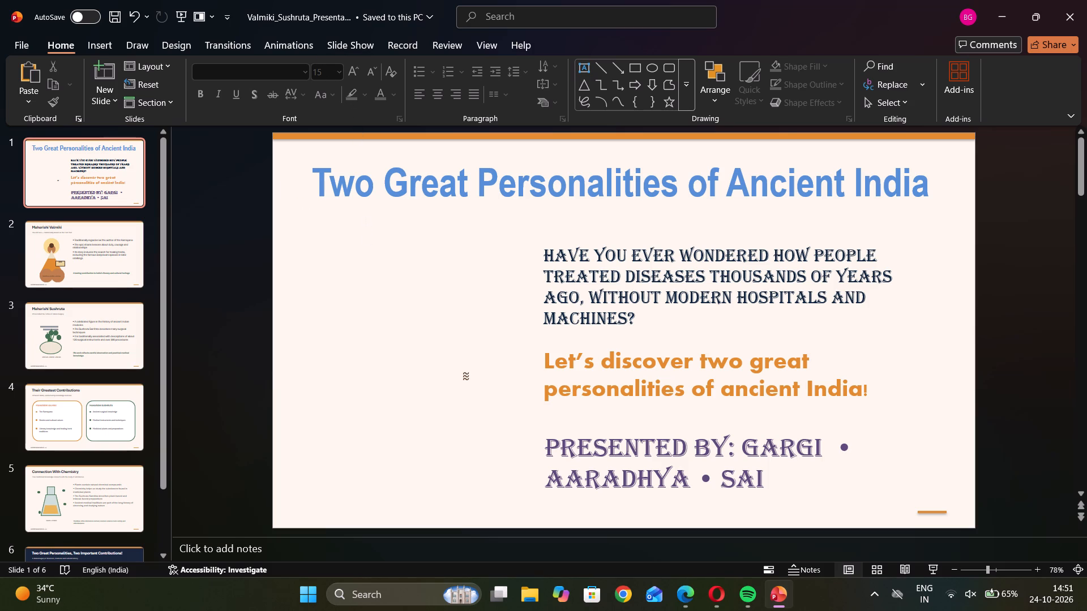
click(944, 514)
key(Delete)
Delete the small wavy-line symbol left over from the figure on the opening slide.
click(468, 382)
key(Delete)
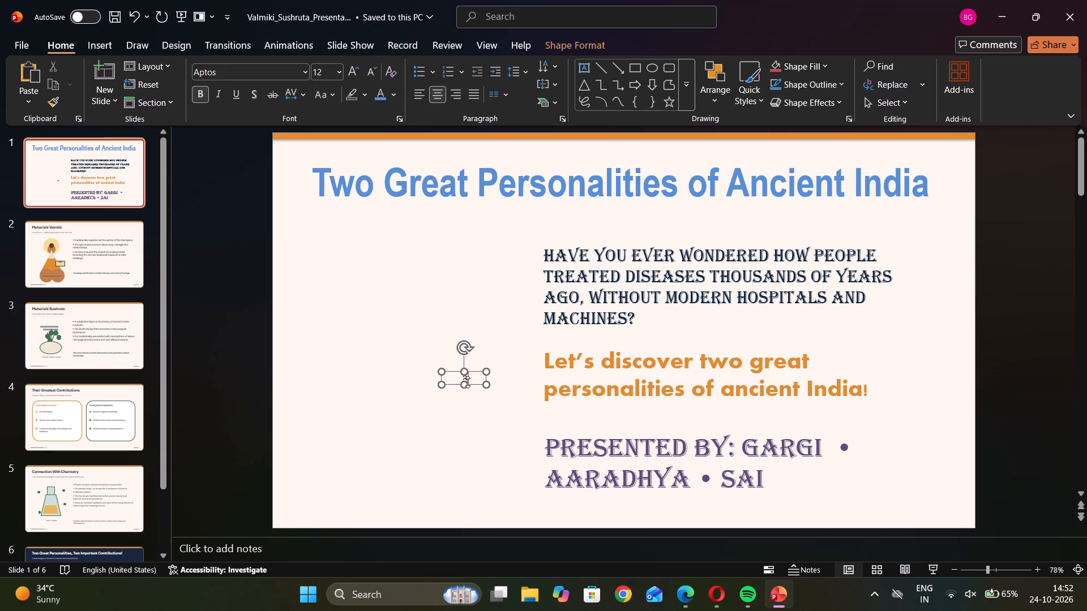
key(Delete)
drag(467, 375, 470, 380)
key(Delete)
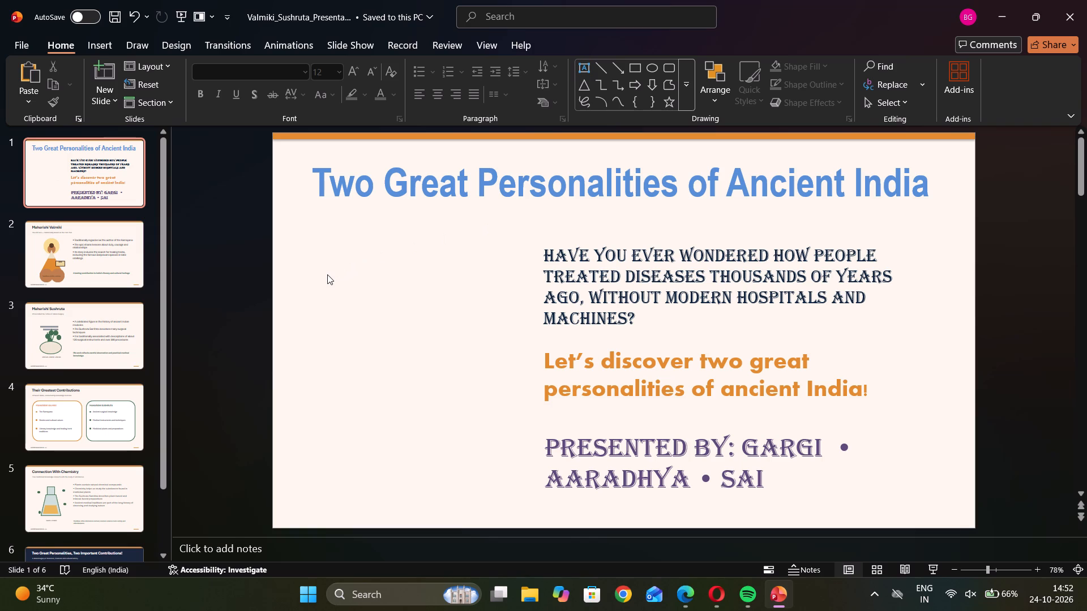
On the Maharishi Valmiki slide, delete the figure's brown face, yellow halo and dark hair circle.
click(95, 253)
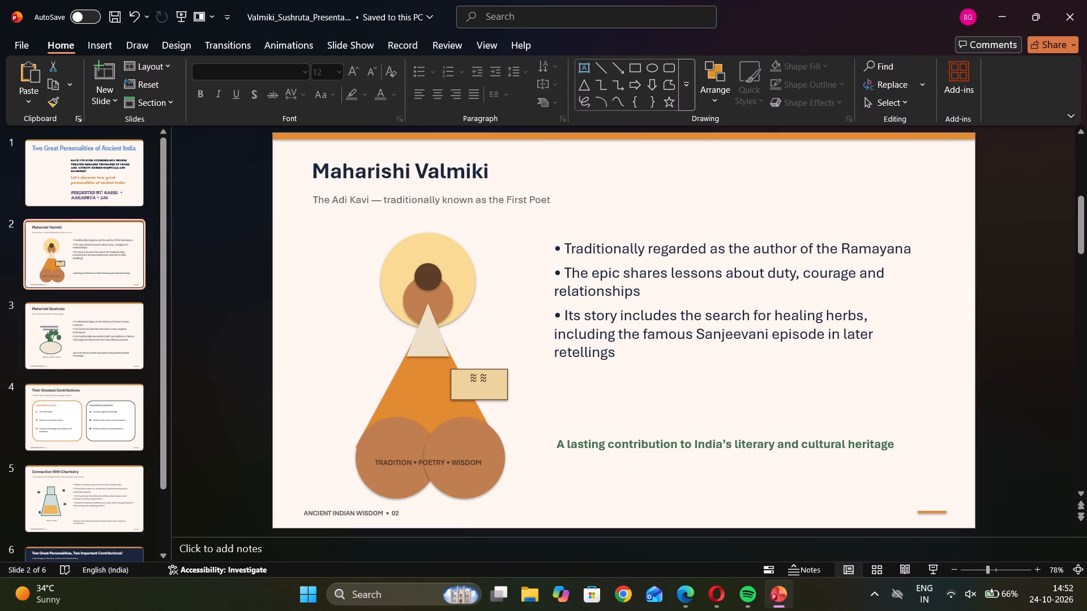
click(430, 303)
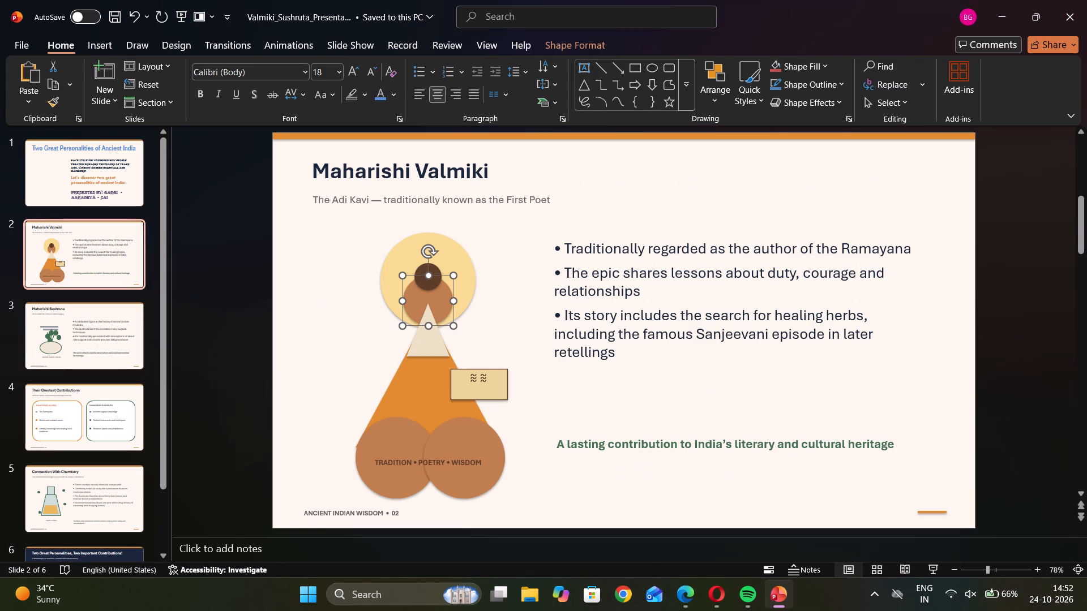
key(Delete)
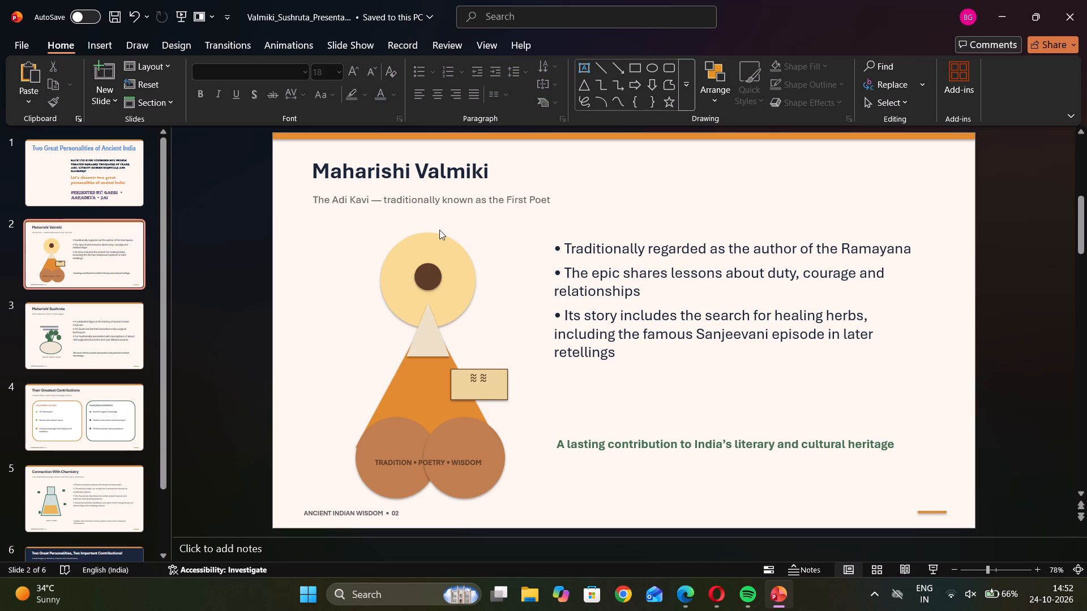
click(439, 230)
click(428, 258)
key(Delete)
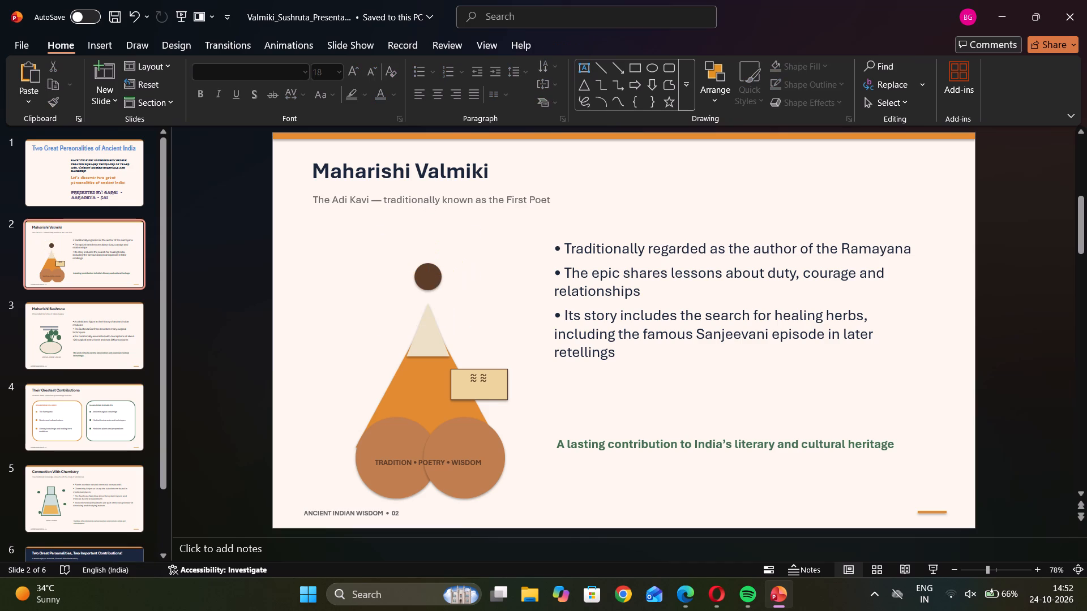
click(428, 278)
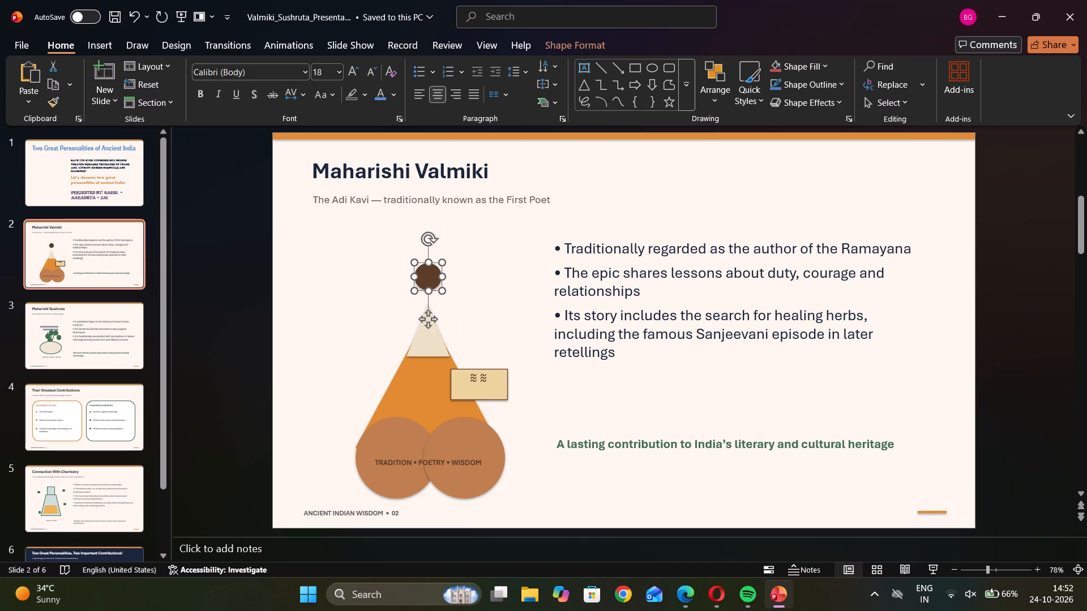
key(Delete)
Delete the rest of the Maharishi Valmiki slide's figure: the orange and cream triangles, the wavy-line symbol, the tan rectangle and both brown circles.
click(417, 398)
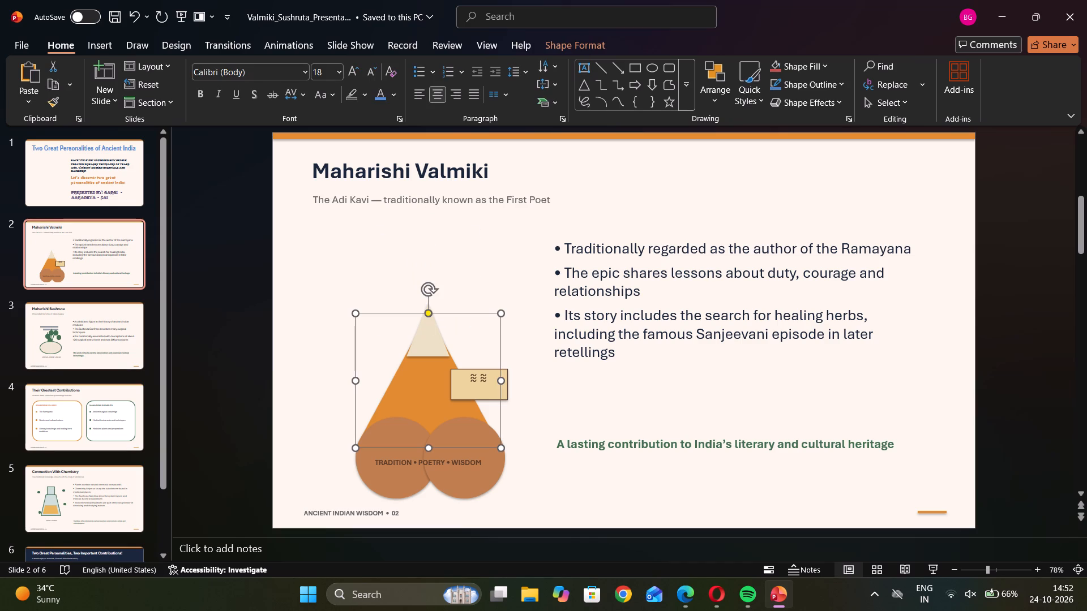
key(Delete)
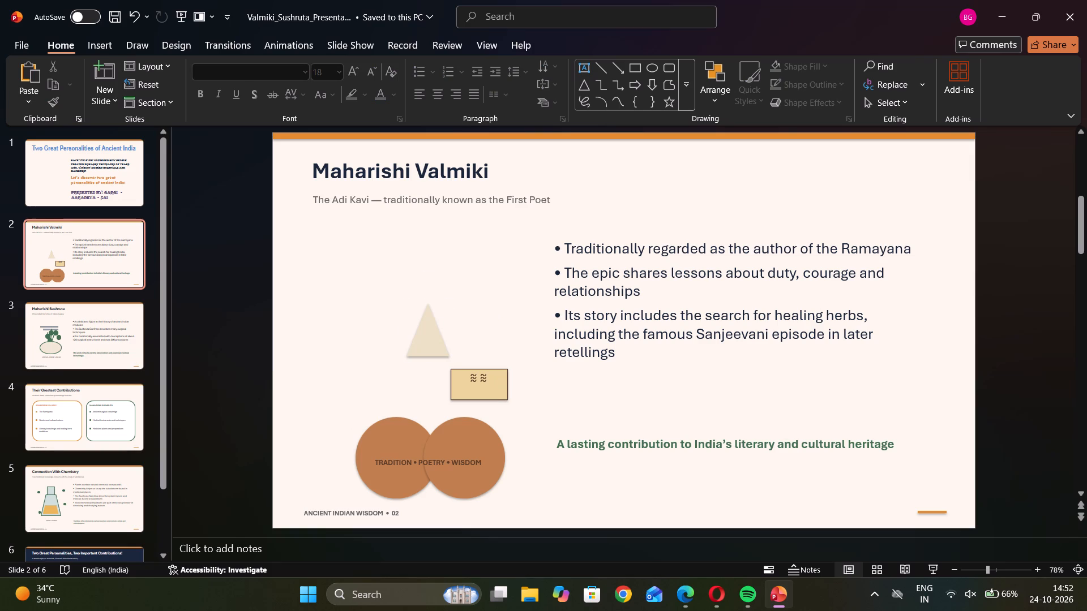
click(429, 329)
key(Delete)
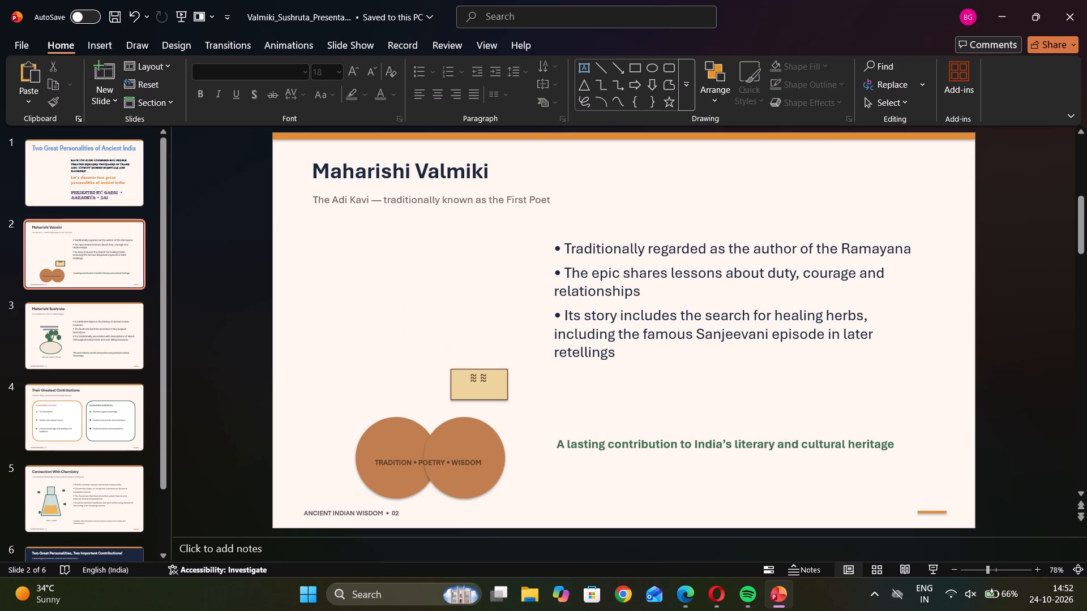
click(492, 389)
key(Delete)
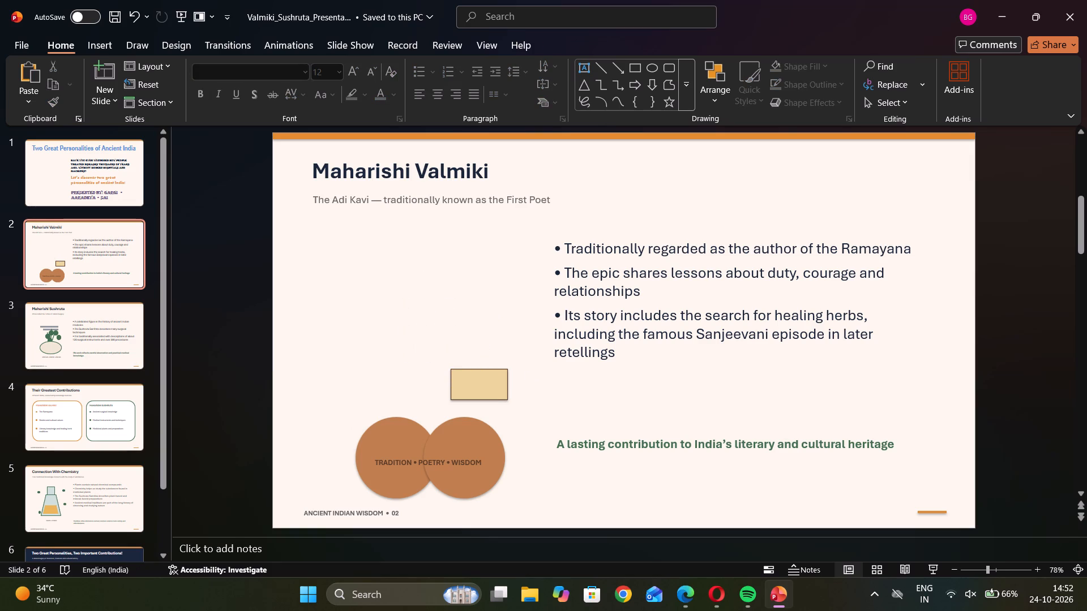
click(482, 492)
key(Delete)
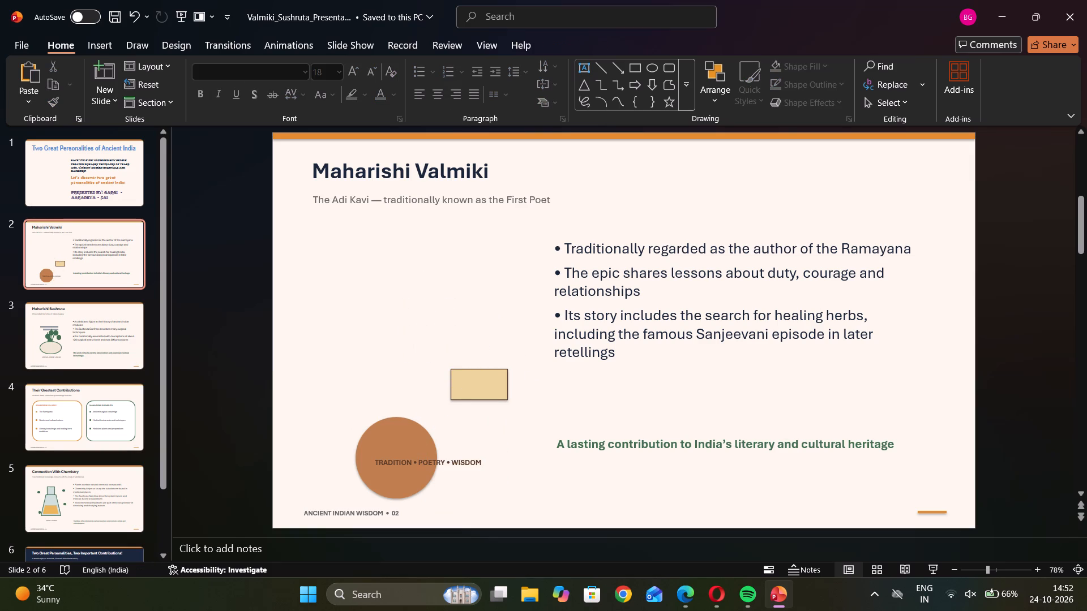
click(473, 393)
key(Delete)
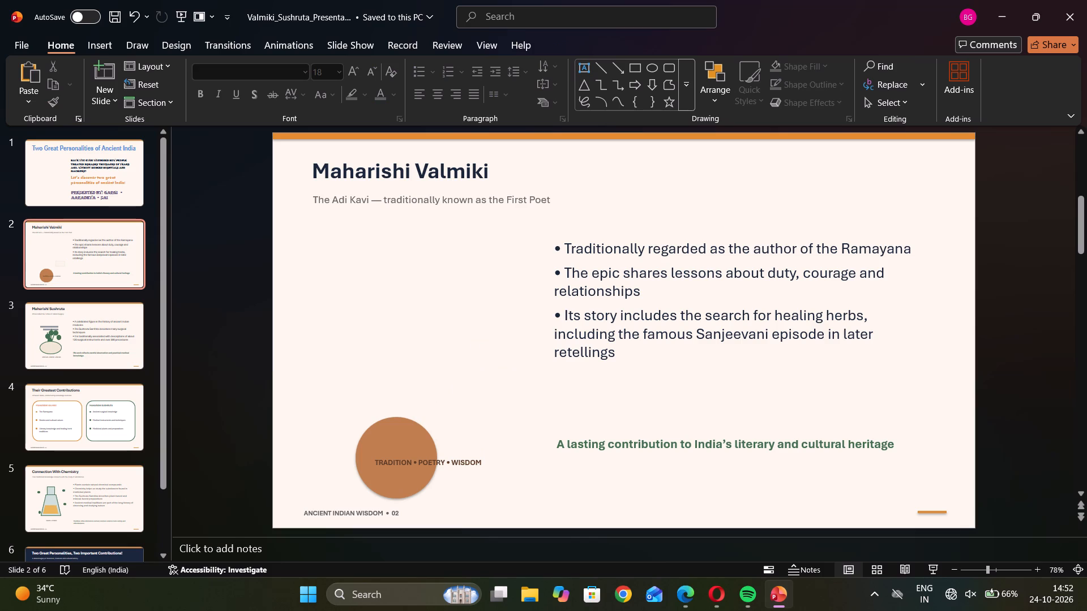
click(415, 439)
key(Delete)
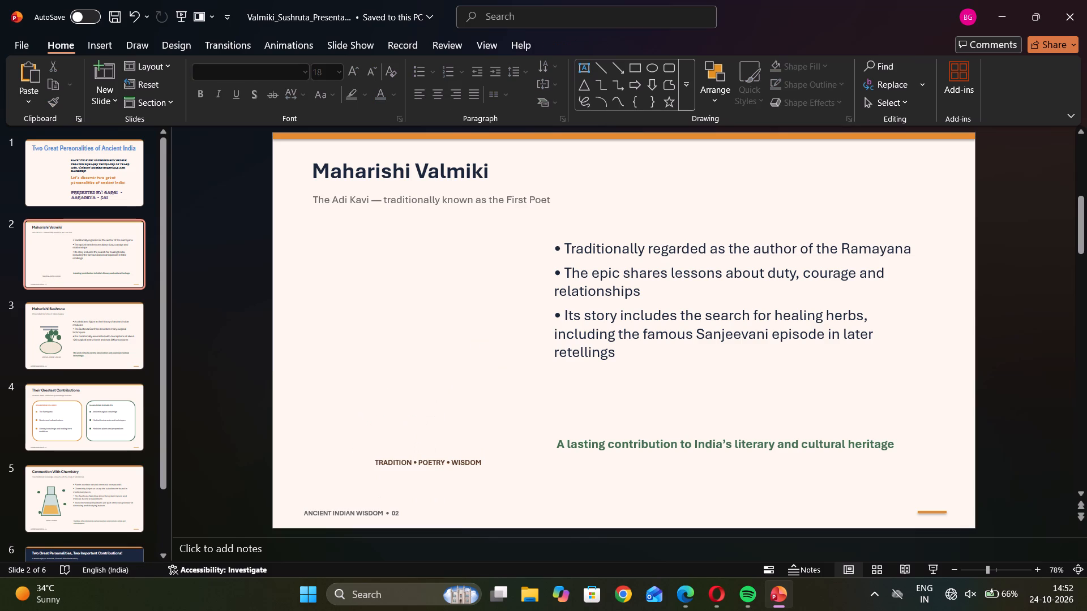
Delete the "TRADITION • POETRY • WISDOM" caption, the "ANCIENT INDIAN WISDOM • 02" footer and the short orange accent line from the Maharishi Valmiki slide.
click(422, 455)
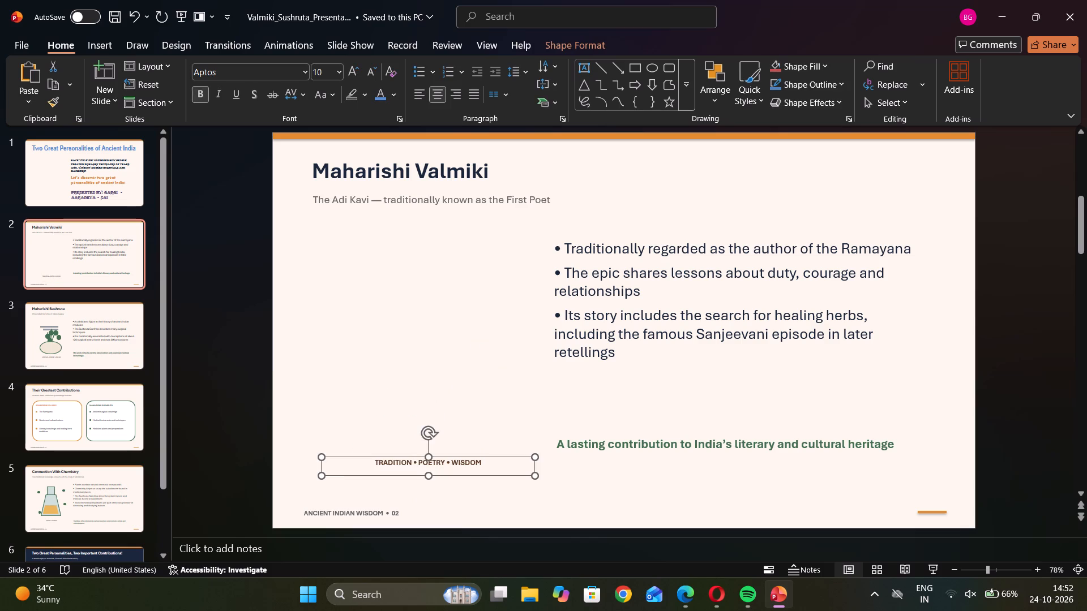
key(Delete)
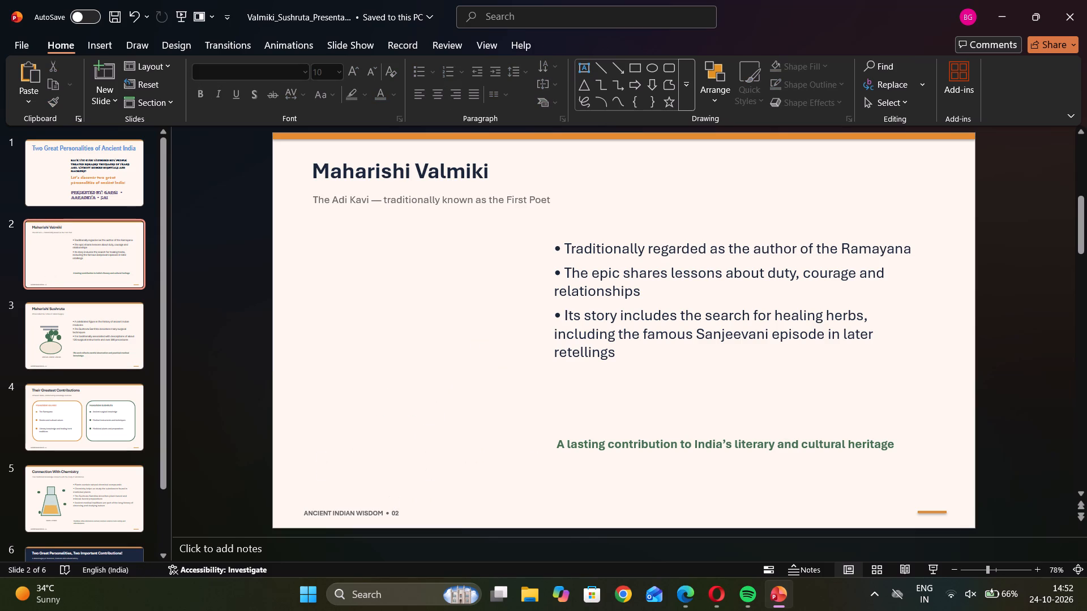
click(385, 509)
key(Delete)
click(946, 509)
key(Delete)
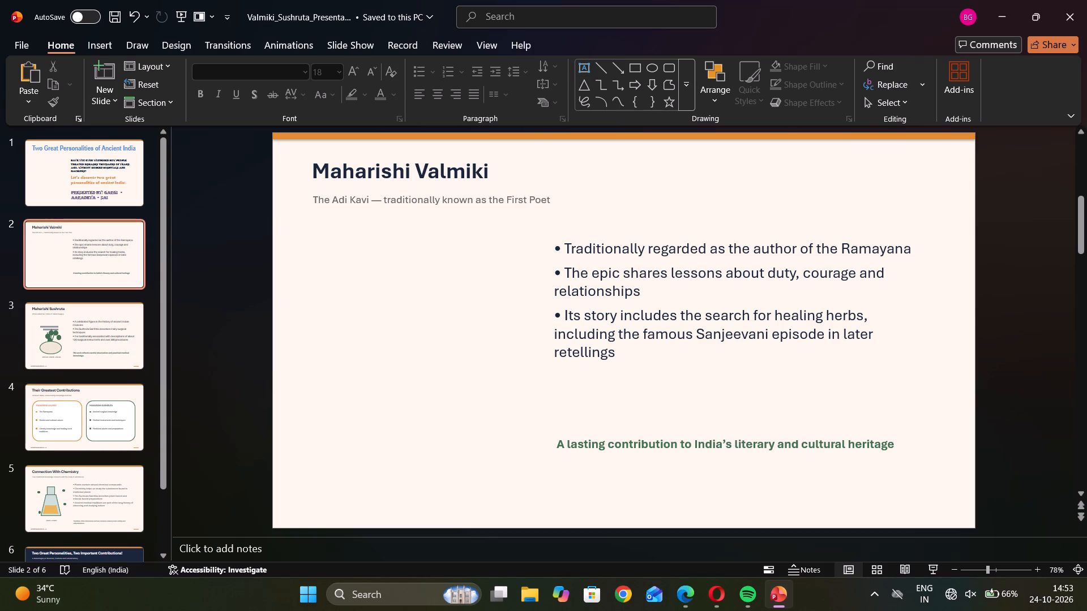
Set the font size of the "Maharishi Valmiki" title to 60.
click(311, 171)
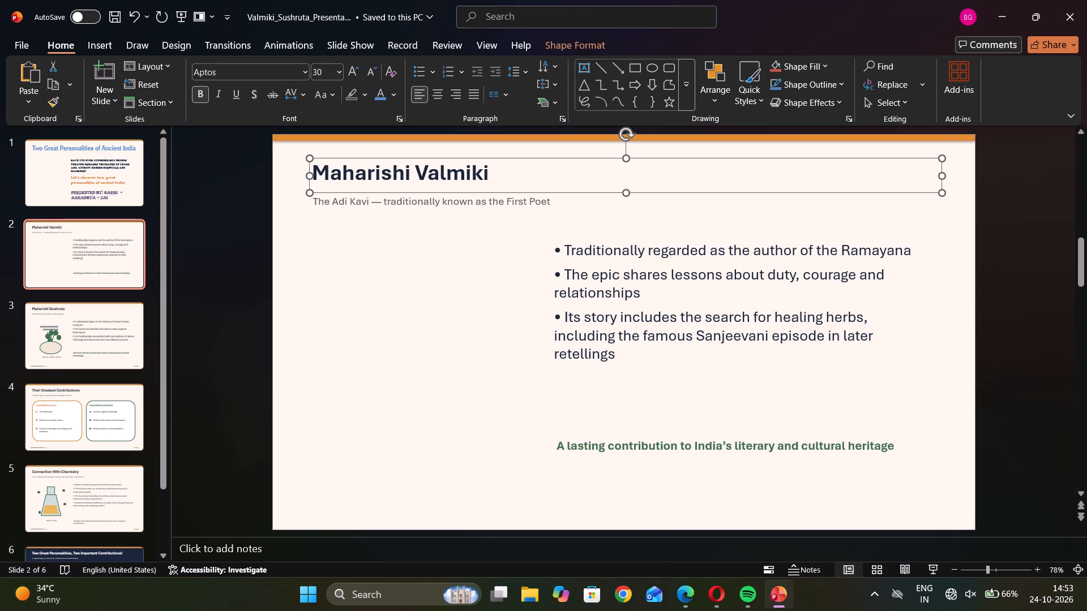
drag(314, 170, 491, 160)
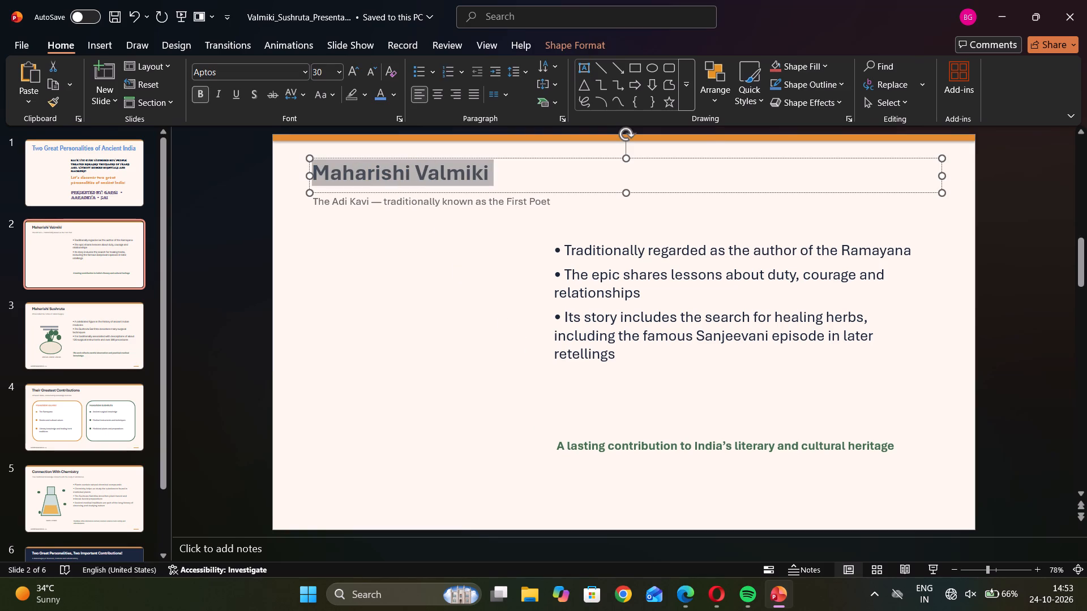
drag(491, 160, 493, 160)
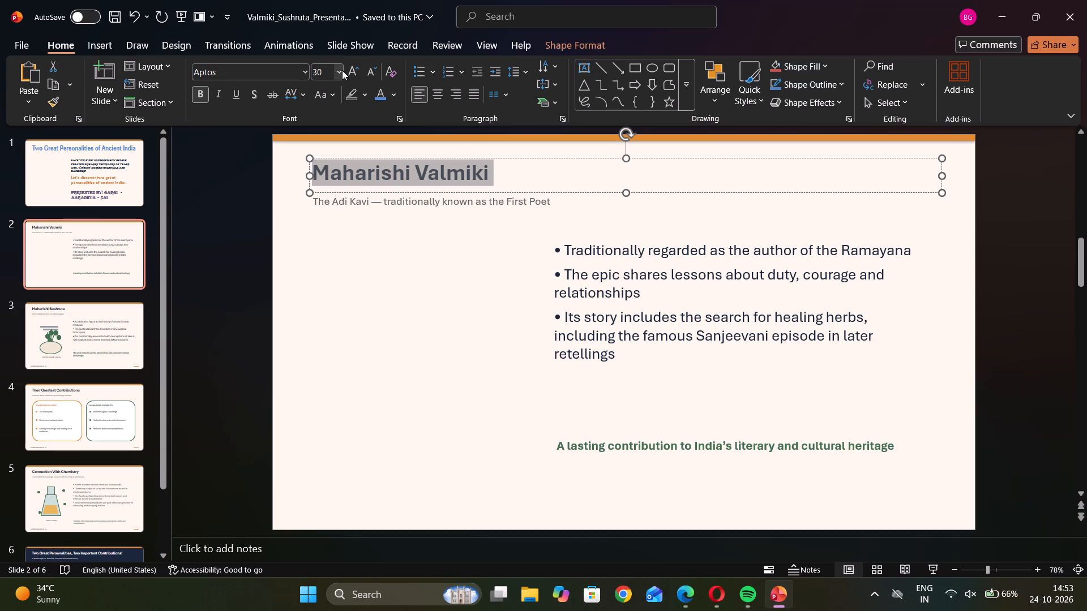
click(339, 71)
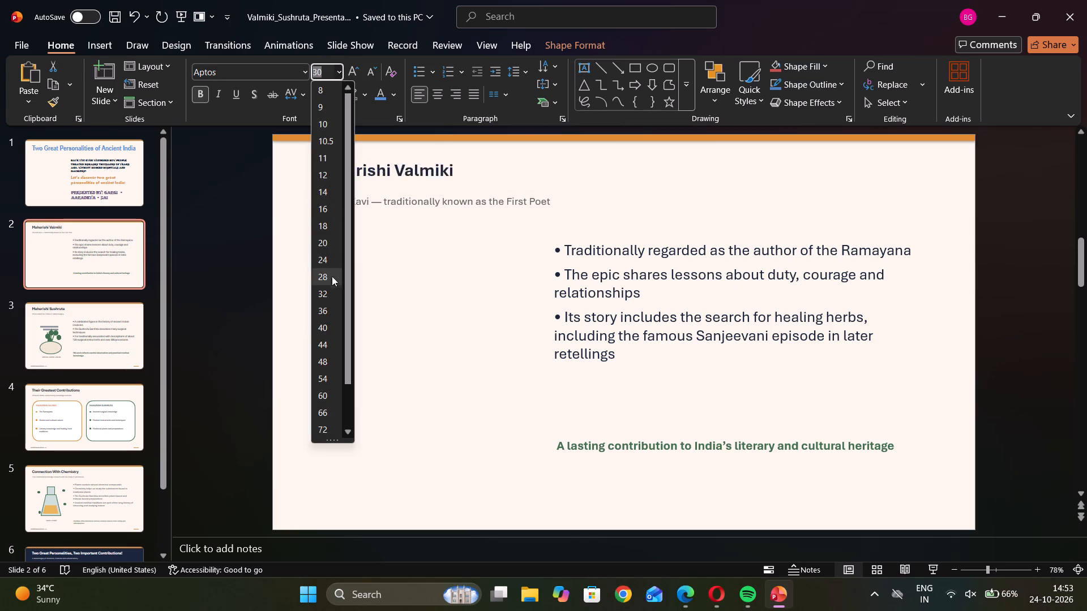
click(329, 396)
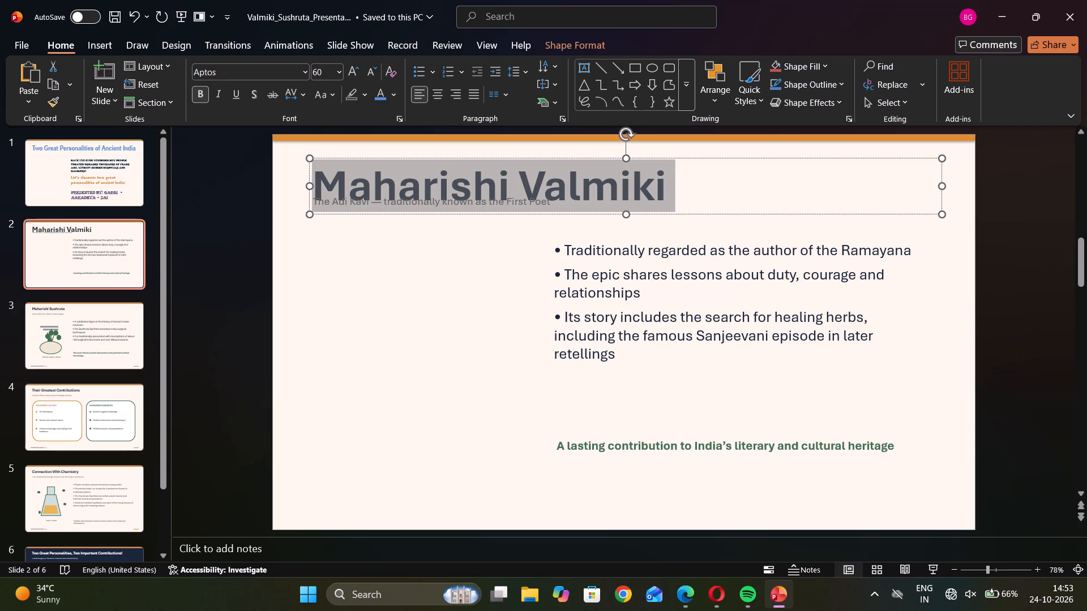
Move the "The Adi Kavi — traditionally known as the First Poet" subtitle down so it sits just below the enlarged title.
click(358, 208)
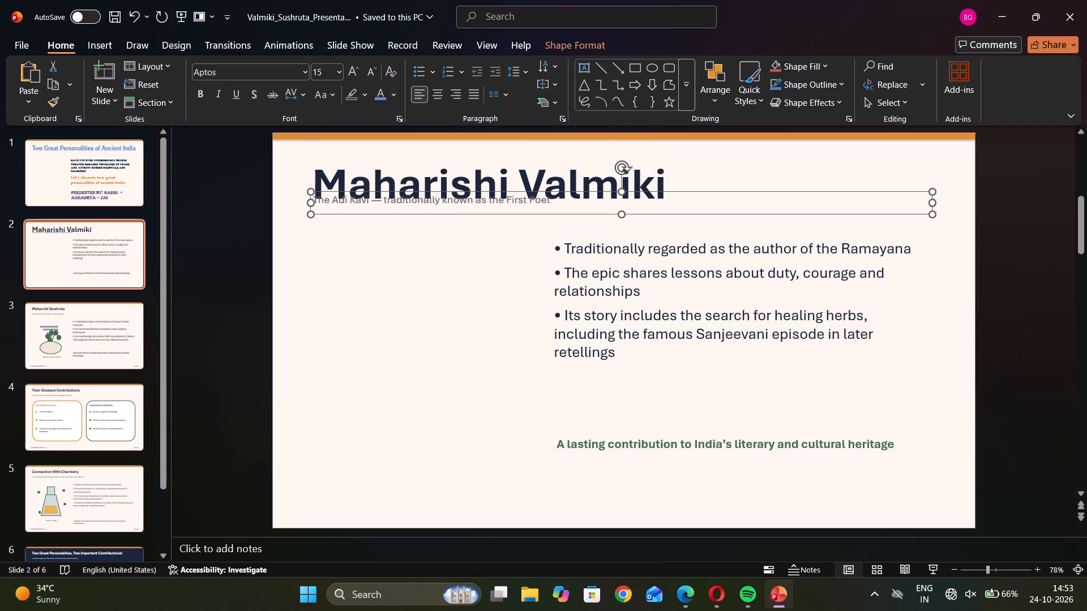
drag(624, 213, 624, 229)
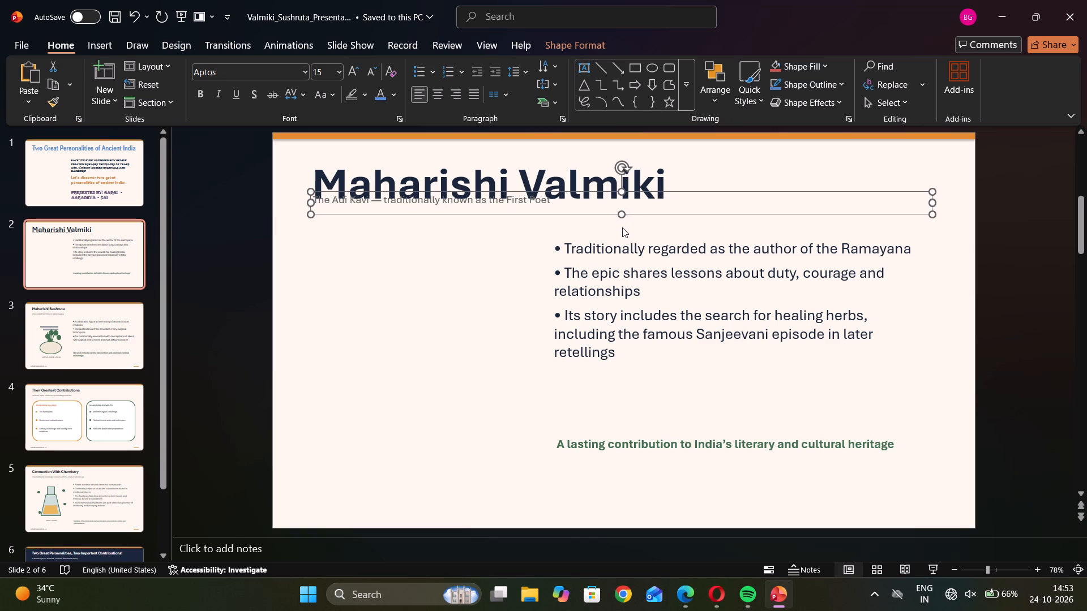
drag(622, 213, 621, 230)
drag(623, 198, 623, 215)
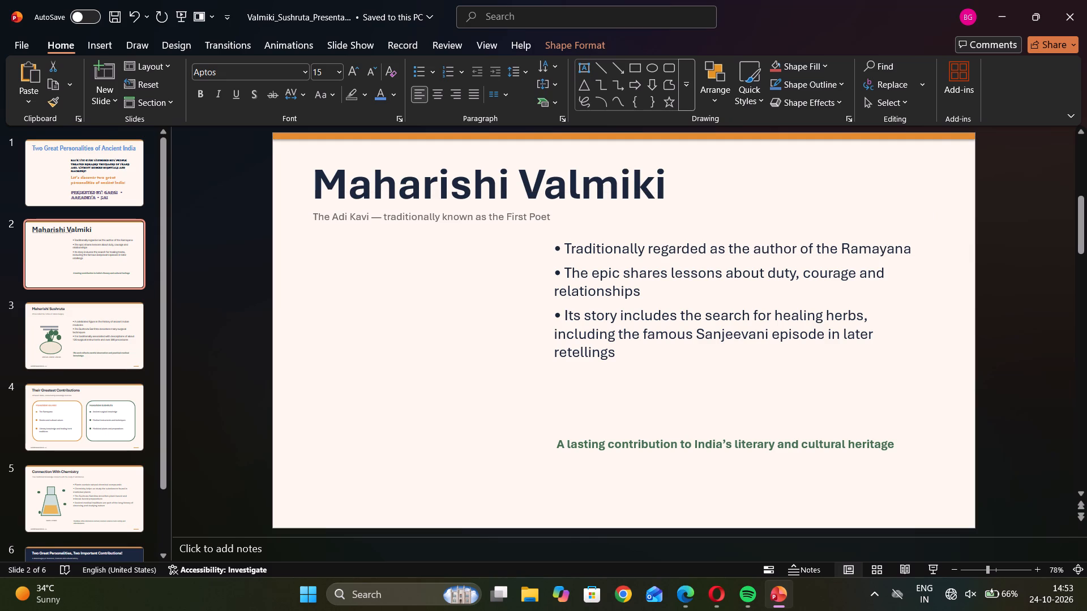
drag(623, 215, 623, 219)
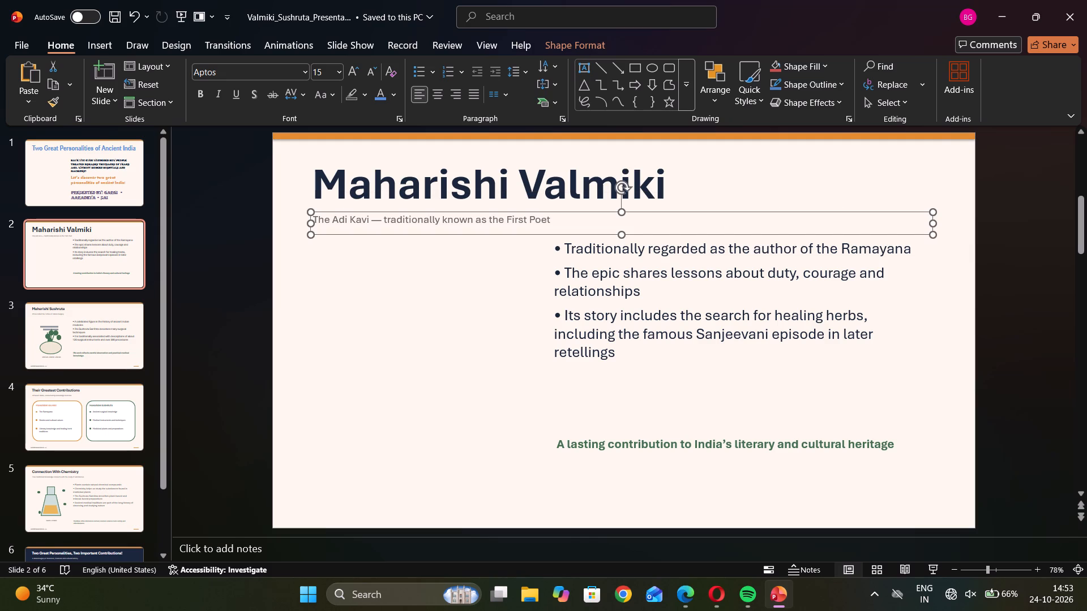
Format the "The Adi Kavi" subtitle text in the darker orange theme shade at font size 24.
drag(315, 215, 592, 209)
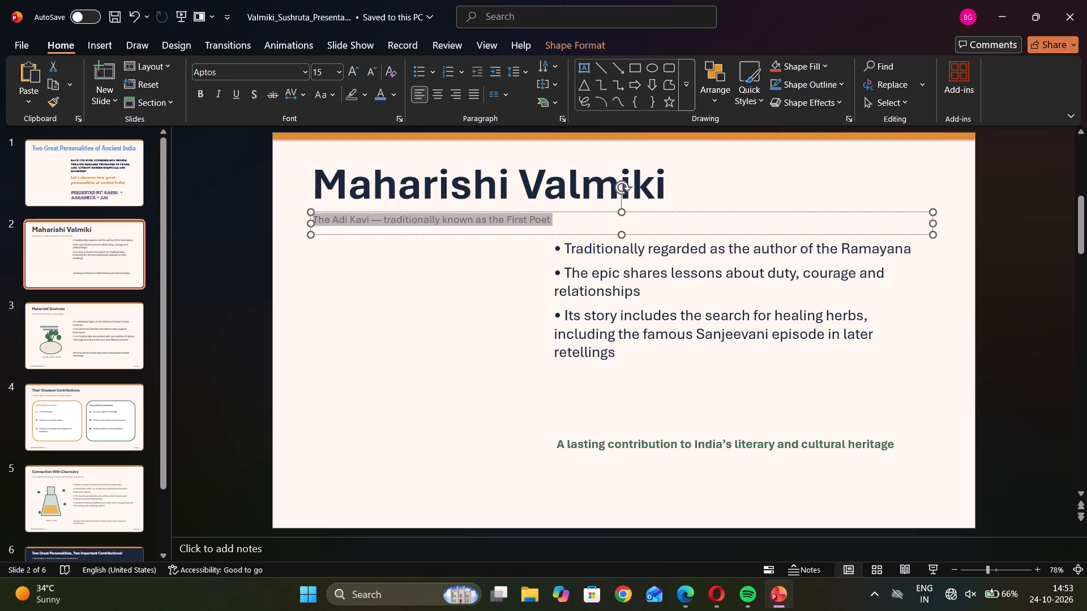
click(396, 94)
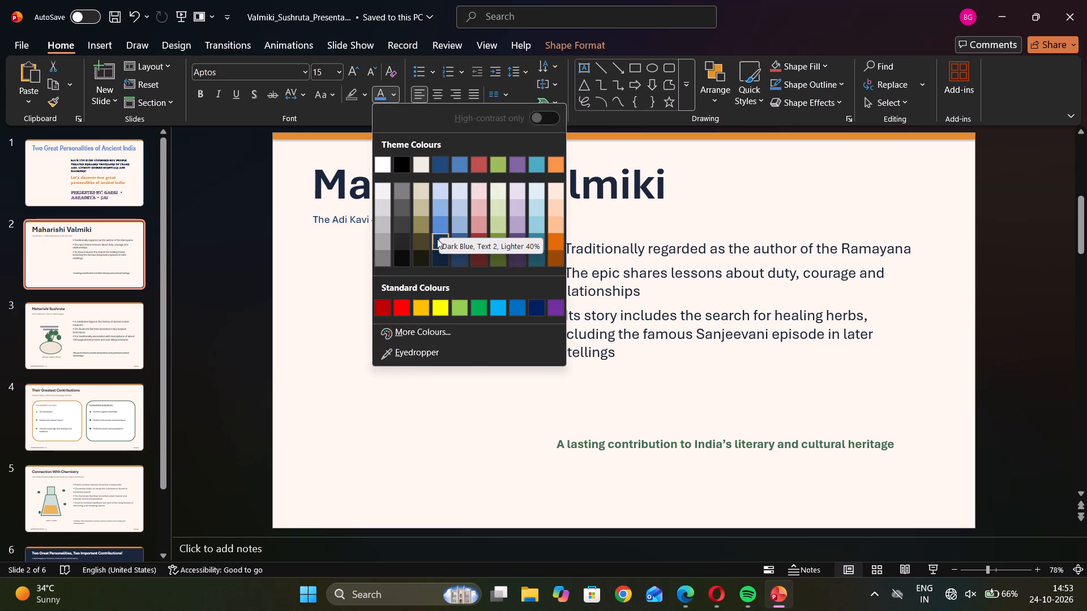
click(554, 234)
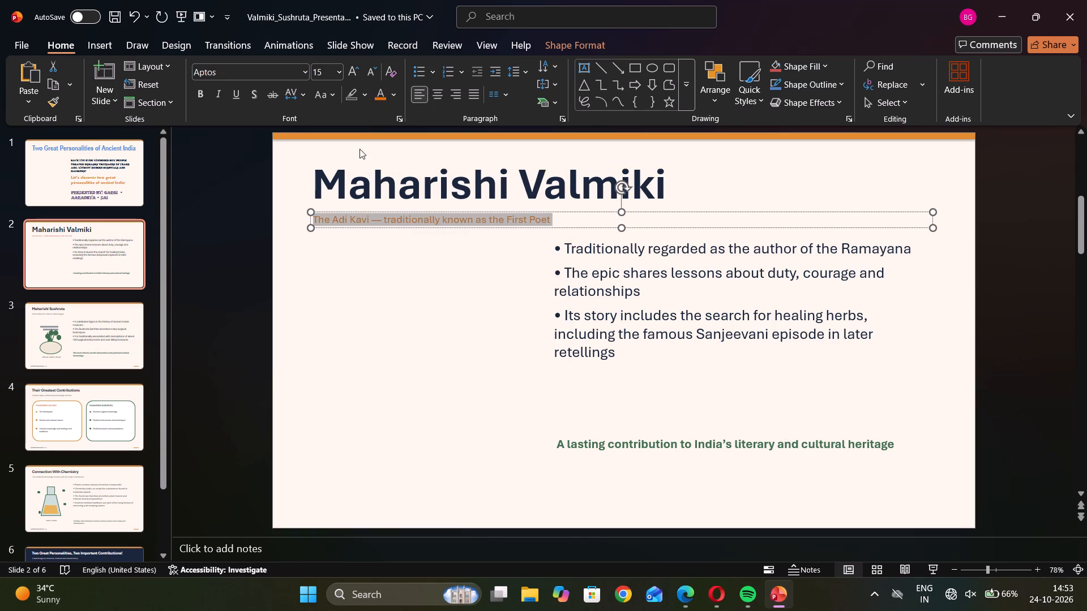
double_click(343, 76)
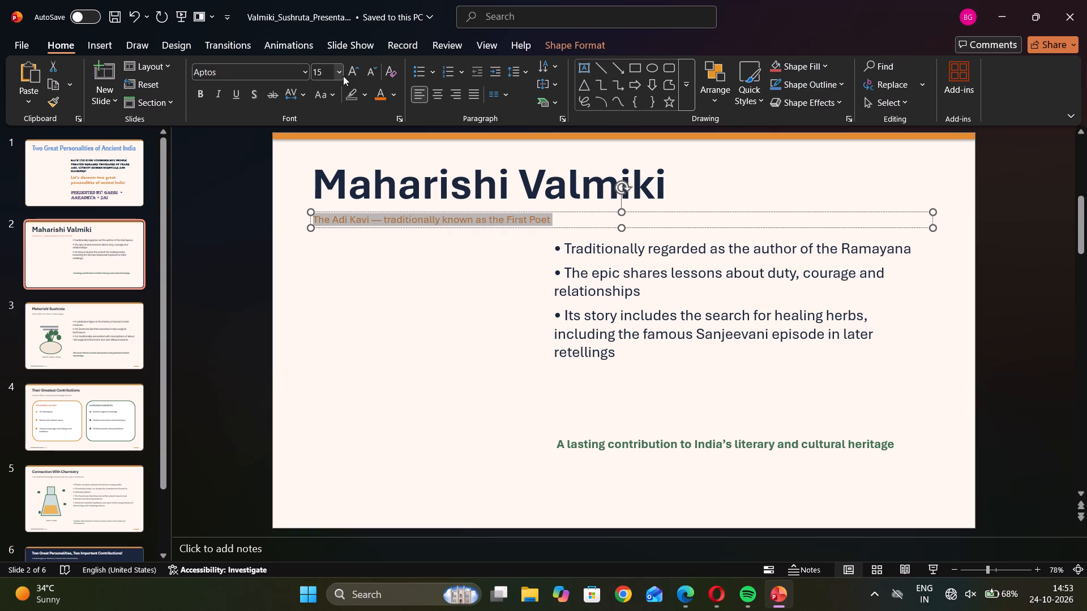
click(343, 76)
click(336, 70)
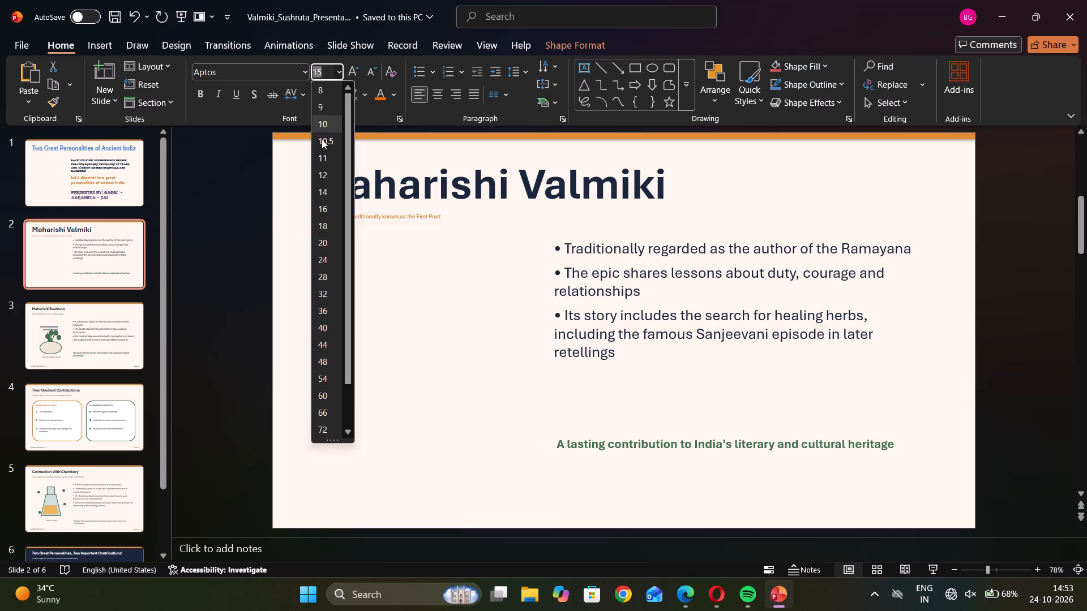
click(328, 254)
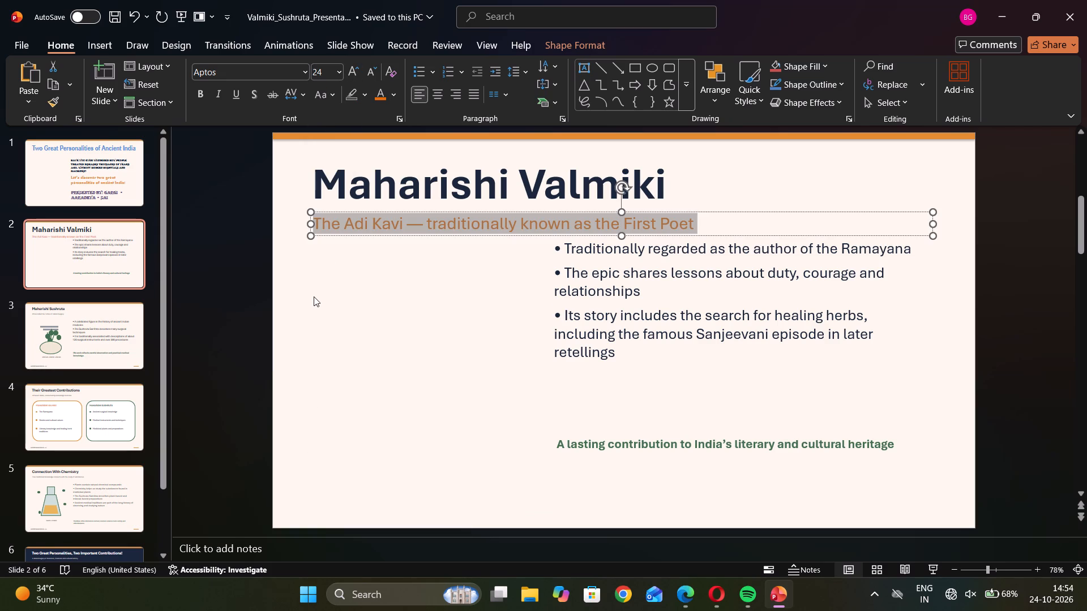
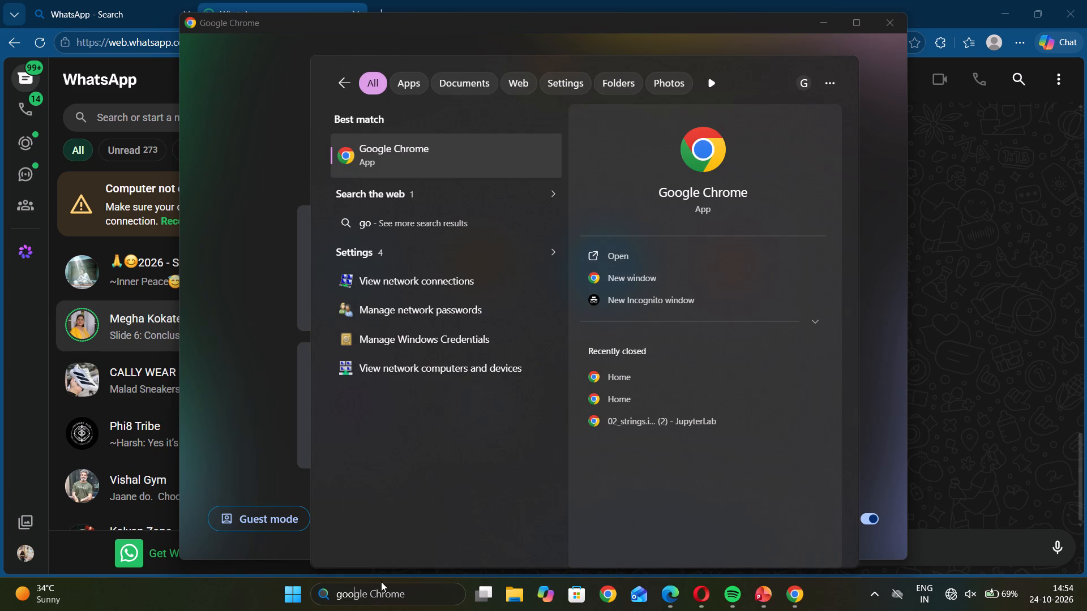
Switch to Google Chrome by launching it from the system search results.
click(439, 151)
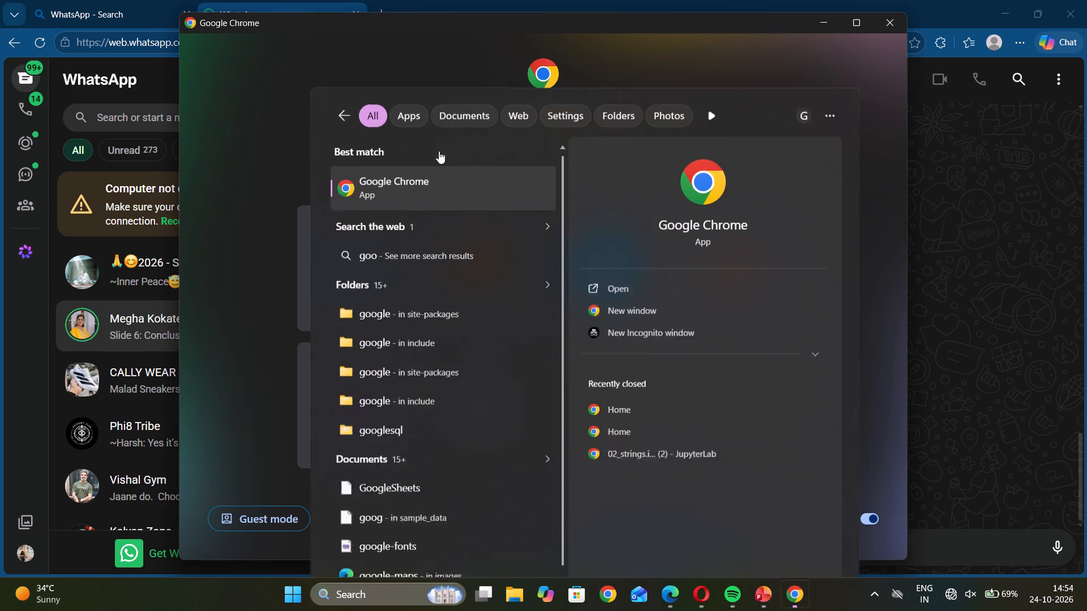
Open a Chrome profile and search Google for "valmiki maharishi image".
click(491, 289)
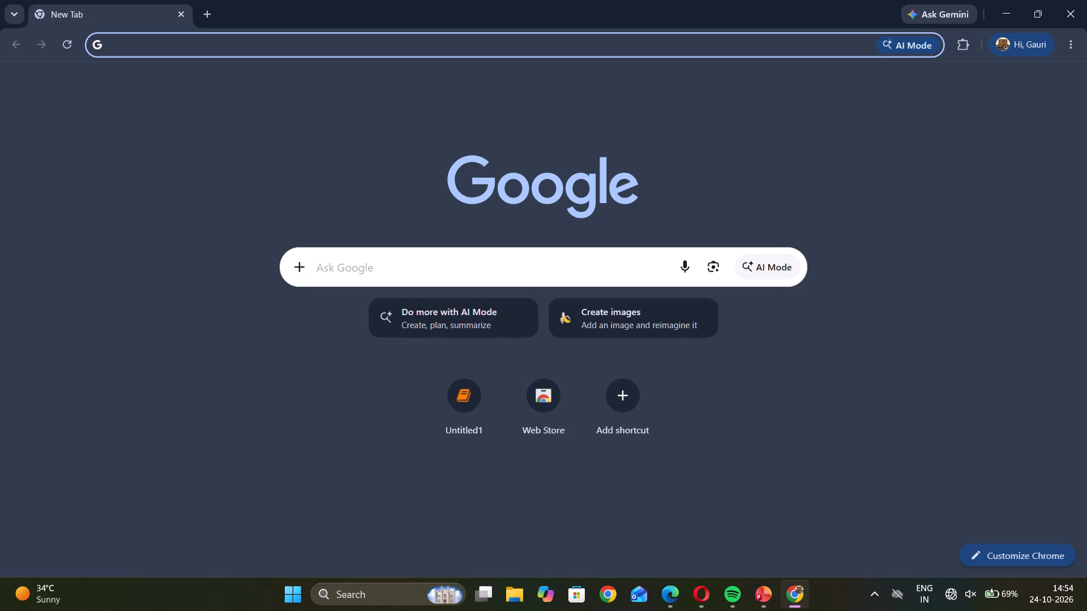
click(485, 263)
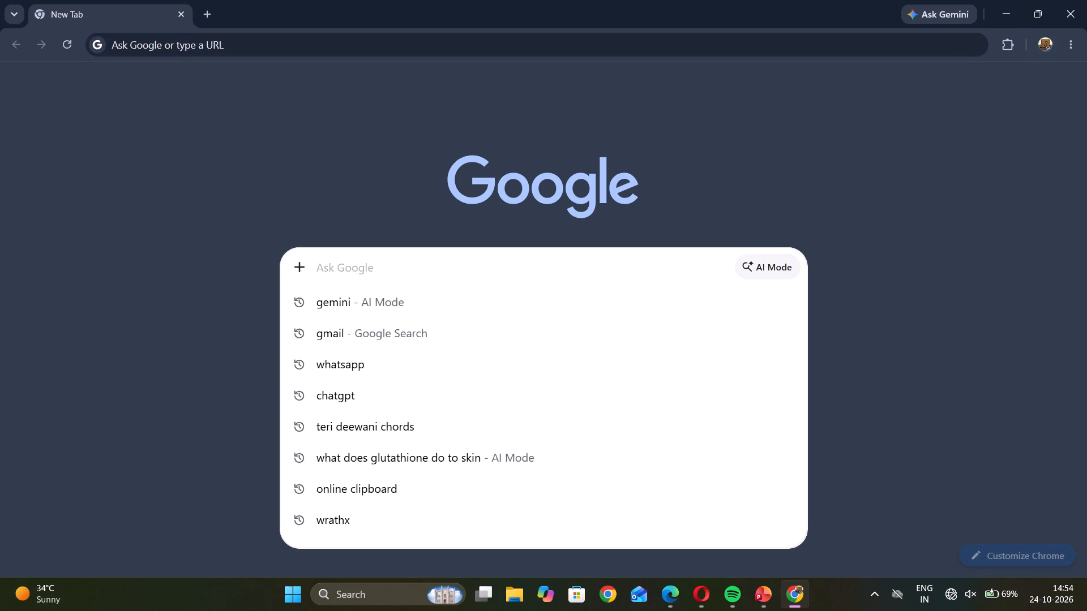
text(valm)
text(iki maha)
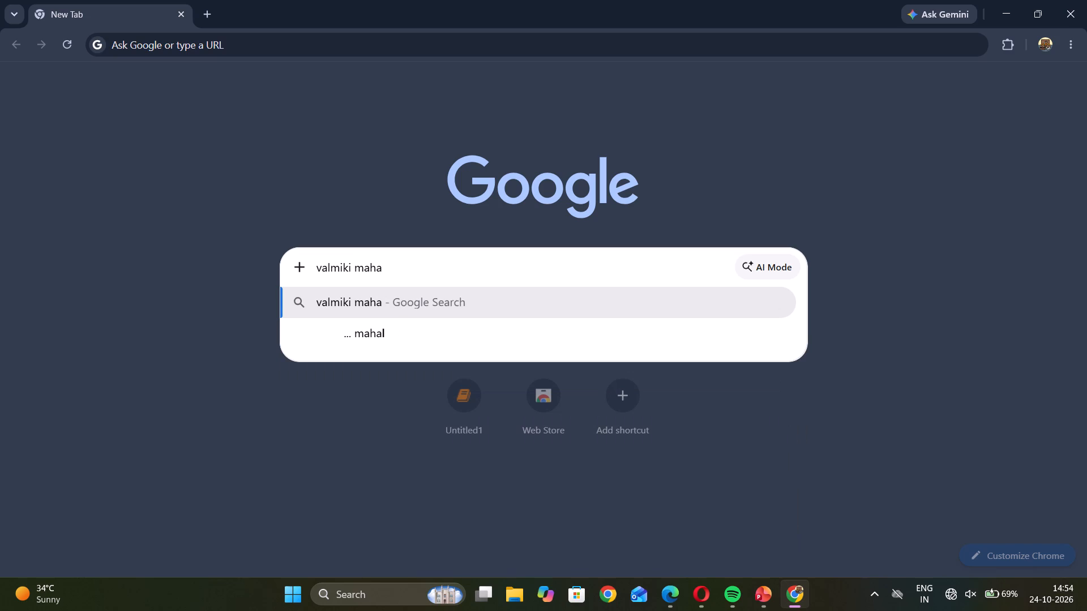
text(rishi image)
key(Return)
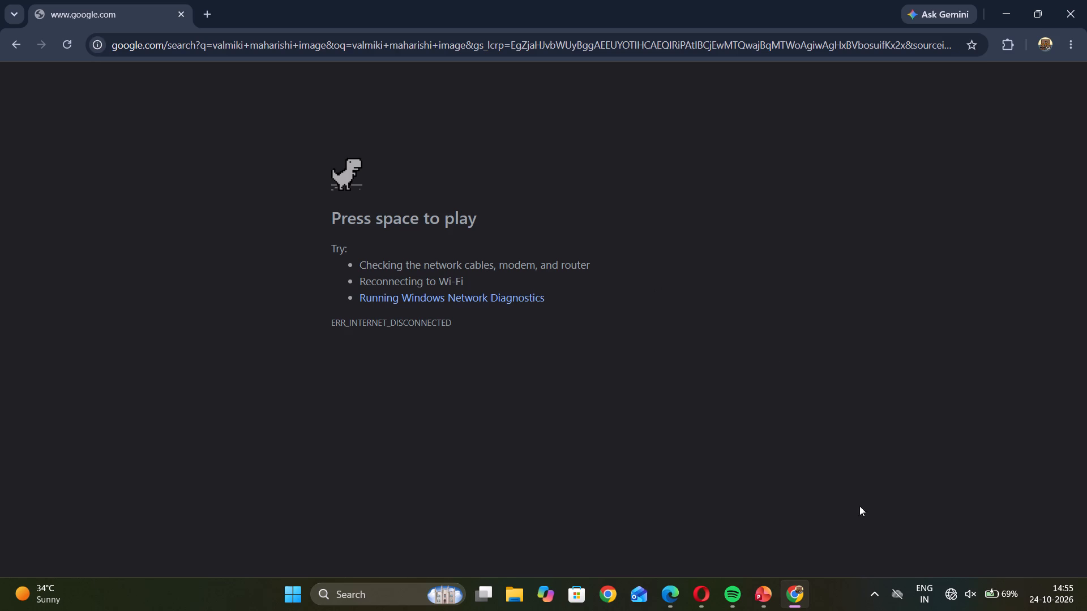
Restore the internet connection and load the Google image results for "valmiki maharishi image".
click(905, 593)
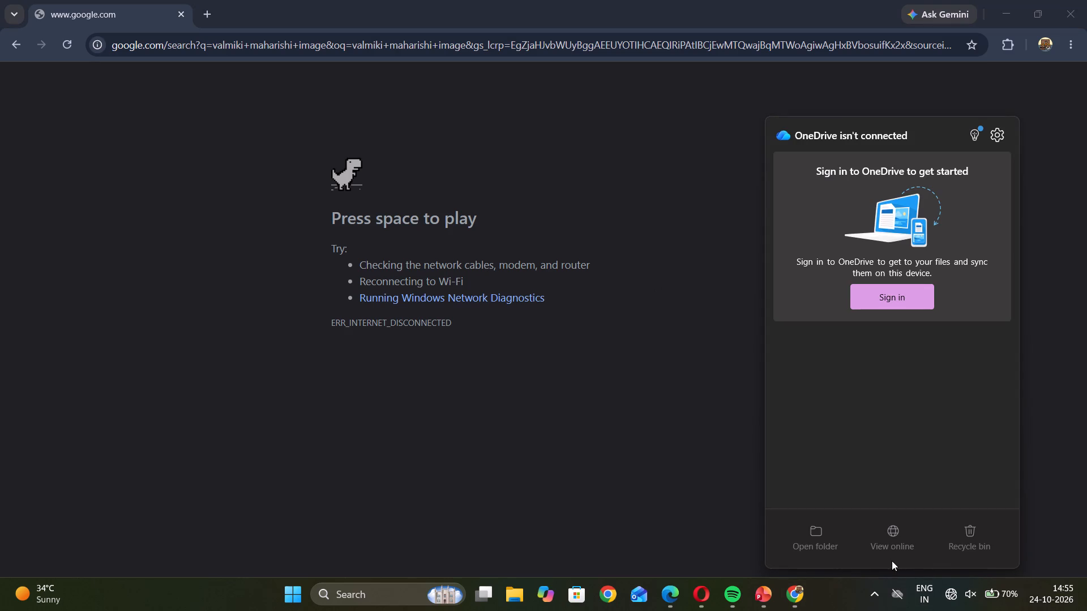
click(657, 532)
click(879, 592)
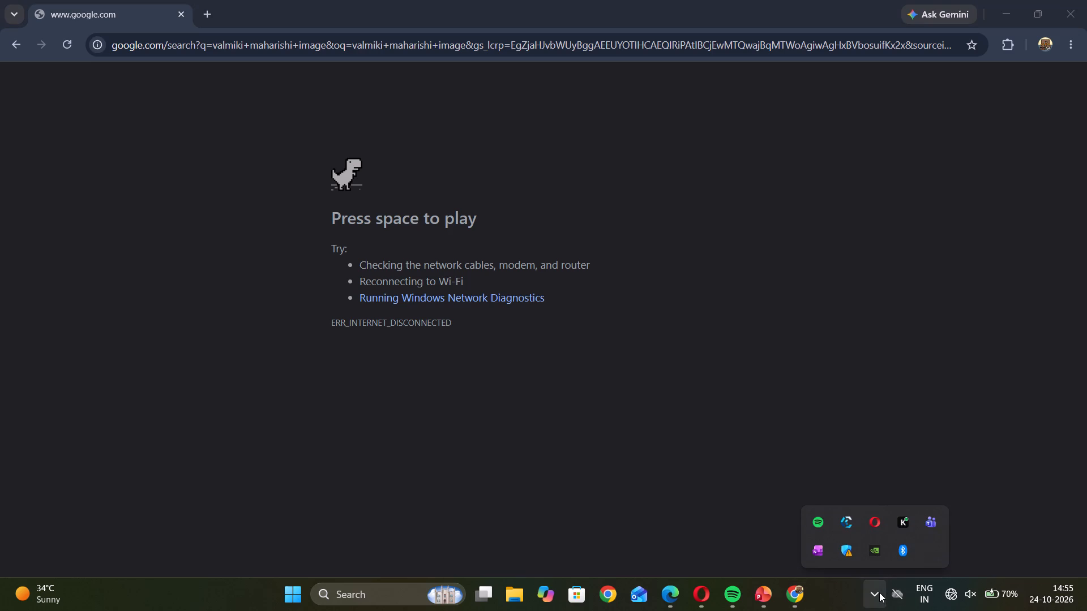
click(941, 583)
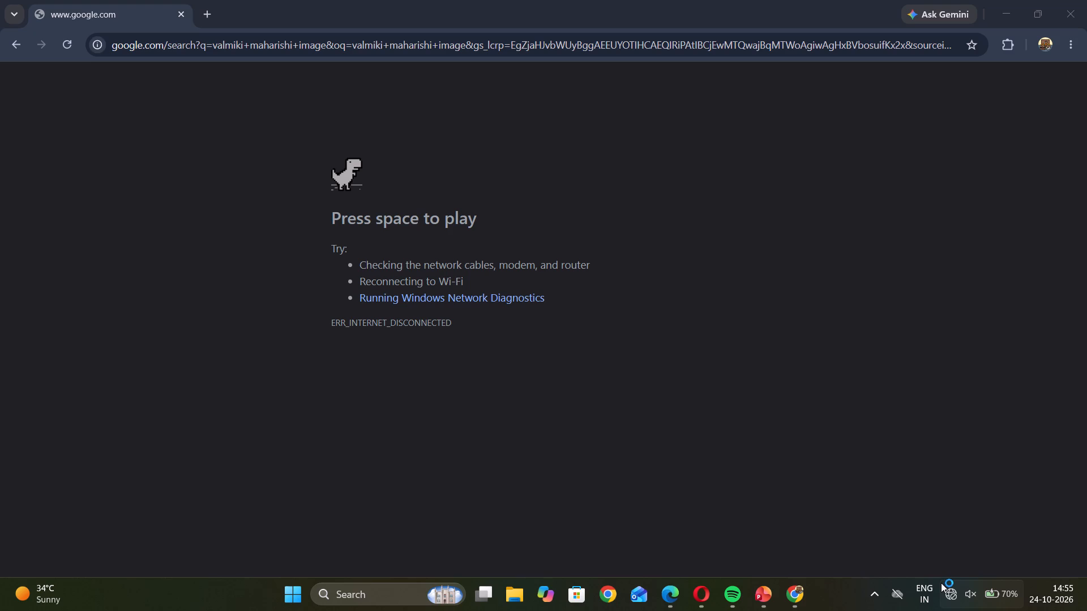
click(915, 602)
drag(791, 500, 758, 501)
click(758, 501)
click(884, 597)
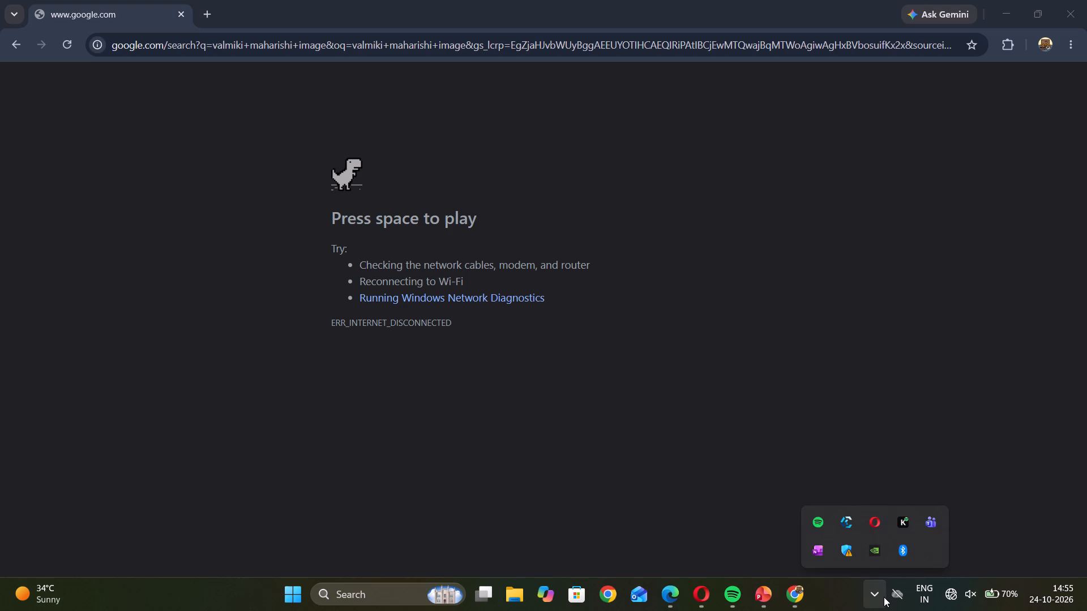
click(734, 440)
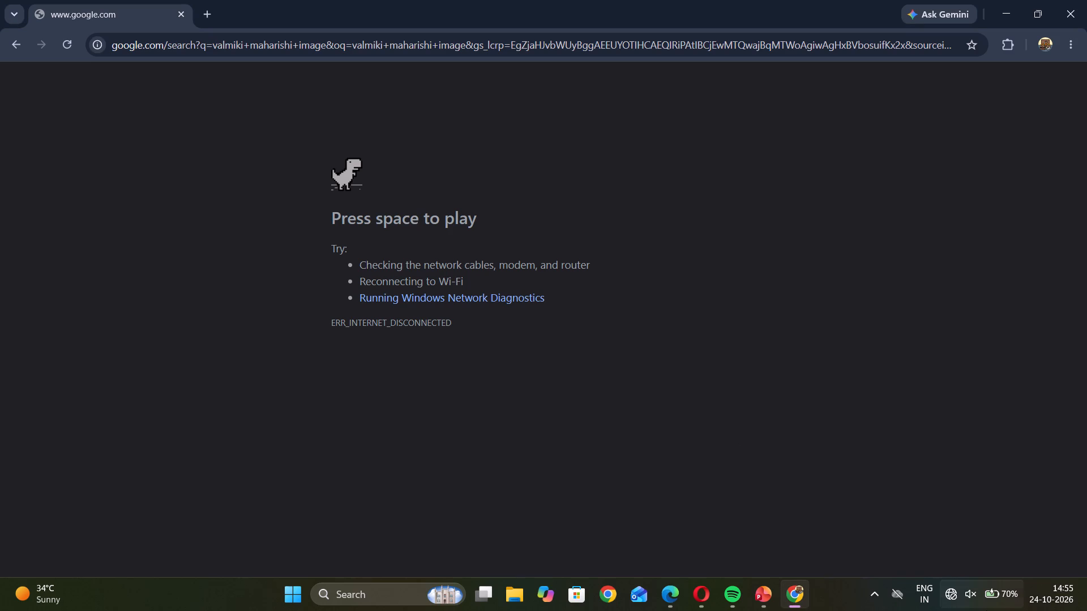
click(1063, 602)
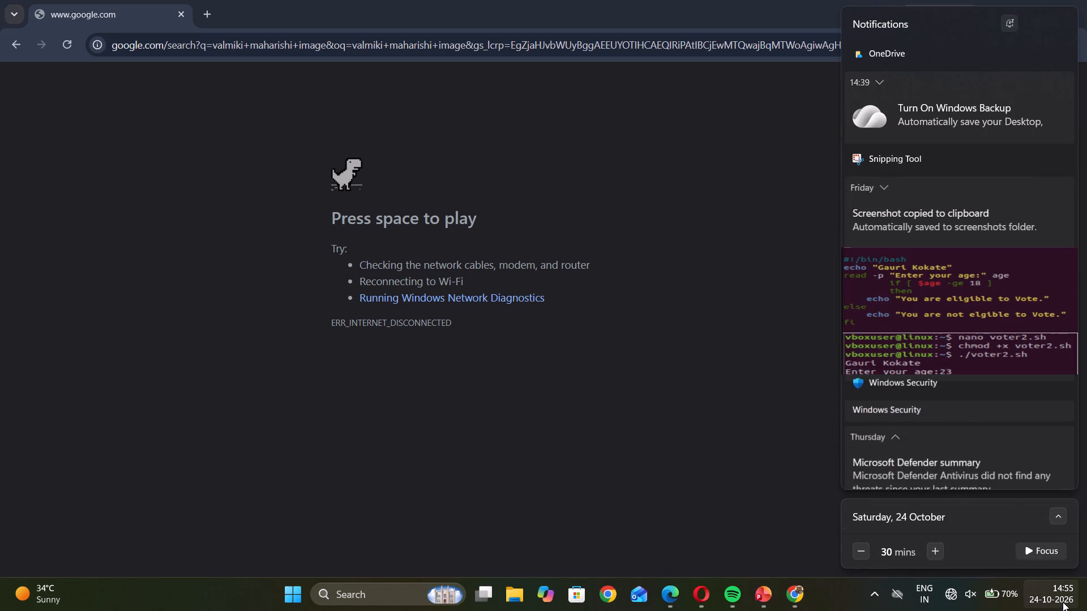
Turn Wi-Fi off and back on to restore the connection and load the search results page.
click(797, 498)
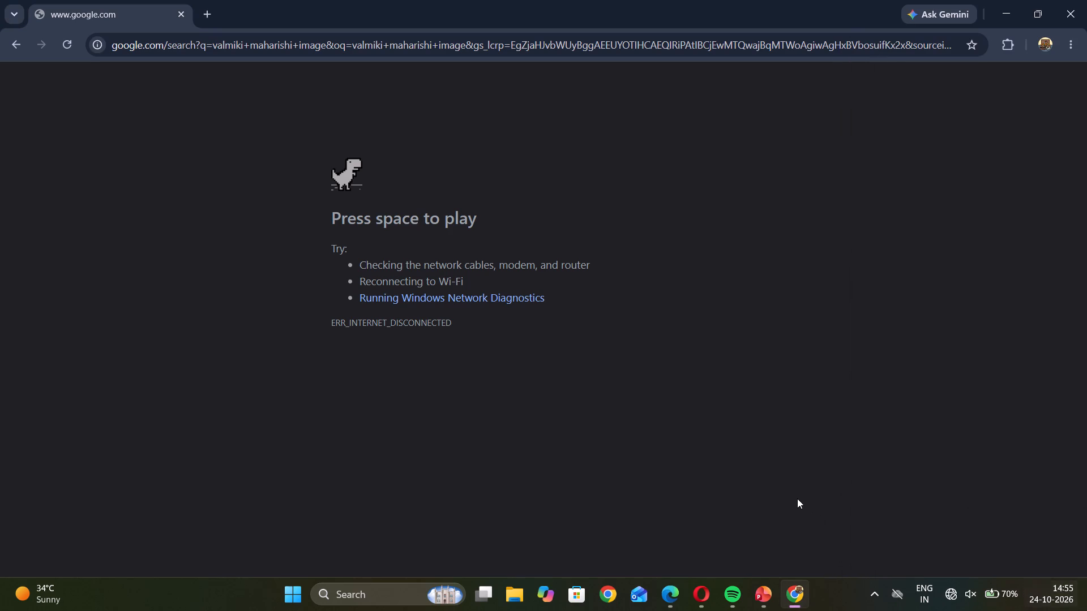
click(945, 595)
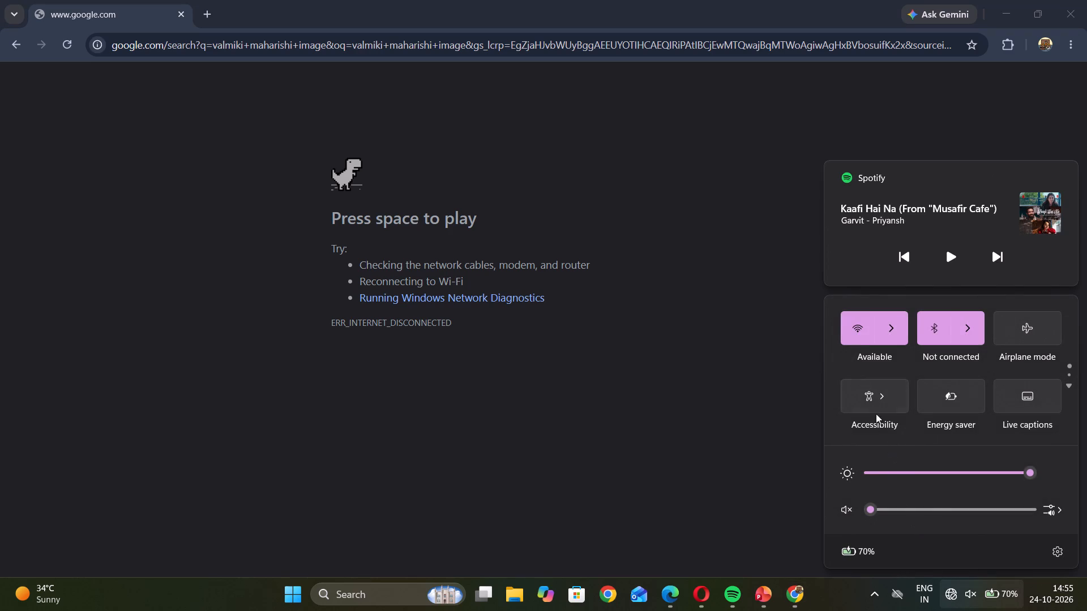
click(856, 334)
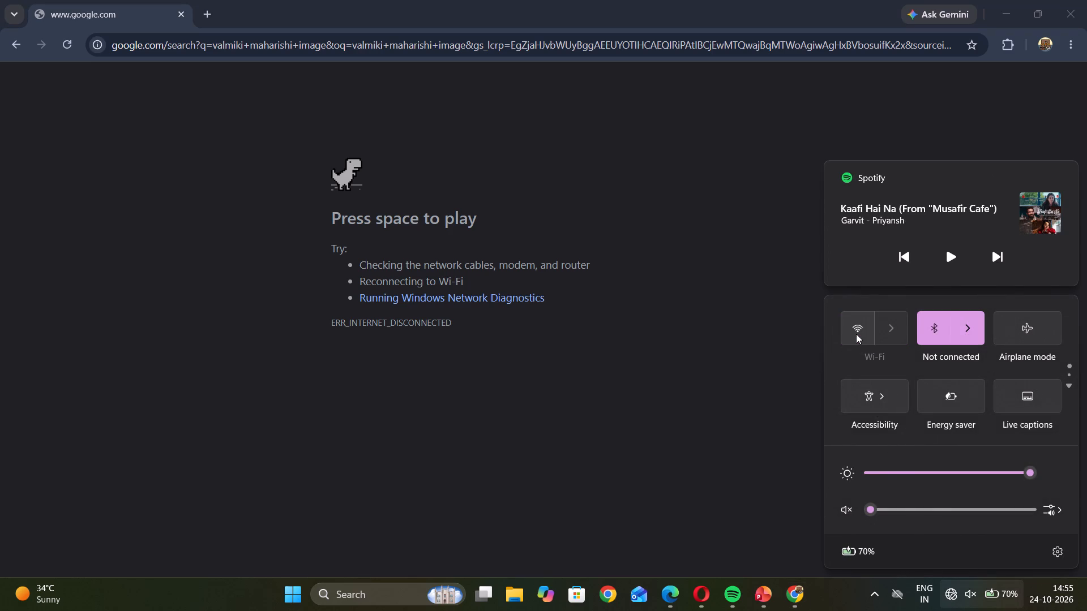
click(856, 334)
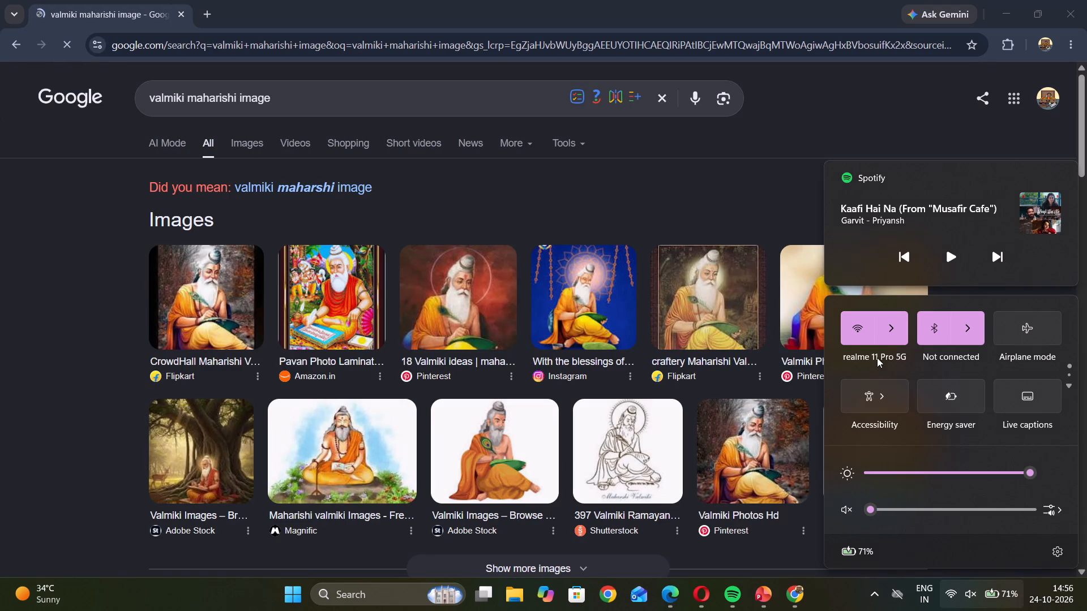
click(761, 182)
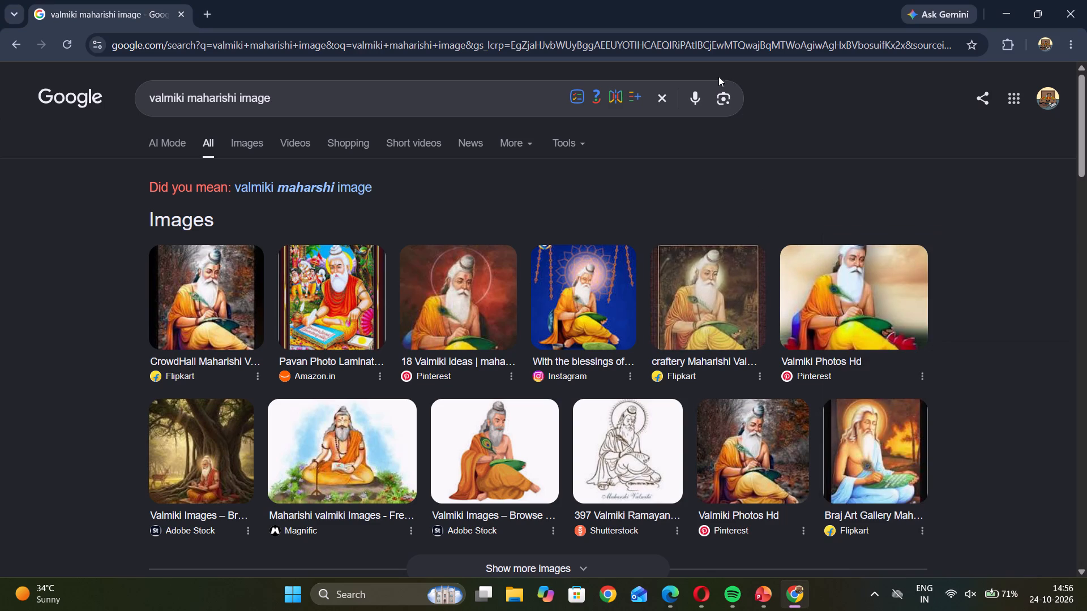
Switch the "valmiki maharishi image" search to image-only results.
click(241, 148)
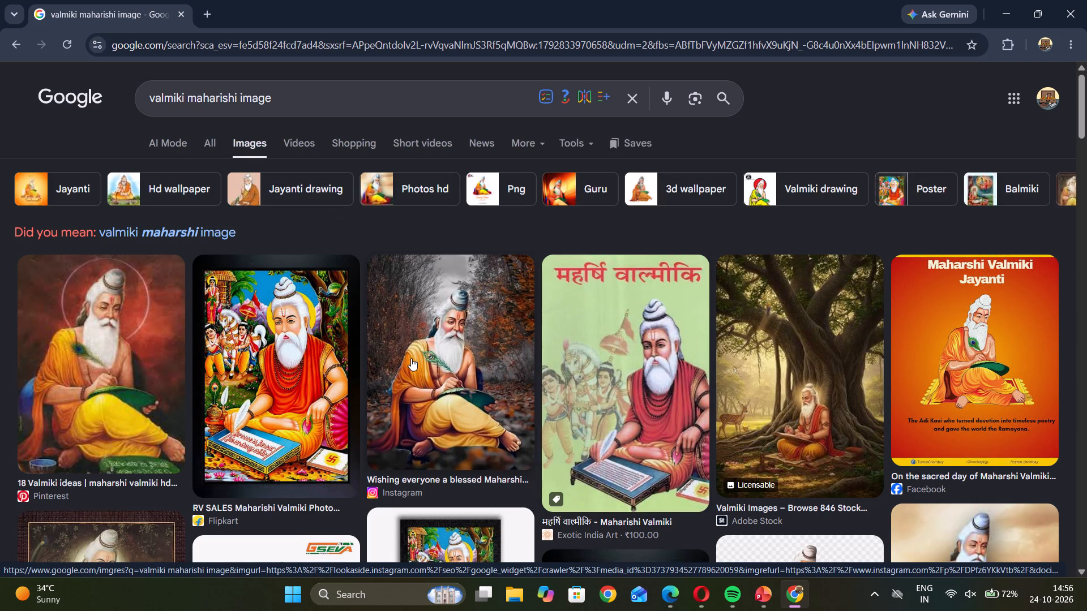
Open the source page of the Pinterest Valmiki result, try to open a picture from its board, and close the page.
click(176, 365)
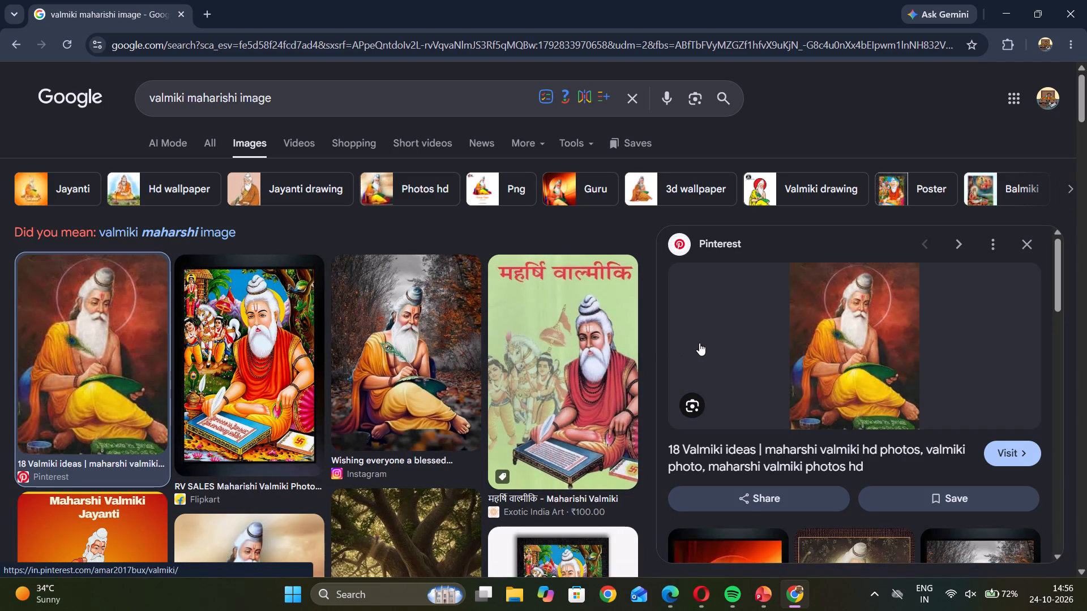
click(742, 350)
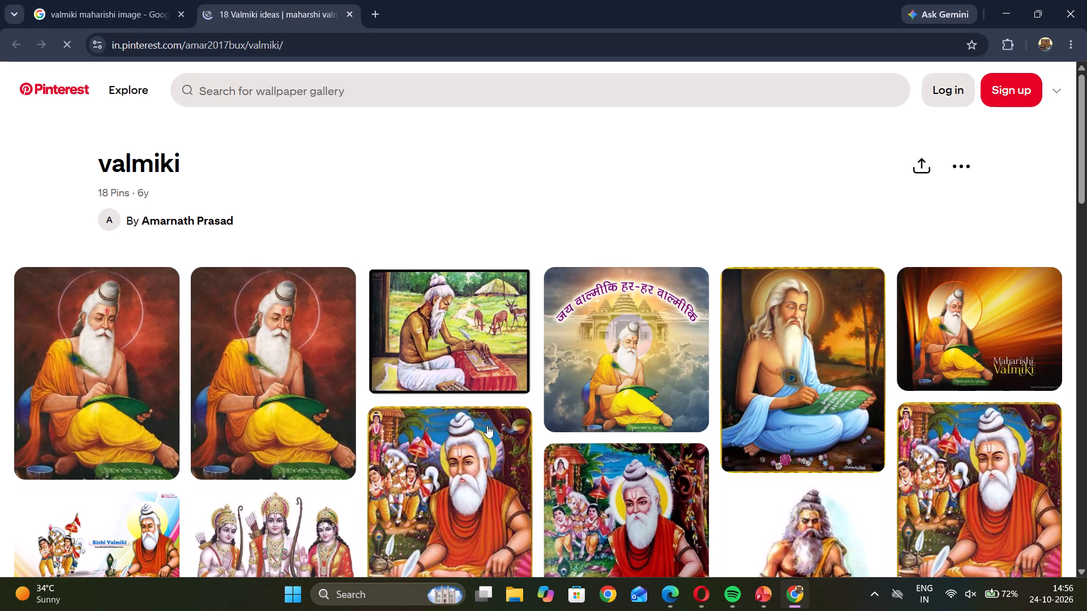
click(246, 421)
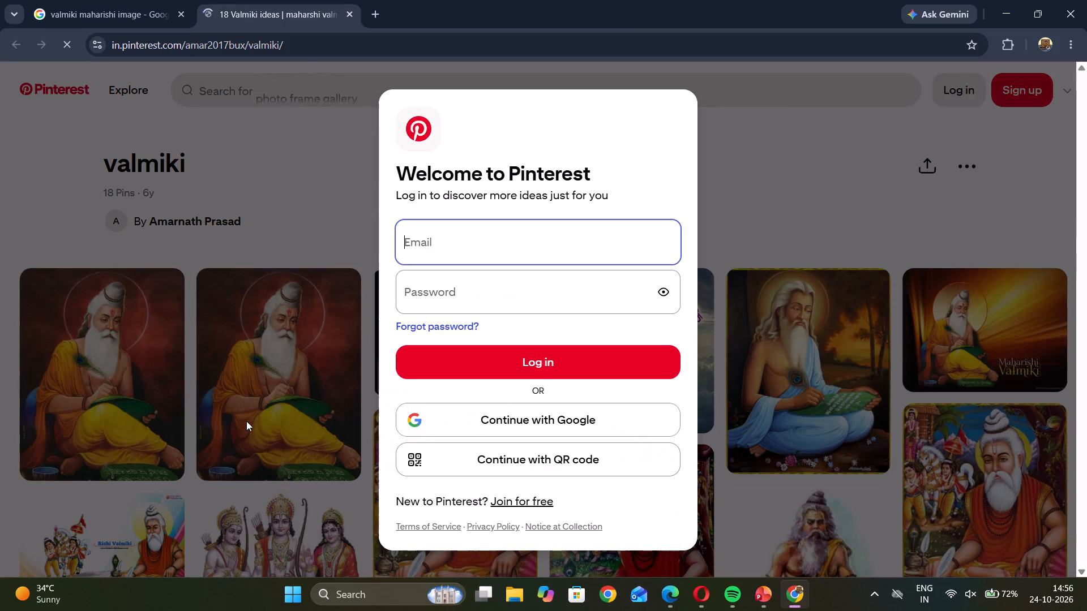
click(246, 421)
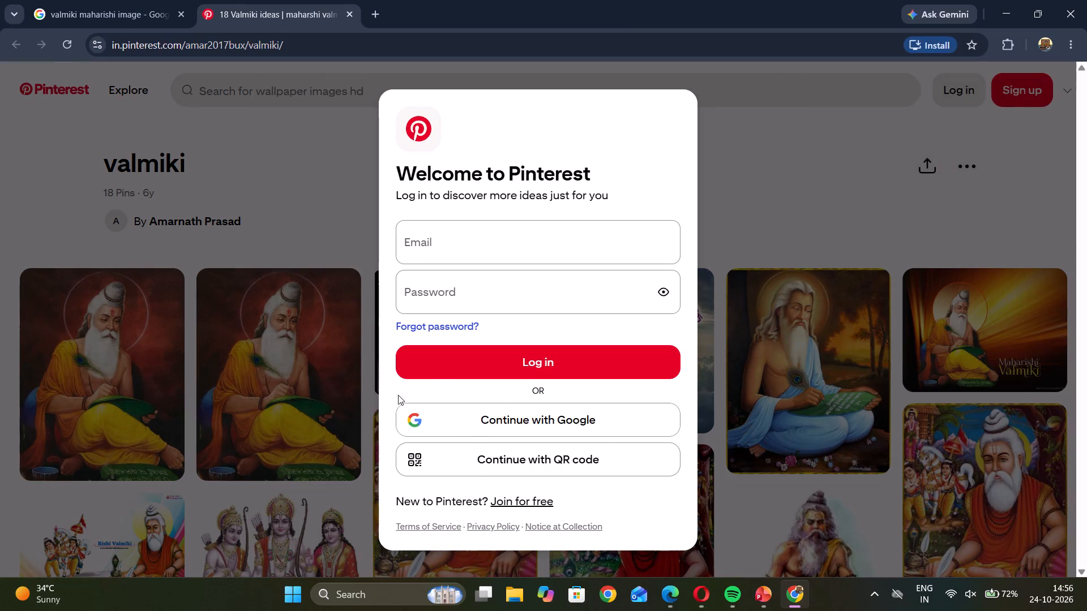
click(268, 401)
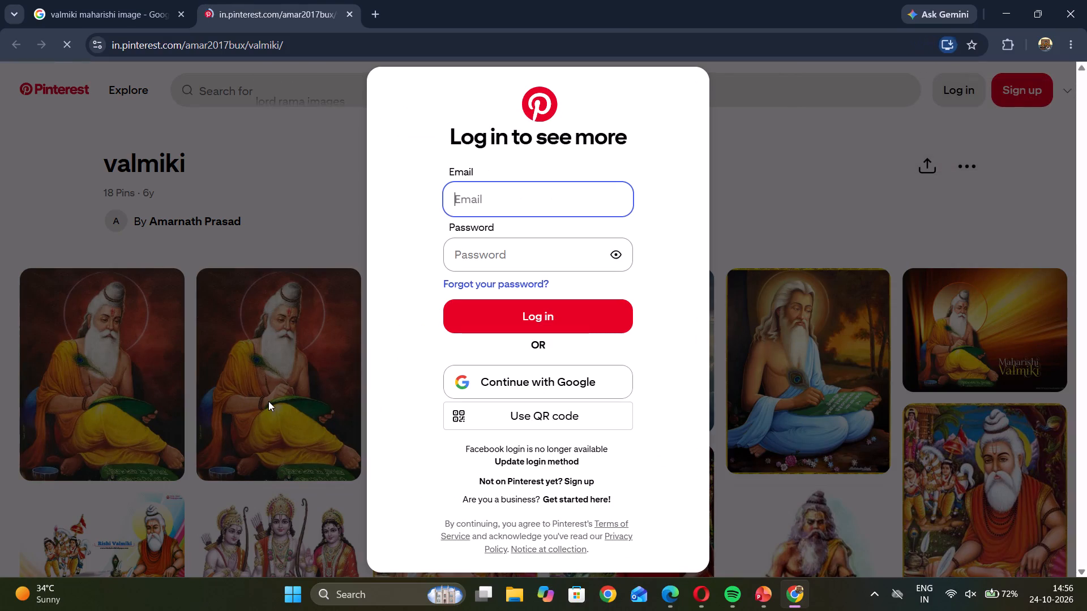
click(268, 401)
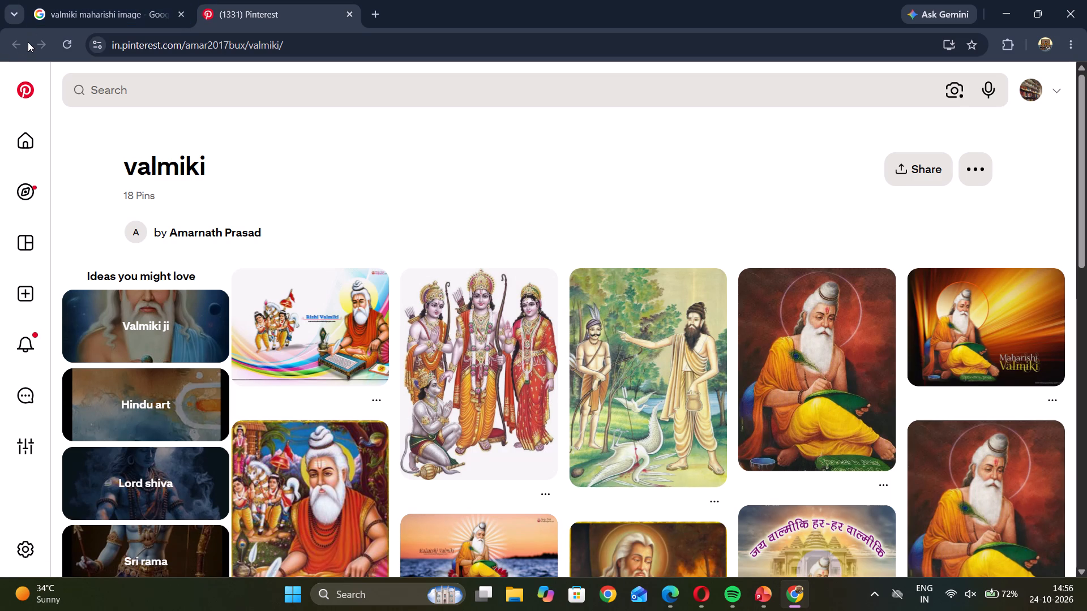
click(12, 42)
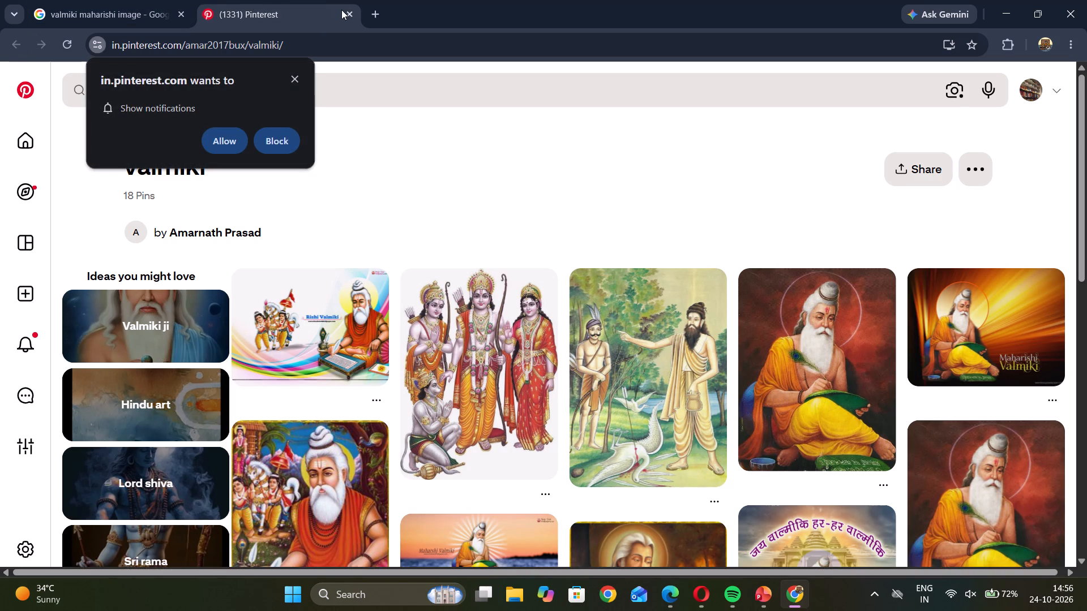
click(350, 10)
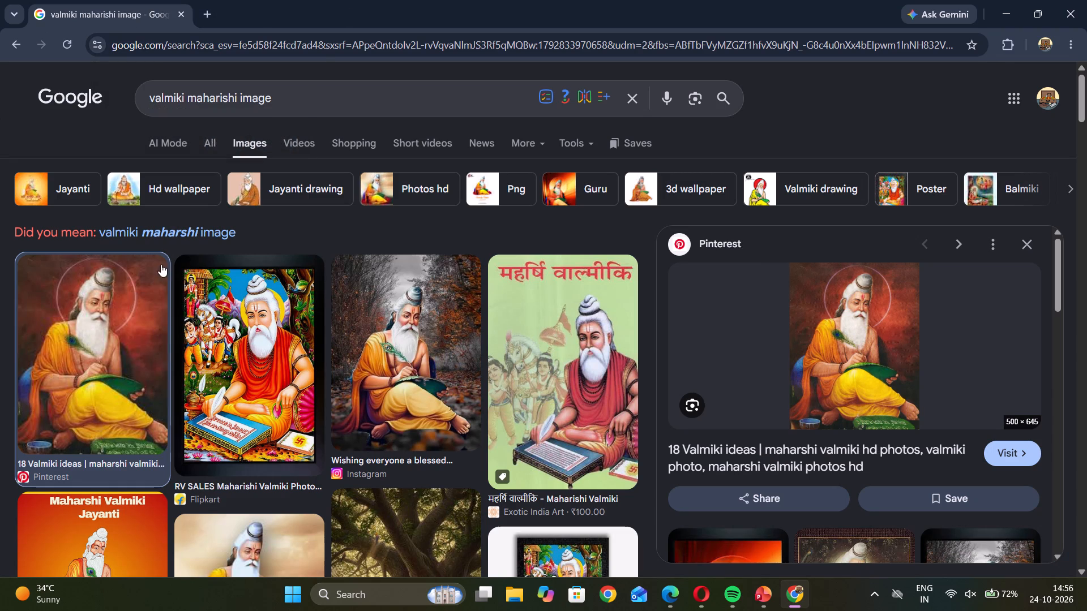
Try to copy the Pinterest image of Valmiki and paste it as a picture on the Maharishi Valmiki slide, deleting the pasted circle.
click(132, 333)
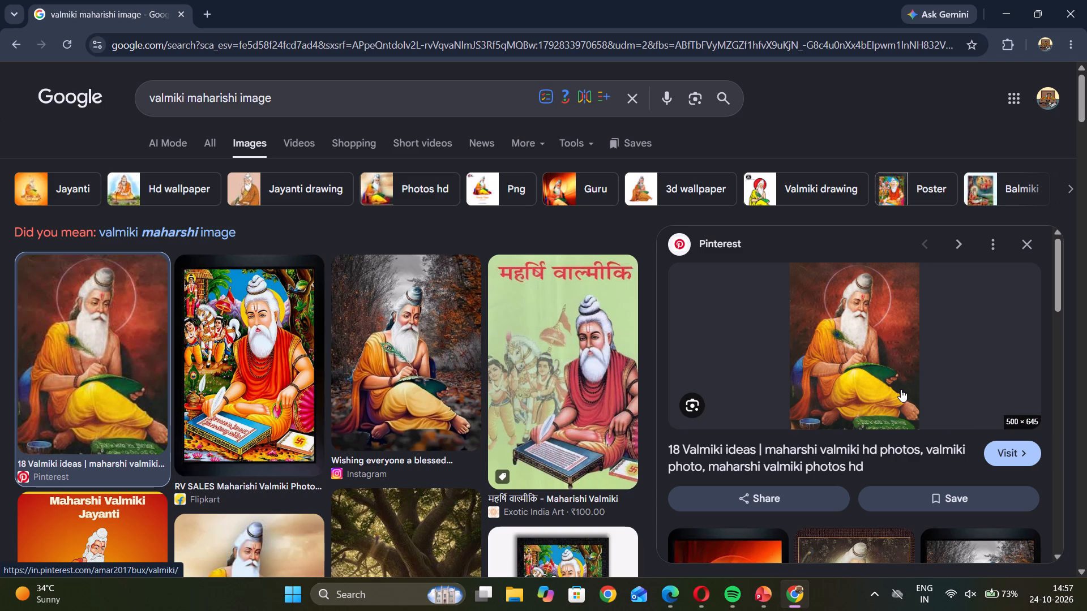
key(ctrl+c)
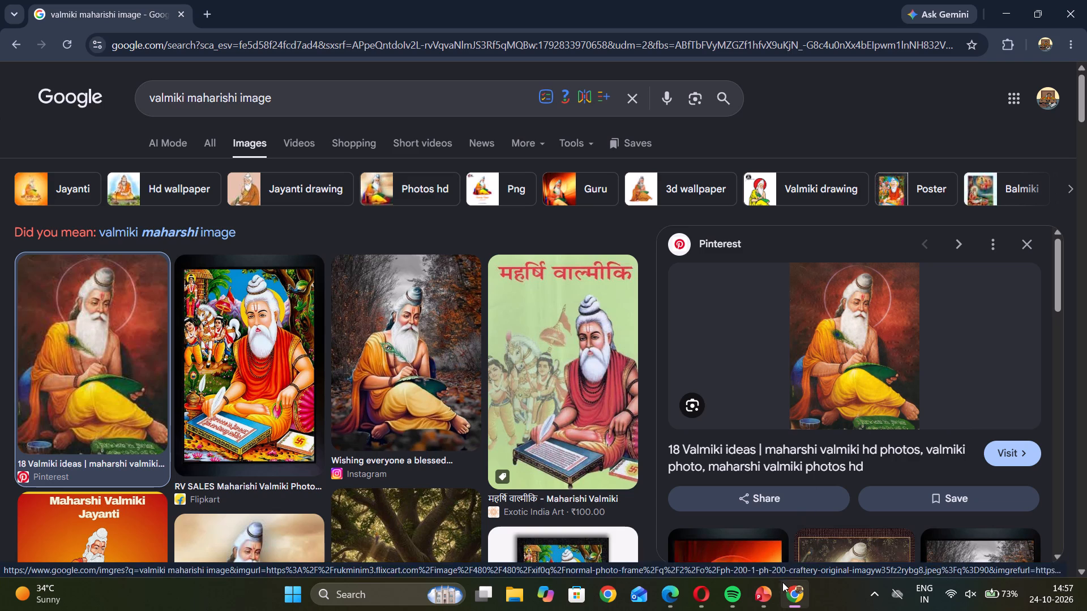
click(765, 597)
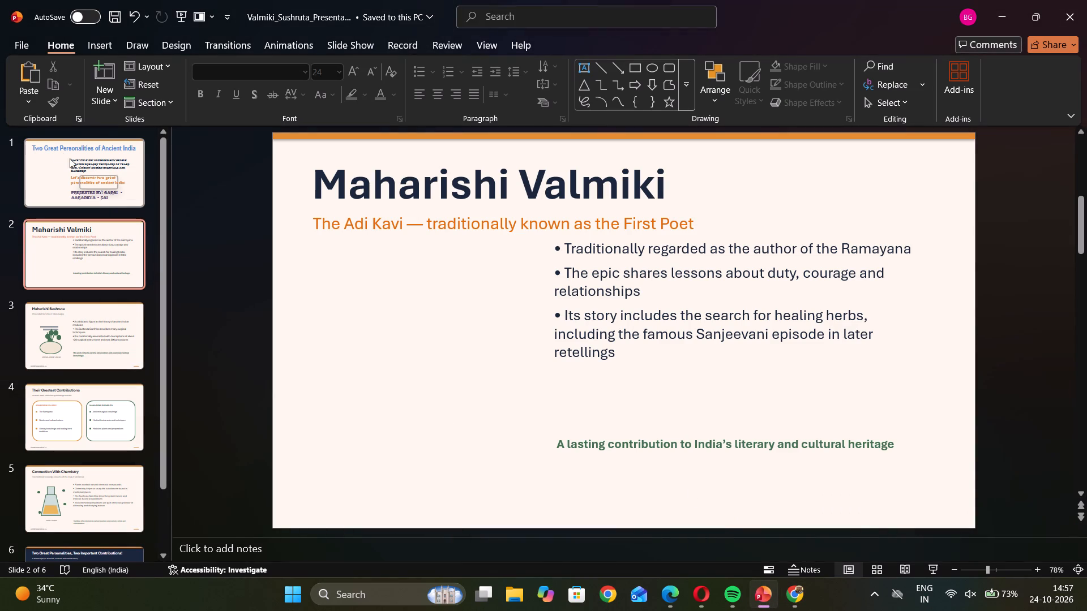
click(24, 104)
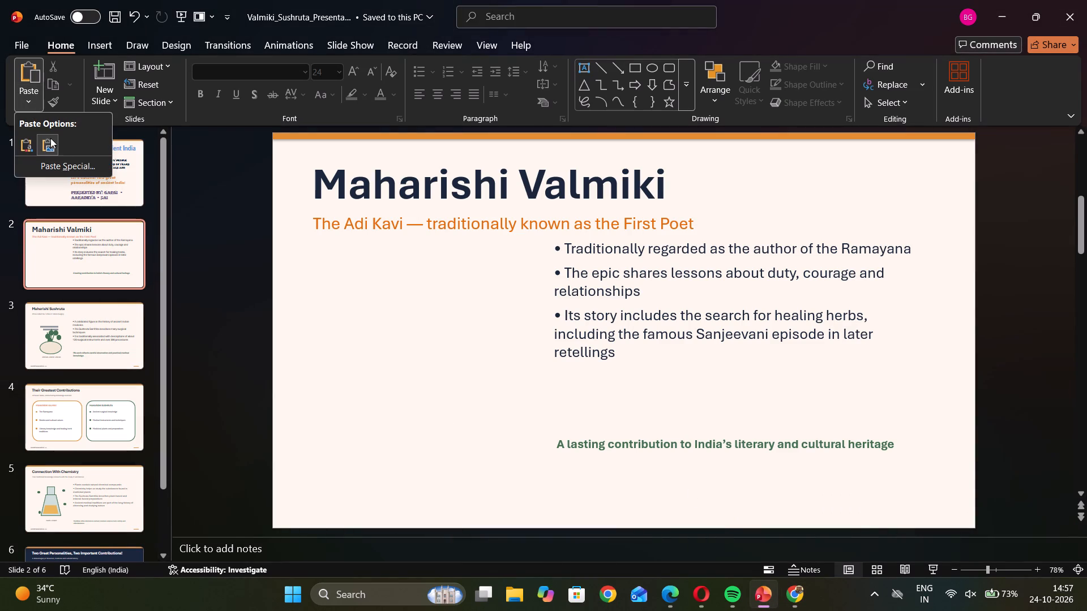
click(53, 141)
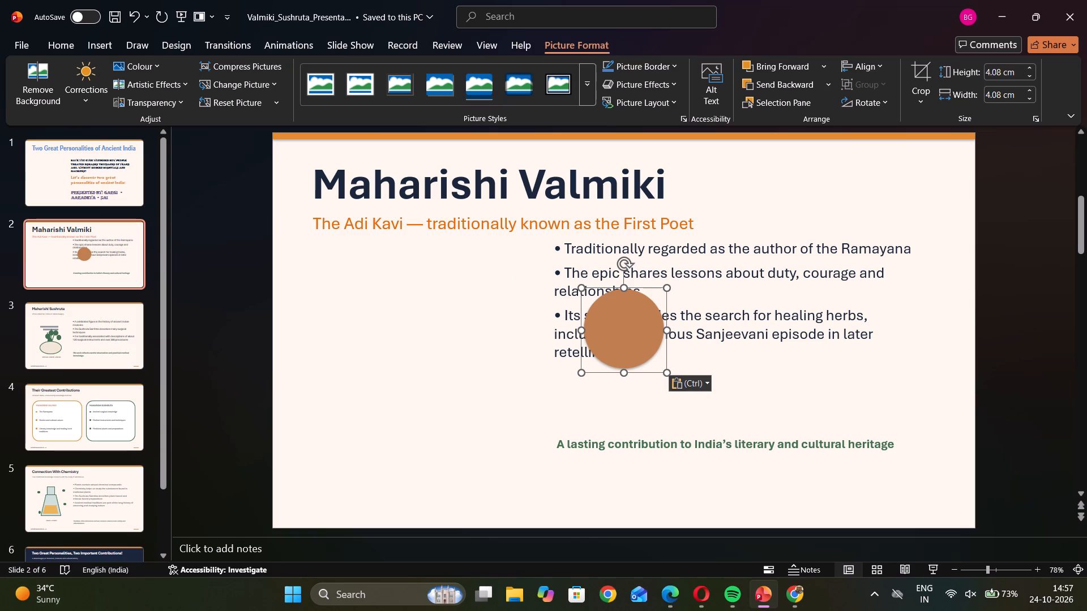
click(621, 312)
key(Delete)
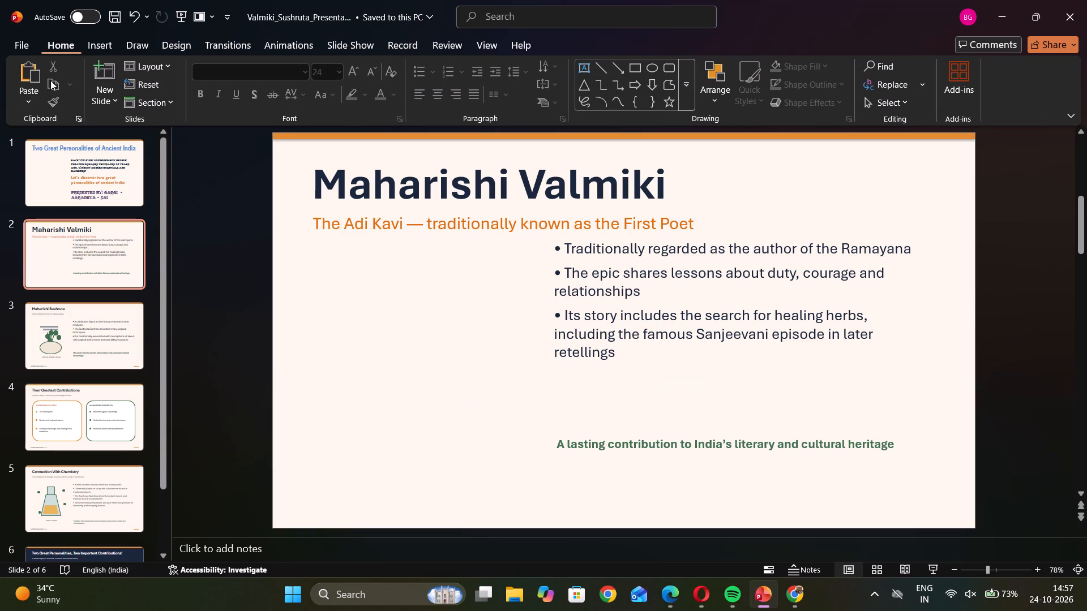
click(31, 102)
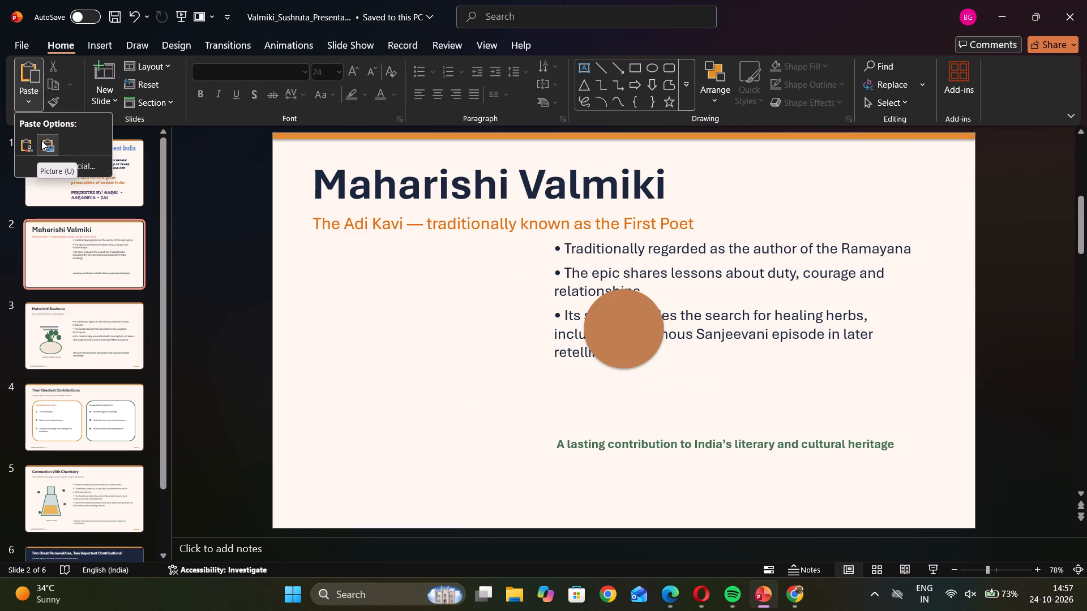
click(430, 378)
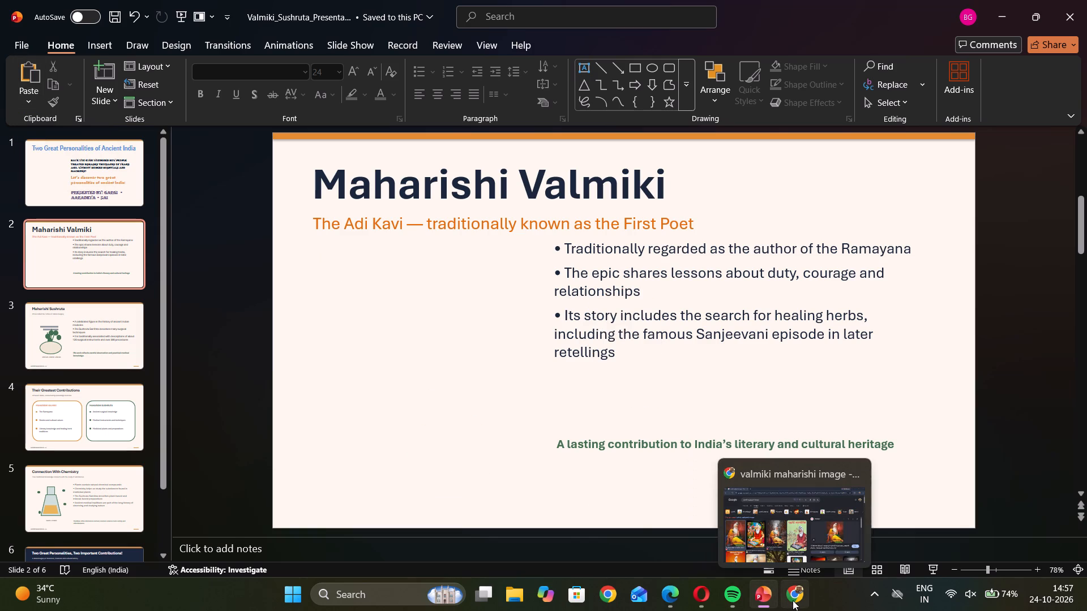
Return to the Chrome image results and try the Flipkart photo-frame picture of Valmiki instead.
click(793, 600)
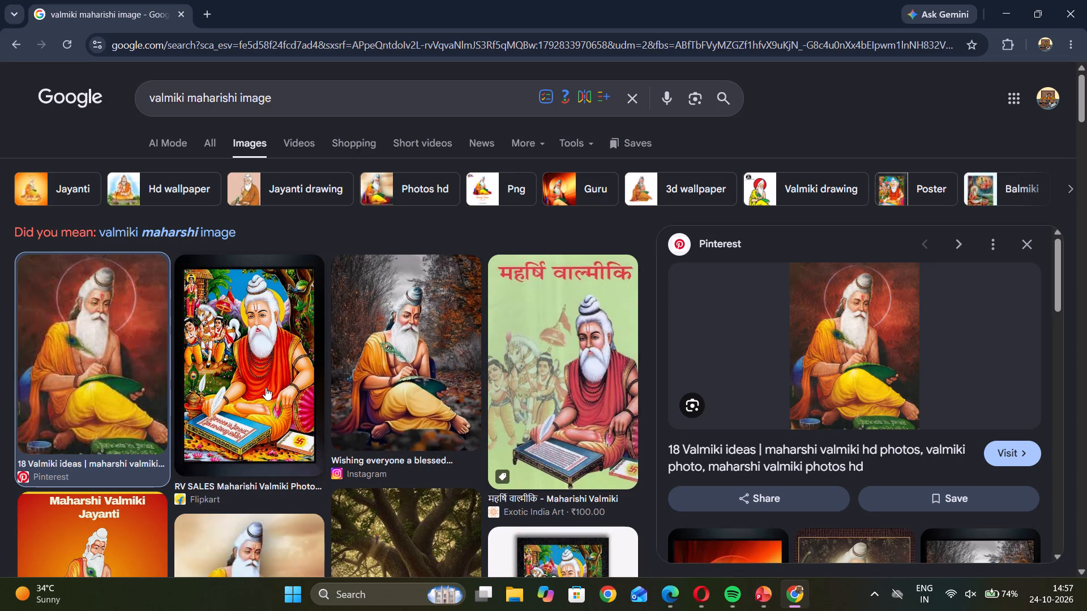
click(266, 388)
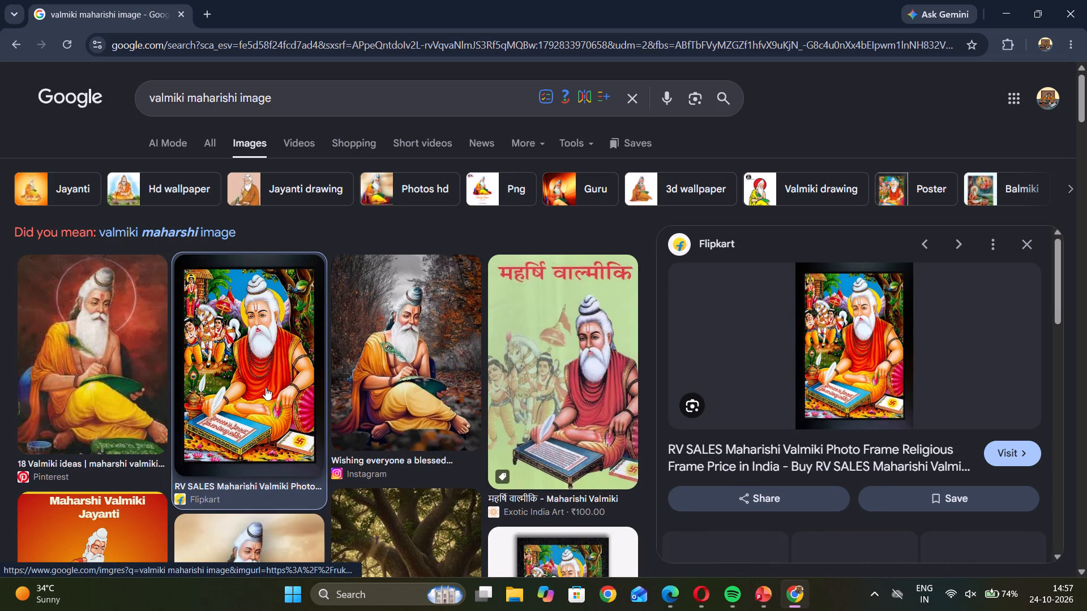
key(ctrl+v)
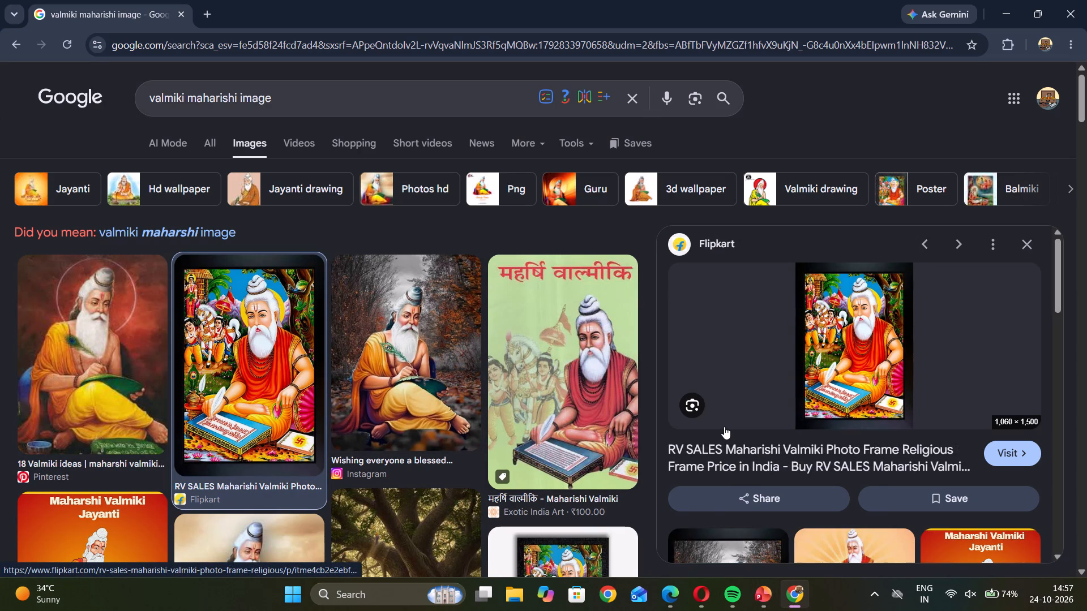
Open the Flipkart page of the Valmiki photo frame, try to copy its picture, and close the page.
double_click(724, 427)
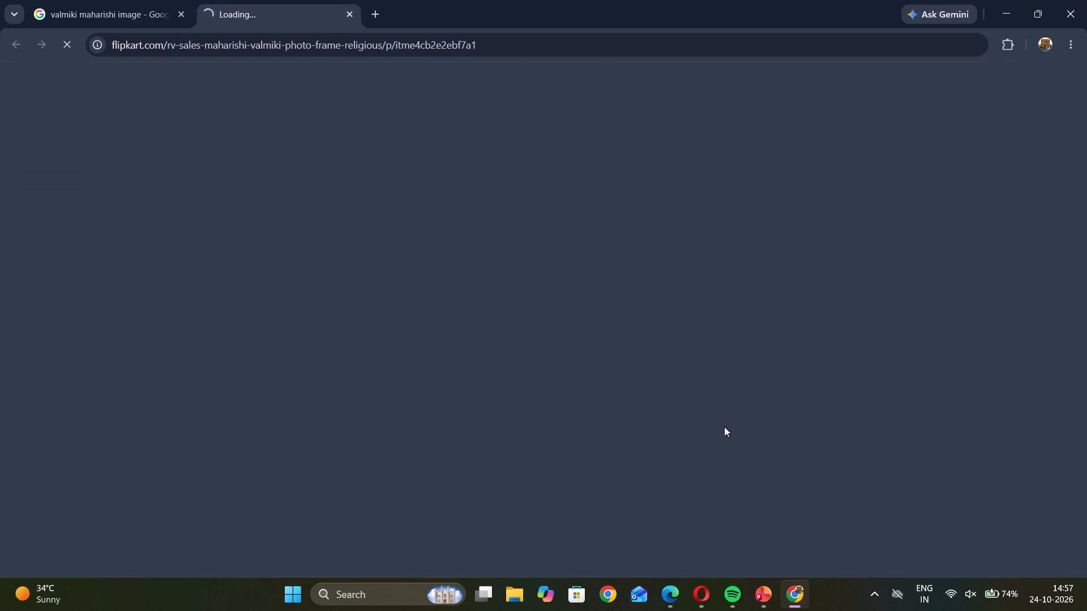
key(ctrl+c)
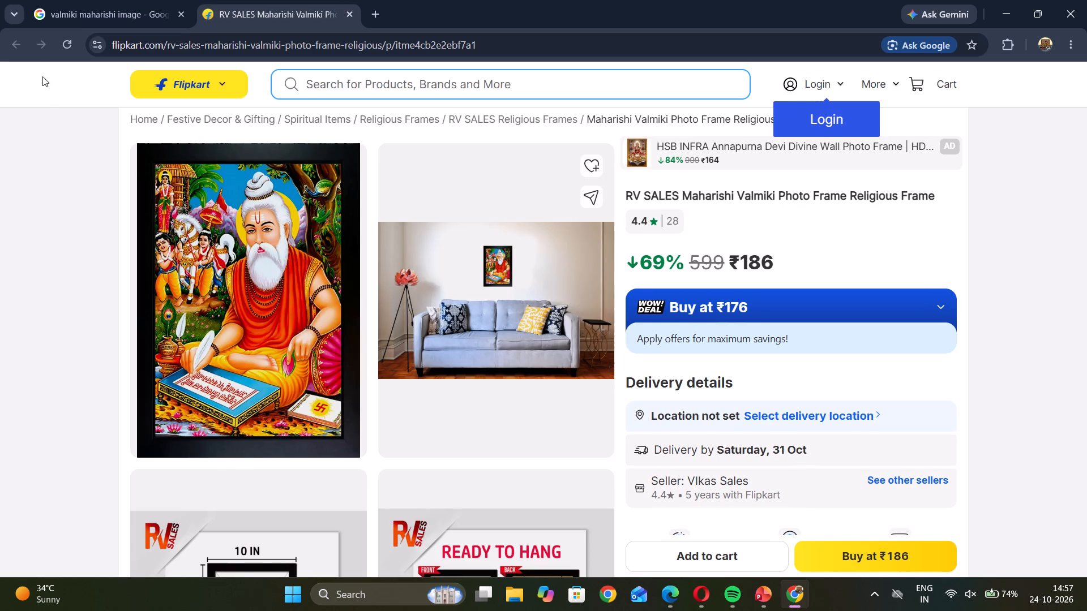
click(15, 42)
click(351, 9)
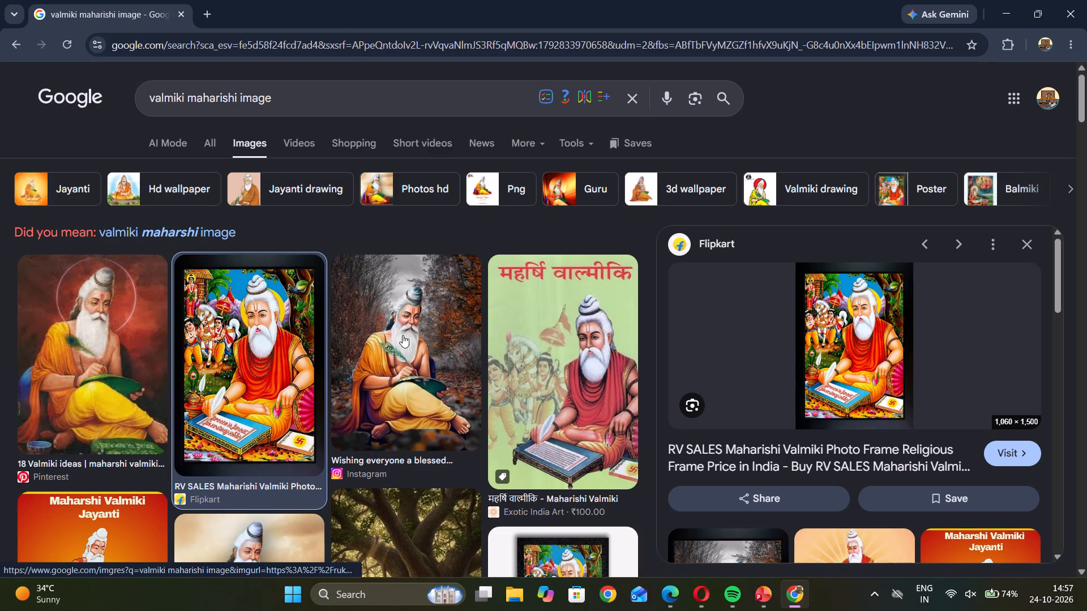
Save the Instagram picture of Valmiki in an autumn forest from the image results to the Google saved items.
click(435, 355)
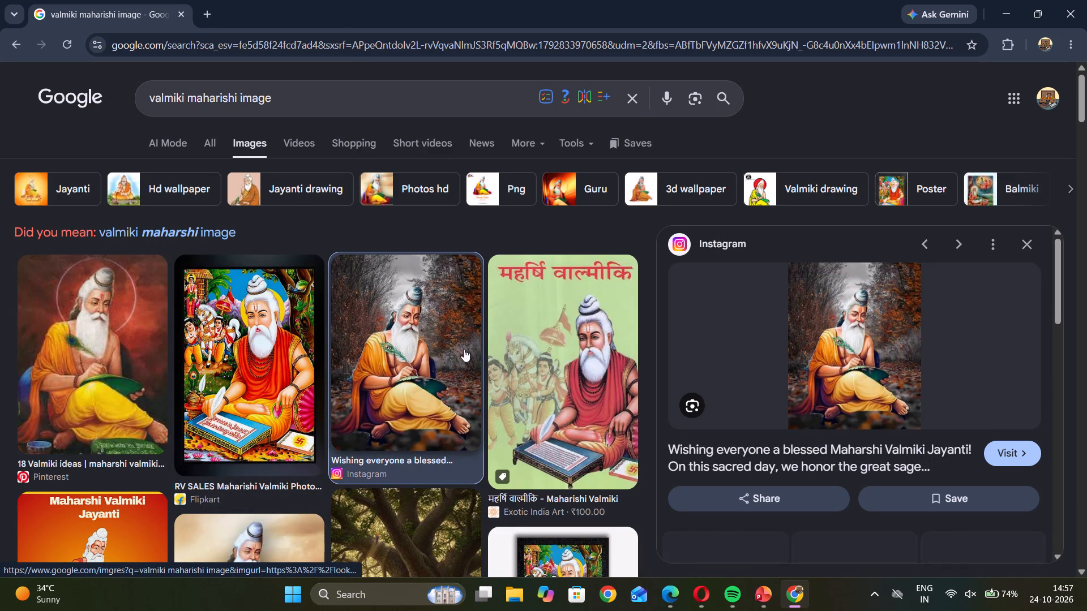
click(905, 492)
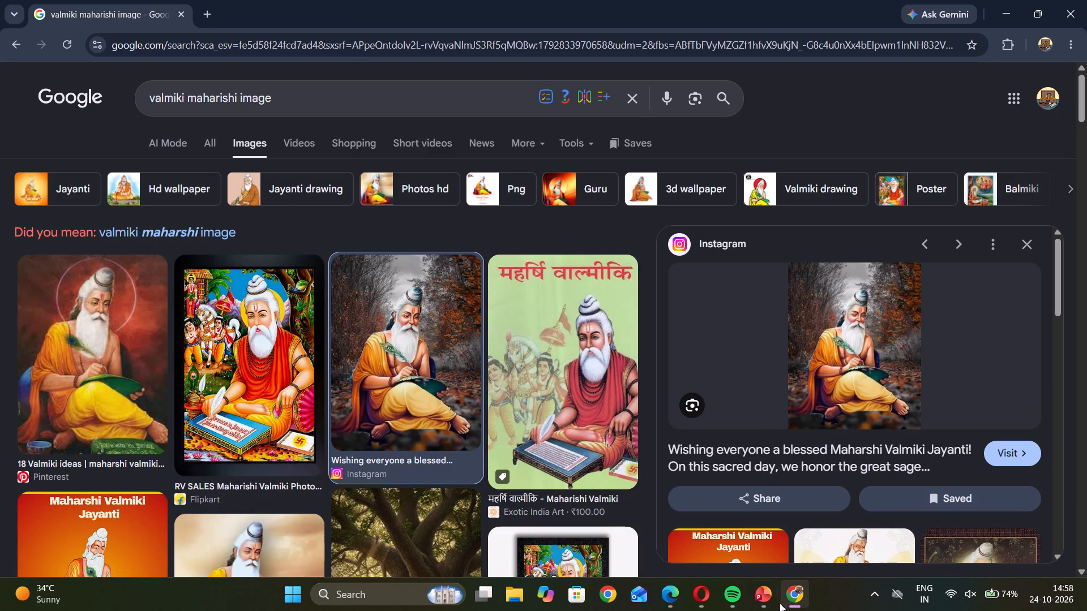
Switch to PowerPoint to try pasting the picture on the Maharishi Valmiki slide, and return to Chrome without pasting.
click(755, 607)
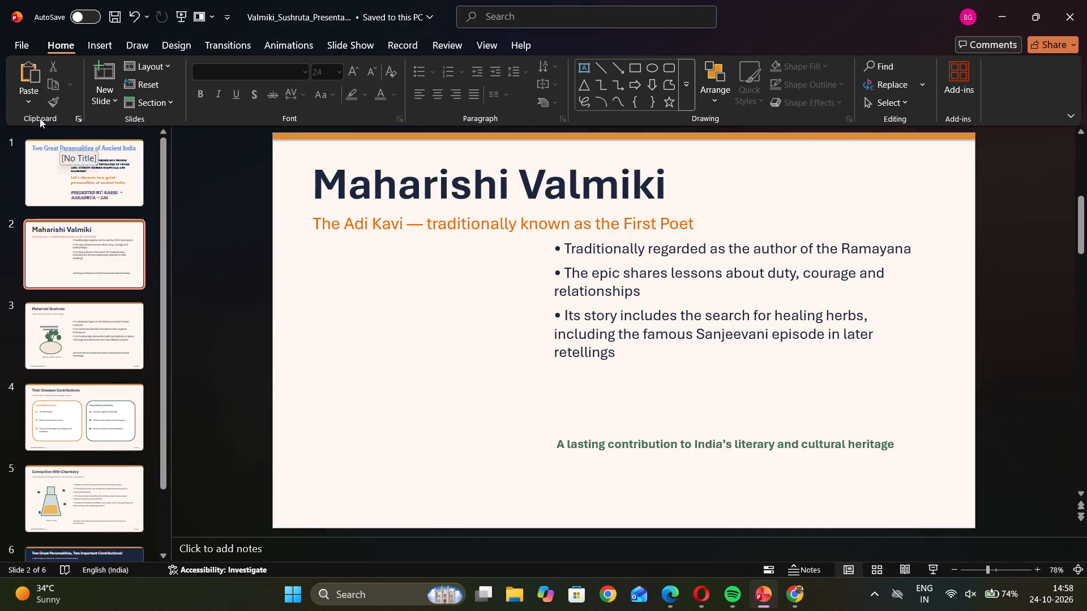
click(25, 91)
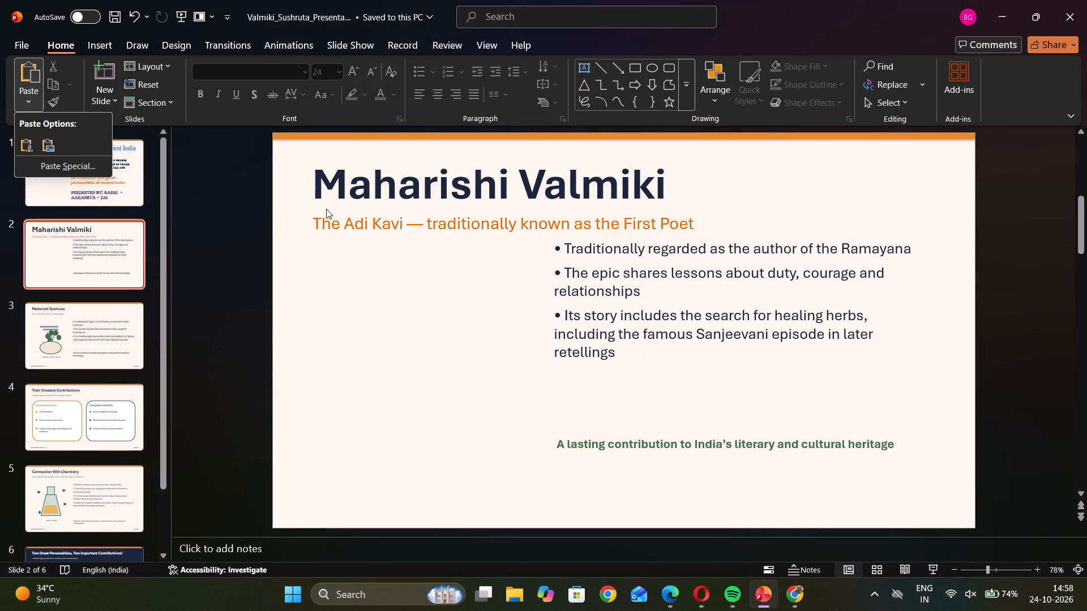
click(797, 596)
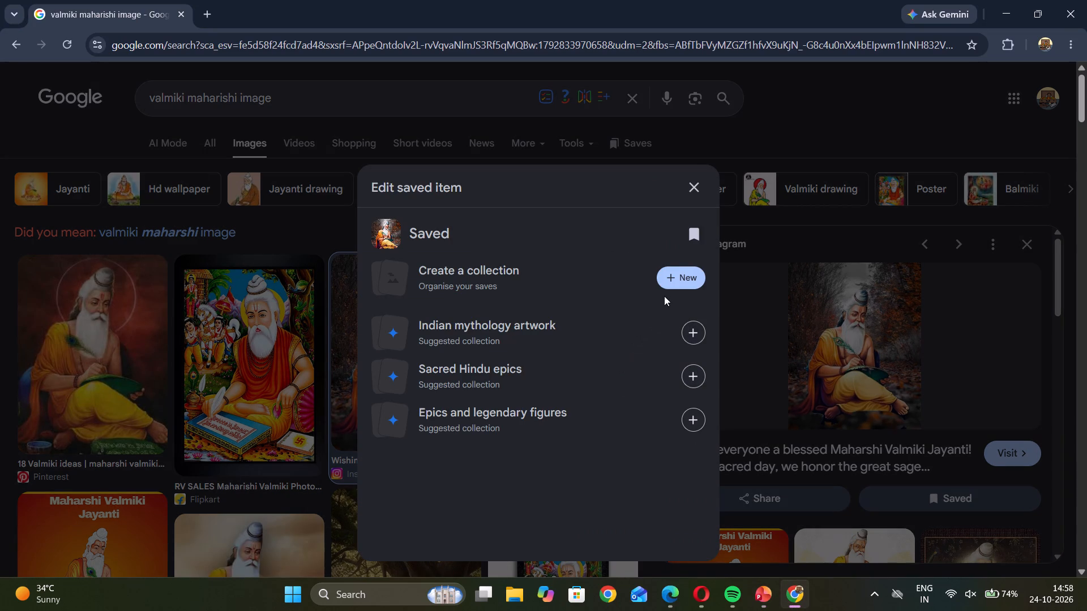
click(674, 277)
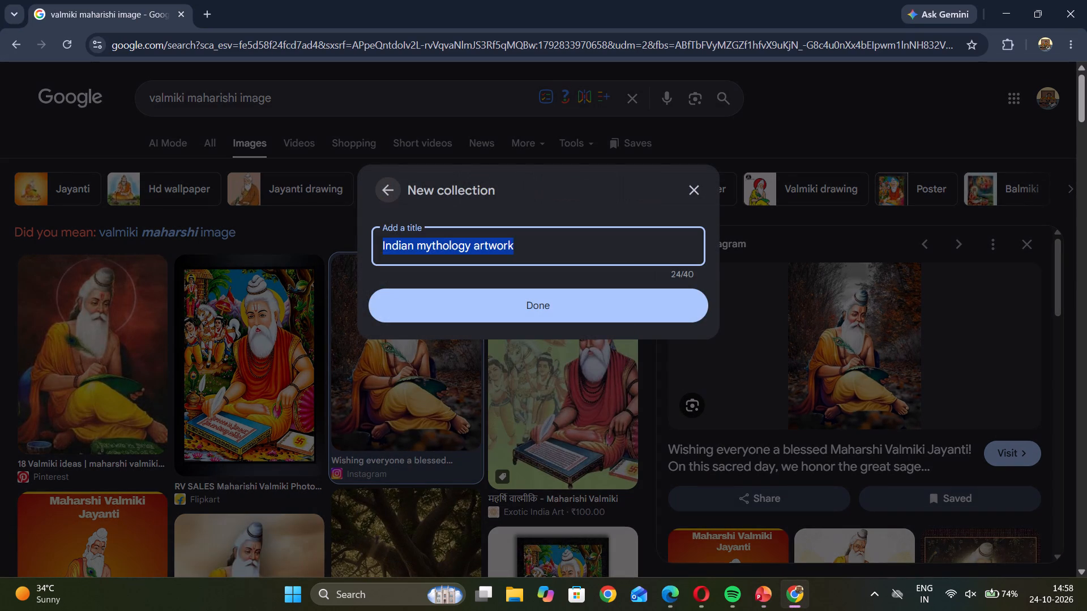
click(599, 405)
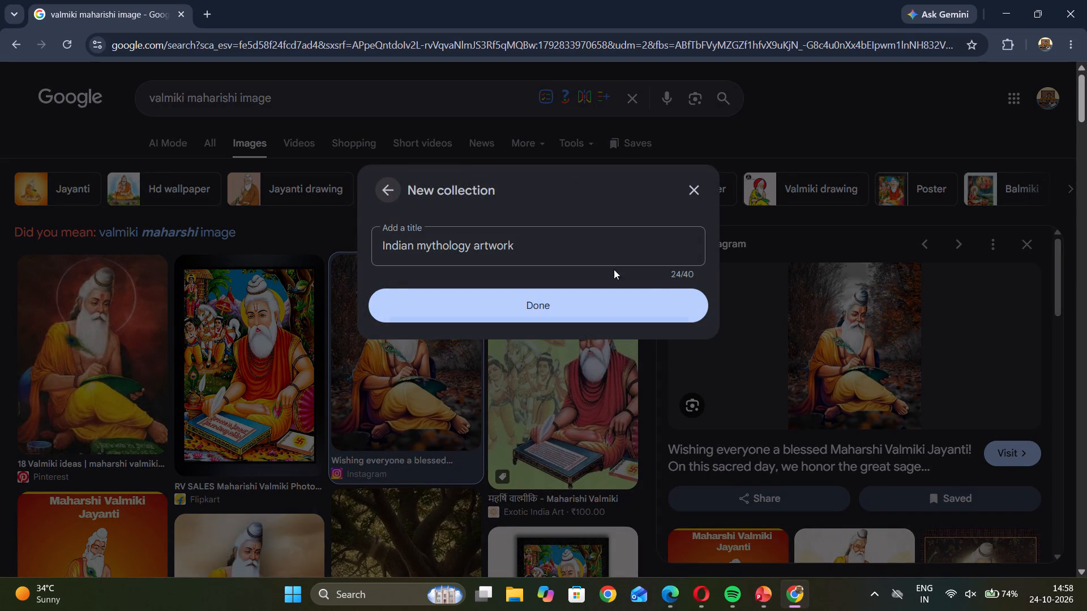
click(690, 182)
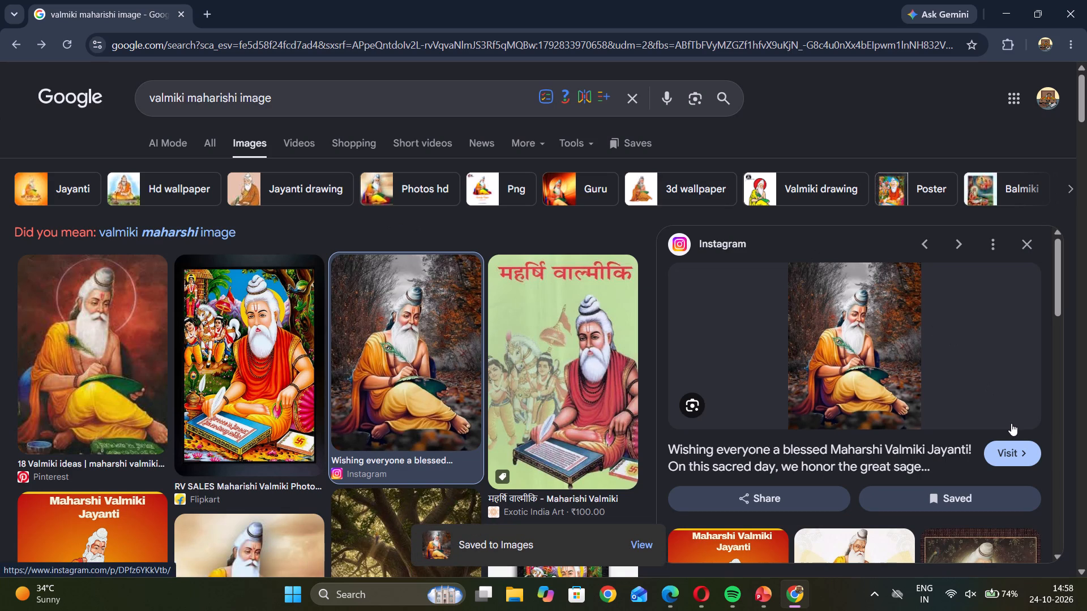
Open the saved Images collection and view the Valmiki picture saved from Instagram.
click(645, 535)
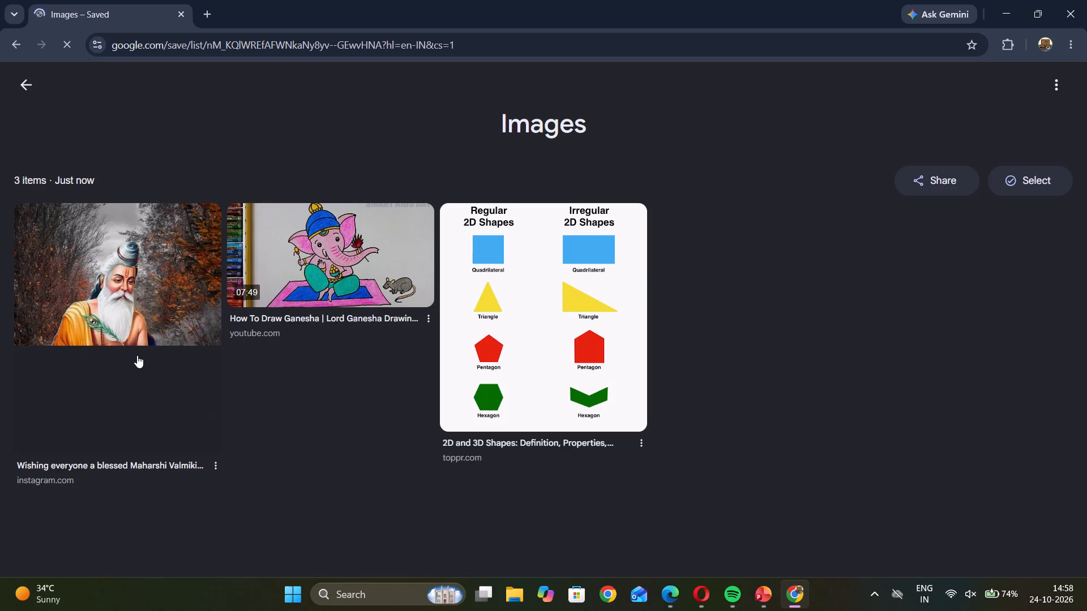
click(150, 312)
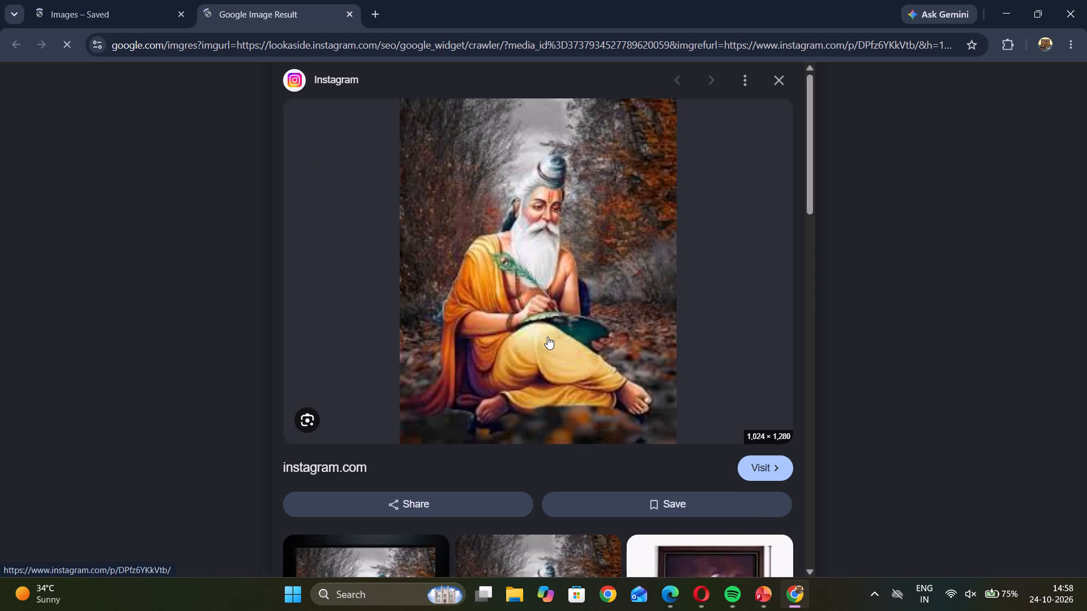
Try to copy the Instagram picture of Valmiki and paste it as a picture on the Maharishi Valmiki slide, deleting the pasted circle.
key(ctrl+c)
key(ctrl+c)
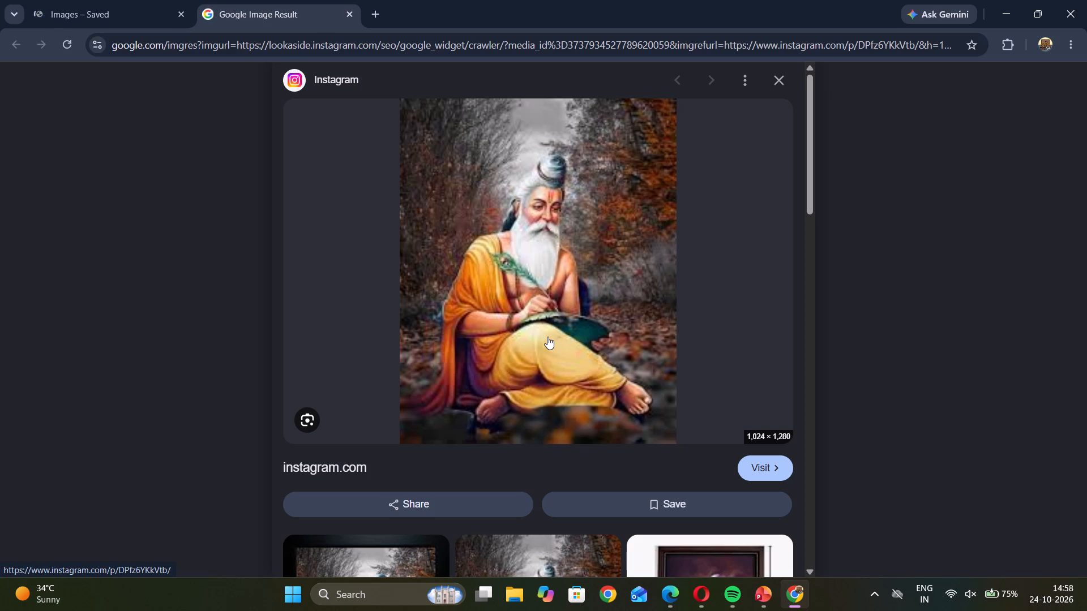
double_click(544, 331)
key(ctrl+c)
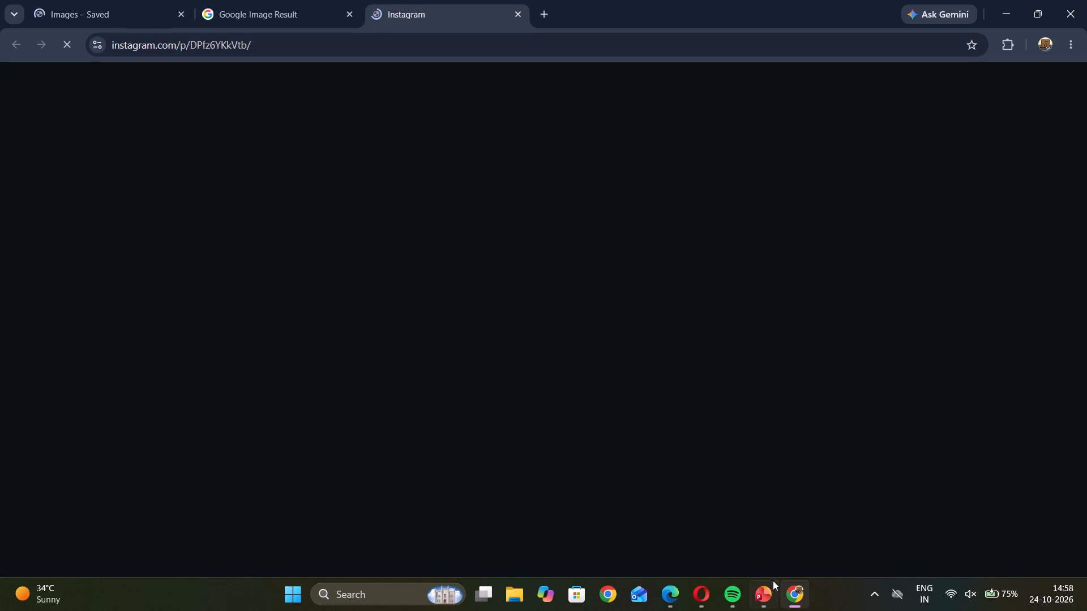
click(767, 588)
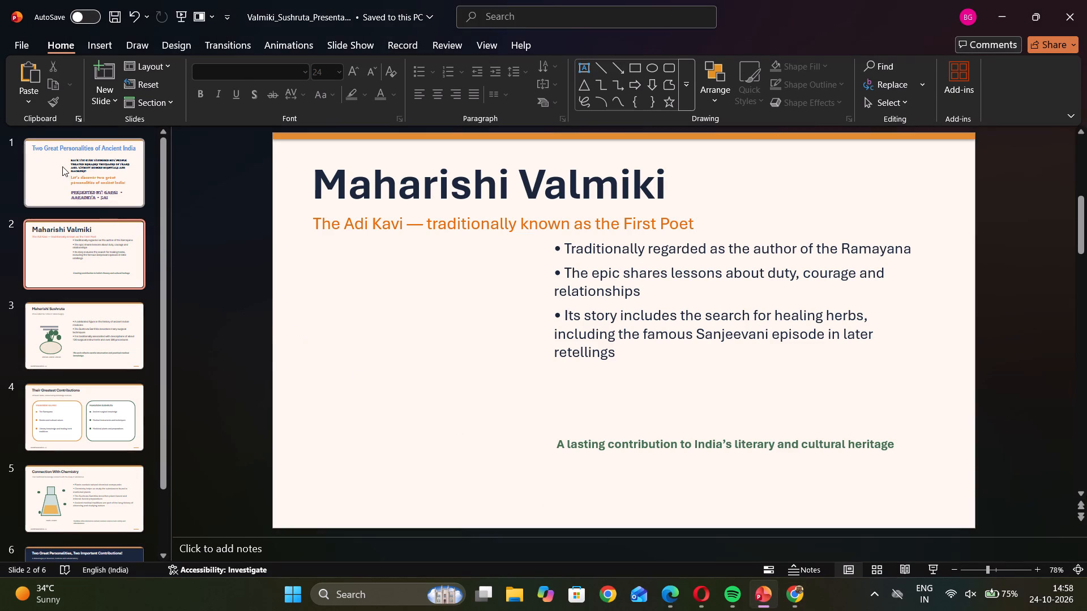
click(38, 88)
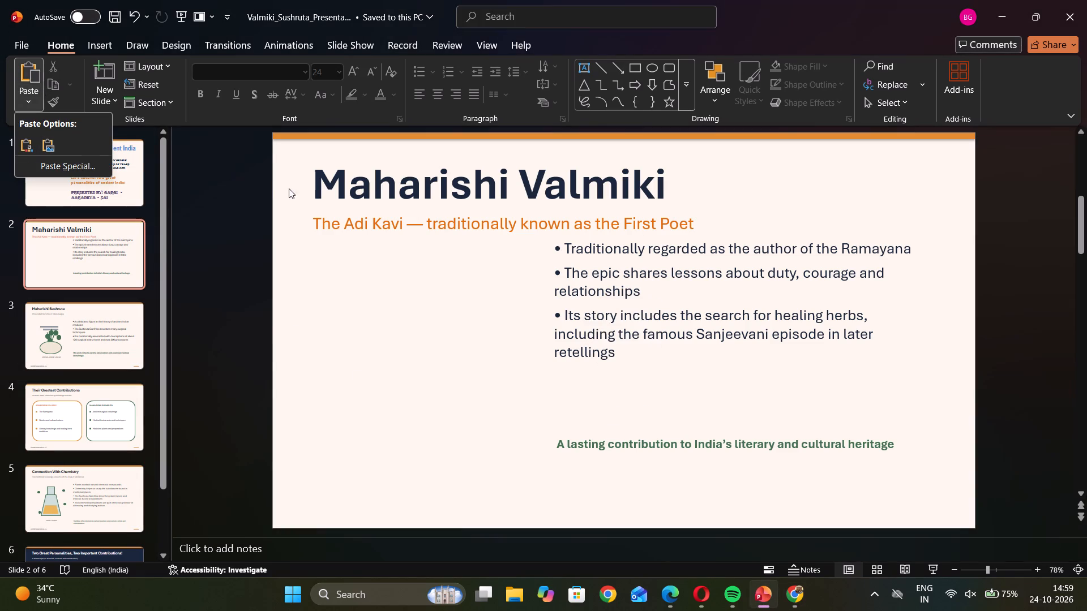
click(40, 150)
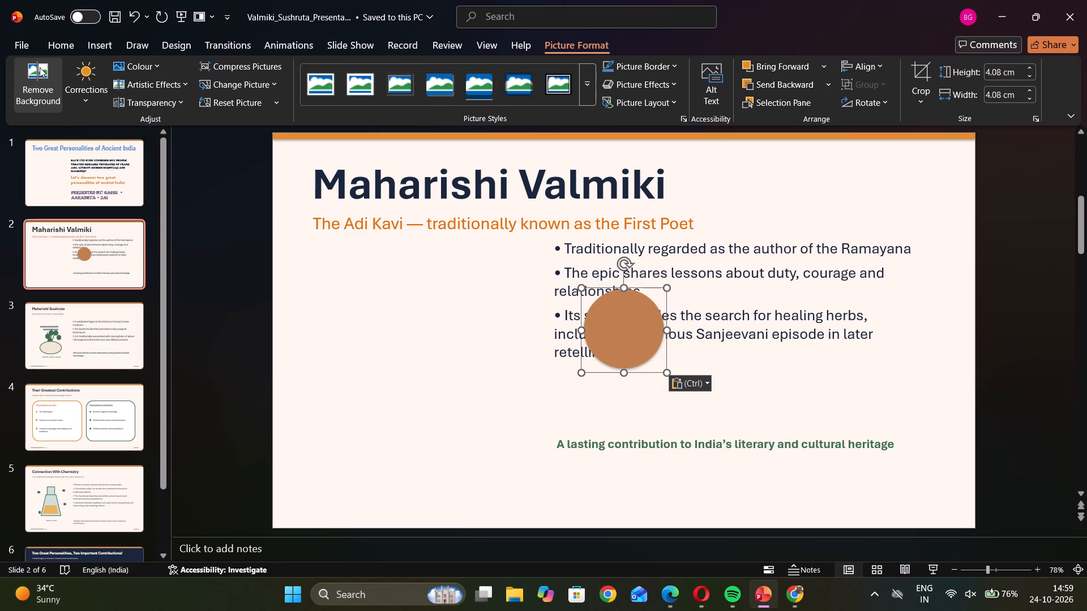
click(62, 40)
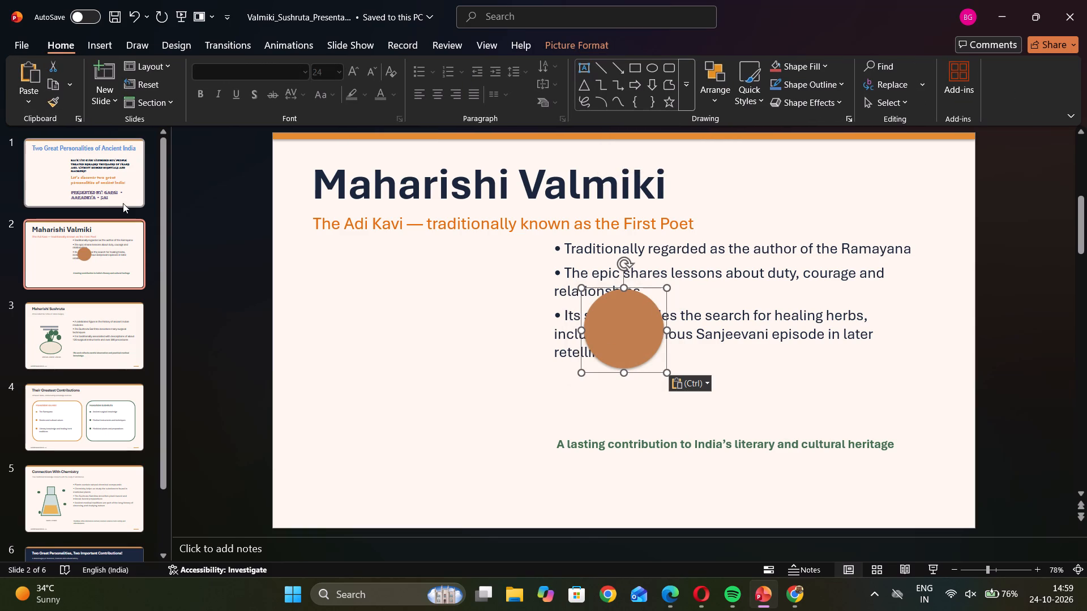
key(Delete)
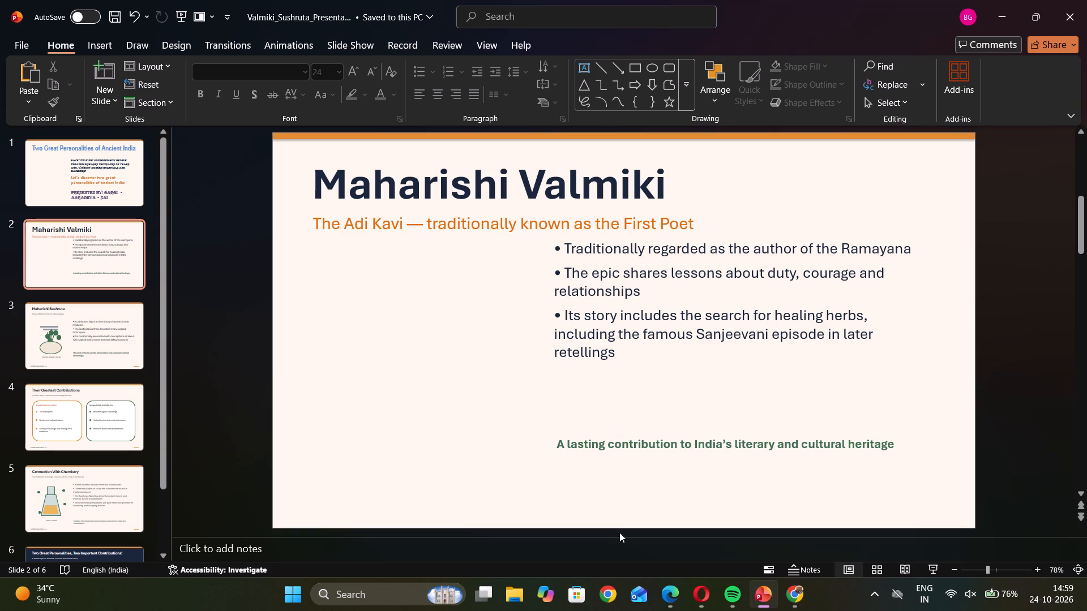
Return to Chrome, dismiss the Instagram sign-up prompt, and close the Instagram and Google Image Result pages.
click(794, 591)
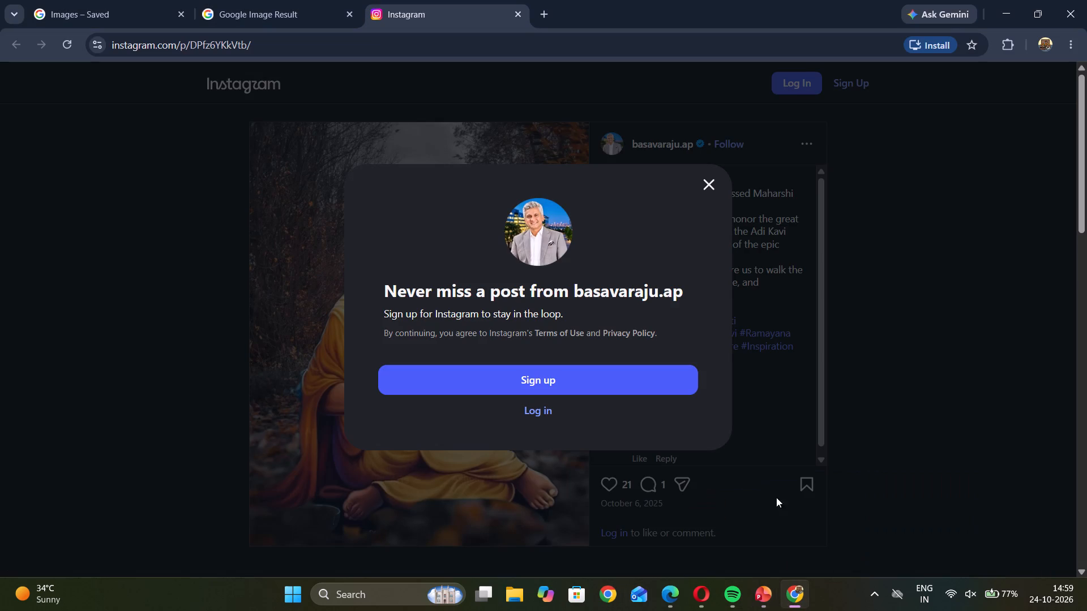
click(711, 187)
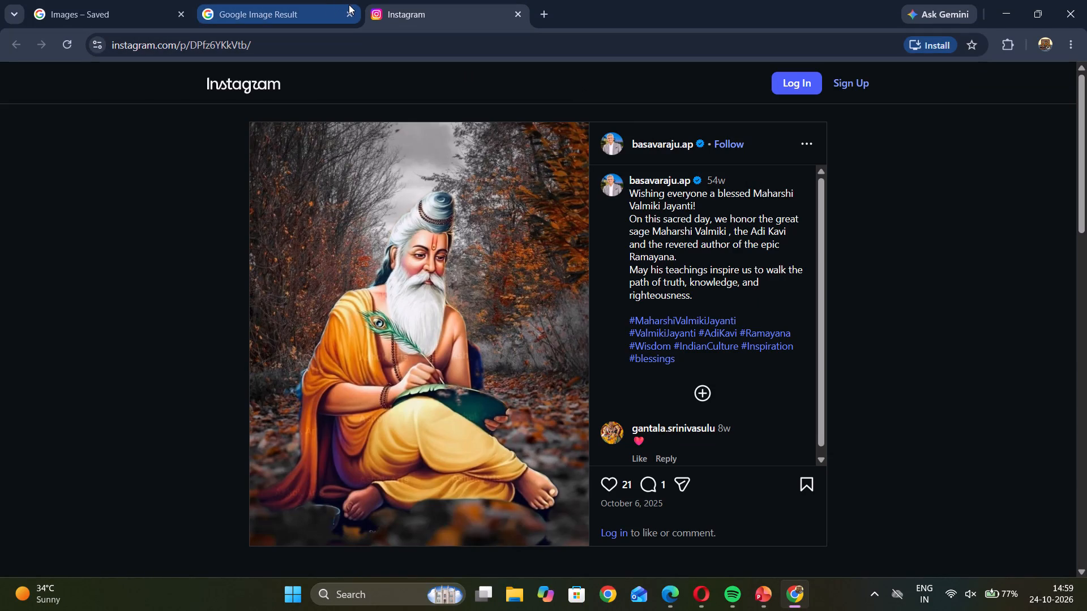
click(349, 5)
click(349, 5)
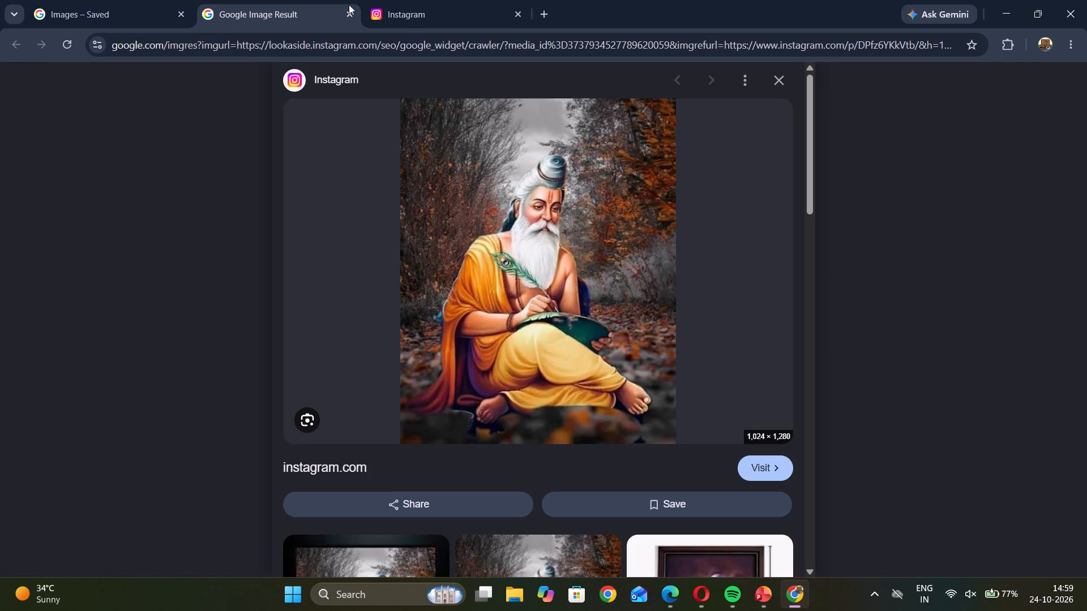
click(349, 10)
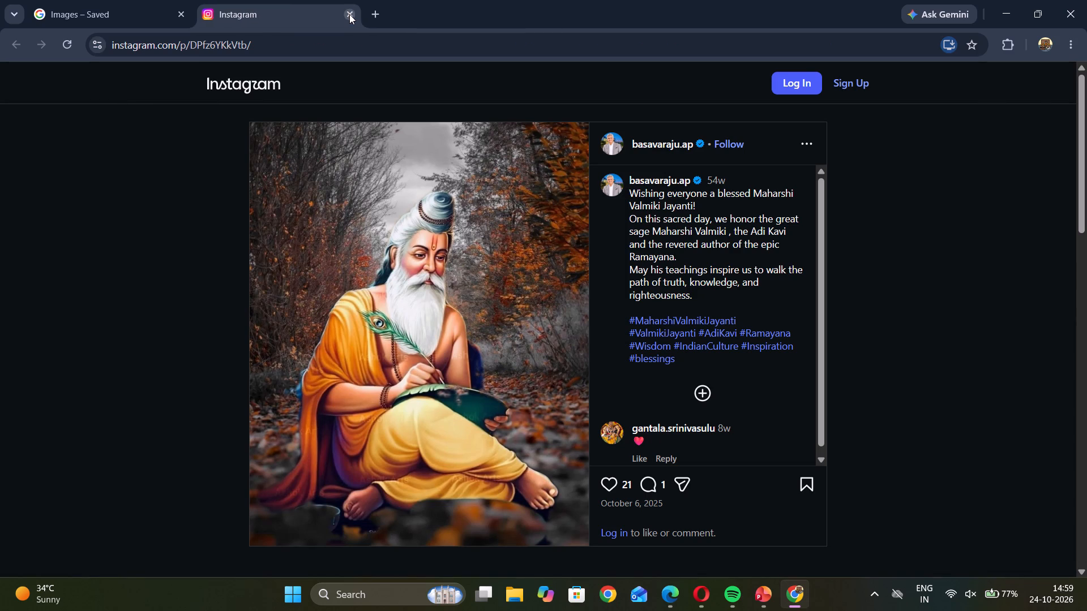
click(349, 15)
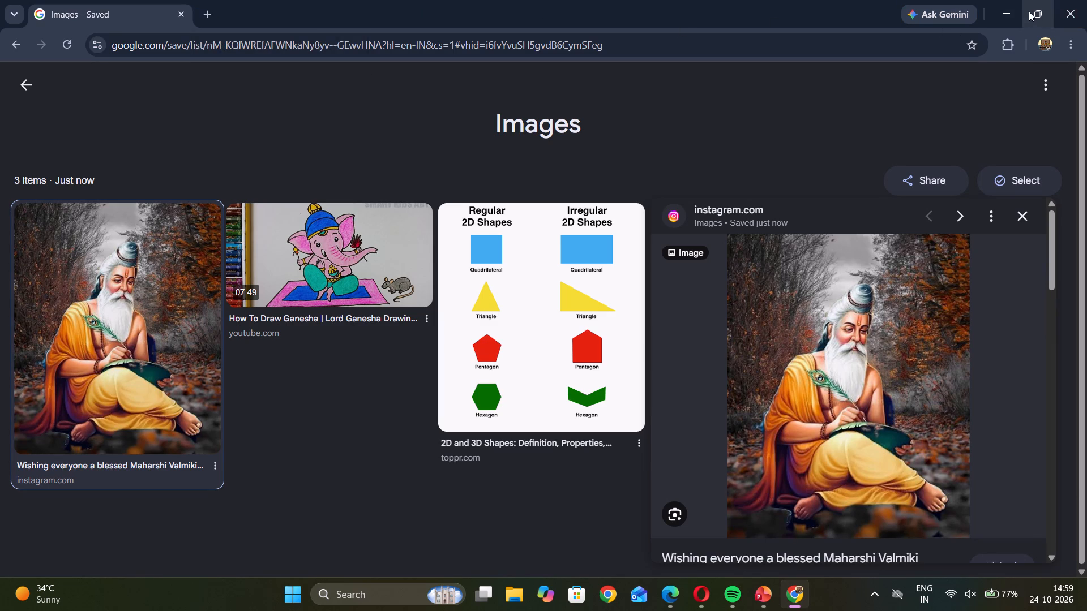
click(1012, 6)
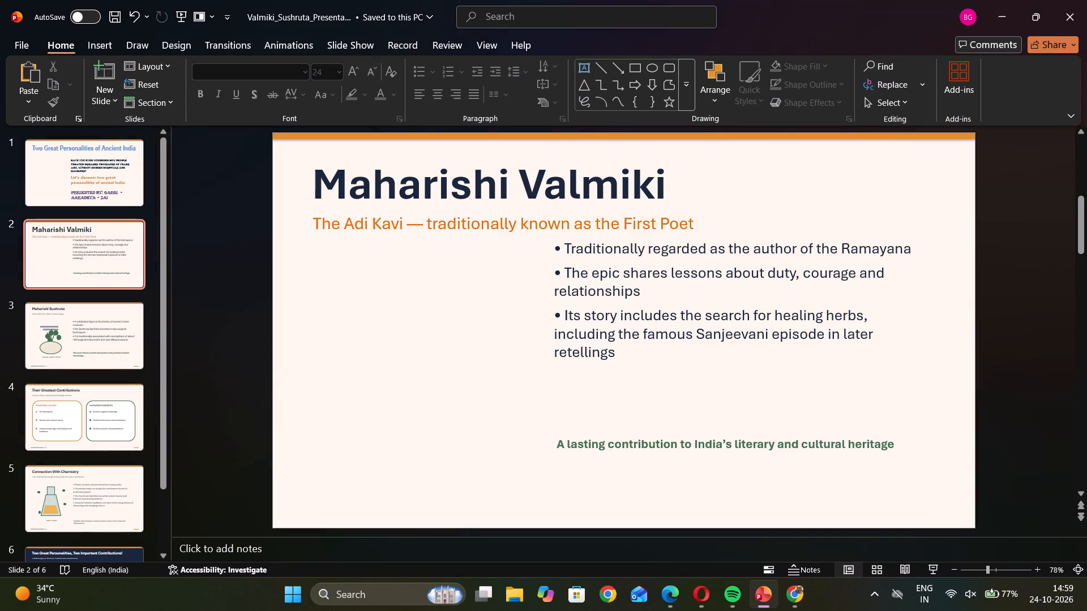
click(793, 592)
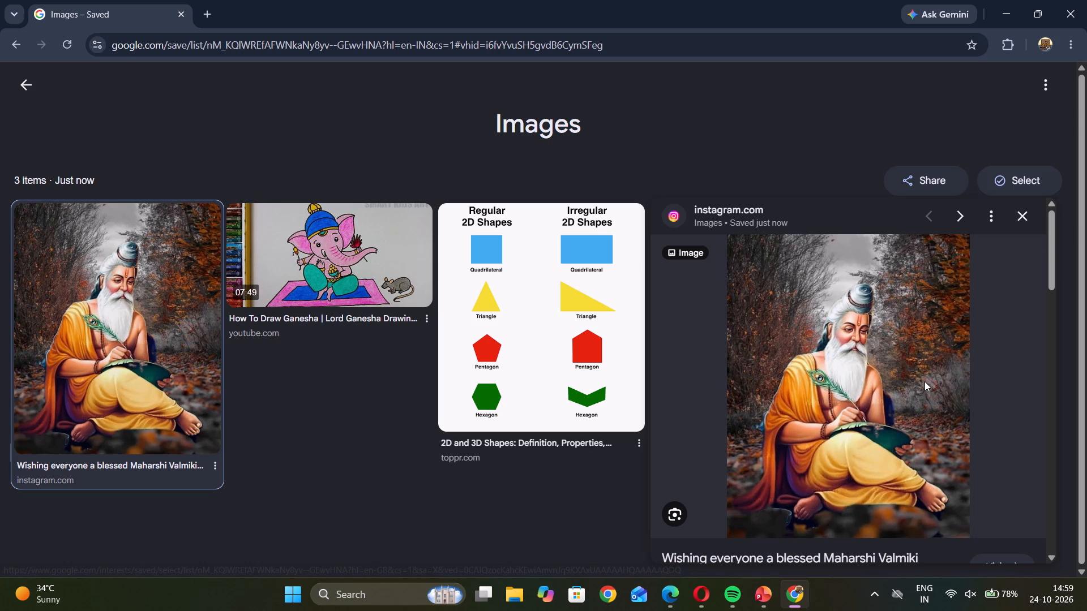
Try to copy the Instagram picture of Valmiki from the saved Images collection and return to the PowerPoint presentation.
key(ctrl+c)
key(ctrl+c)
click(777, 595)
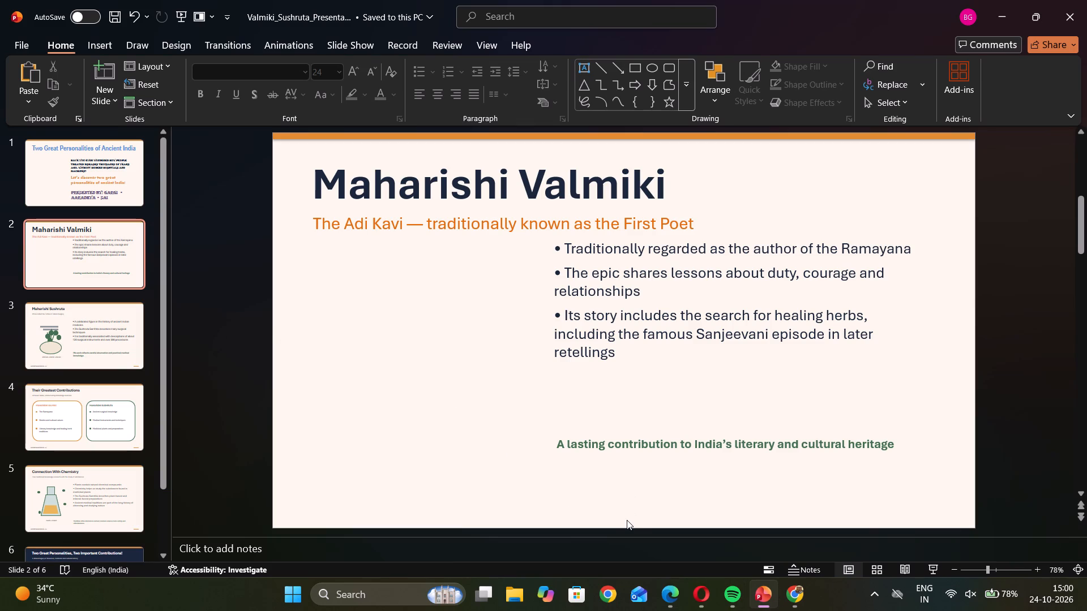
Switch to Chrome, go back from the saved Images collection to the "valmiki maharishi image" results, and preview the Pinterest picture of Valmiki.
click(793, 597)
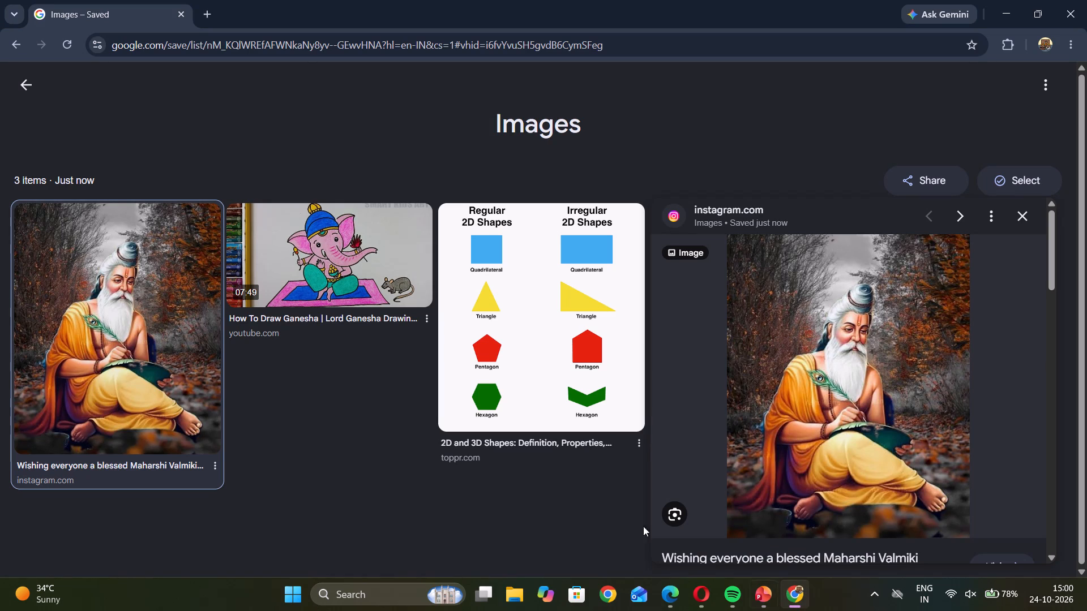
click(7, 8)
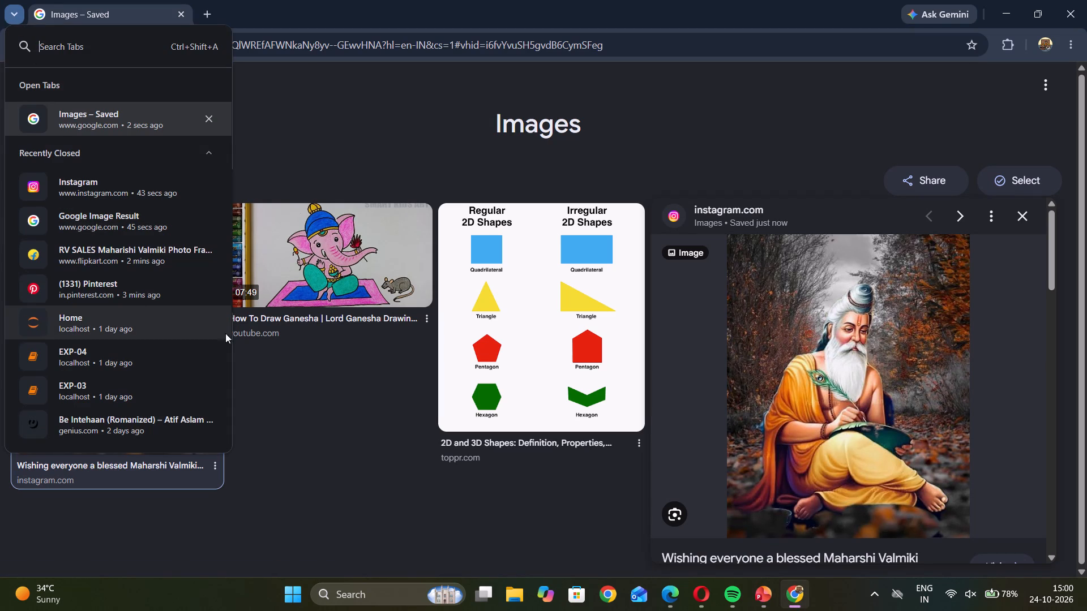
click(286, 371)
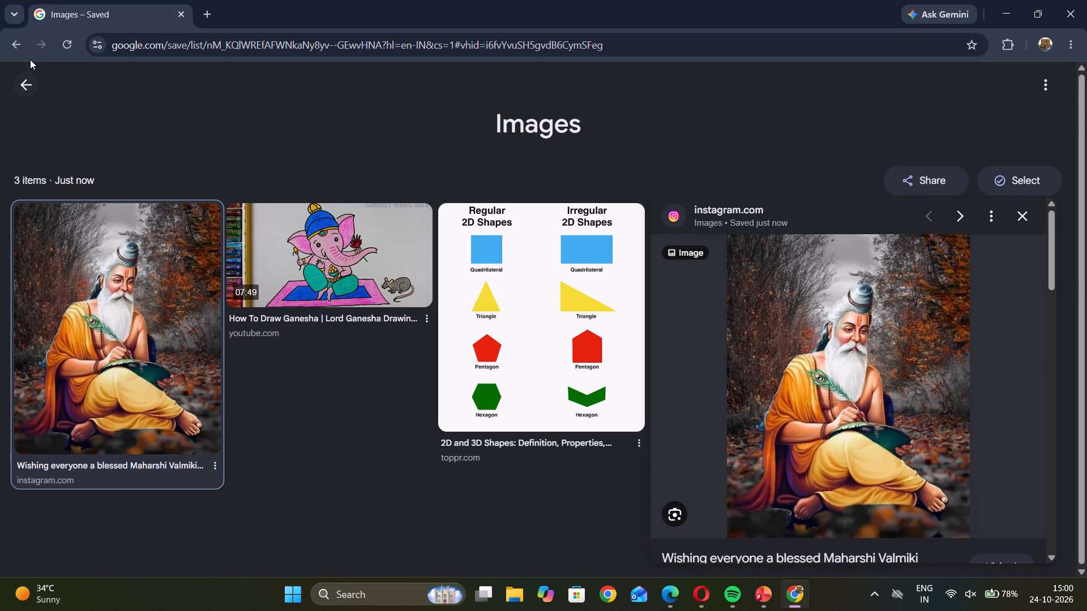
click(20, 49)
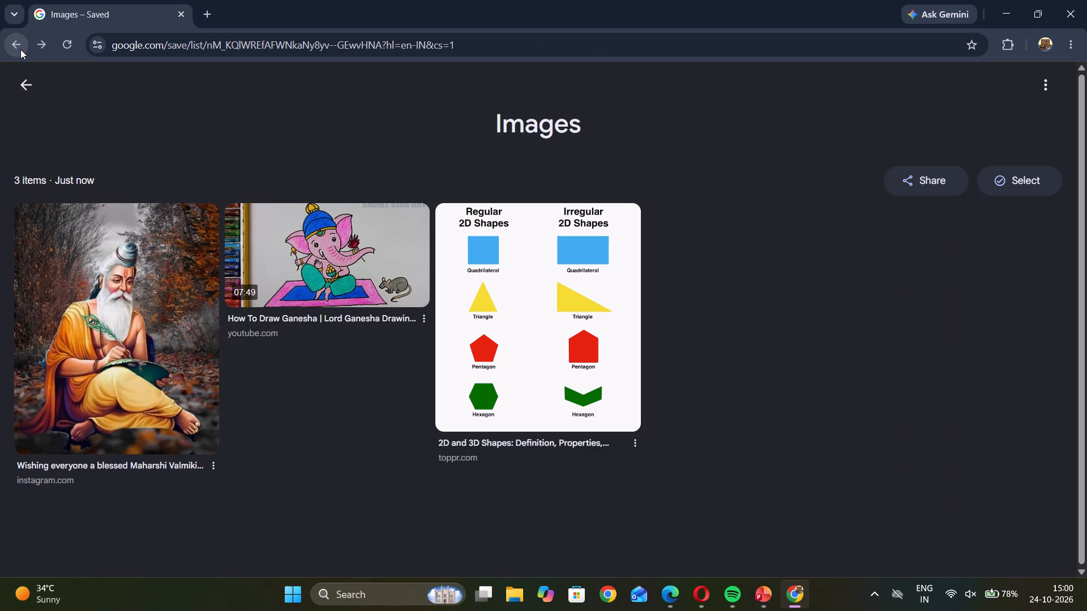
click(20, 49)
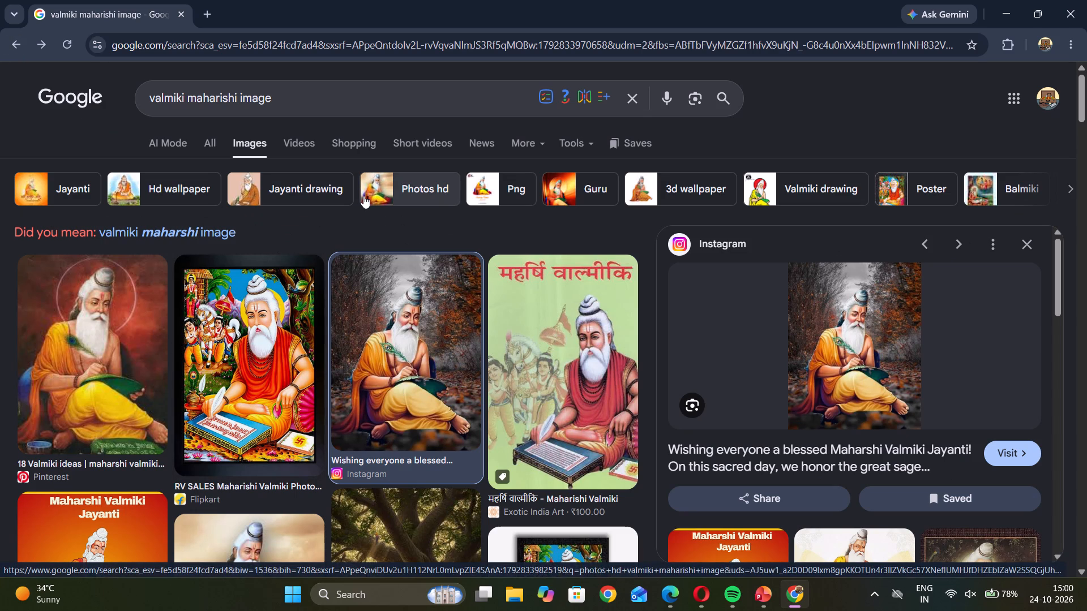
click(130, 319)
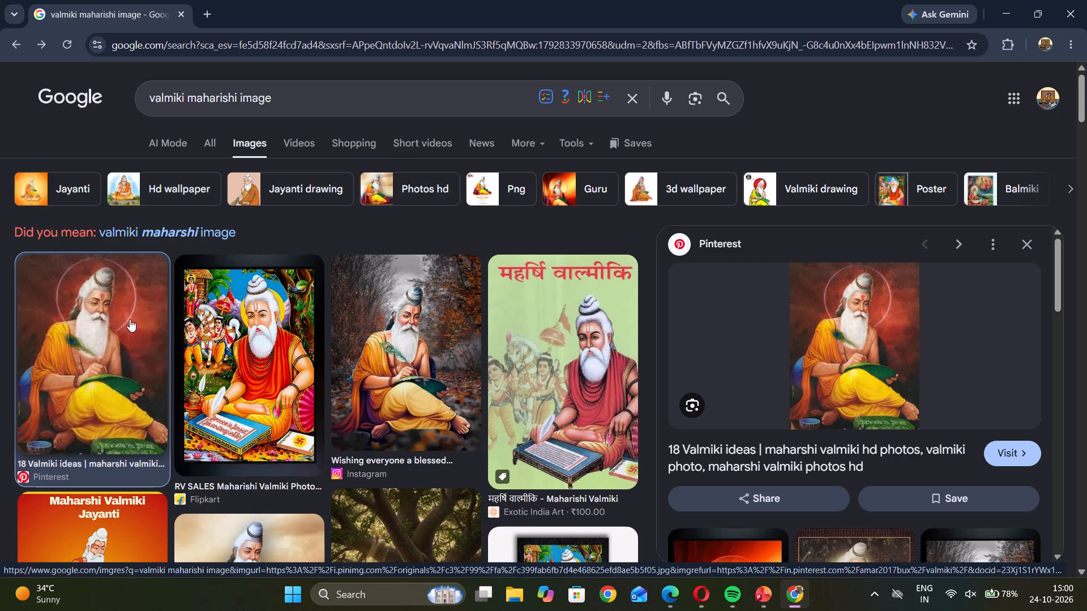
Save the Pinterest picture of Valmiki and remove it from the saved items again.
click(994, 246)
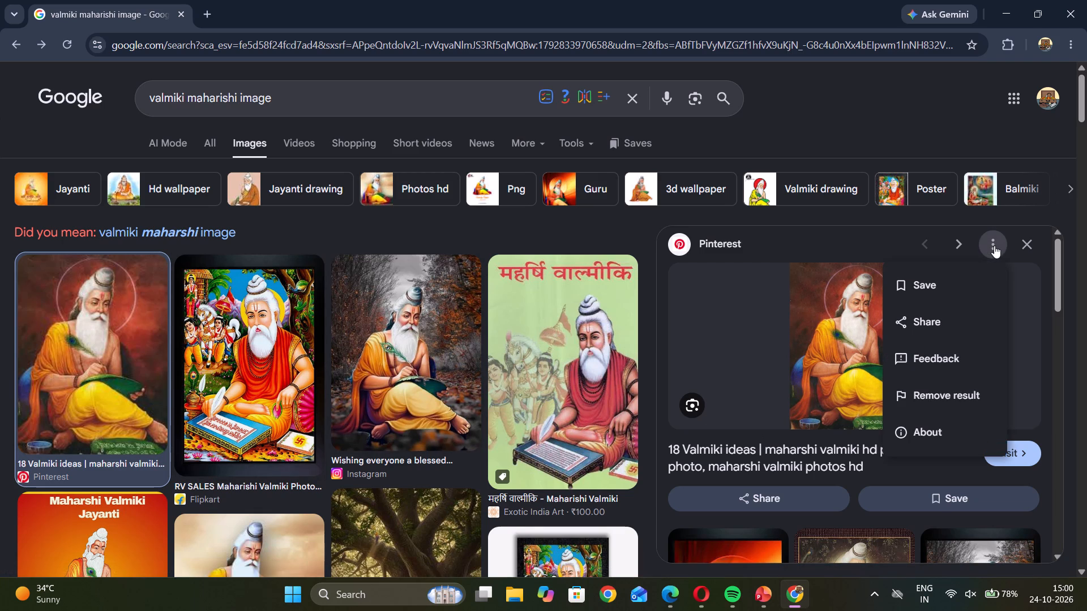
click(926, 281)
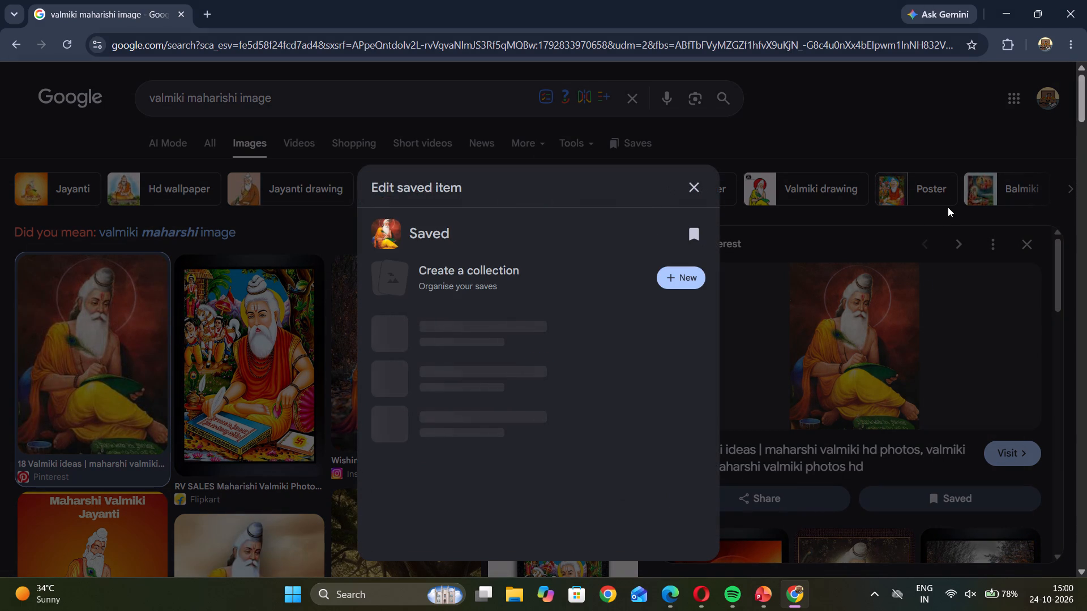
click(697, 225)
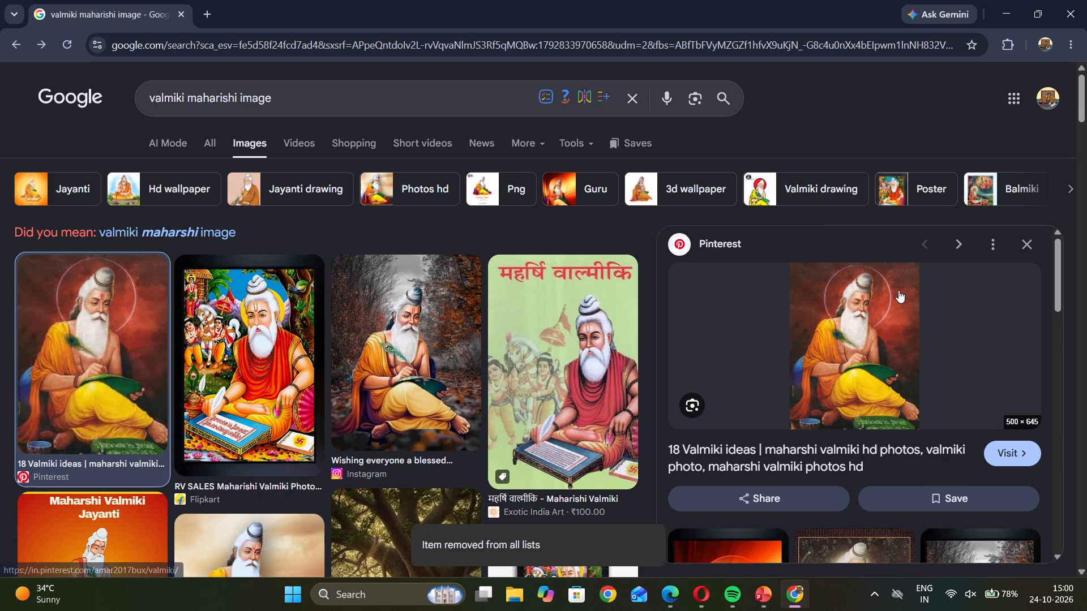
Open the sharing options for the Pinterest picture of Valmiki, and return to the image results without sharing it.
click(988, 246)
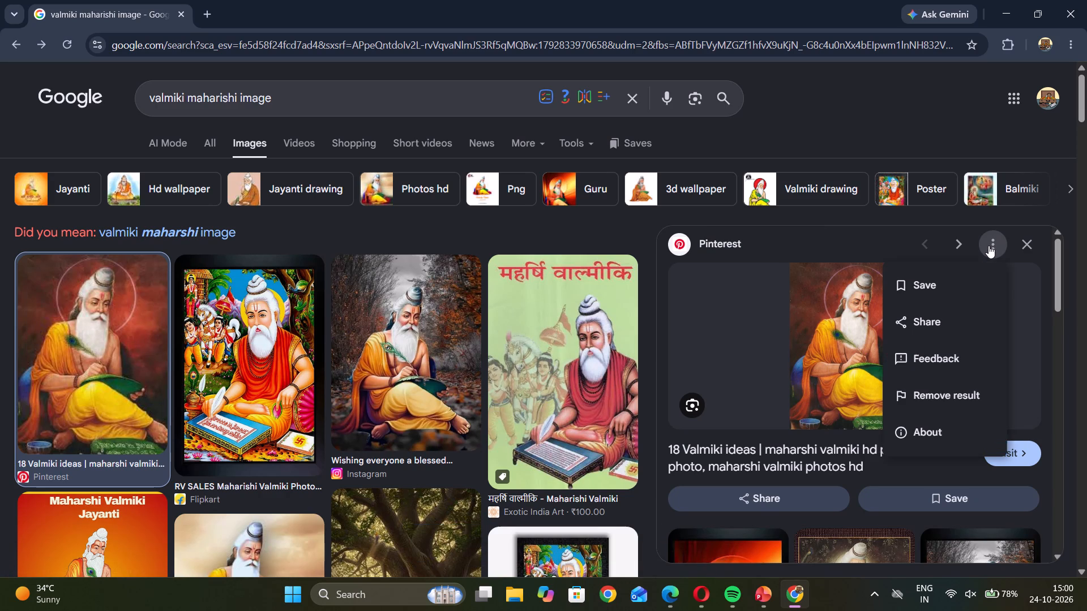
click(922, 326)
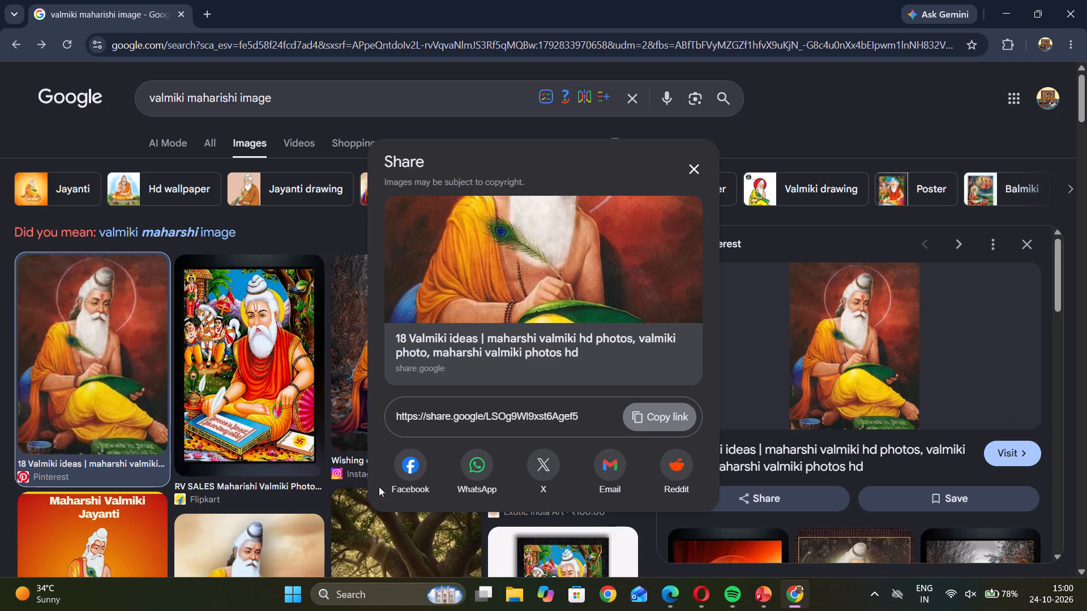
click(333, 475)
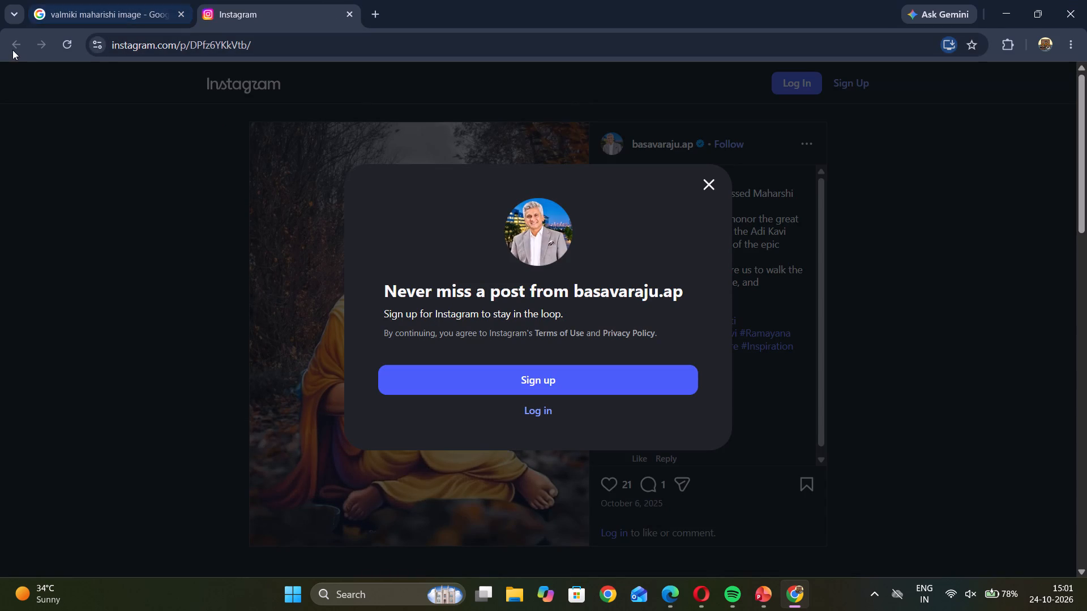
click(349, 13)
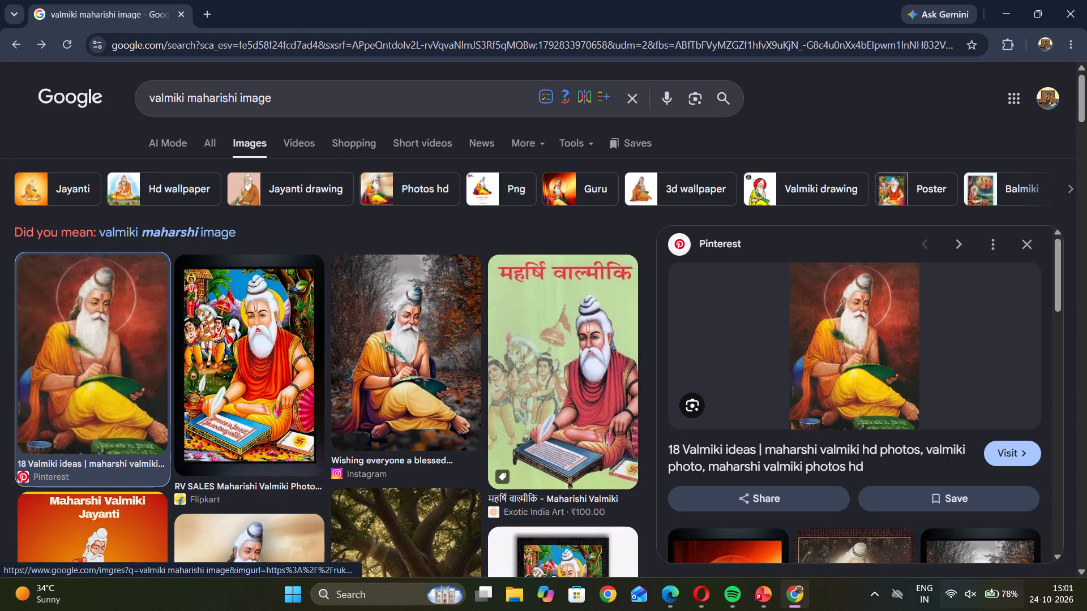
Browse further through the image results for another suitable picture of Valmiki.
triple_click(1082, 569)
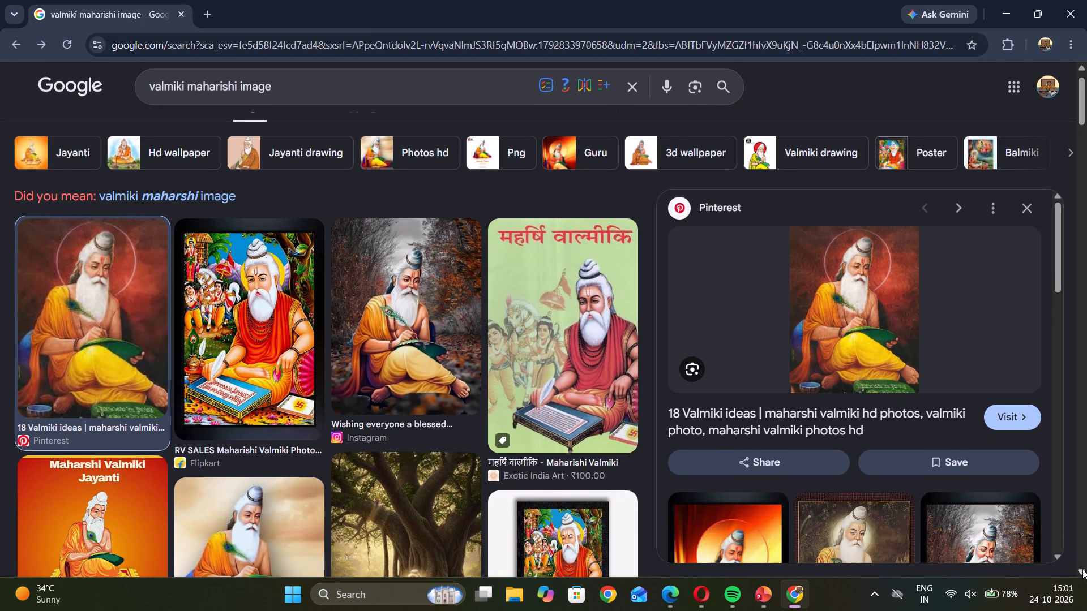
double_click(1082, 569)
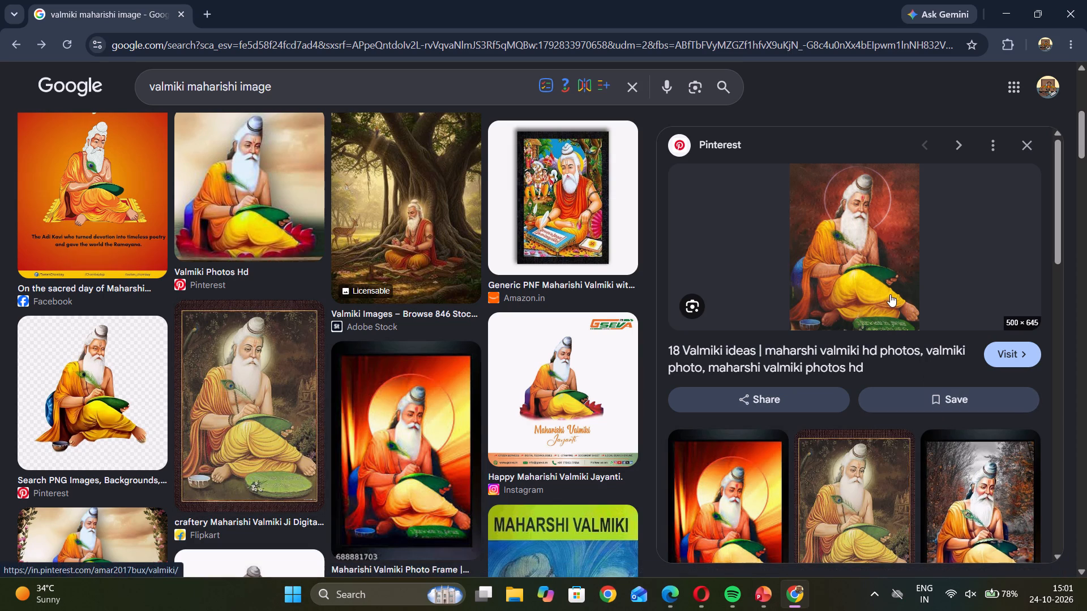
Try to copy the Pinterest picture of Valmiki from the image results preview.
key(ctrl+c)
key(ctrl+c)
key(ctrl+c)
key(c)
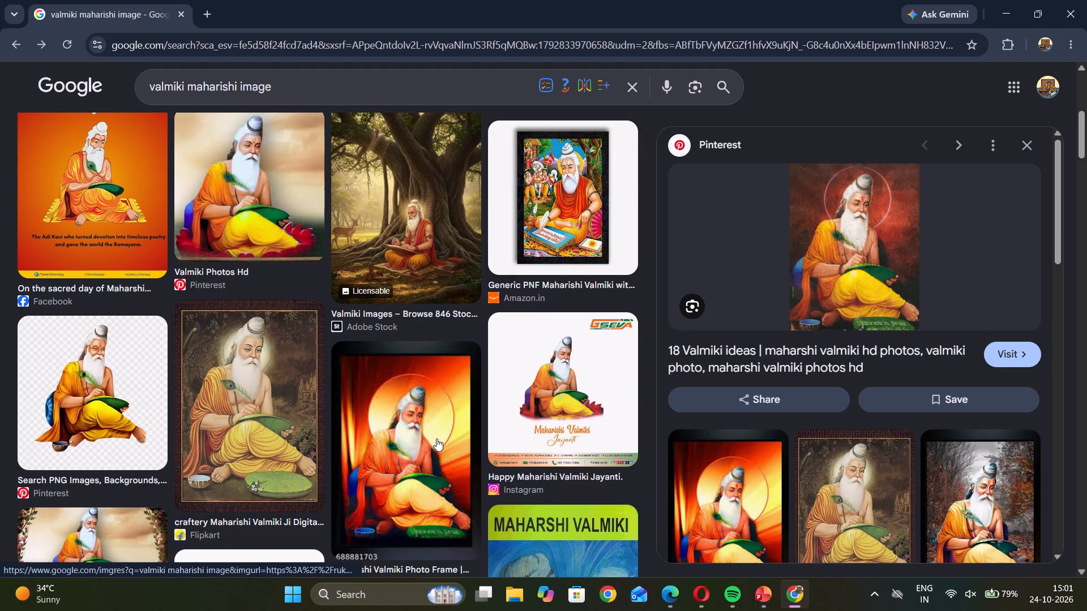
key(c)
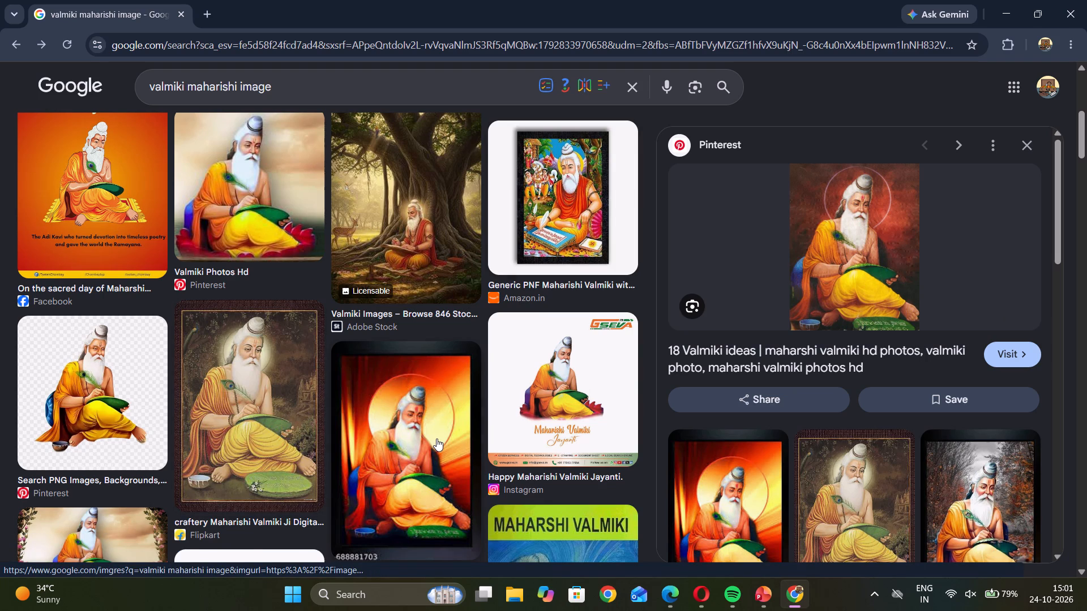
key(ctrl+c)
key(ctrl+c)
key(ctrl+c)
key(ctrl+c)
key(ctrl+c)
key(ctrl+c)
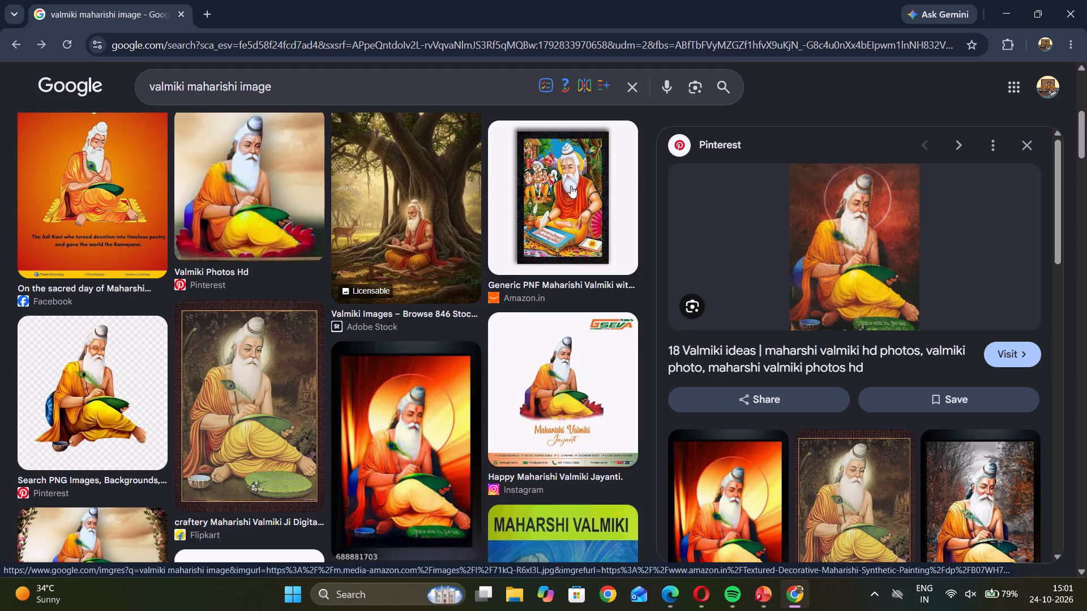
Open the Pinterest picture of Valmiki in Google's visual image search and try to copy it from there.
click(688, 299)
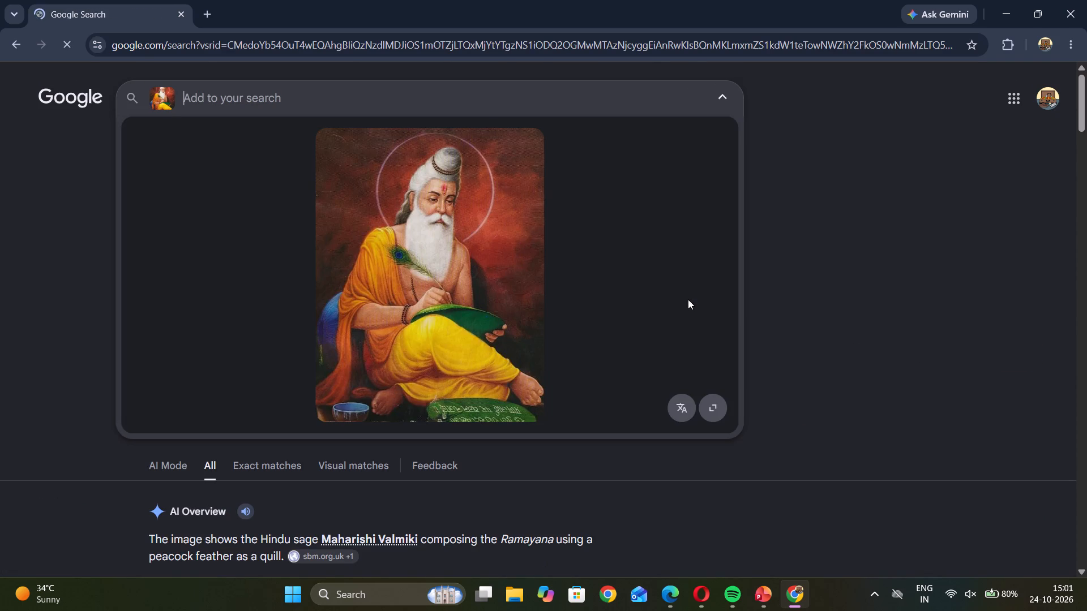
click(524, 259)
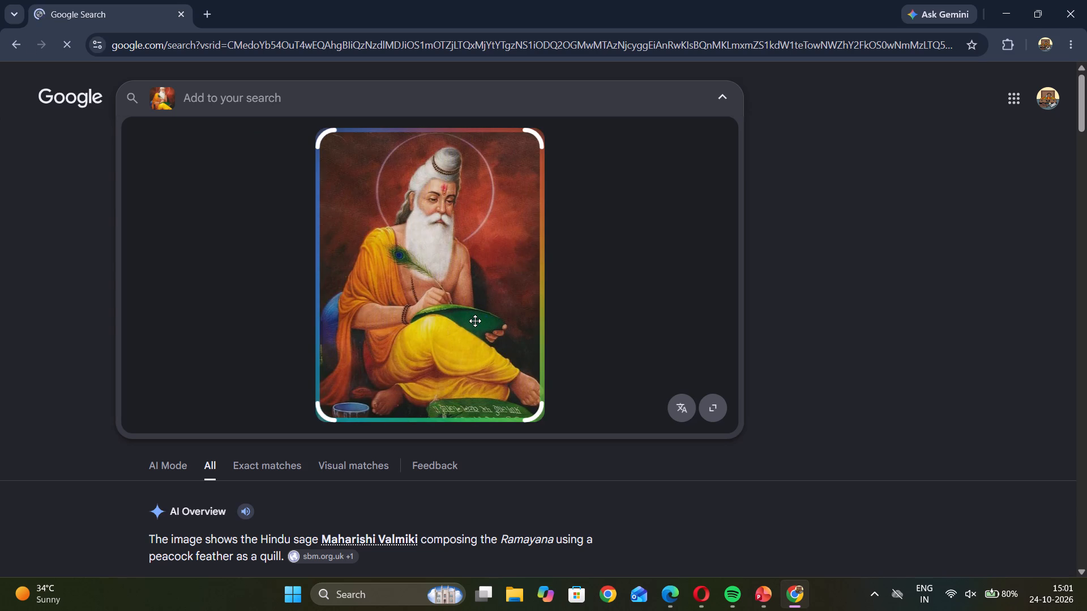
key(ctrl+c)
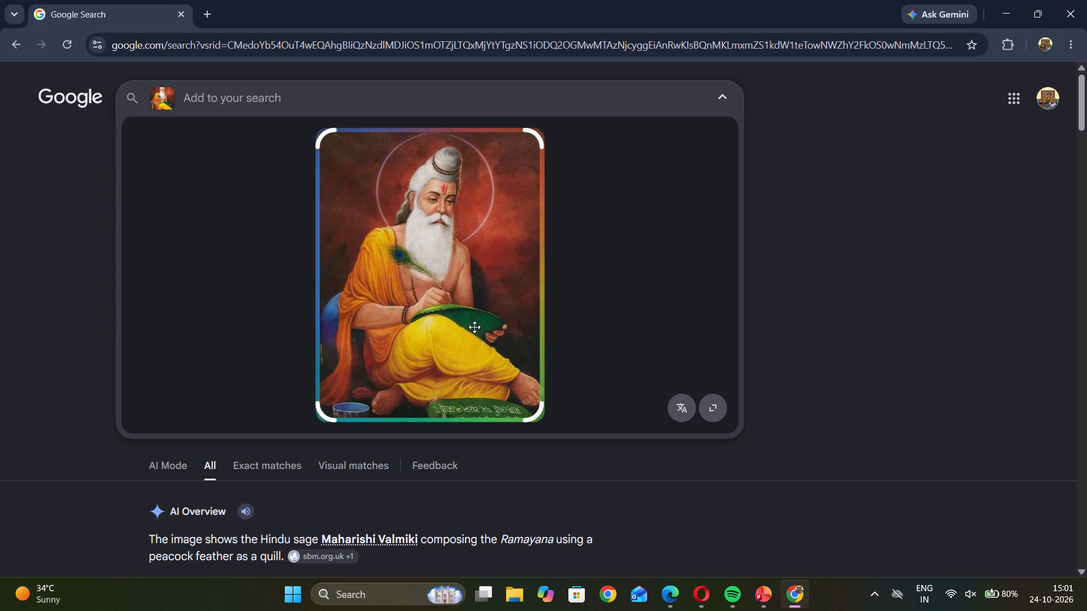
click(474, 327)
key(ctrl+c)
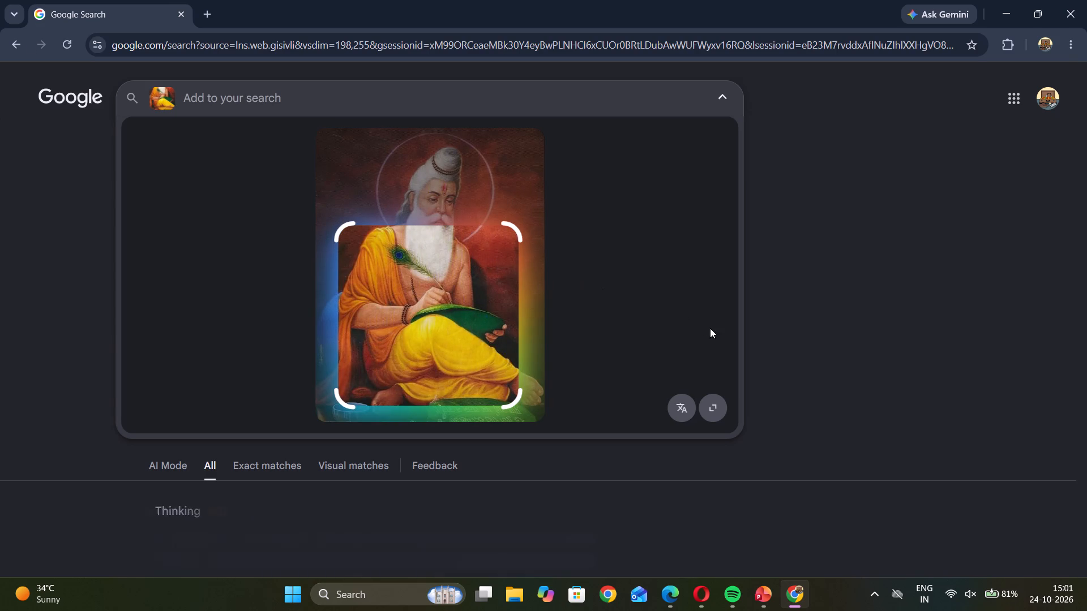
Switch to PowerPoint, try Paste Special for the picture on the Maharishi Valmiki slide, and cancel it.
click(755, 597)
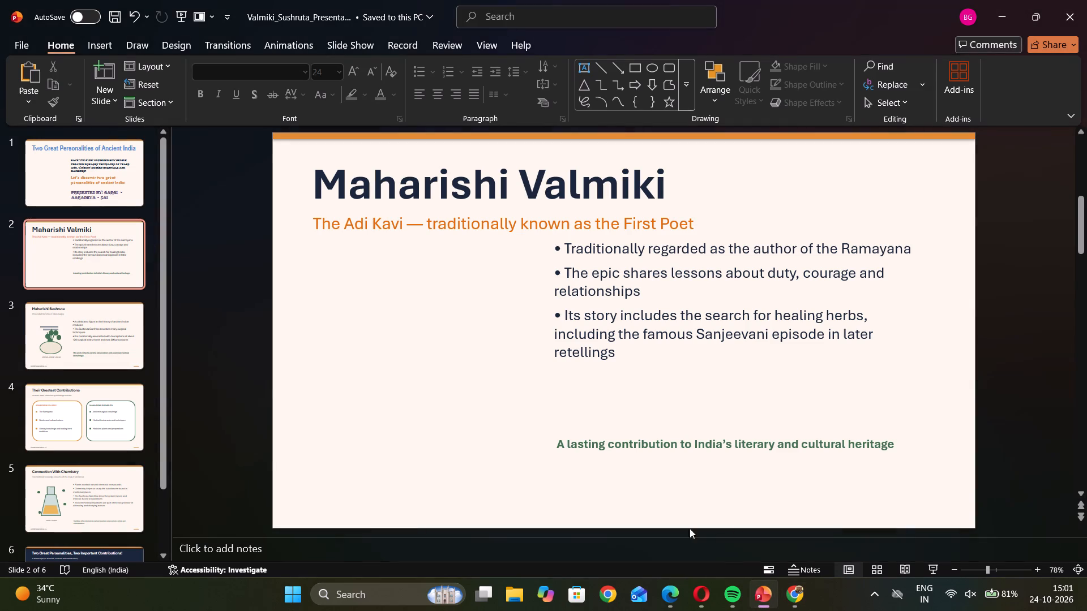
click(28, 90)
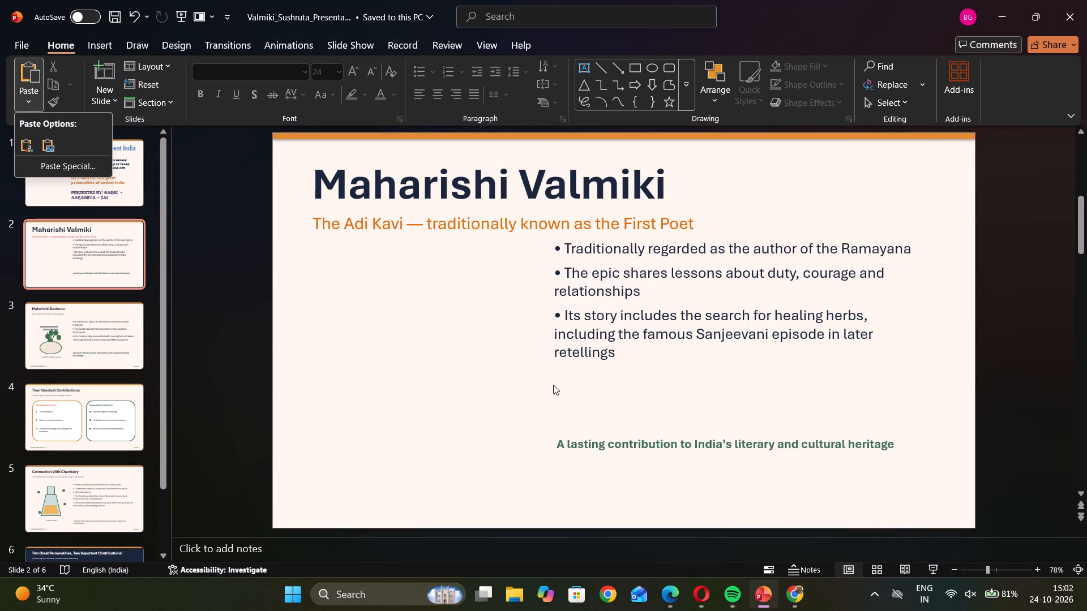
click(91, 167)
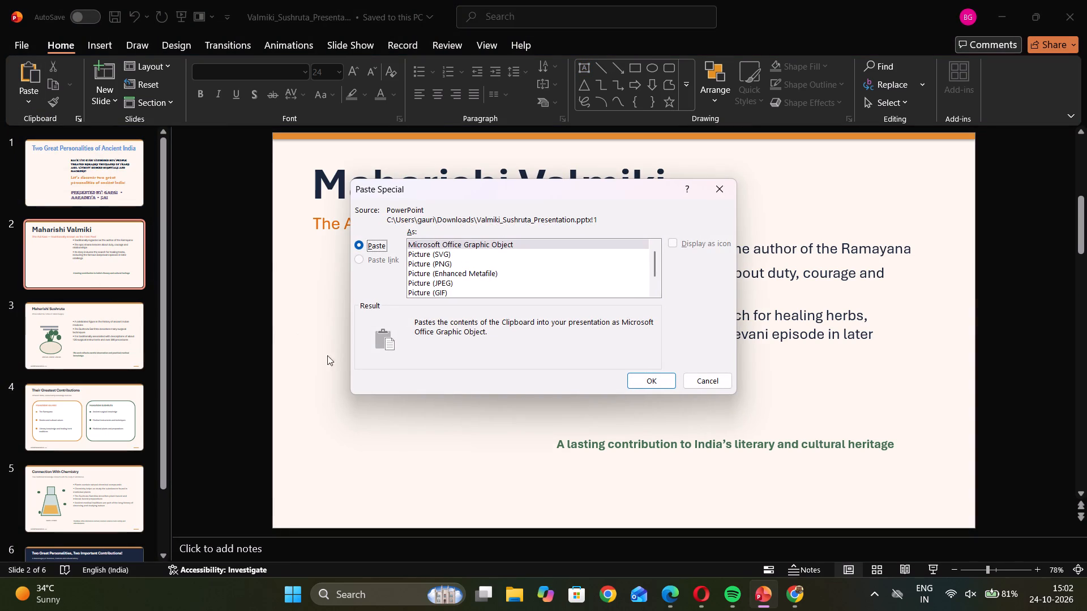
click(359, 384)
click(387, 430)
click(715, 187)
On the Maharishi Sushruta slide, delete the plant drawing's leftmost green circle and its large beige oval bowl.
click(94, 345)
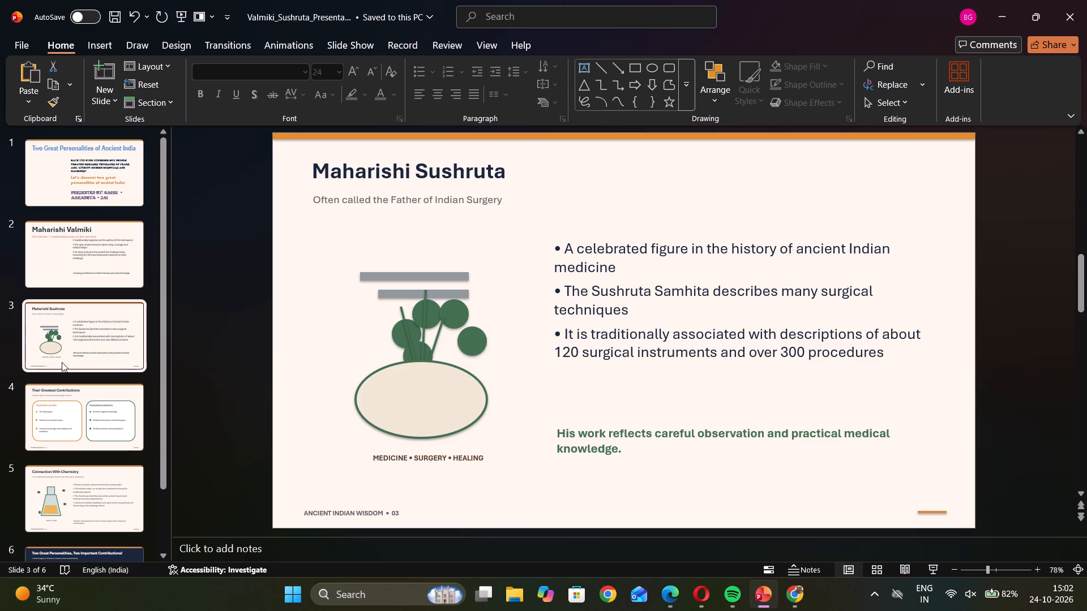
drag(346, 325, 390, 330)
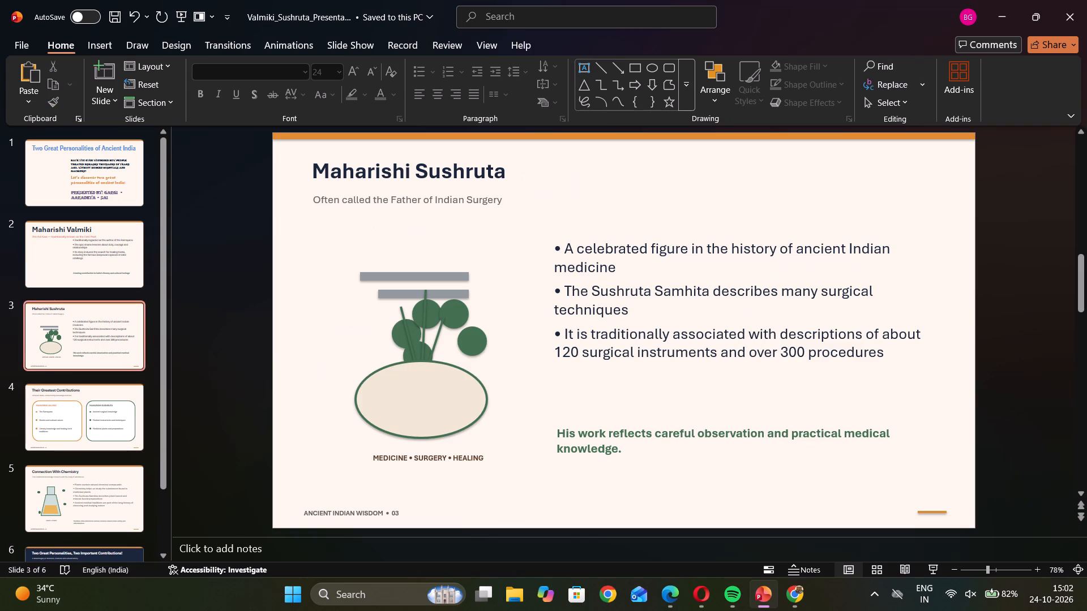
click(417, 329)
key(Delete)
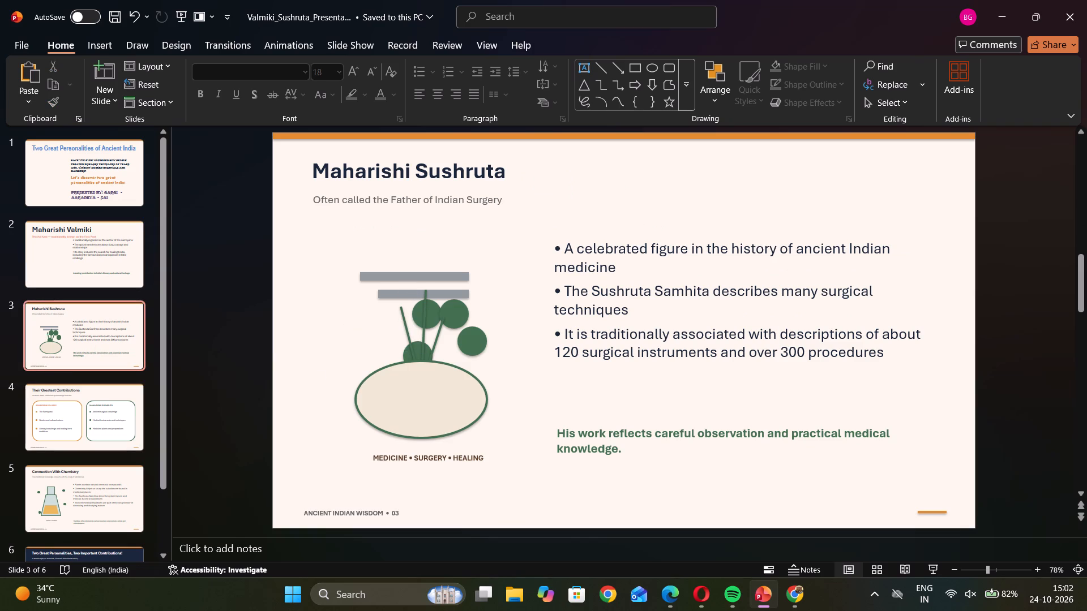
click(426, 318)
key(Home)
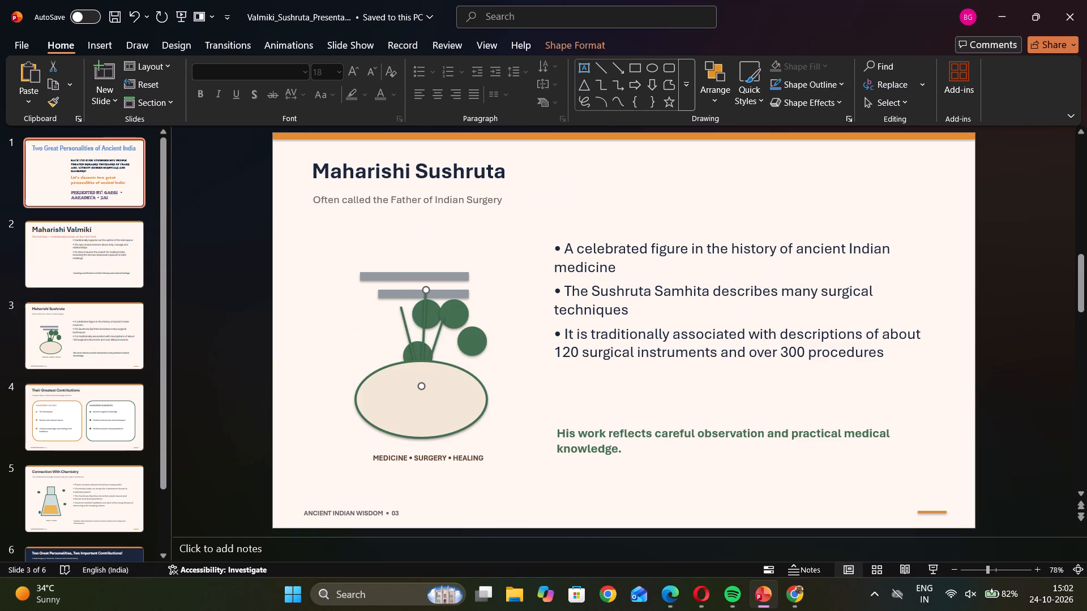
click(435, 422)
key(Home)
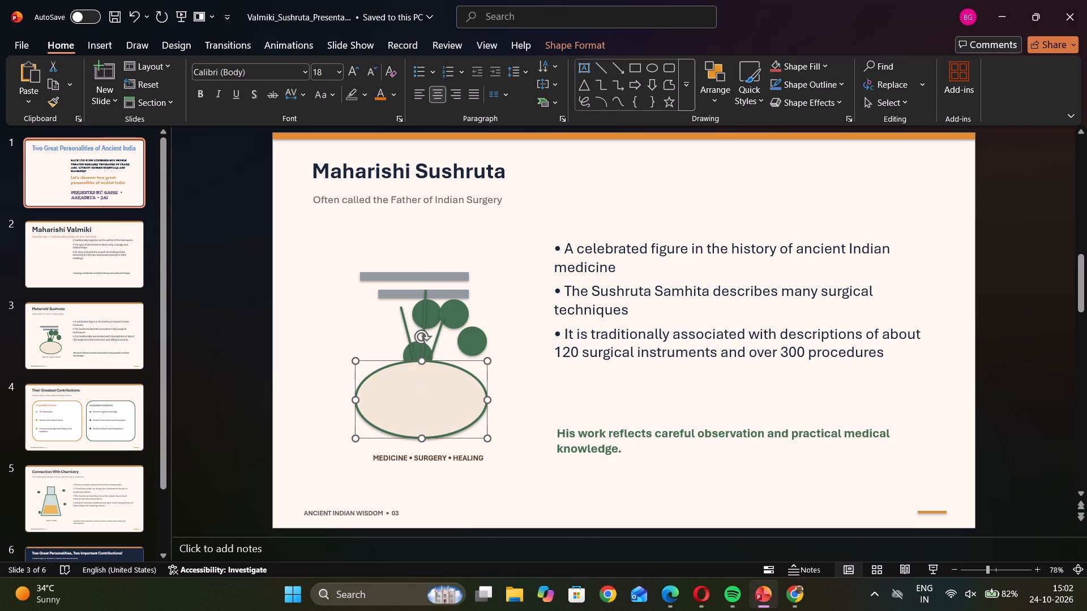
key(Delete)
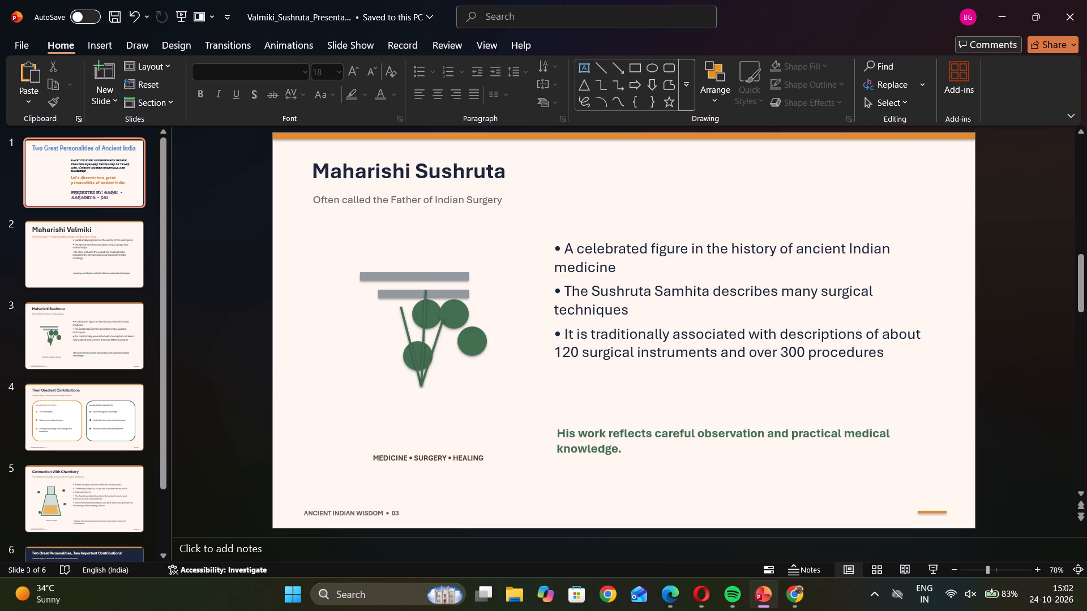
Delete the plant drawing's middle stem and its four remaining green circles on the Maharishi Sushruta slide.
click(425, 345)
key(Delete)
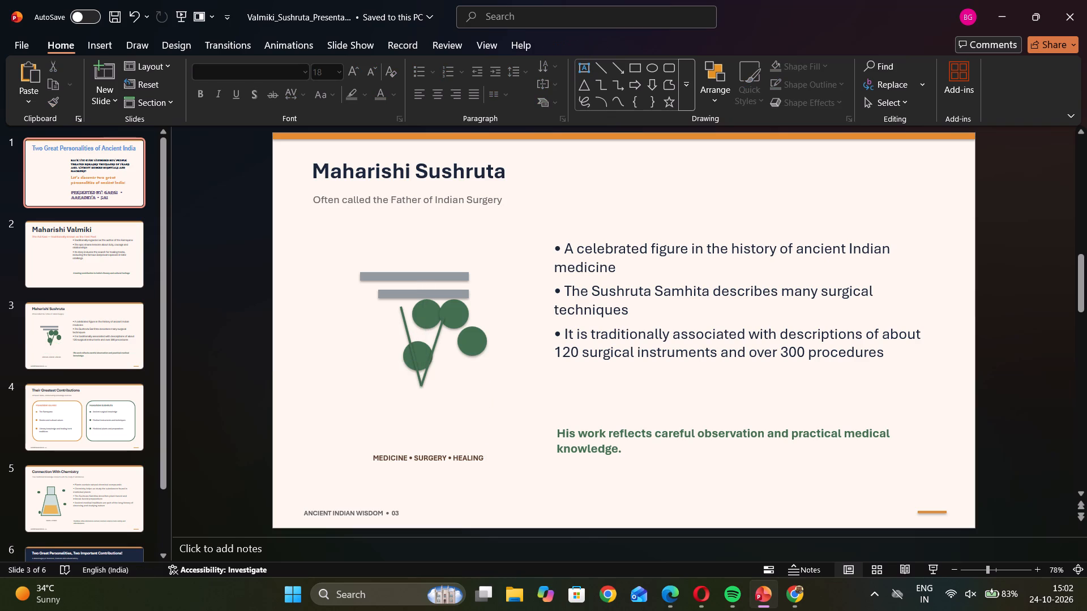
click(425, 352)
key(Delete)
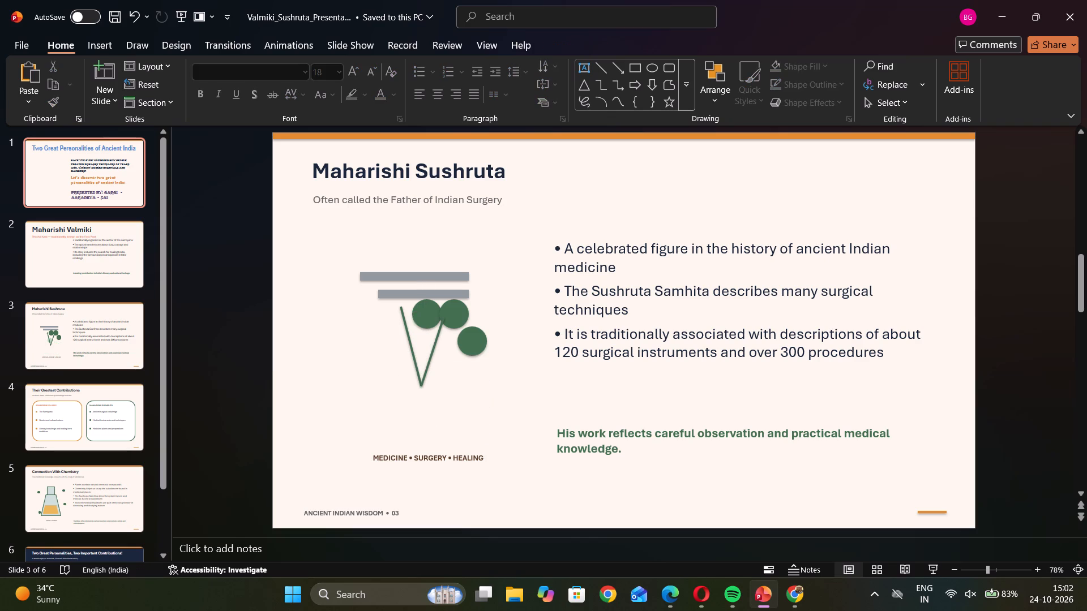
click(435, 305)
key(Delete)
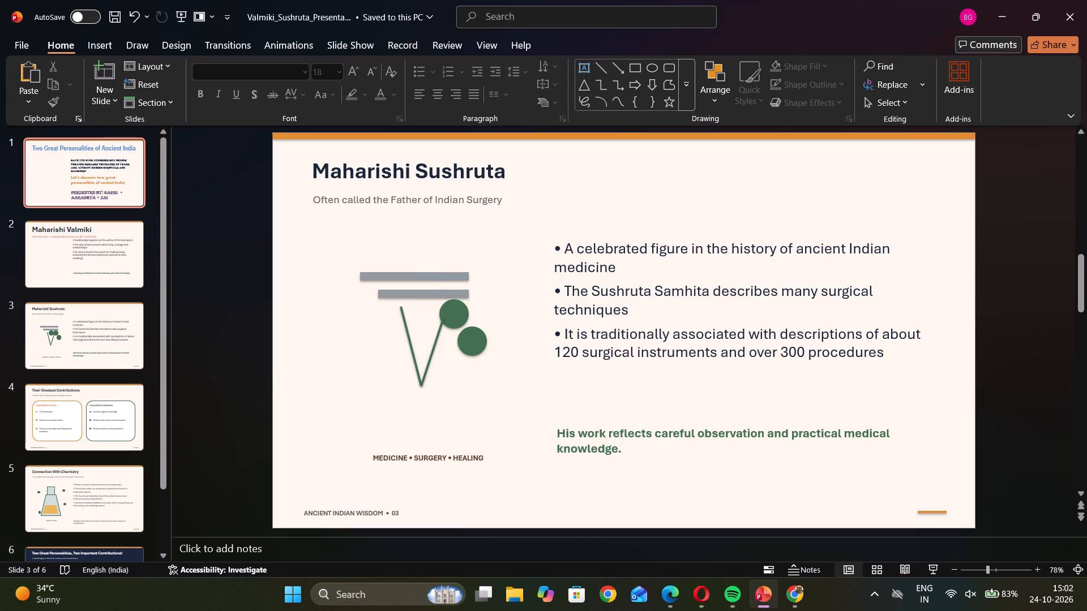
click(446, 310)
key(Delete)
click(478, 336)
key(Delete)
Delete the two grey bars and the two remaining green stems from the Maharishi Sushruta slide.
click(417, 278)
key(Delete)
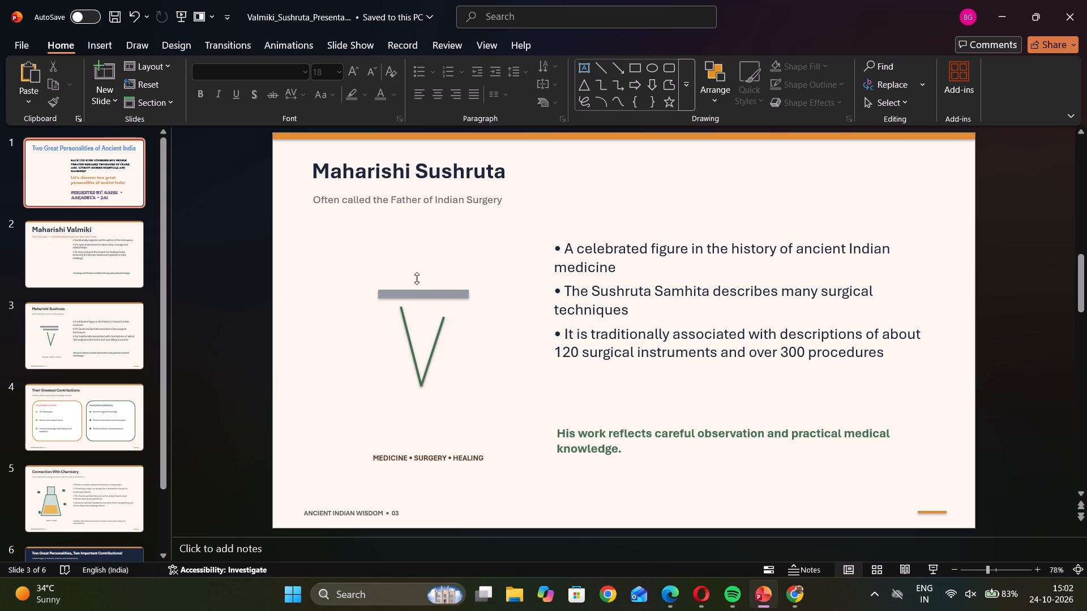
click(421, 292)
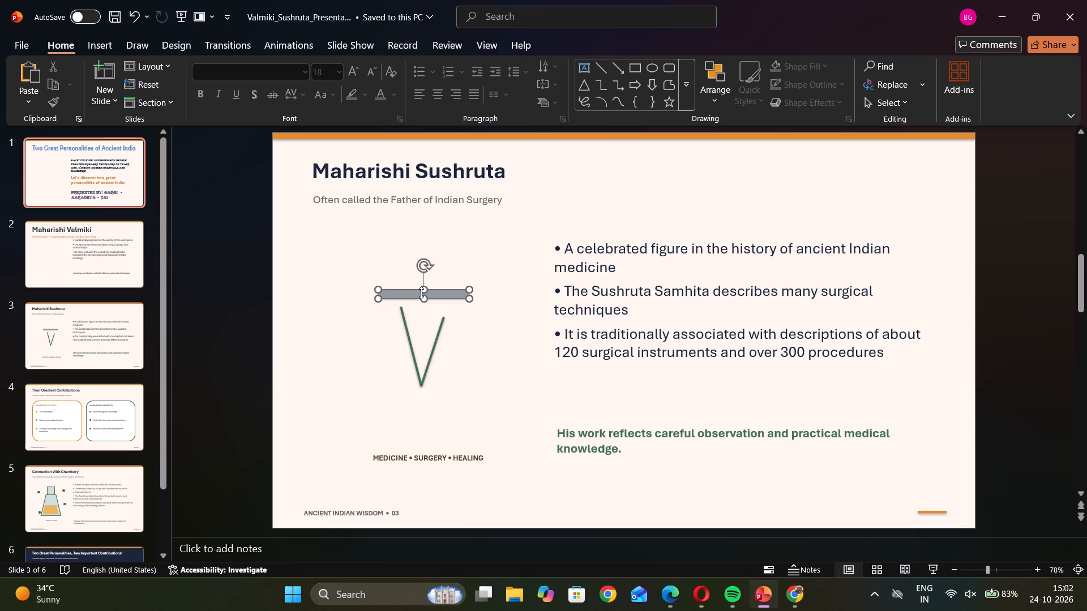
key(Delete)
click(423, 382)
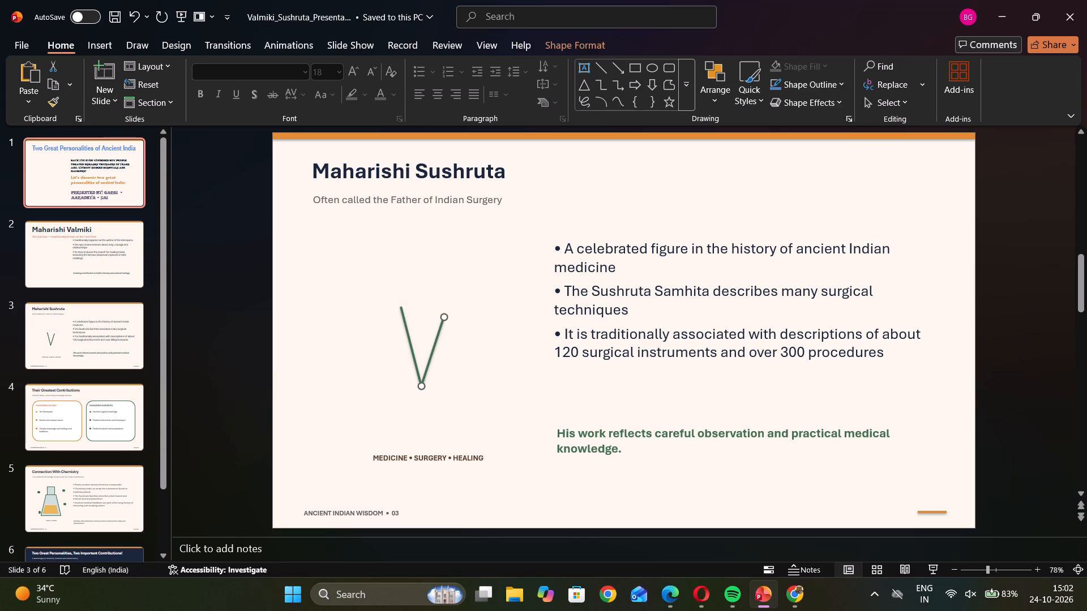
click(423, 367)
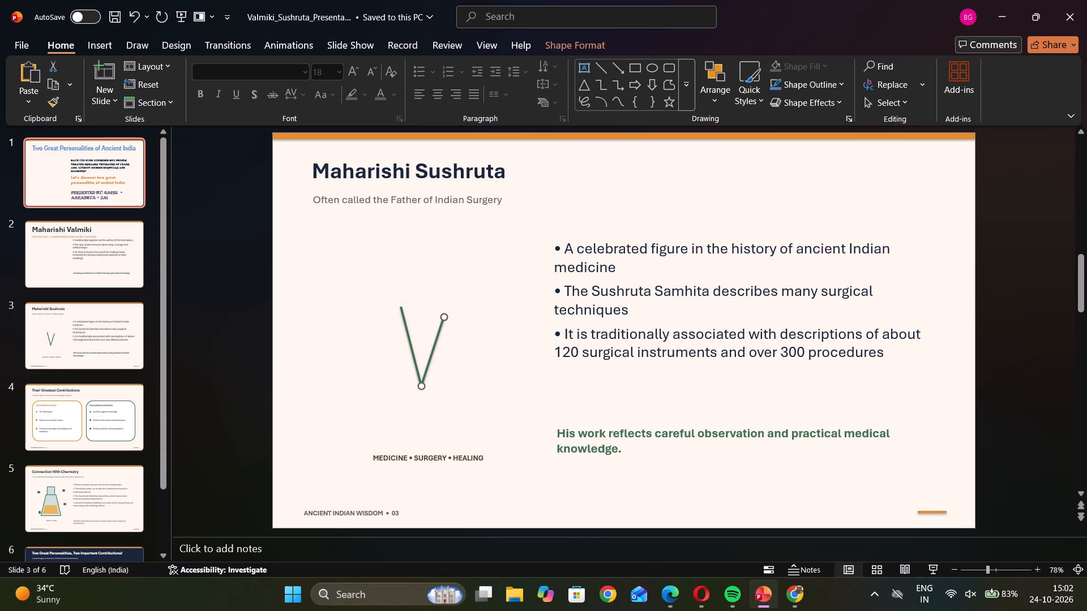
key(Delete)
click(416, 367)
key(Delete)
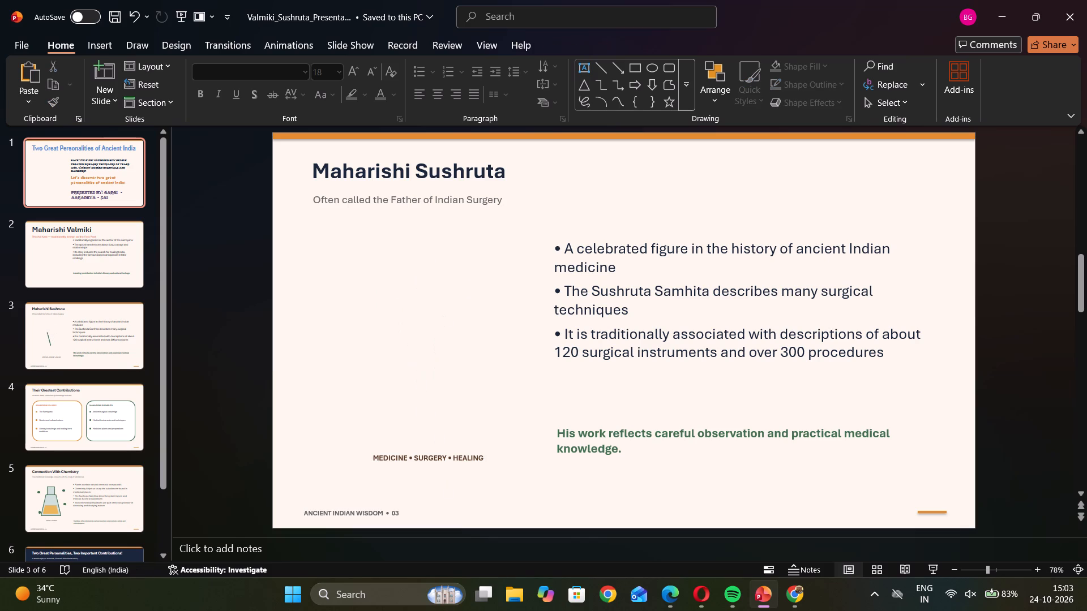
Delete the "MEDICINE • SURGERY • HEALING" caption from the Maharishi Sushruta slide.
click(427, 462)
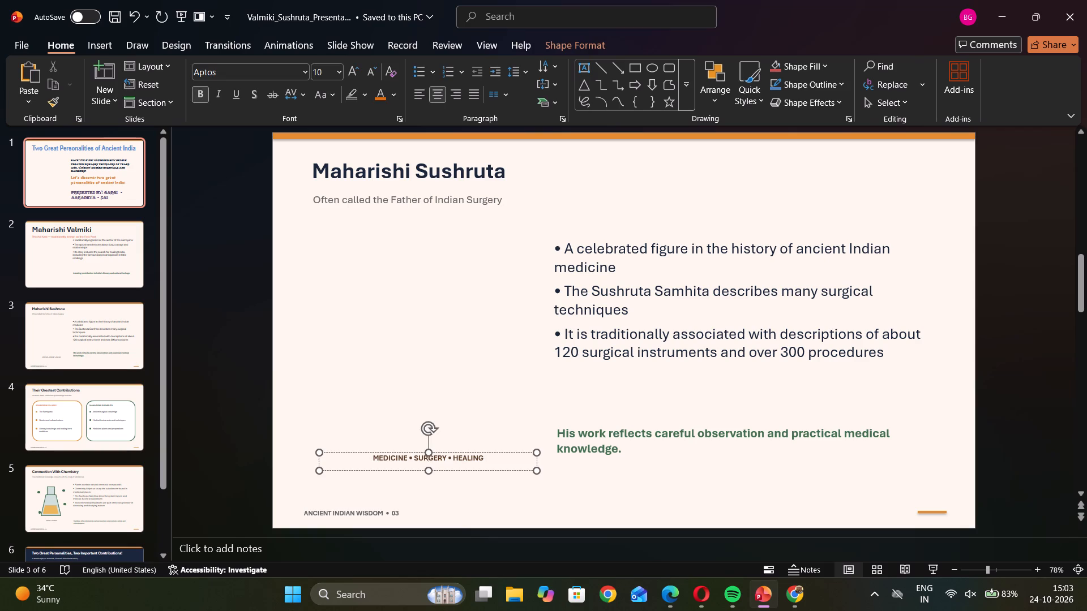
key(Delete)
key(Delete)
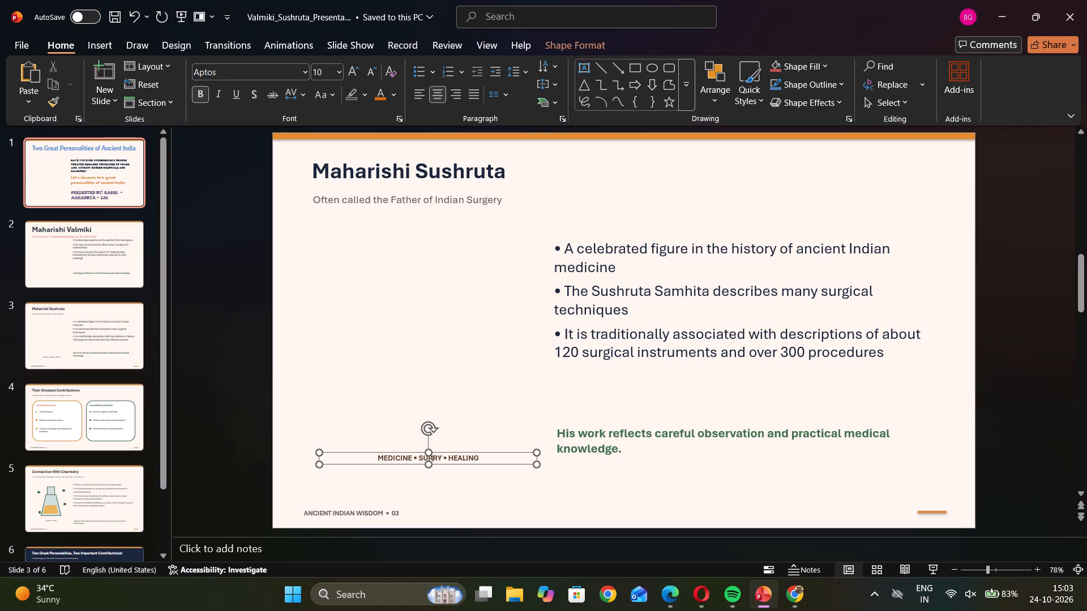
click(485, 457)
key(Delete)
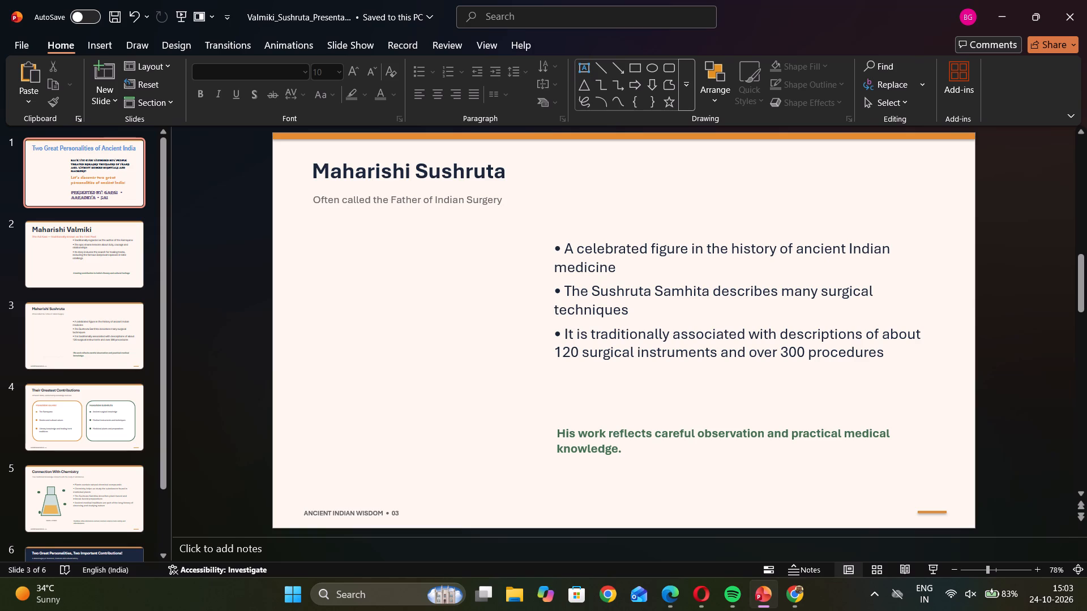
Delete the "ANCIENT INDIAN WISDOM • 03" footer and the short orange line at the bottom of the Maharishi Sushruta slide.
click(401, 514)
key(Delete)
click(942, 510)
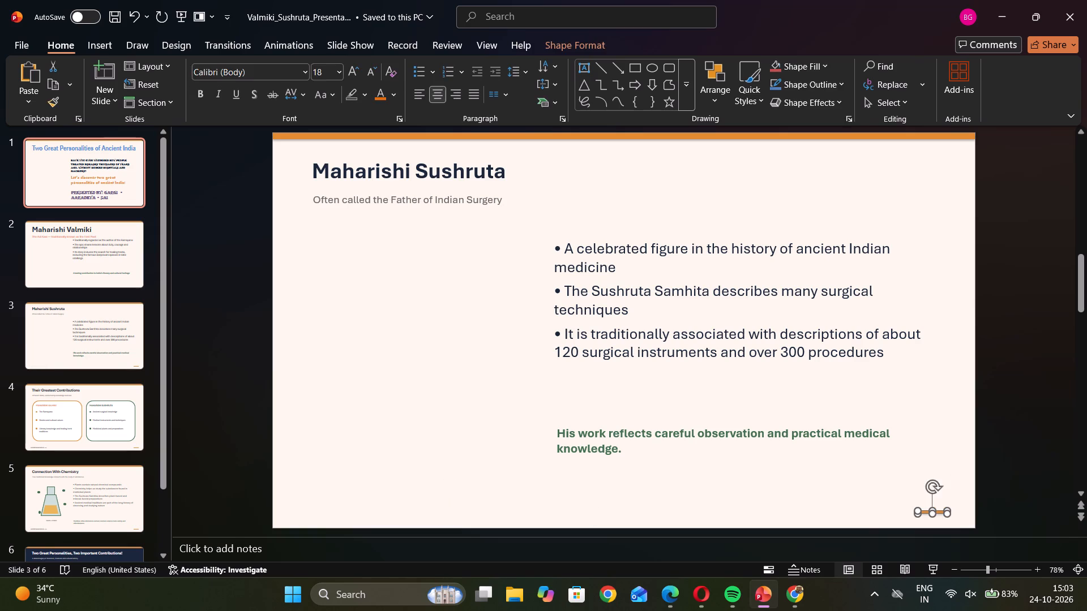
key(Delete)
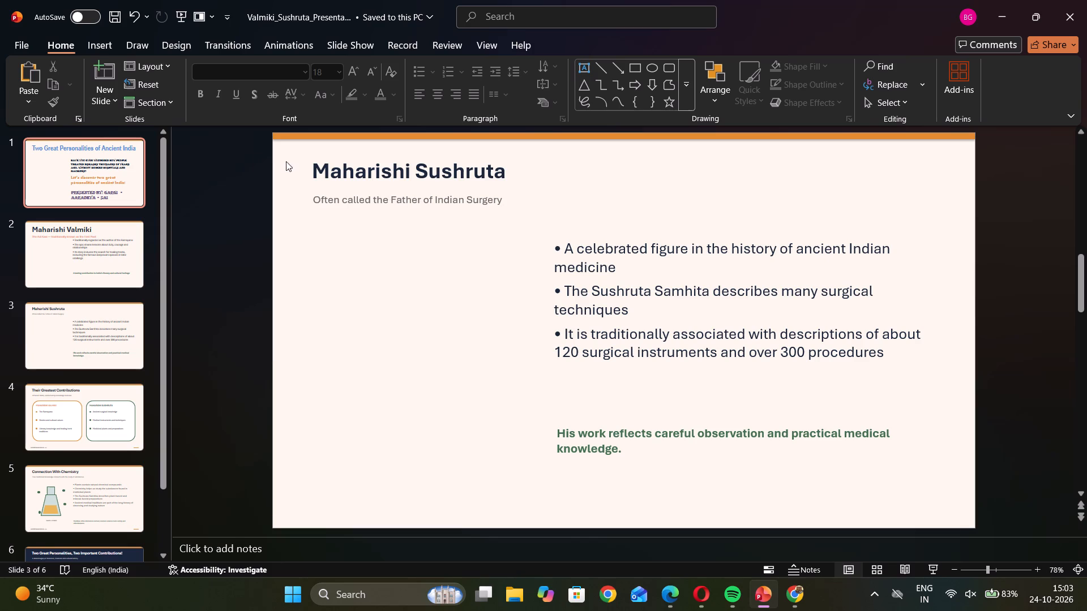
Set the "Maharishi Sushruta" title's font size to 54.
click(308, 171)
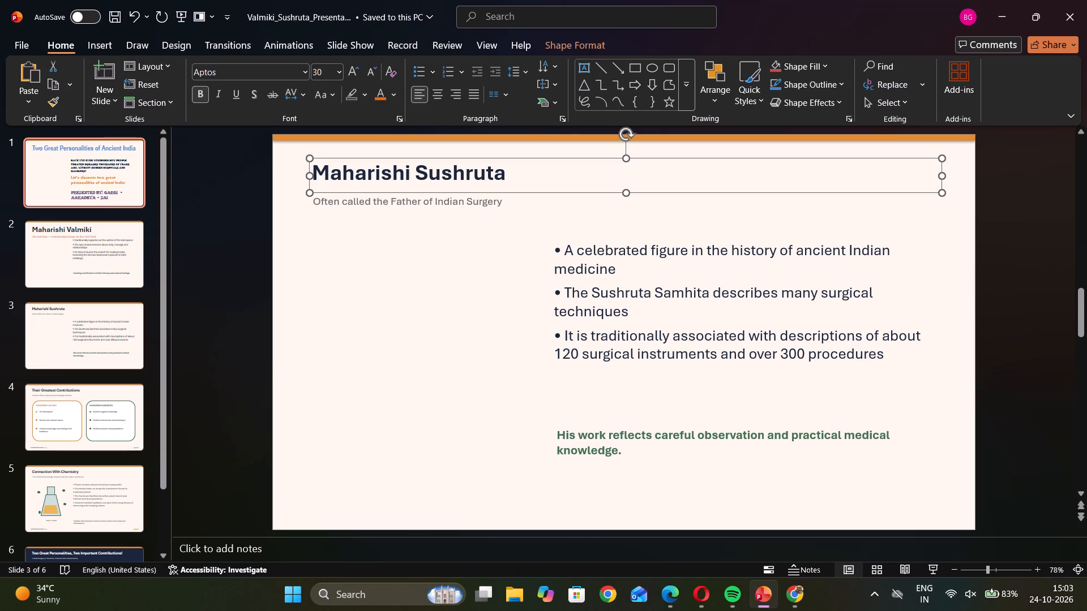
drag(314, 170, 332, 171)
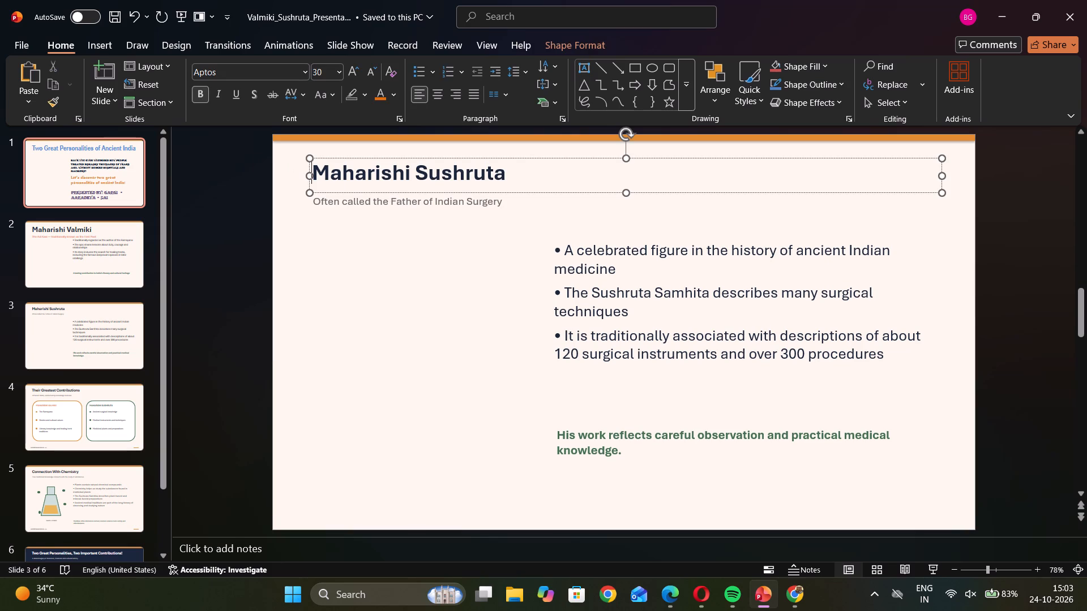
drag(332, 171, 476, 183)
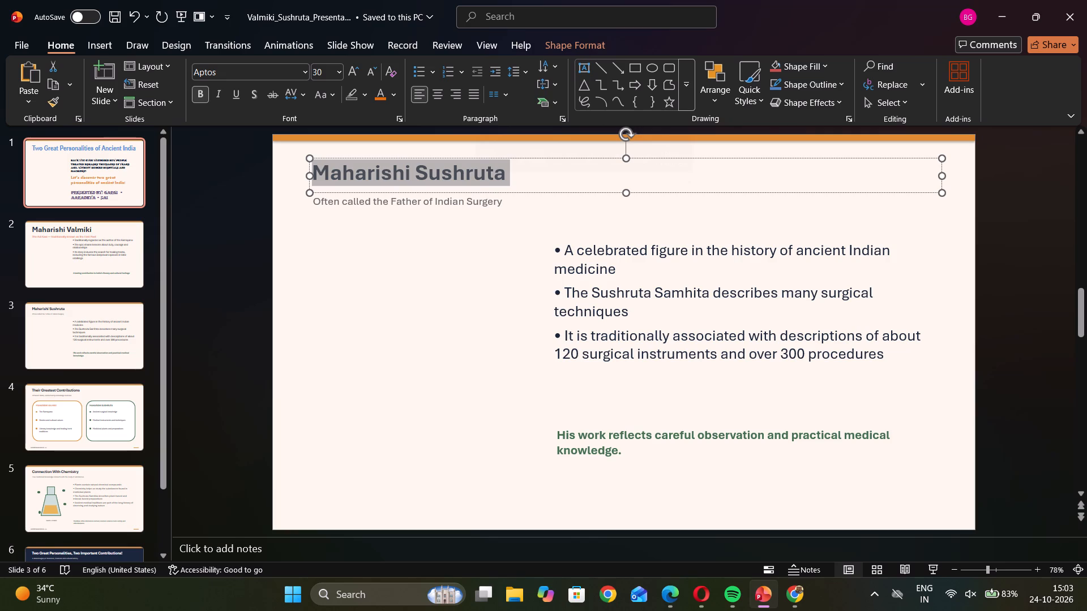
click(340, 68)
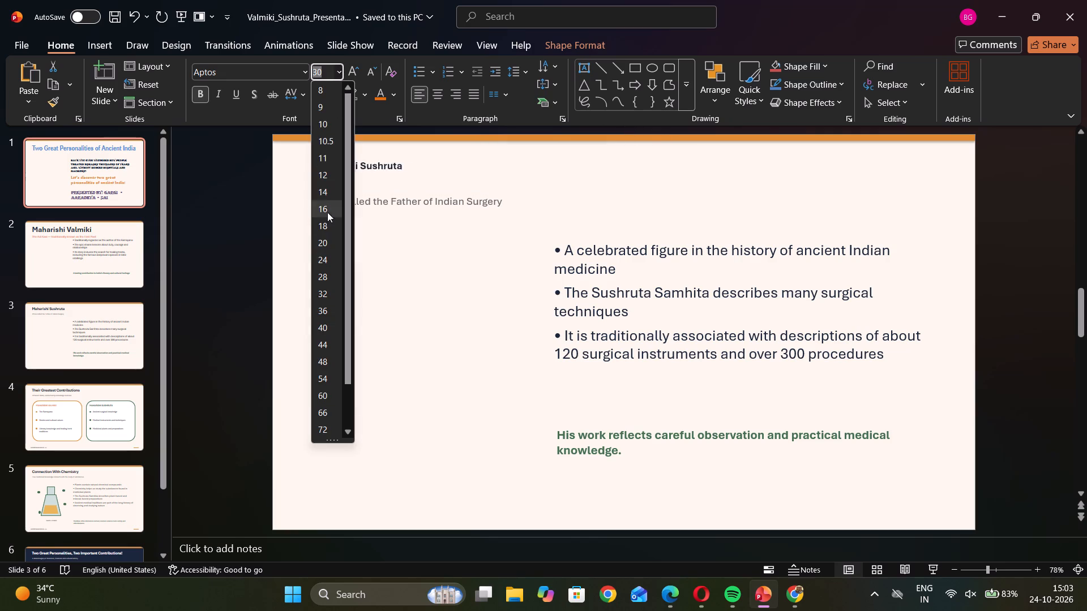
click(315, 376)
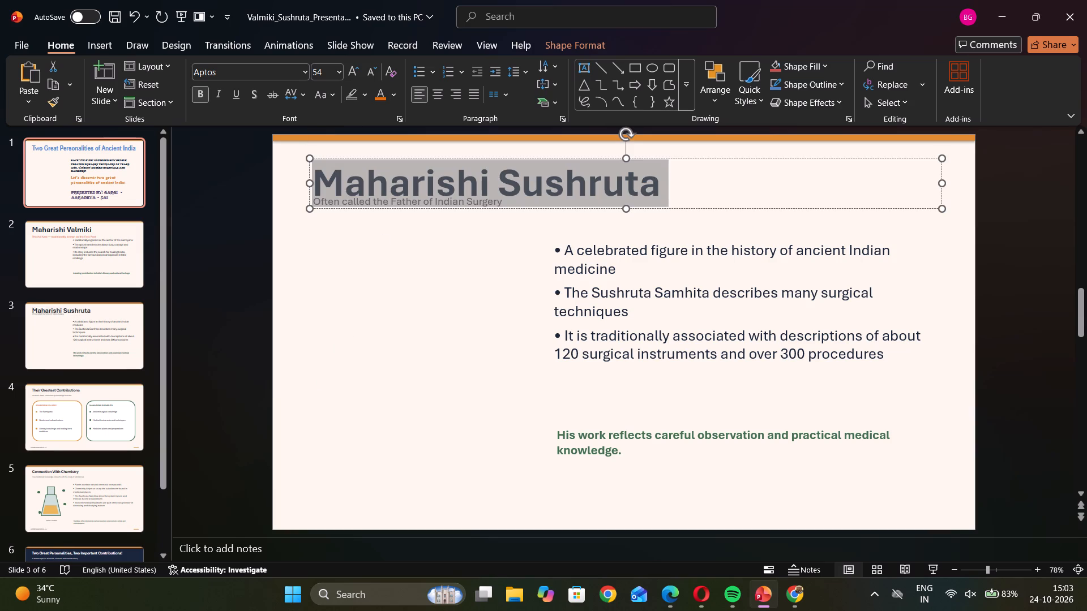
Move the "Often called the Father of Indian Surgery" subtitle down slightly so it clears the enlarged title.
click(386, 213)
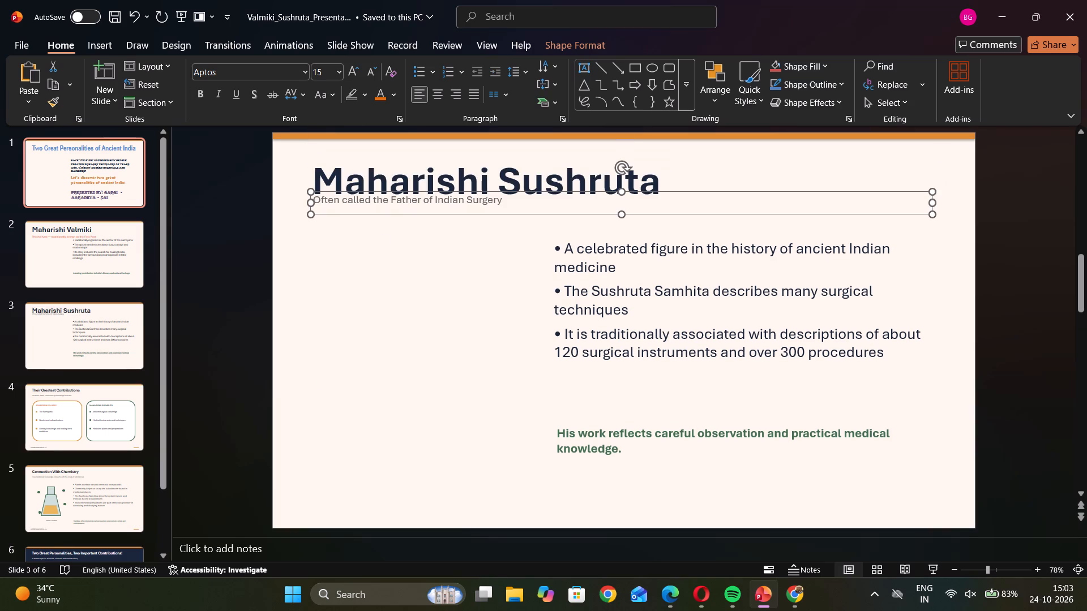
drag(501, 204, 512, 203)
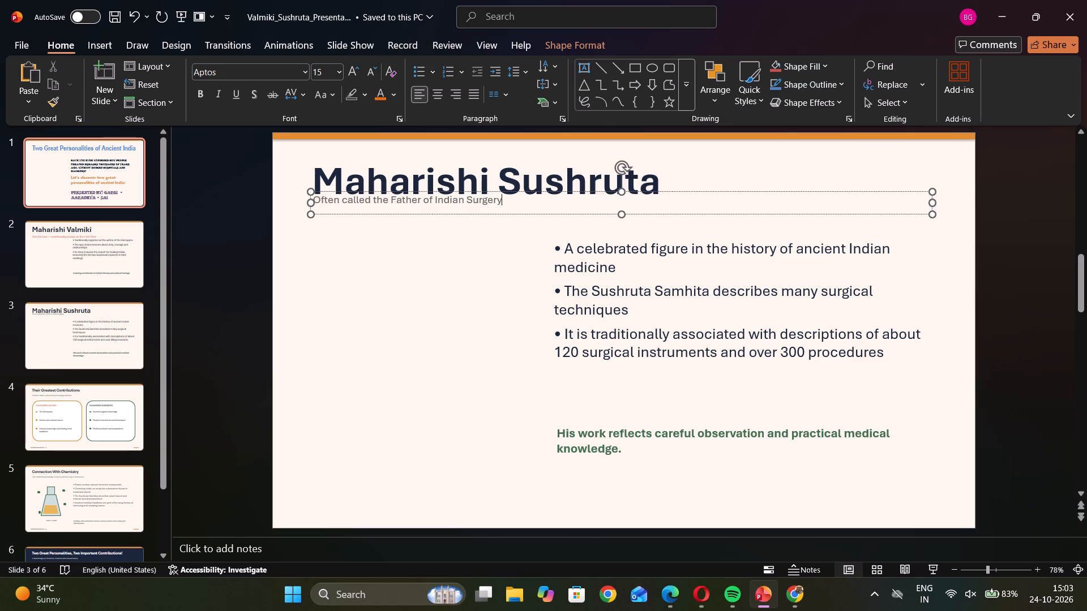
drag(512, 203, 513, 218)
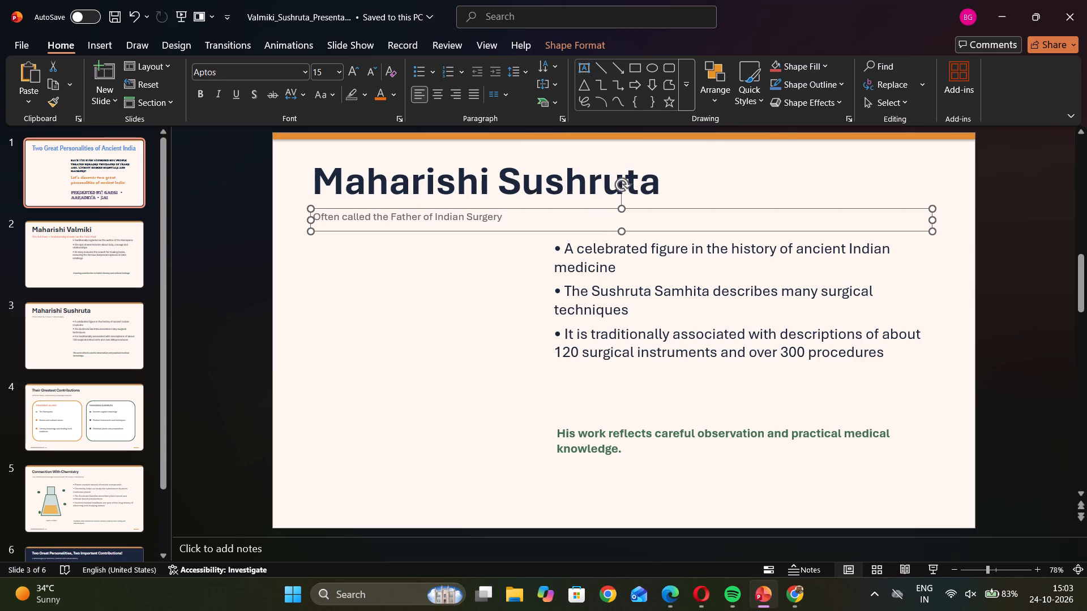
Restyle the "Often called the Father of Indian Surgery" subtitle to font size 20 in the darker orange theme colour.
drag(317, 218, 508, 211)
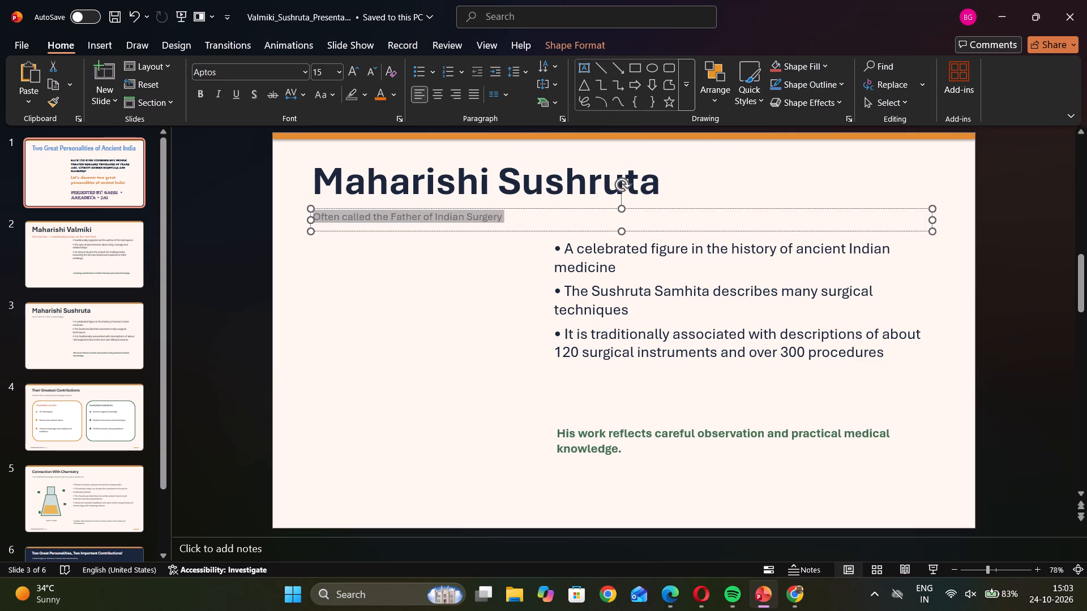
drag(508, 211, 511, 211)
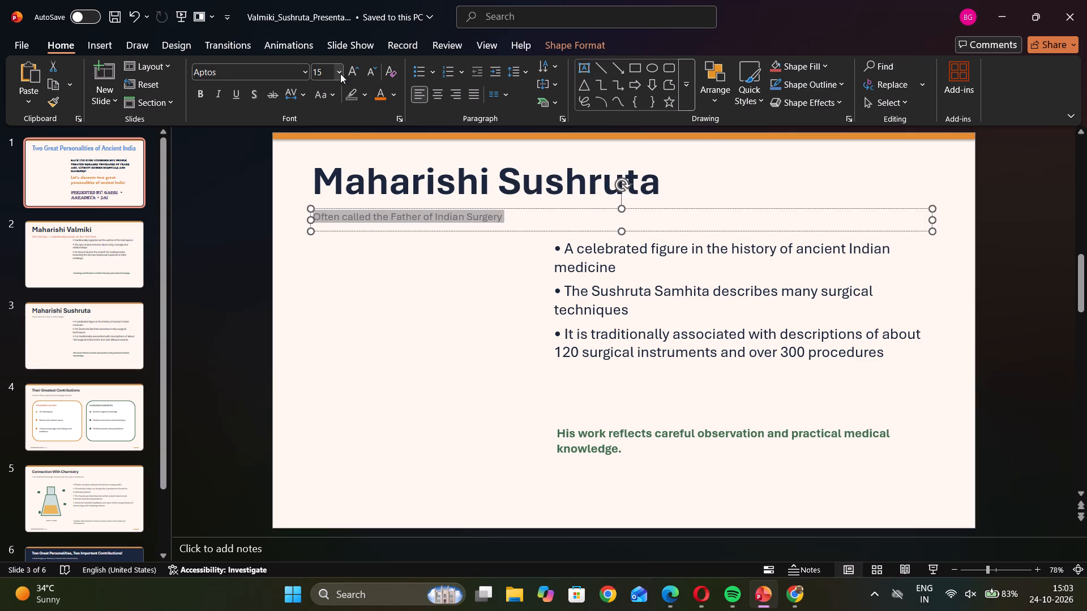
click(340, 74)
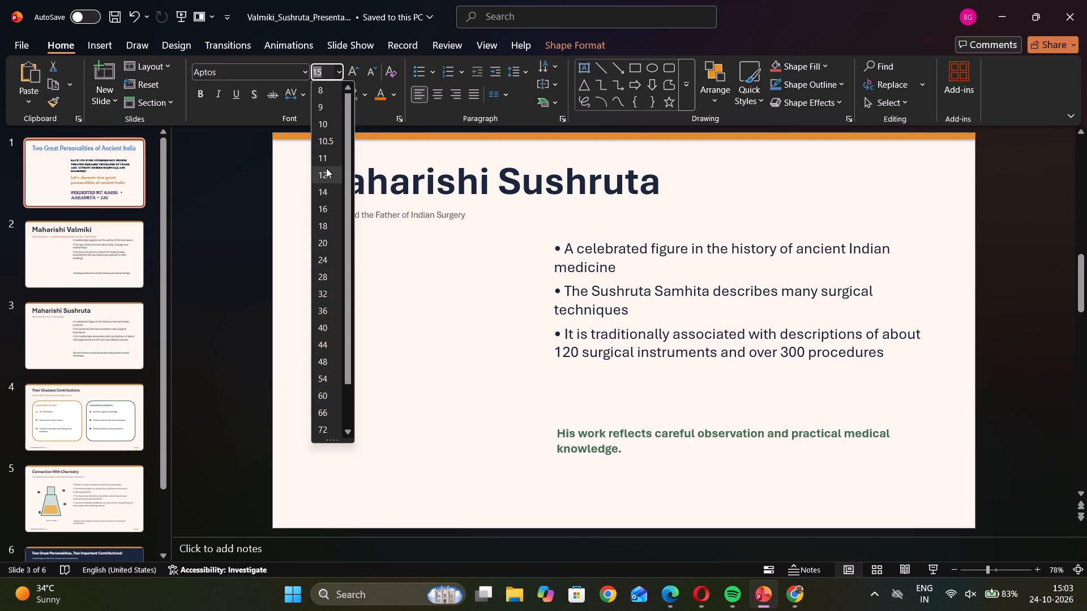
click(326, 243)
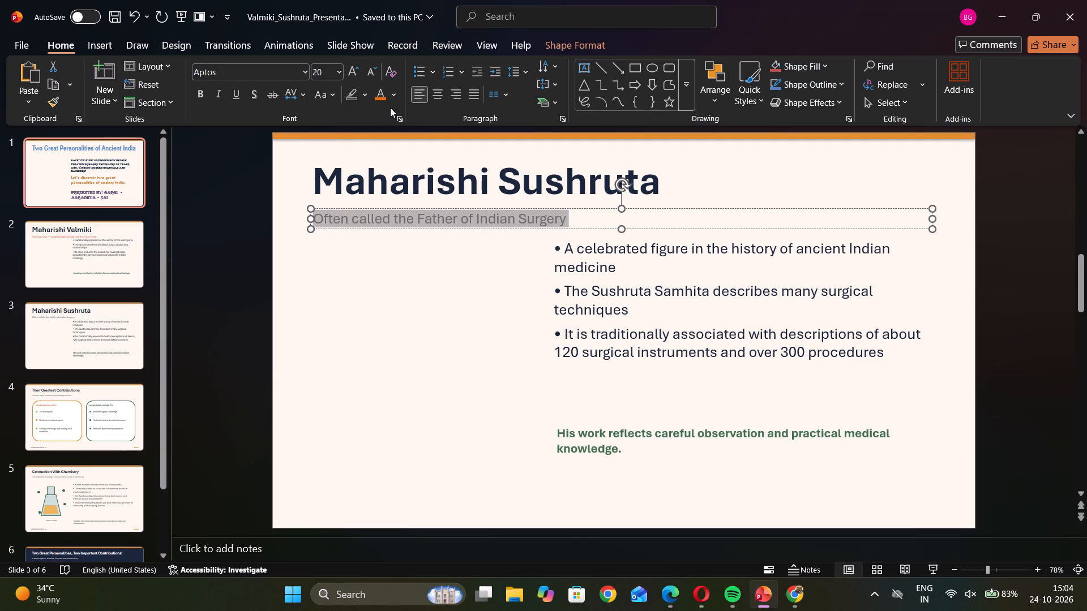
click(393, 96)
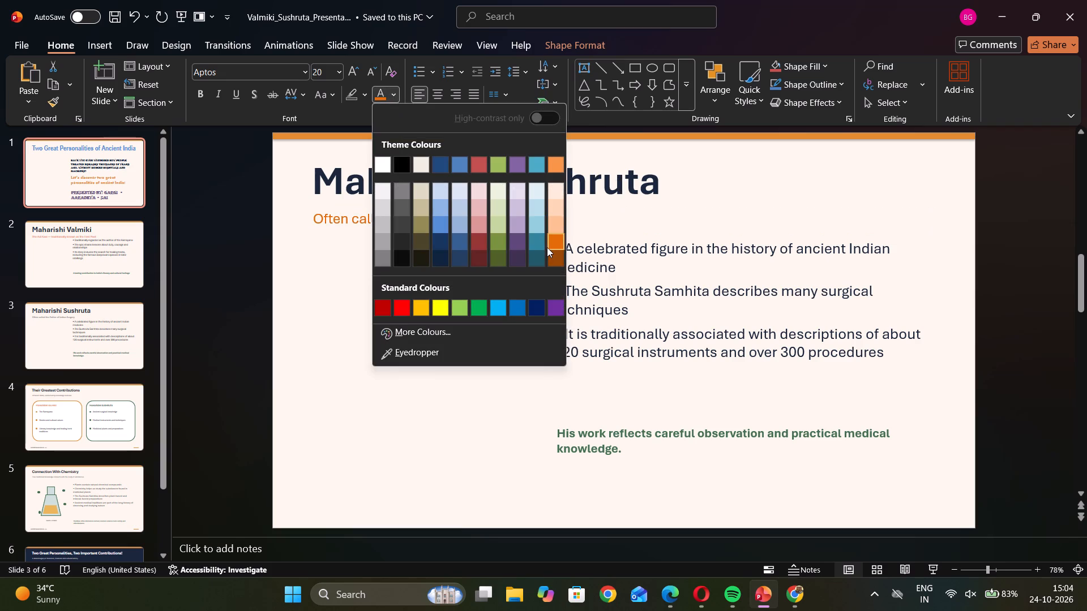
click(547, 247)
click(401, 358)
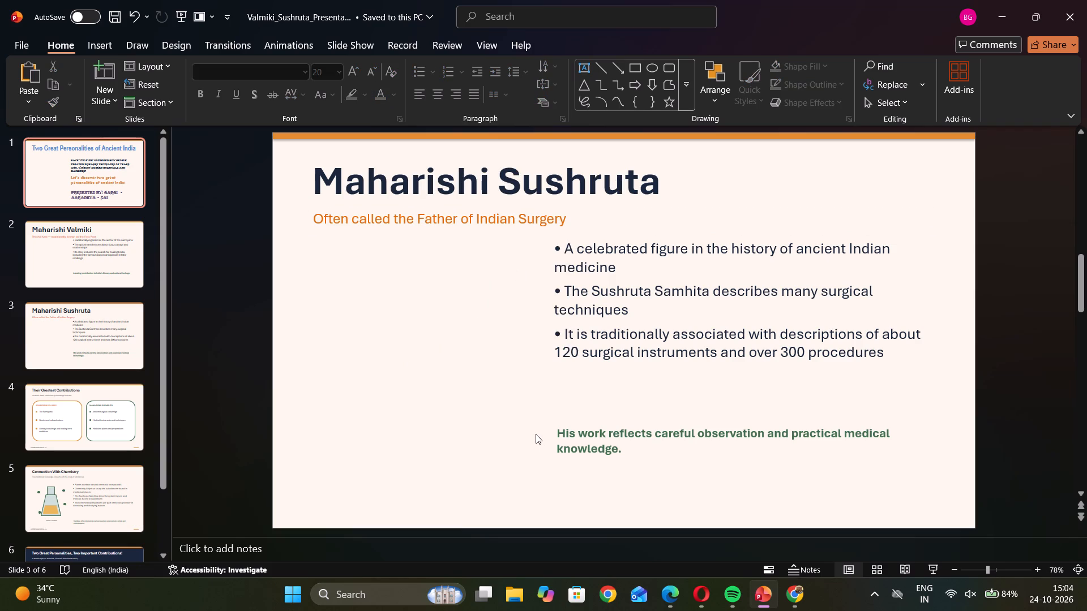
Recolour the closing sentence "His work reflects careful observation and practical medical knowledge." to the darkest brown theme colour at font size 28.
click(554, 428)
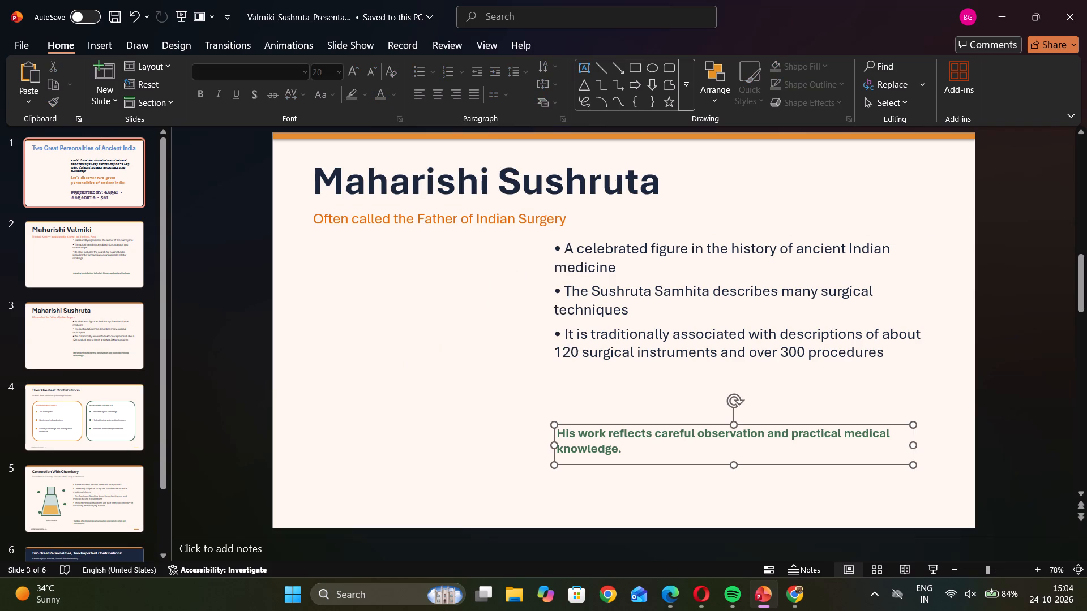
drag(557, 433, 622, 445)
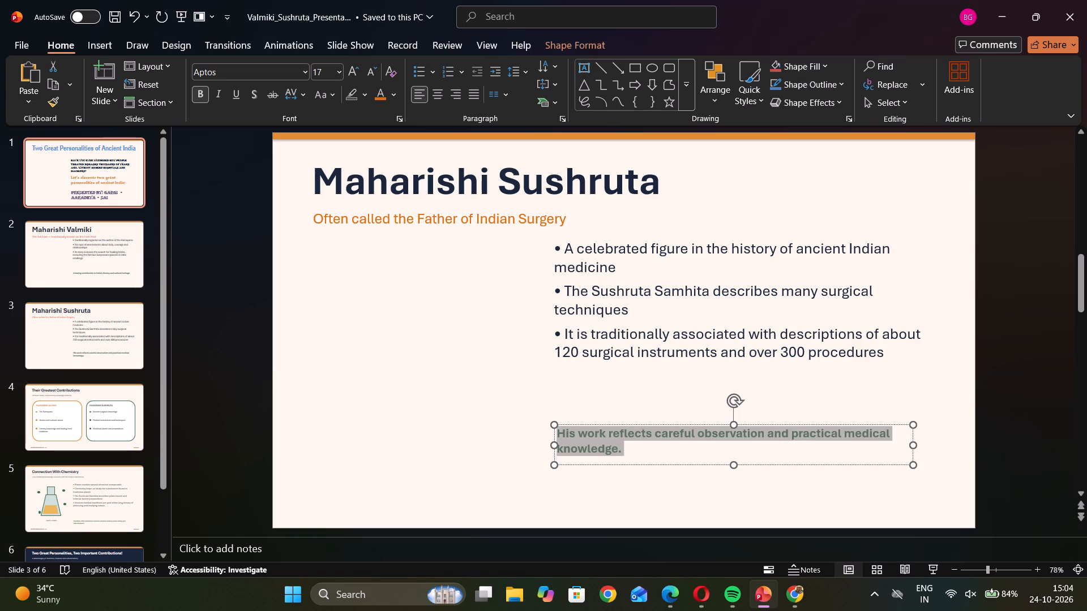
drag(622, 445, 664, 446)
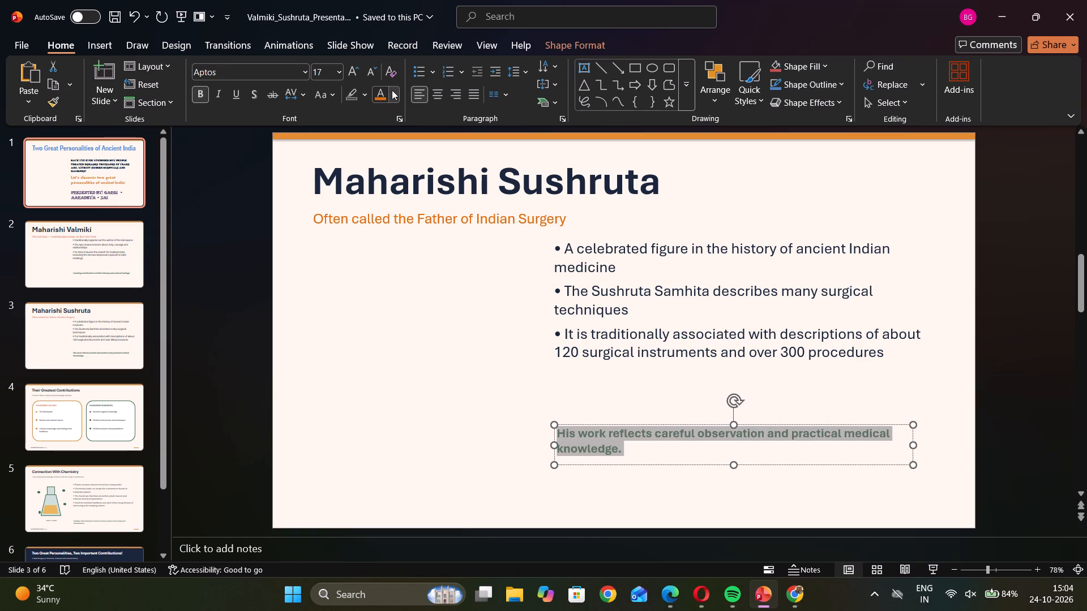
click(392, 90)
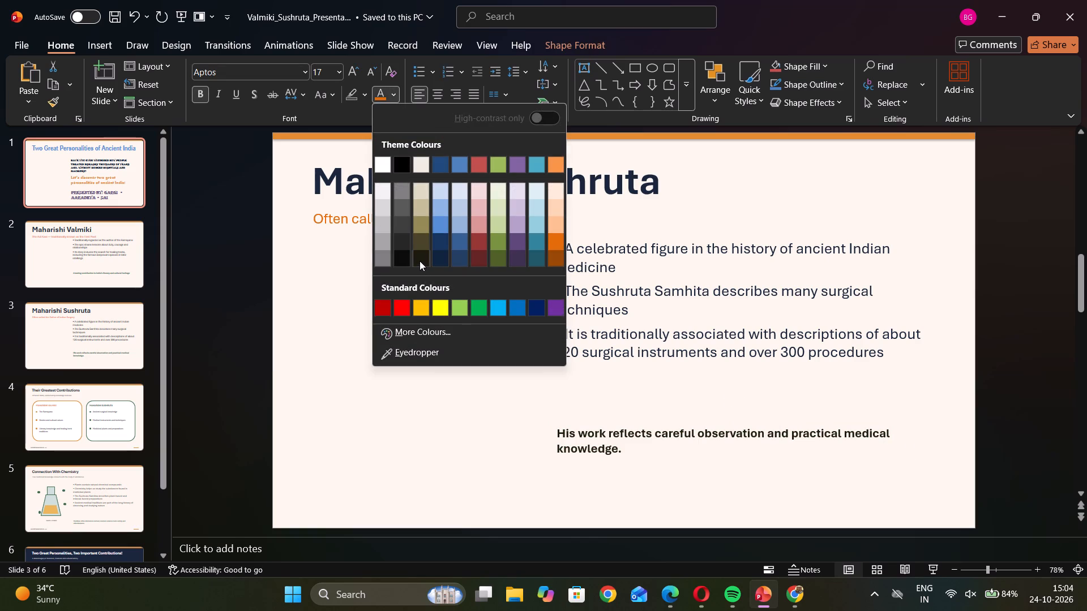
click(420, 261)
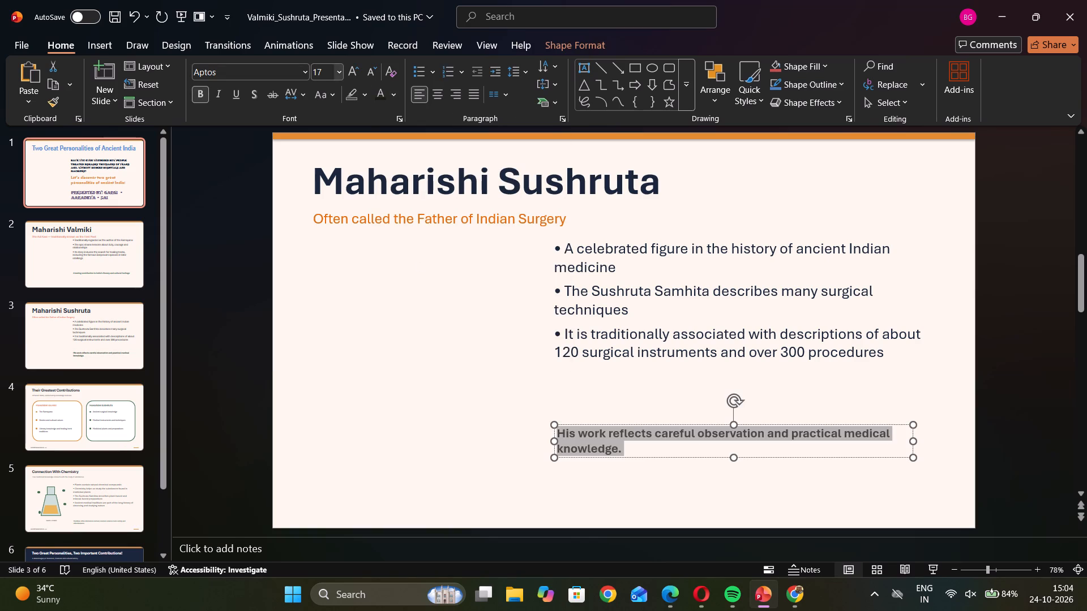
click(341, 69)
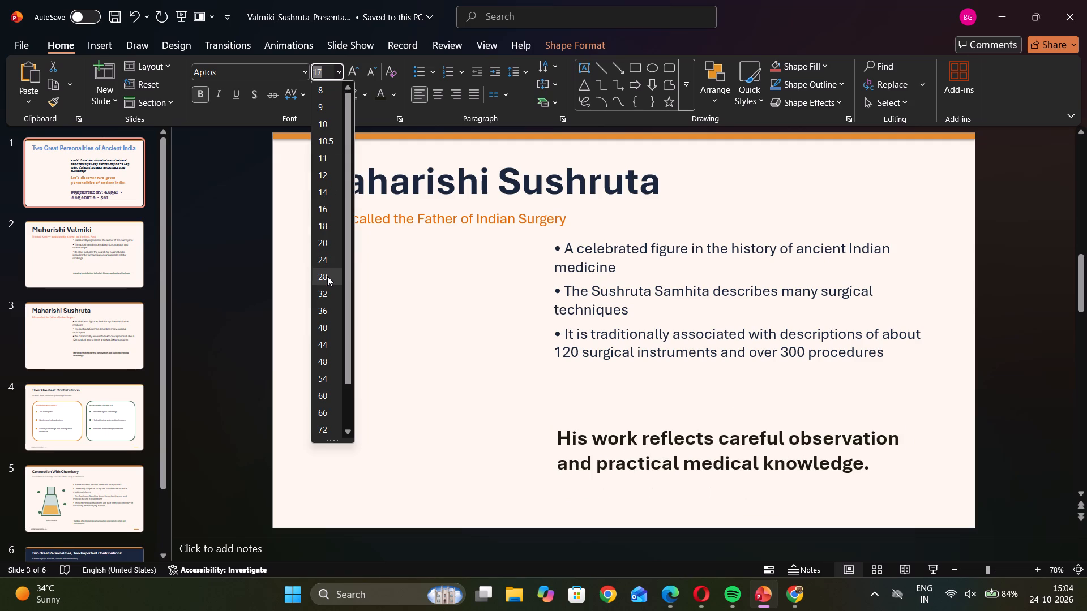
click(327, 276)
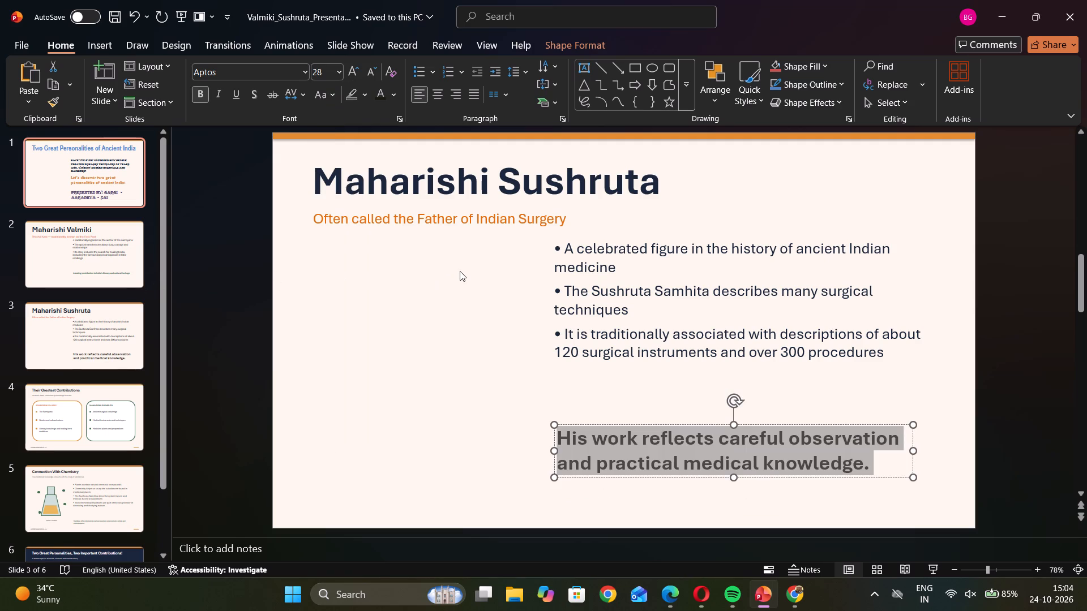
On the Their Greatest Contributions slide, delete the "ANCIENT INDIAN WISDOM • 04" footer and the short orange line.
click(59, 420)
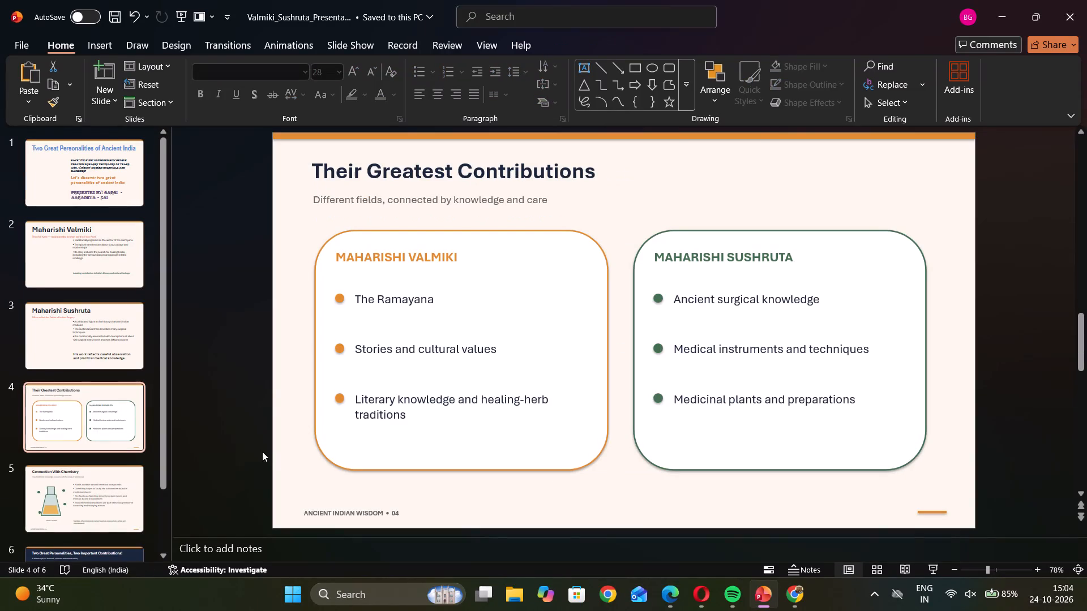
click(318, 507)
key(Delete)
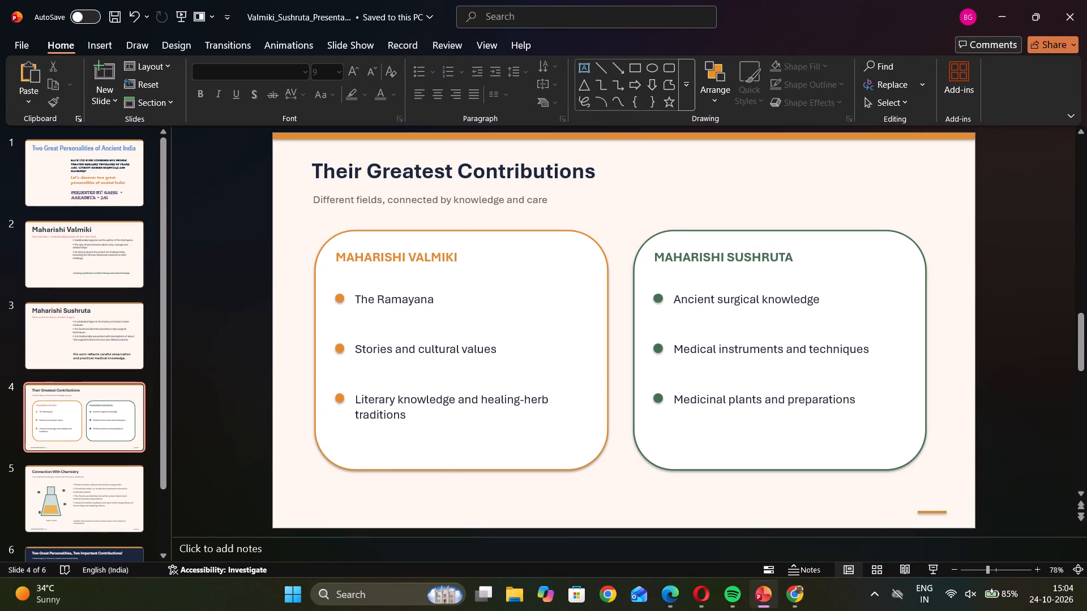
click(942, 513)
key(Delete)
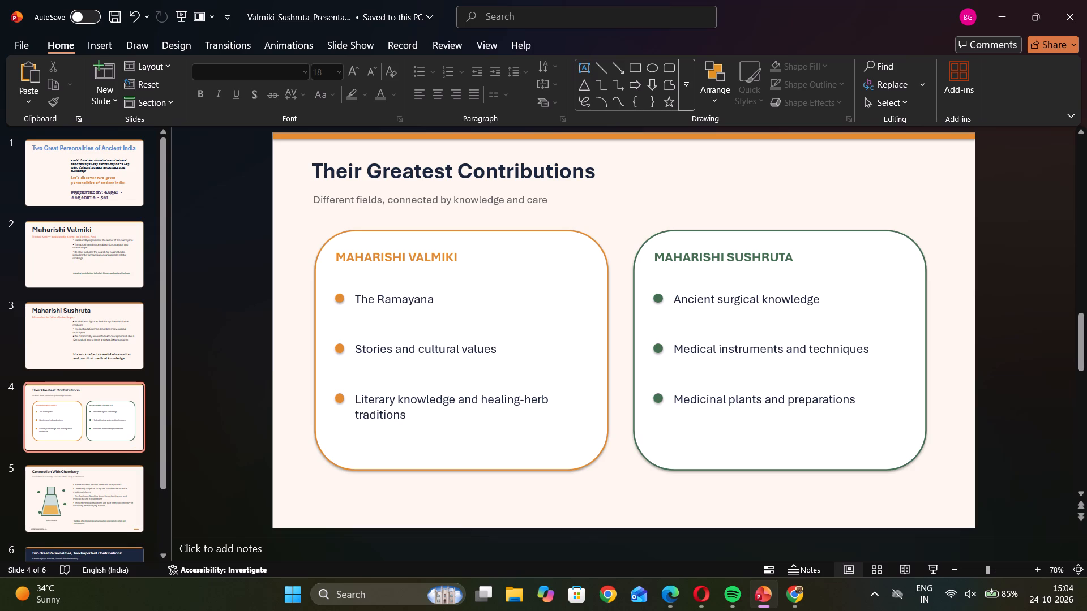
Delete the "Different fields, connected by knowledge and care" subtitle from the Their Greatest Contributions slide.
click(549, 201)
key(Delete)
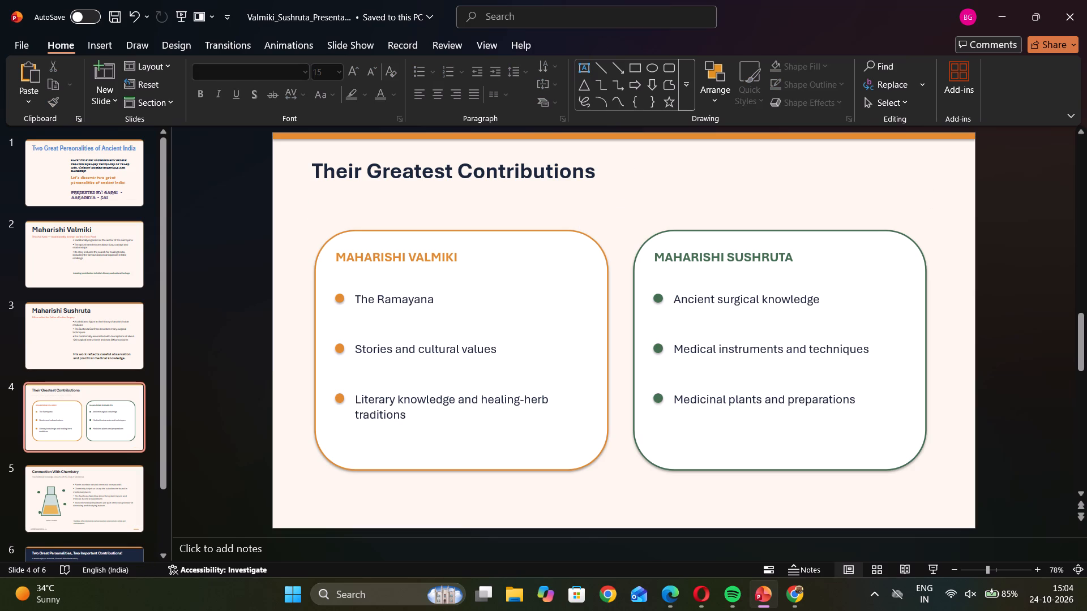
Set the "Their Greatest Contributions" slide title to font size 44.
click(304, 160)
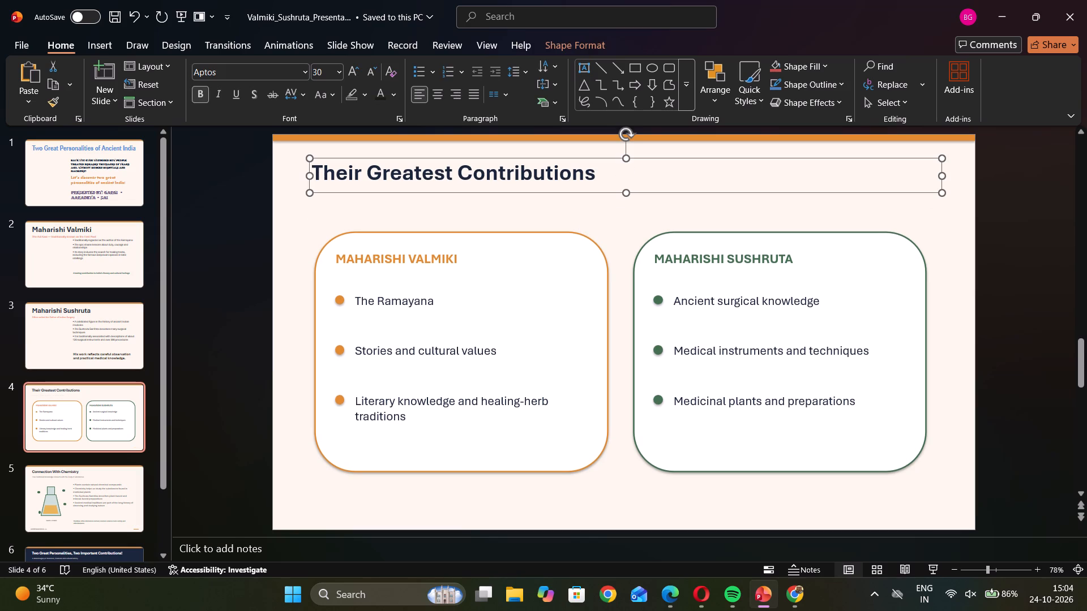
drag(314, 169, 633, 219)
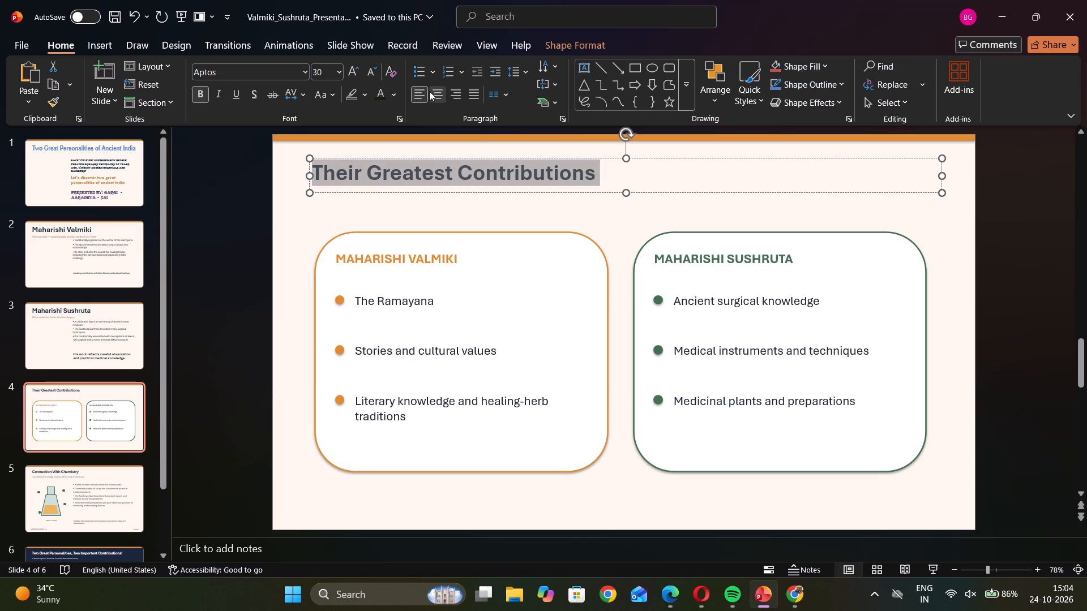
click(340, 74)
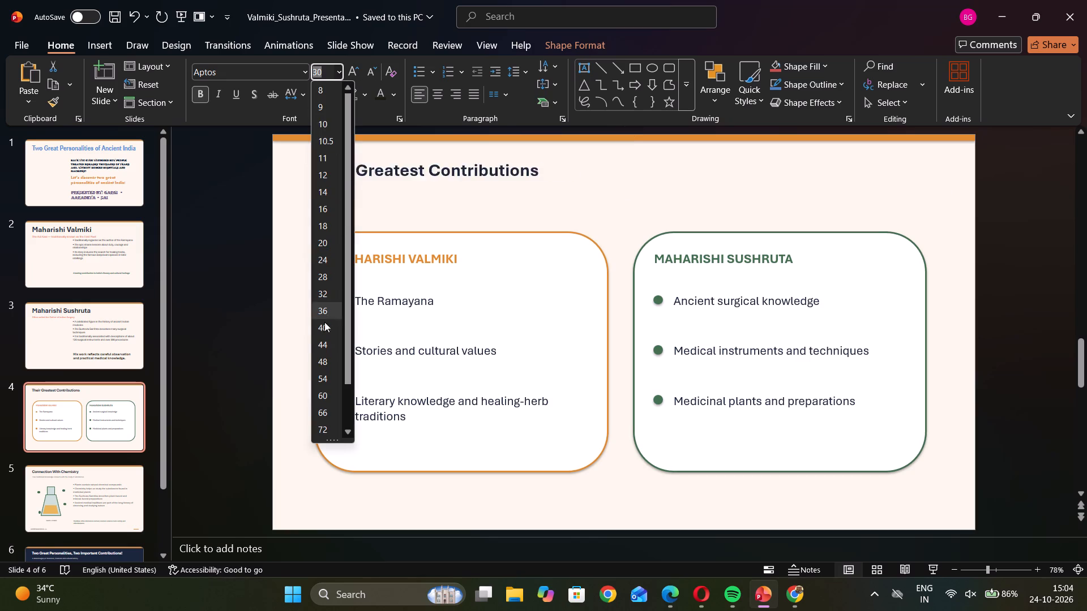
click(322, 344)
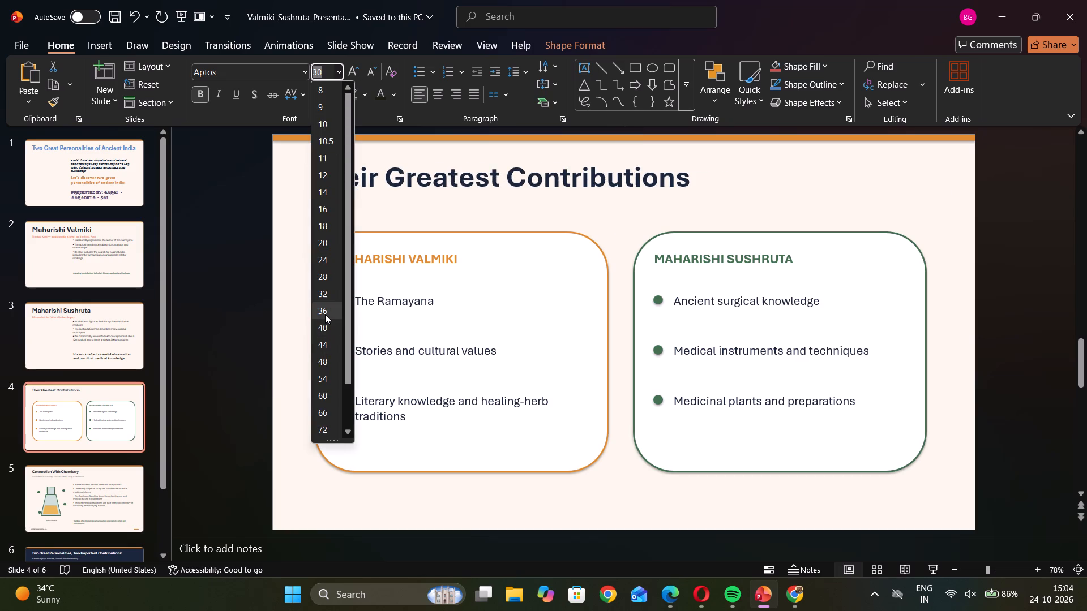
click(321, 342)
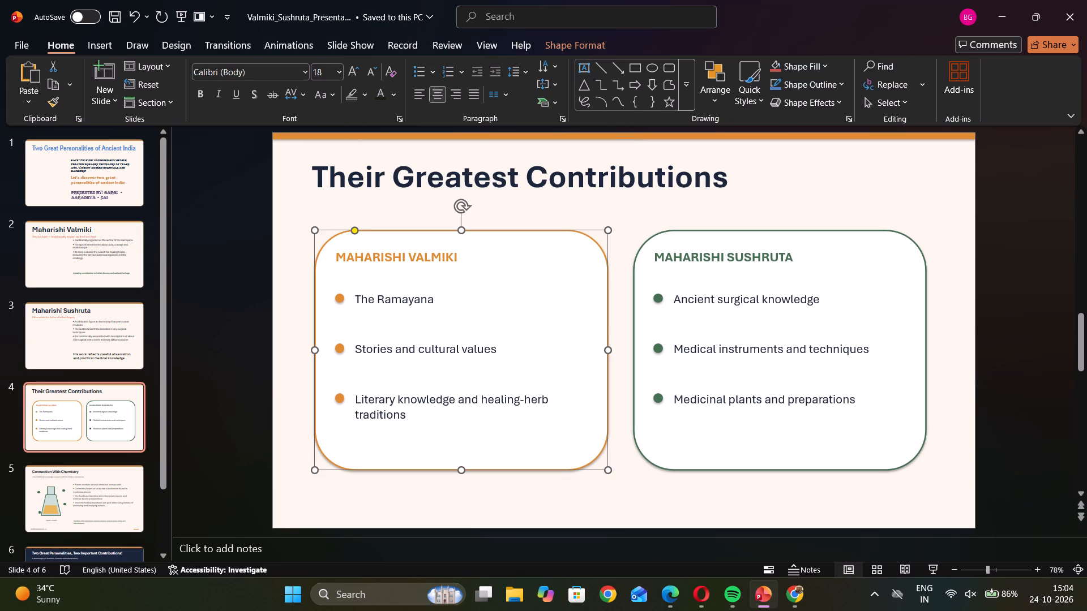
click(384, 190)
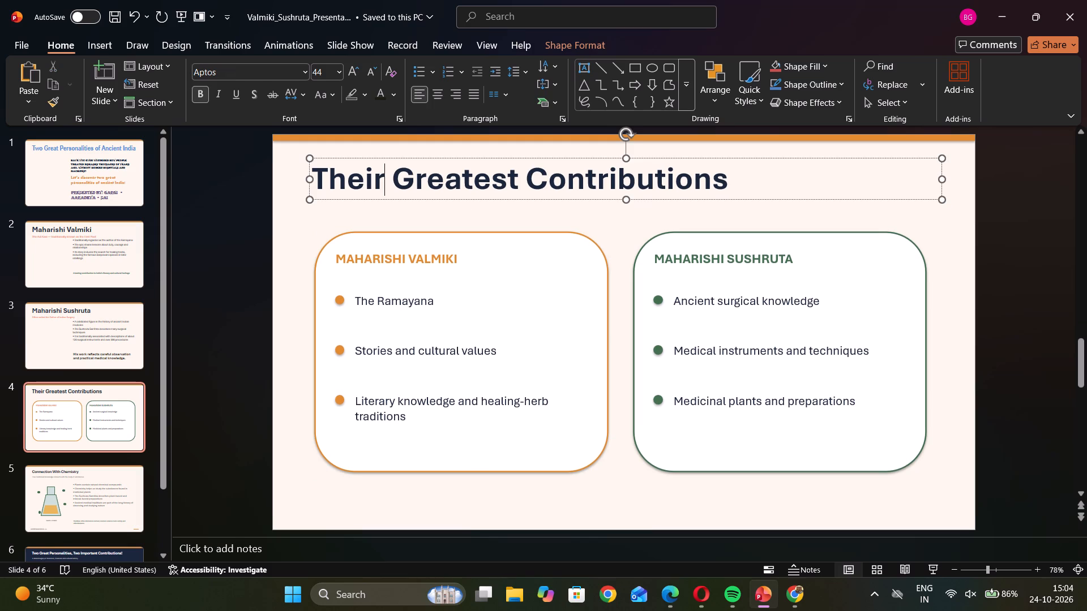
click(291, 223)
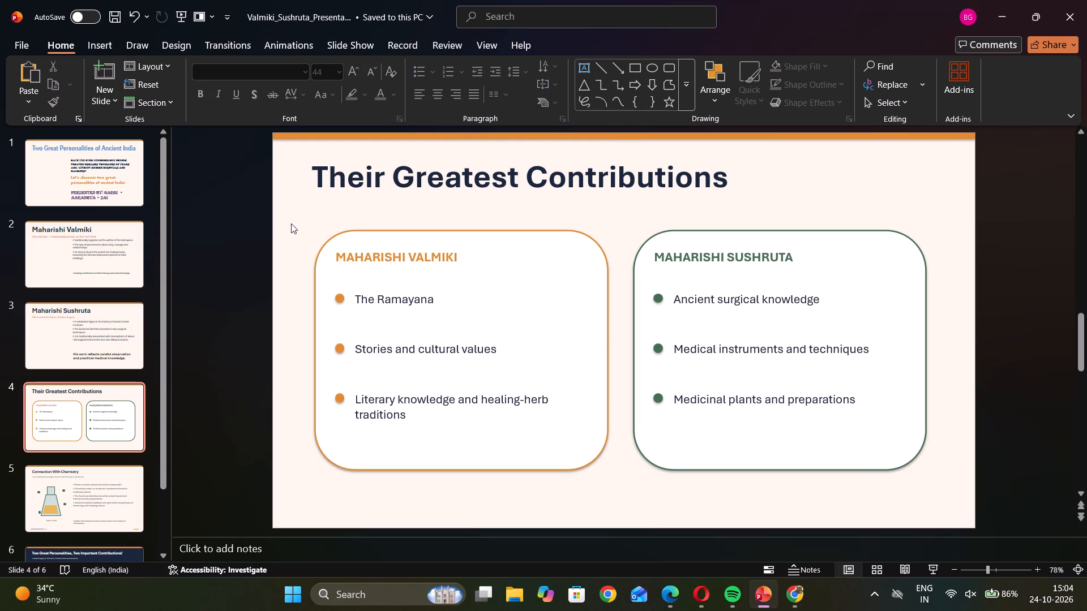
Restyle the "The Ramayana" bullet text in the Maharishi Valmiki card to font size 24 in the darkest navy blue theme colour.
click(352, 300)
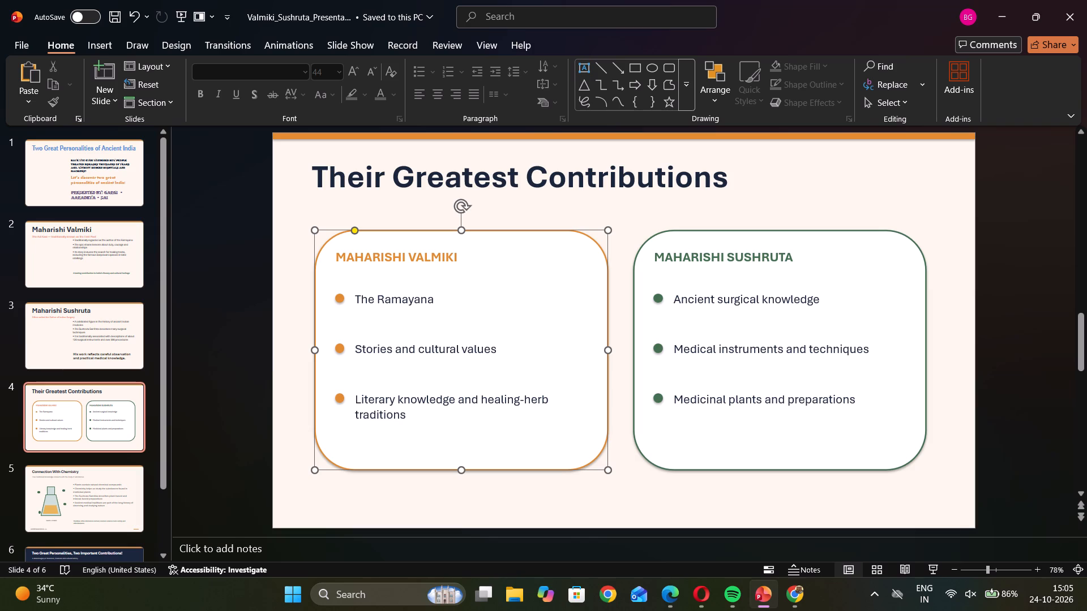
drag(358, 294, 434, 293)
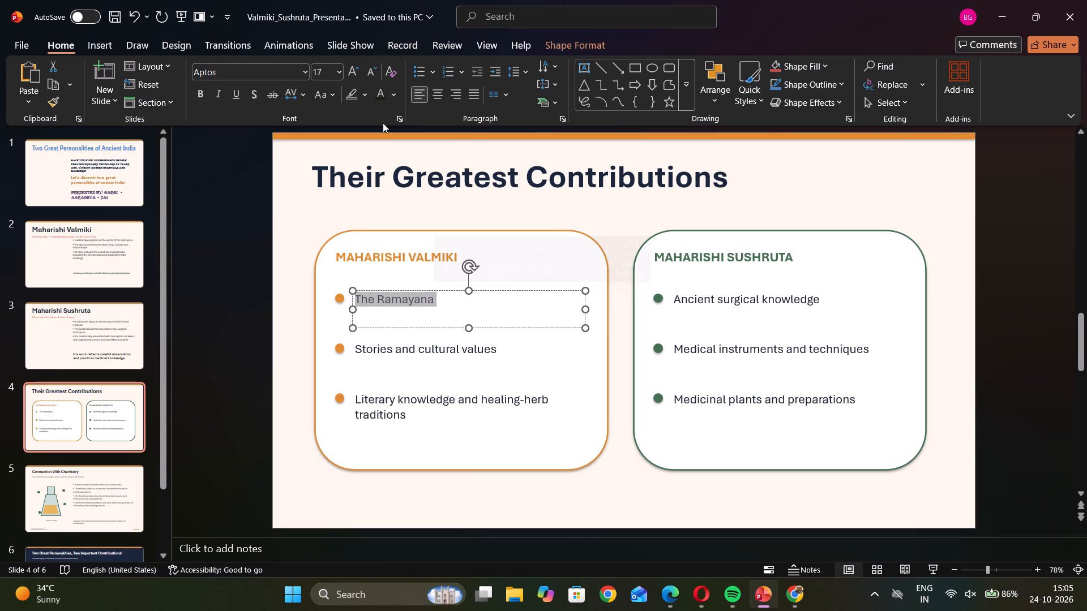
click(341, 71)
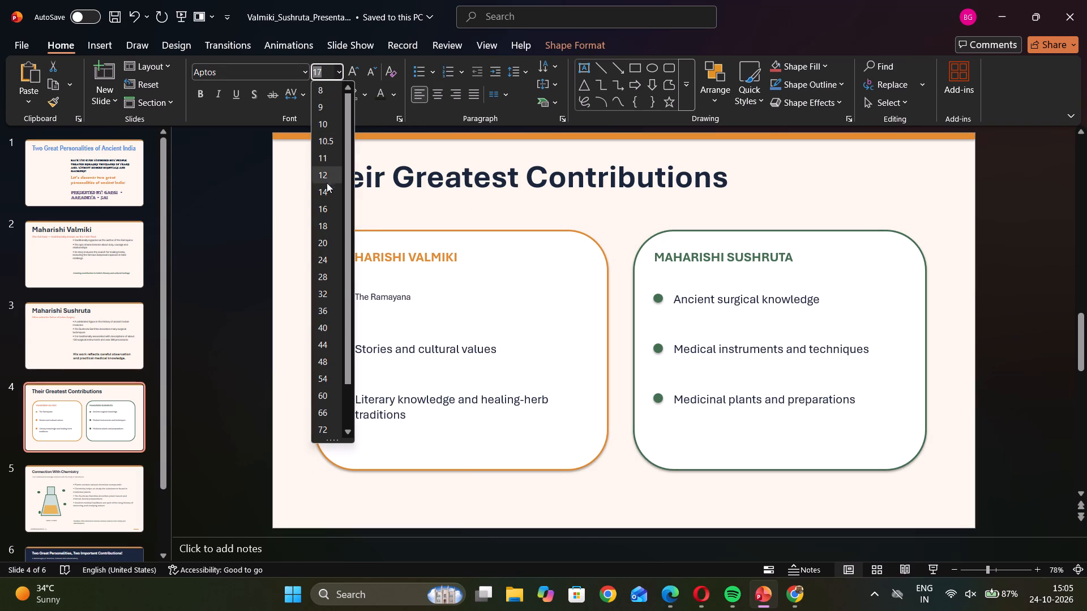
click(323, 261)
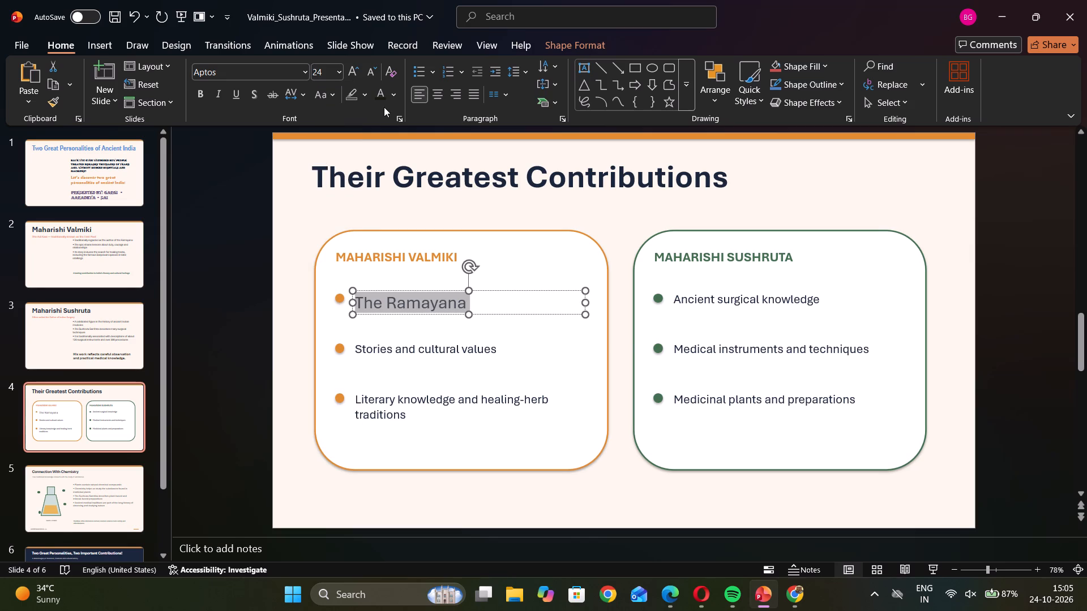
click(396, 93)
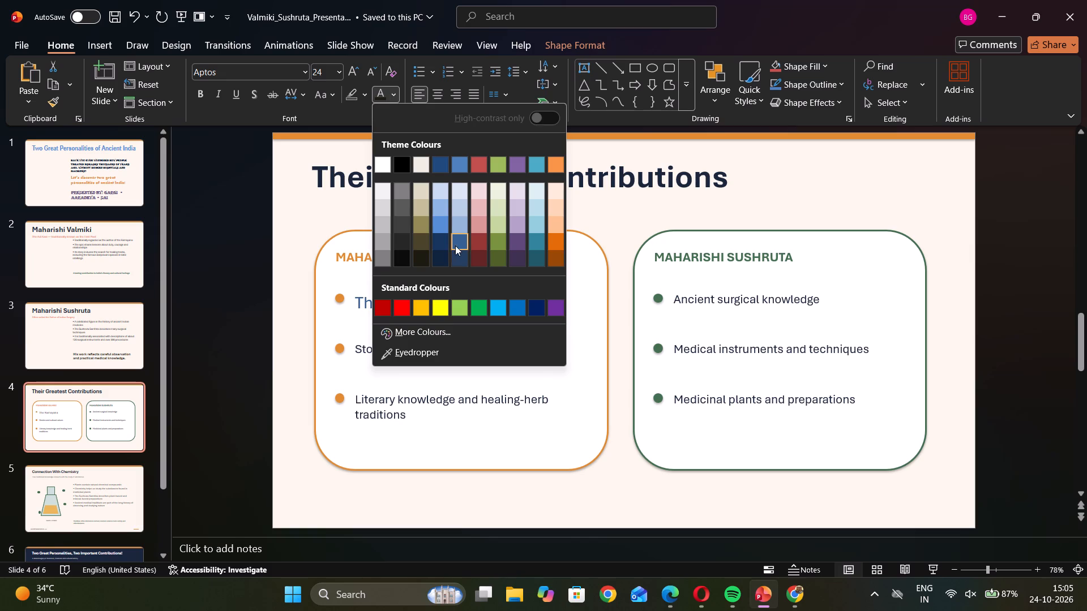
click(444, 260)
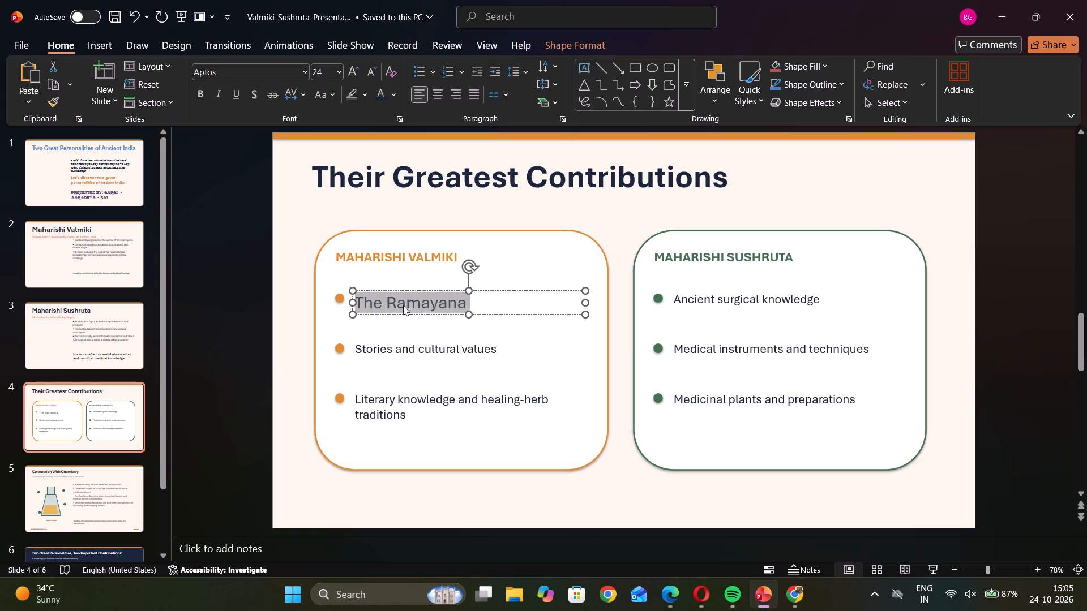
Set the "Stories and cultural values" and "Literary knowledge and healing-herb traditions" bullet texts to font size 24.
drag(356, 348, 473, 351)
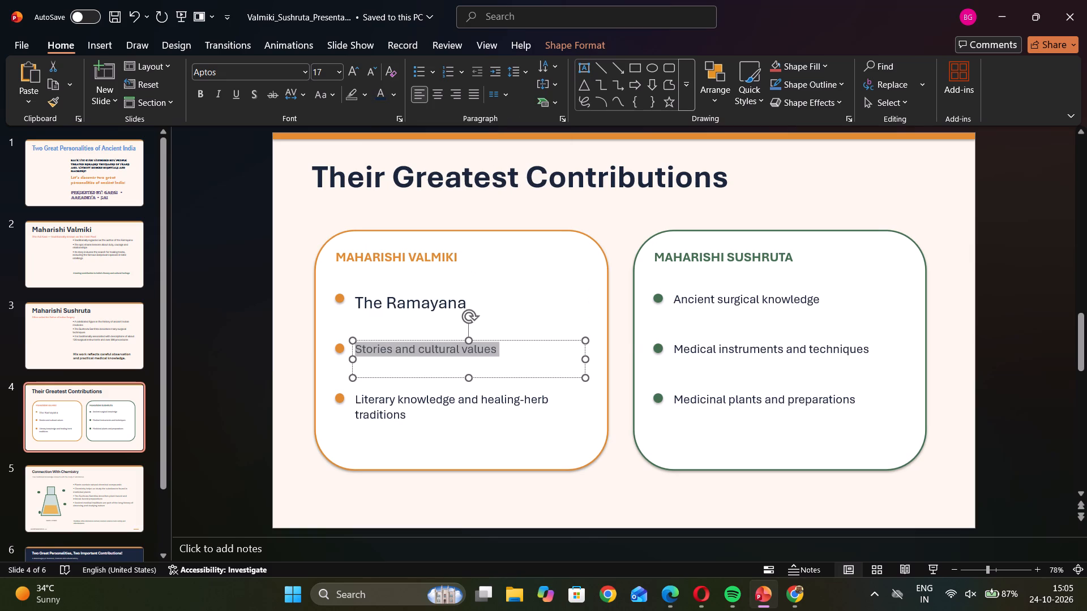
drag(473, 351, 481, 350)
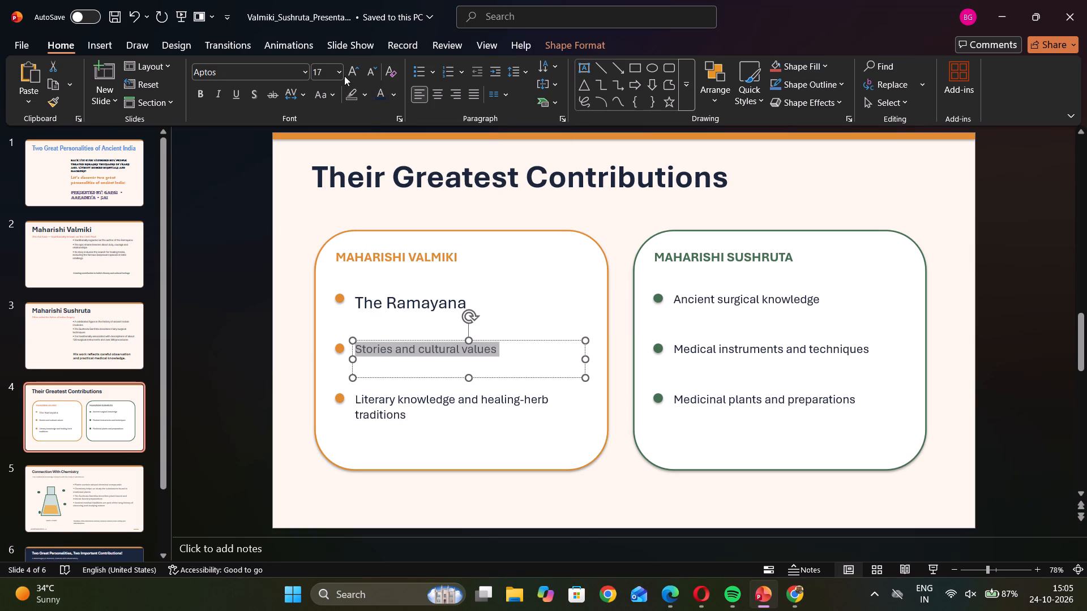
click(343, 74)
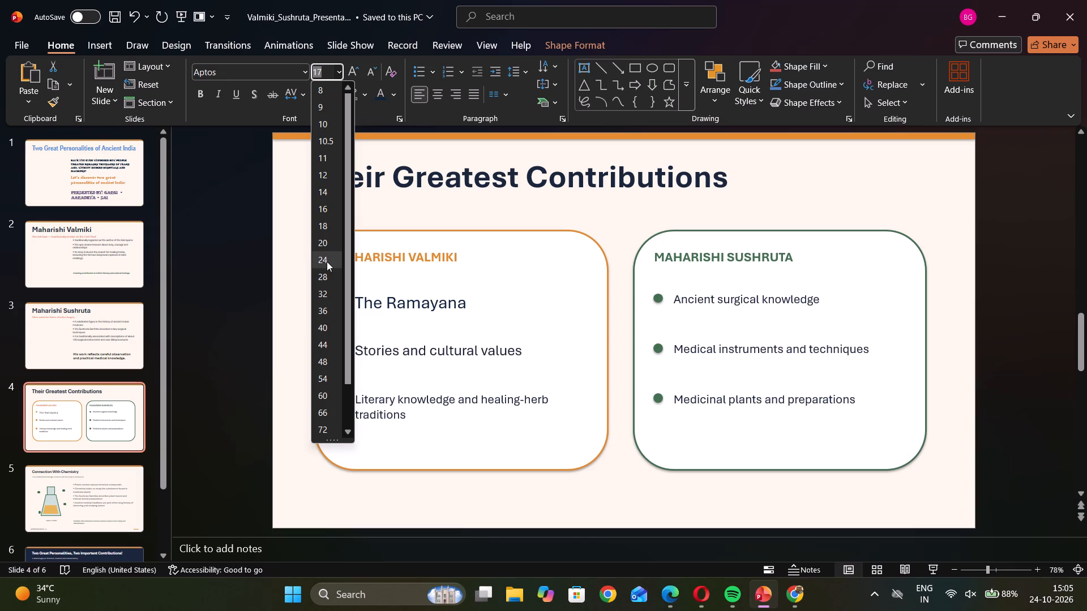
click(326, 261)
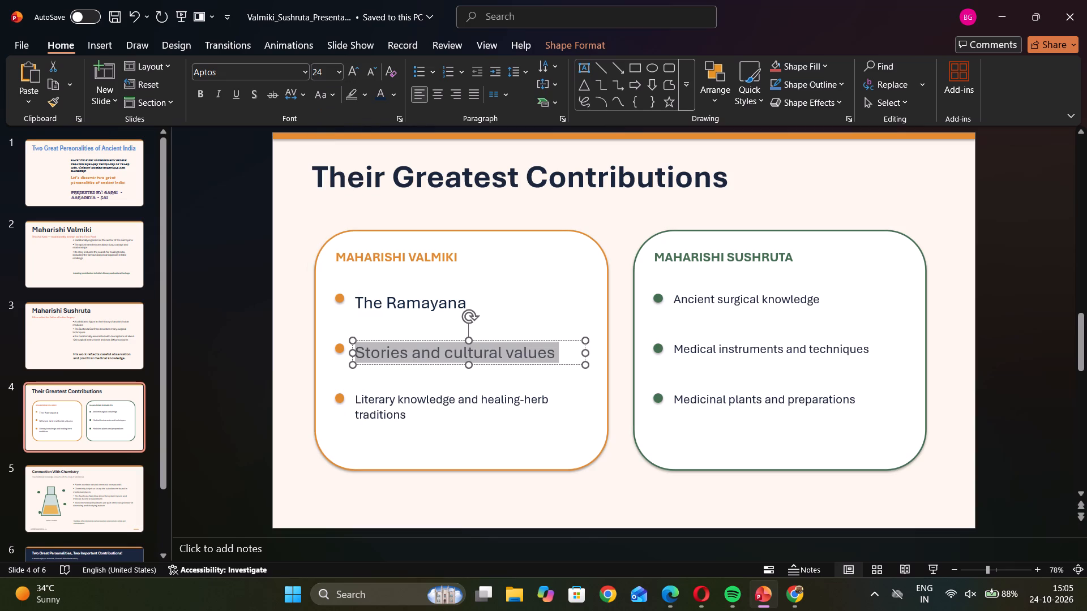
click(348, 399)
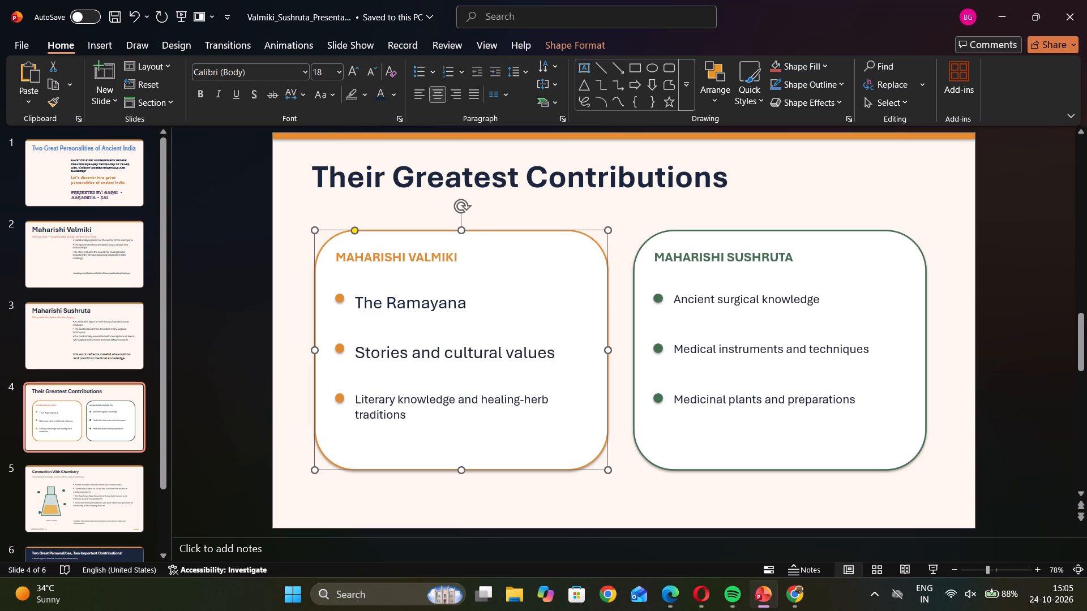
drag(356, 398, 379, 404)
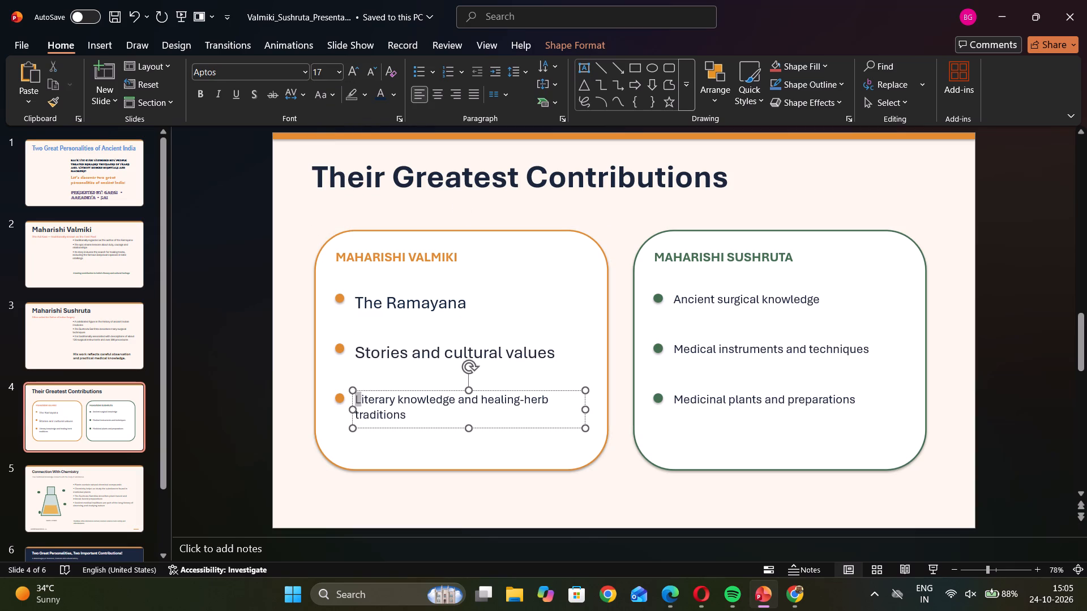
drag(379, 404, 425, 412)
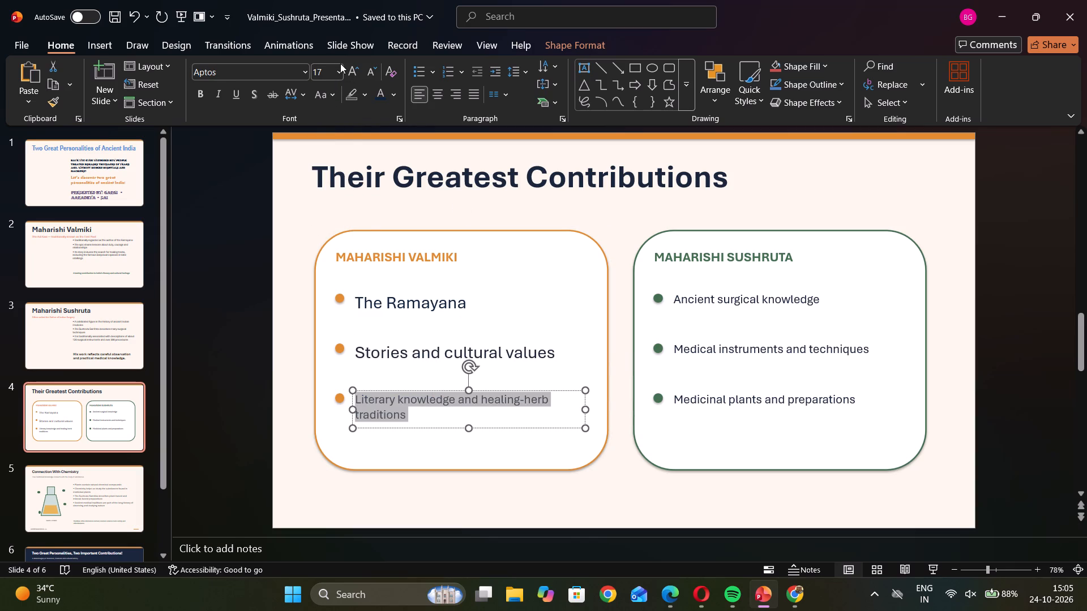
drag(340, 65, 329, 248)
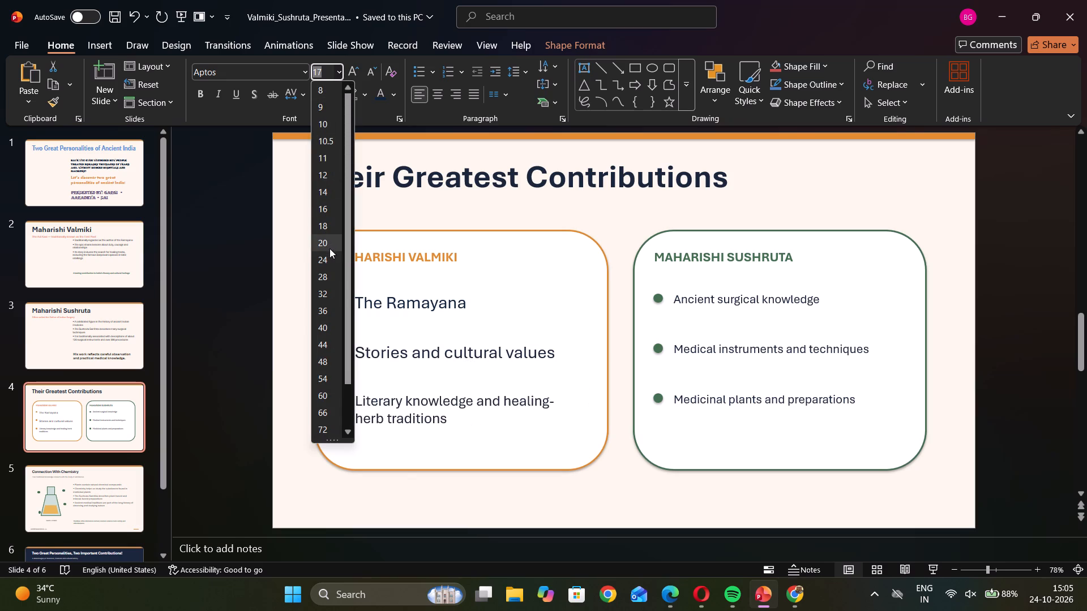
drag(329, 248, 329, 255)
click(329, 255)
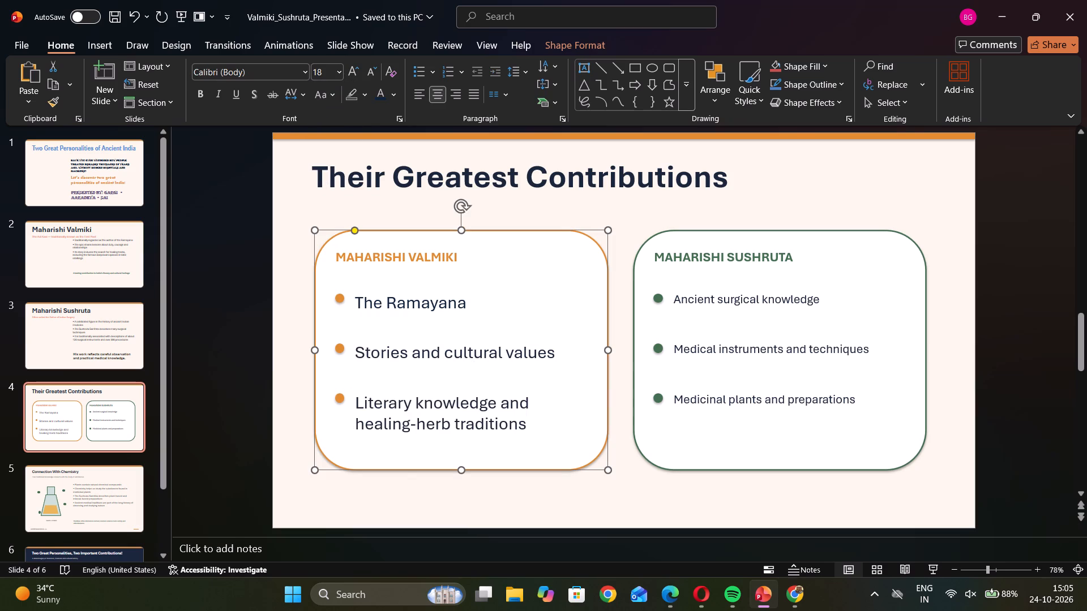
Set the "Ancient surgical knowledge" bullet text in the Maharishi Sushruta card to font size 24.
click(670, 300)
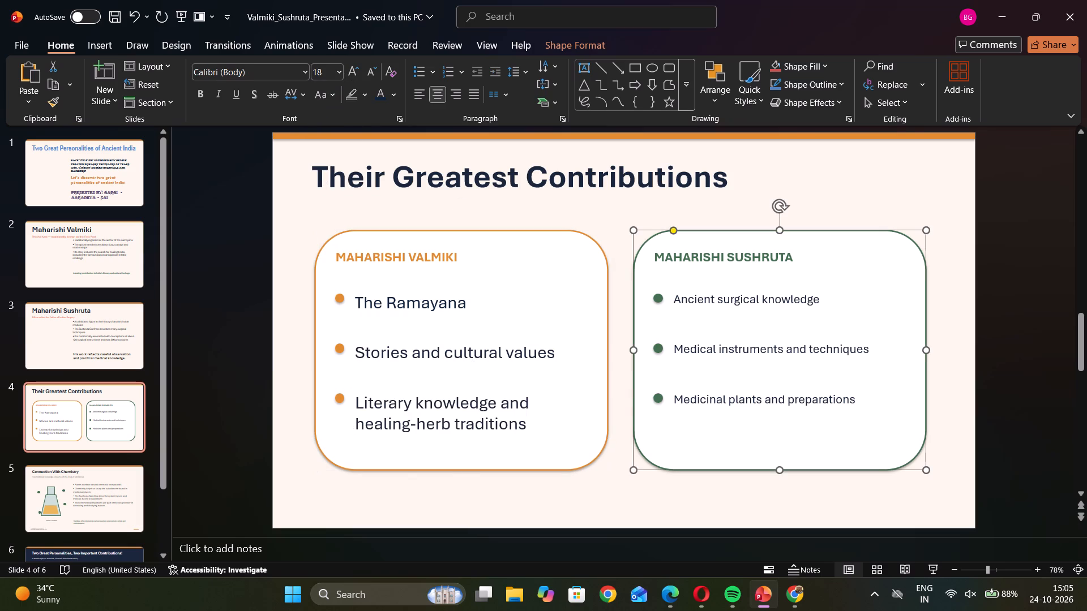
drag(675, 296, 875, 293)
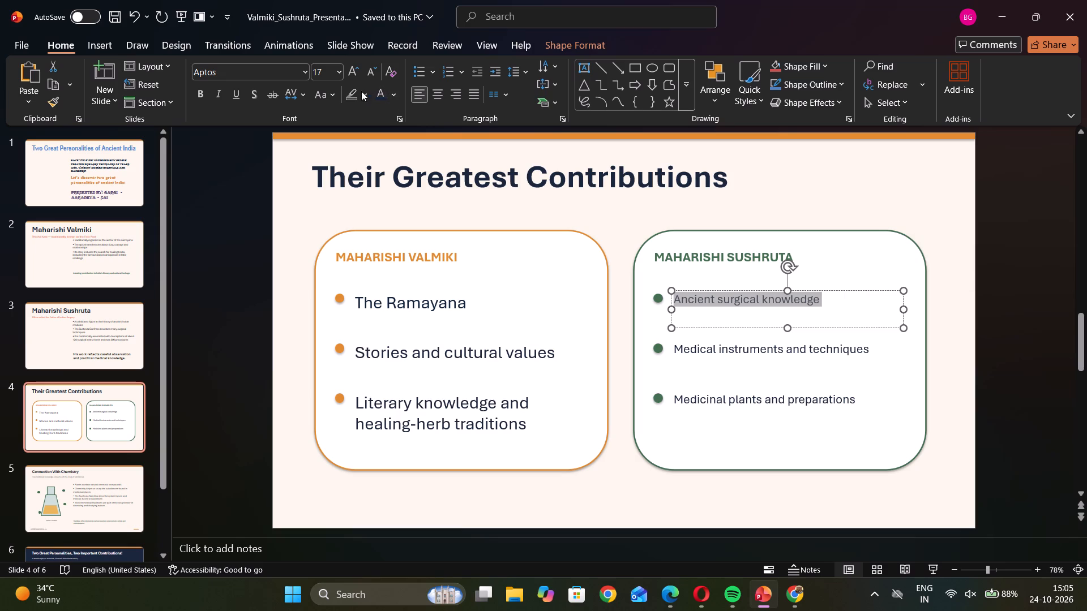
drag(341, 74, 337, 249)
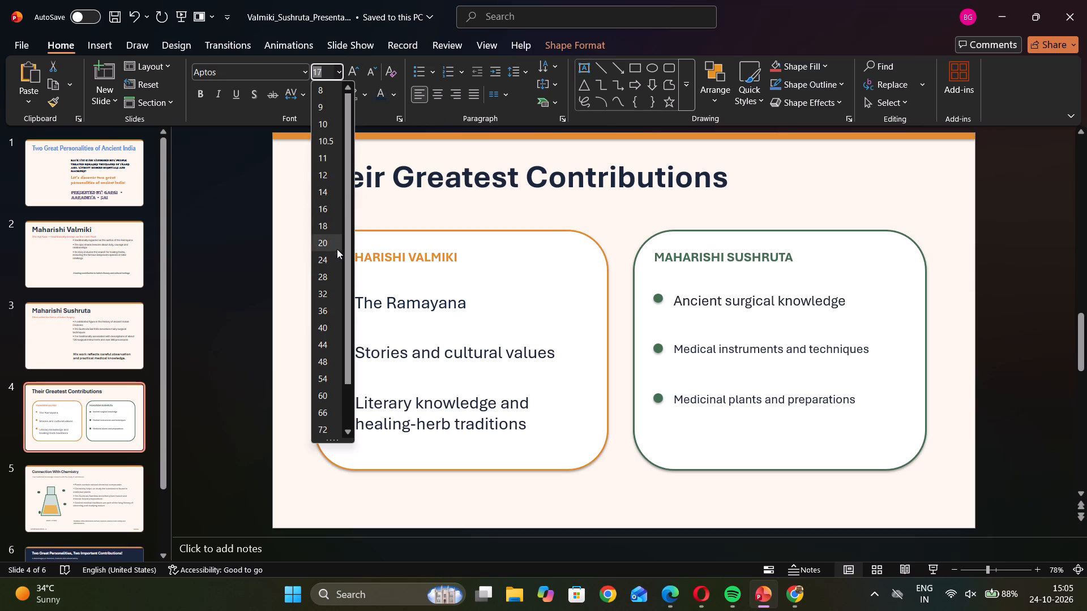
drag(337, 249, 335, 257)
click(335, 257)
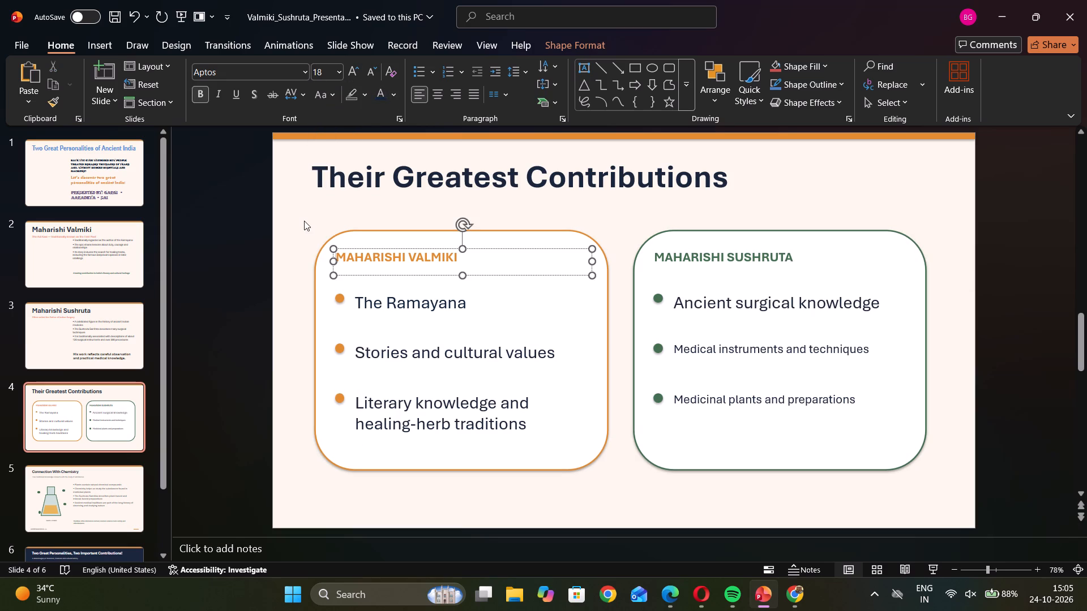
drag(304, 221, 605, 366)
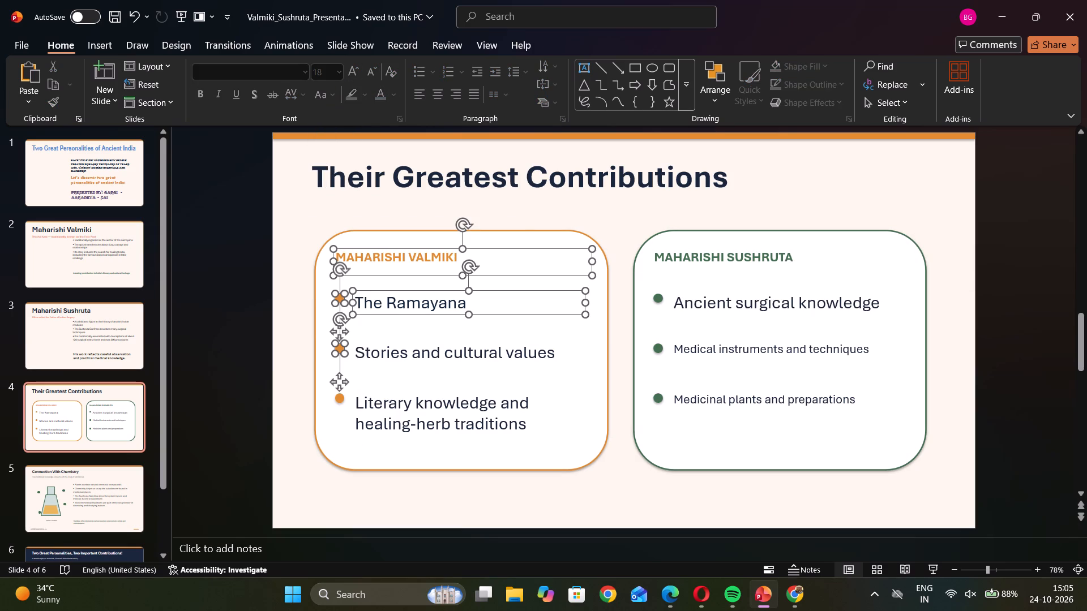
click(299, 222)
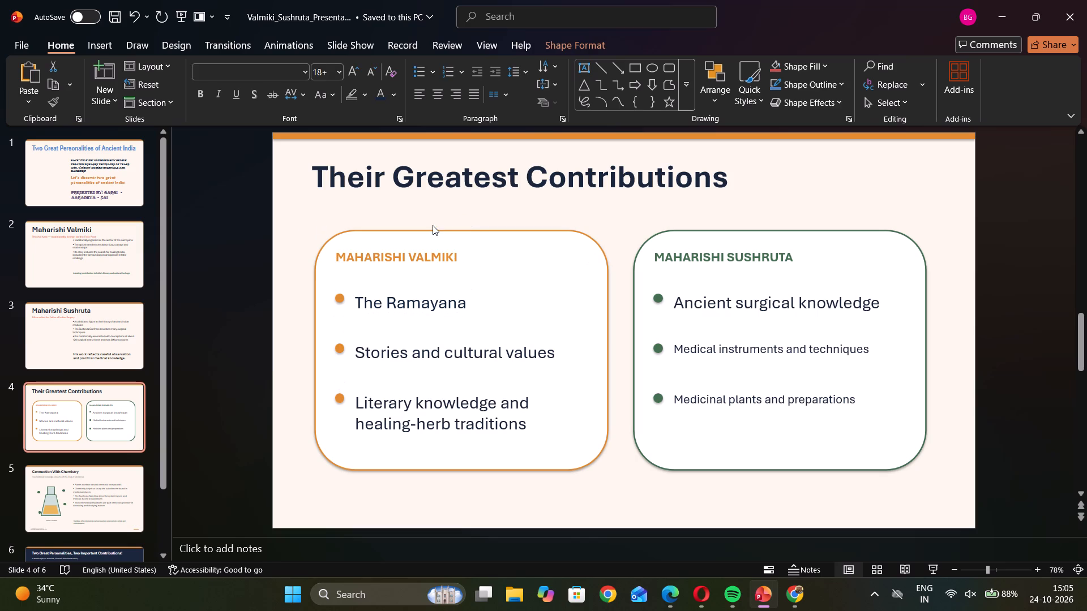
Set the "Medical instruments and techniques" bullet text in the Maharishi Sushruta card to font size 24.
click(678, 339)
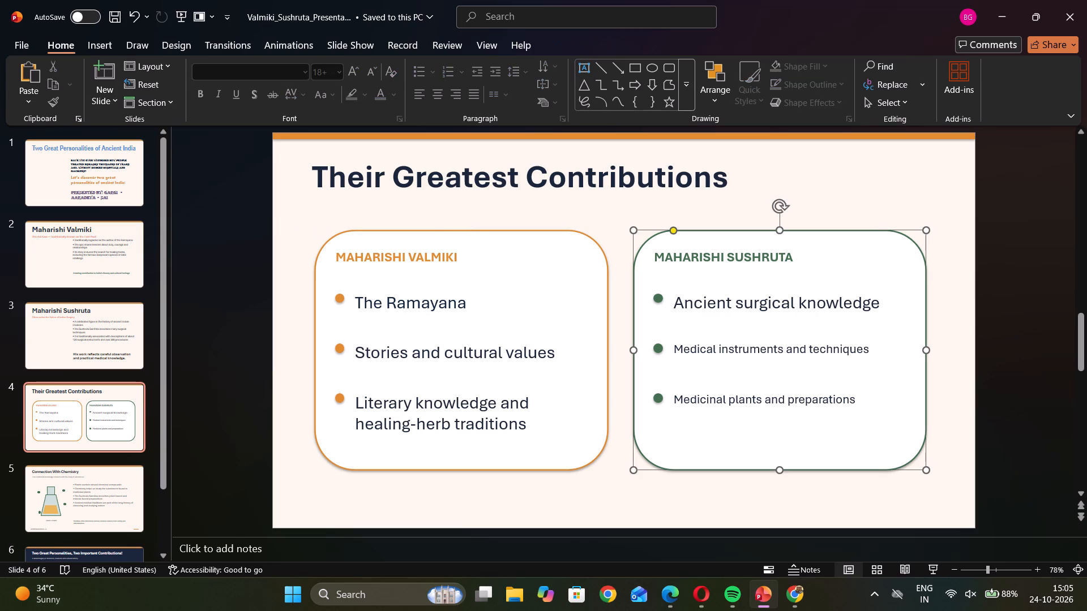
click(672, 349)
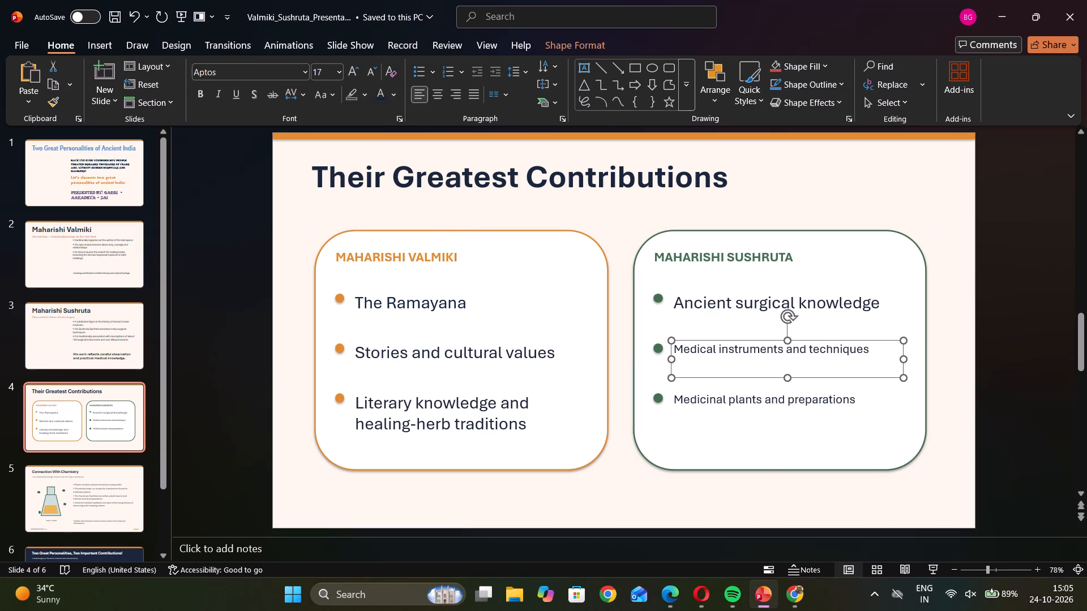
click(672, 349)
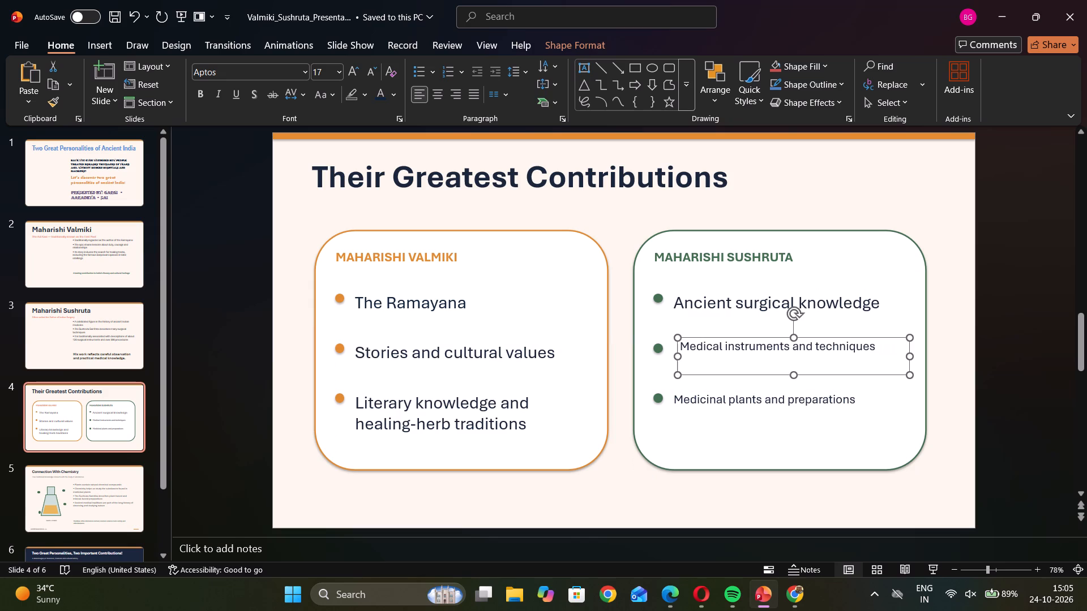
drag(683, 344, 855, 336)
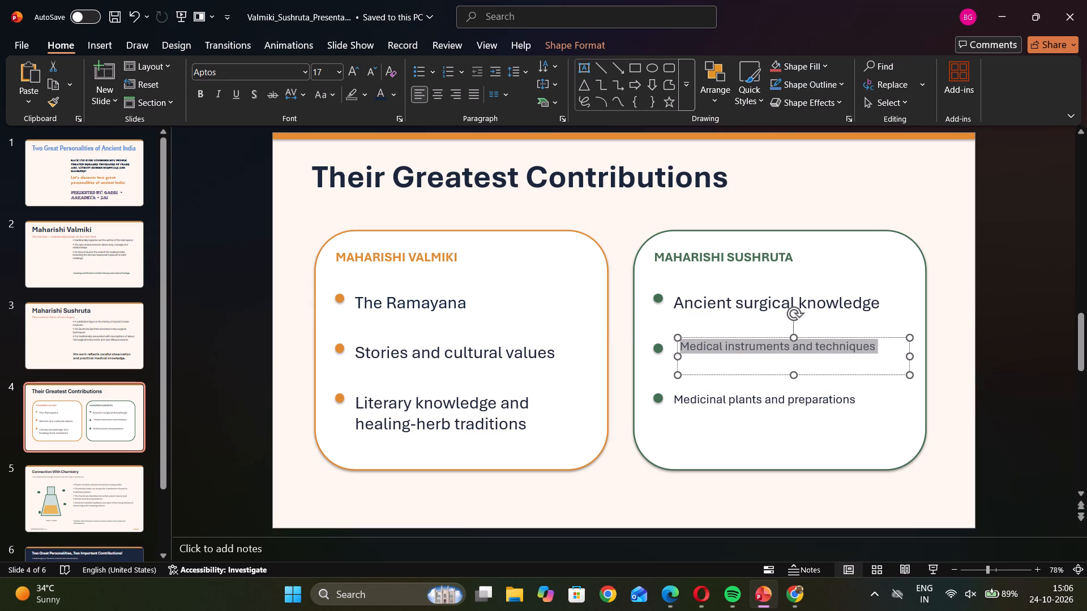
drag(855, 336, 868, 334)
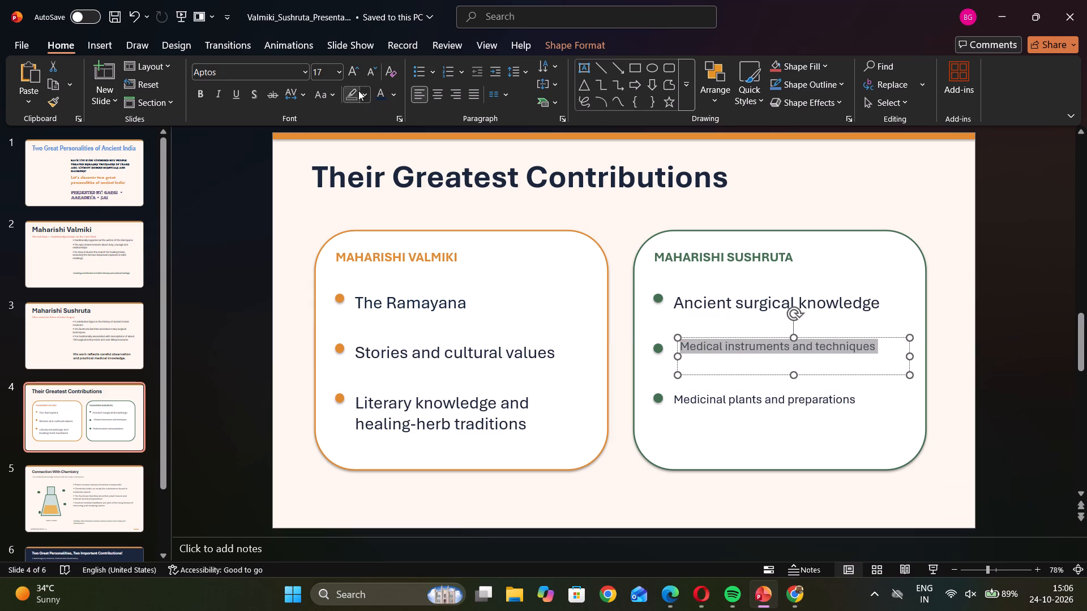
click(335, 68)
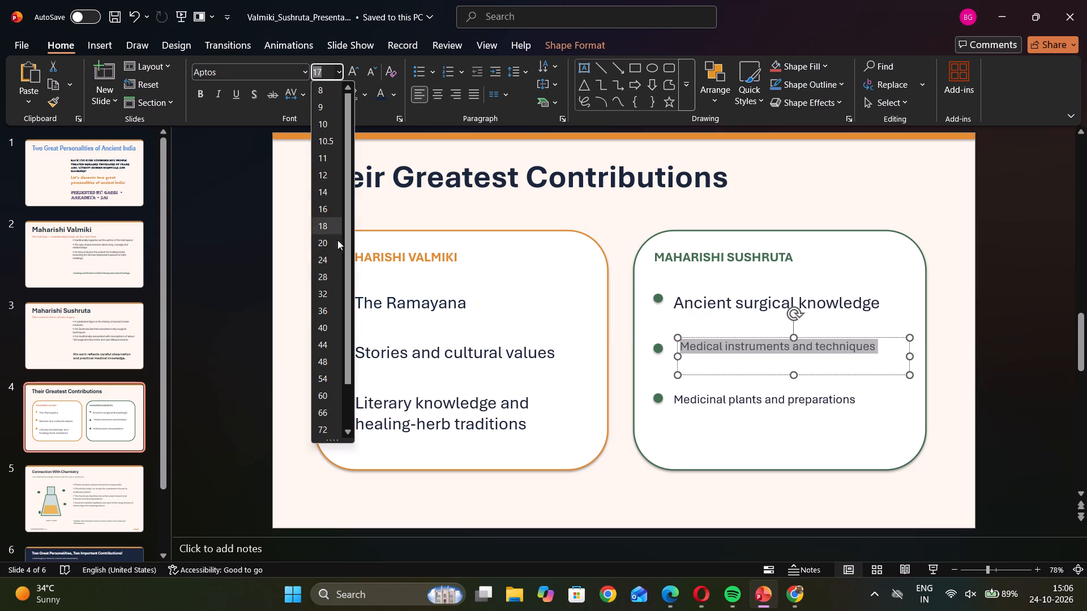
click(331, 261)
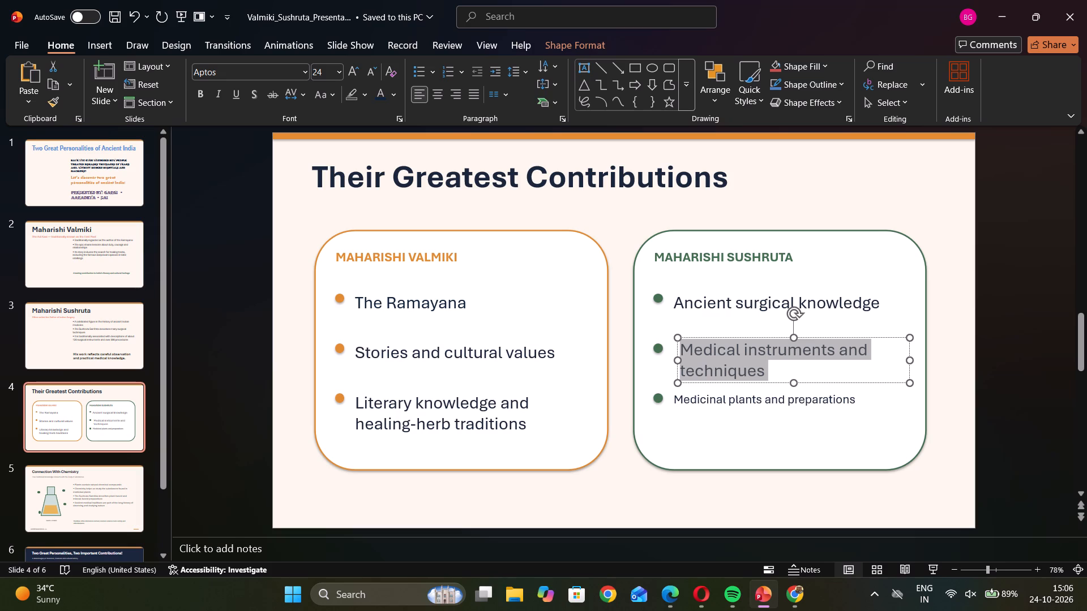
Set the "Medicinal plants and preparations" bullet text in the Maharishi Sushruta card to font size 24.
click(673, 401)
double_click(673, 401)
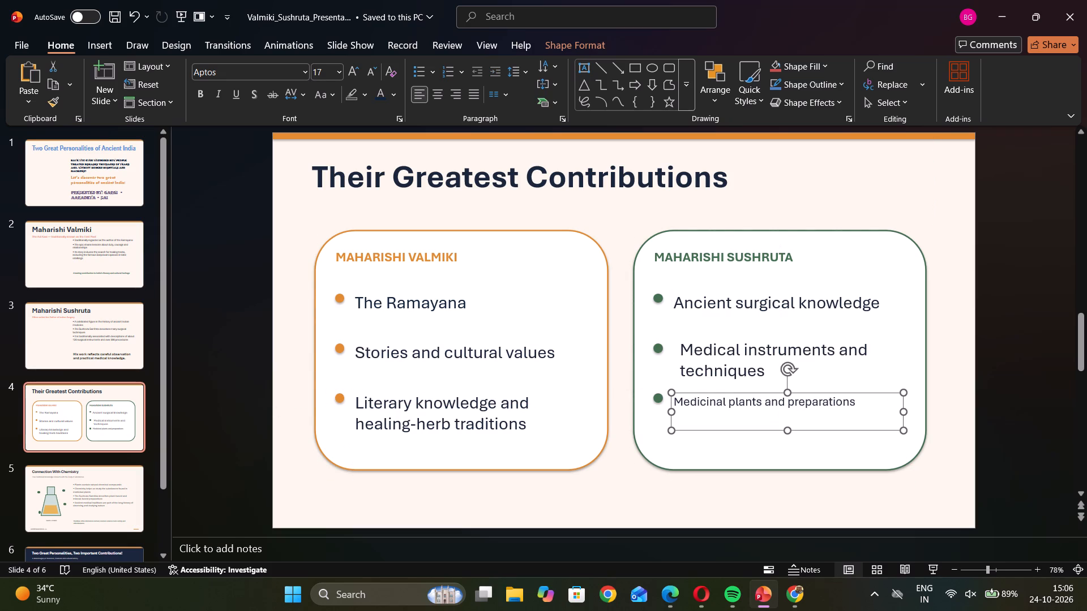
drag(677, 401, 929, 403)
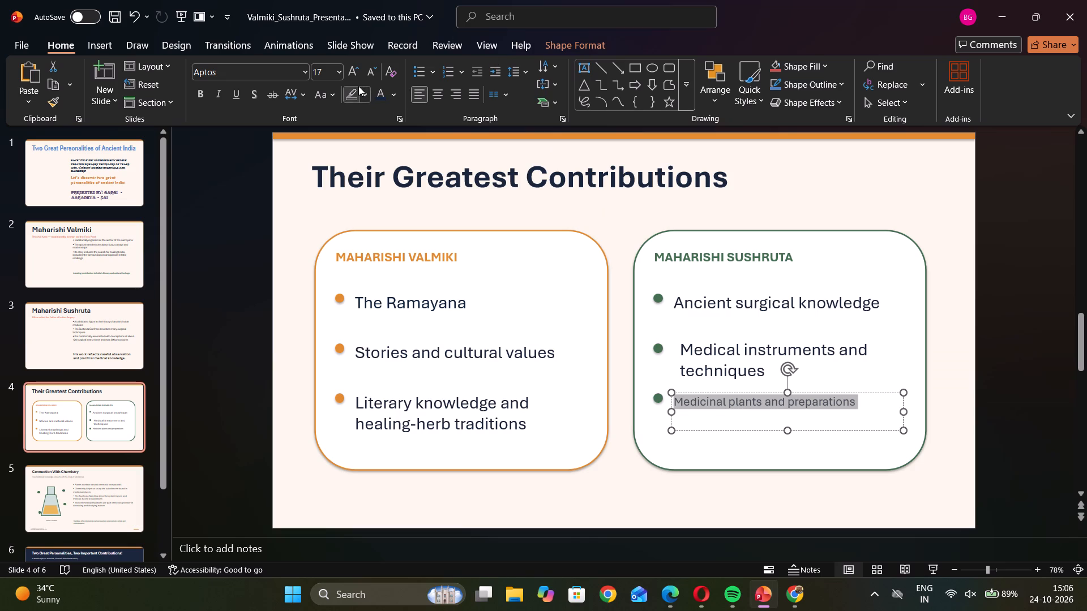
click(342, 76)
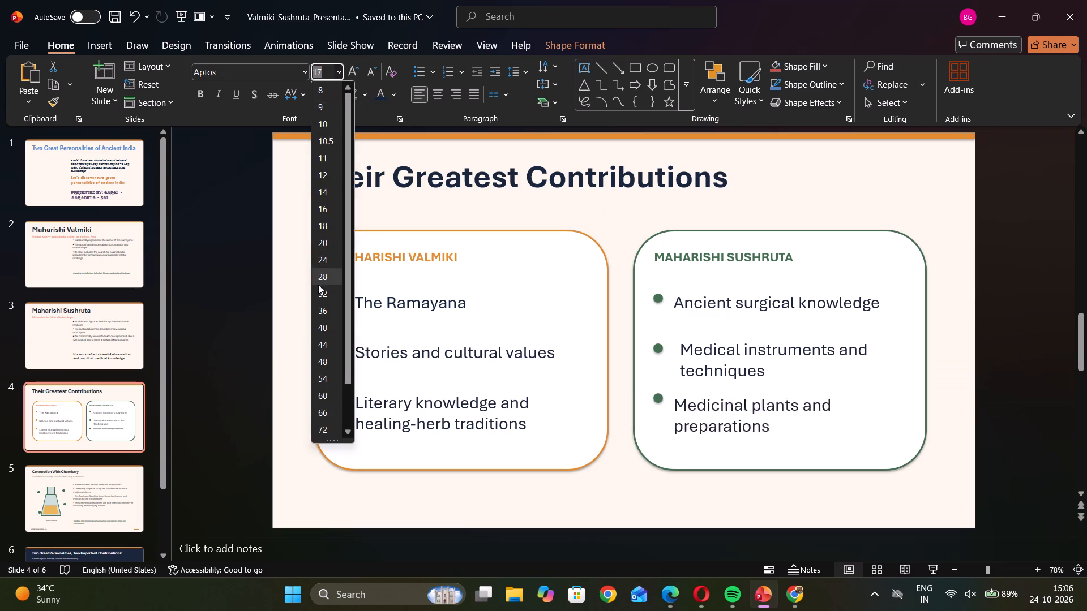
click(331, 256)
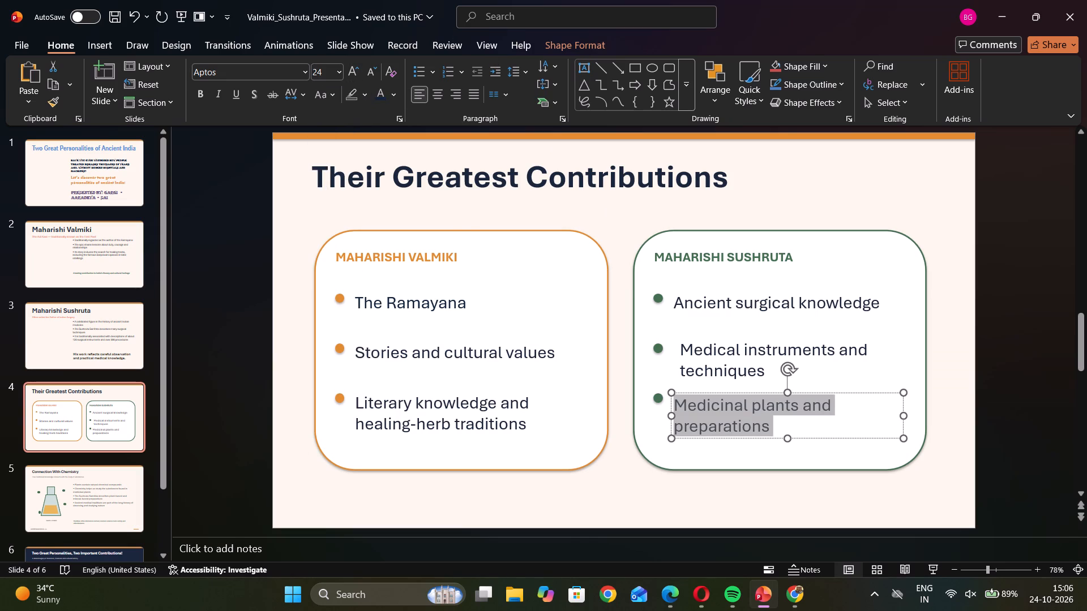
Set the "MAHARISHI VALMIKI" card heading to font size 32.
drag(336, 255, 467, 259)
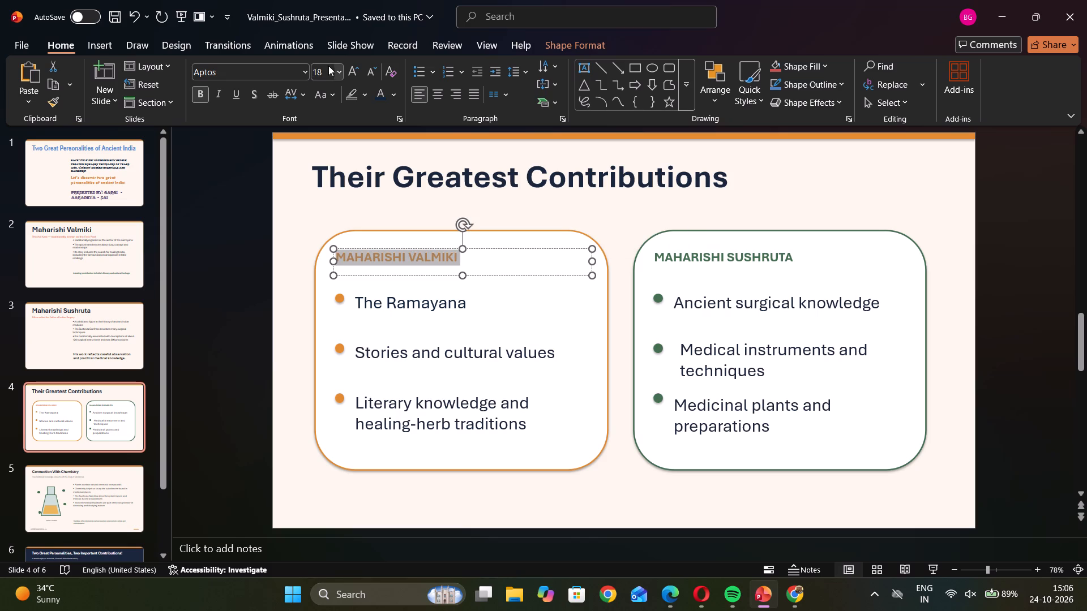
click(336, 70)
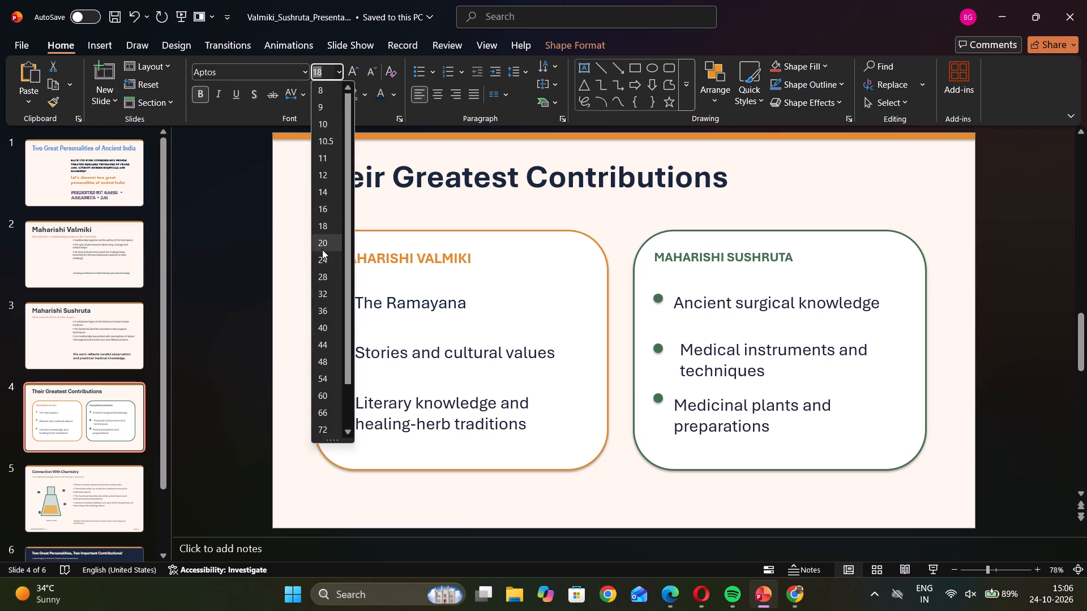
click(318, 296)
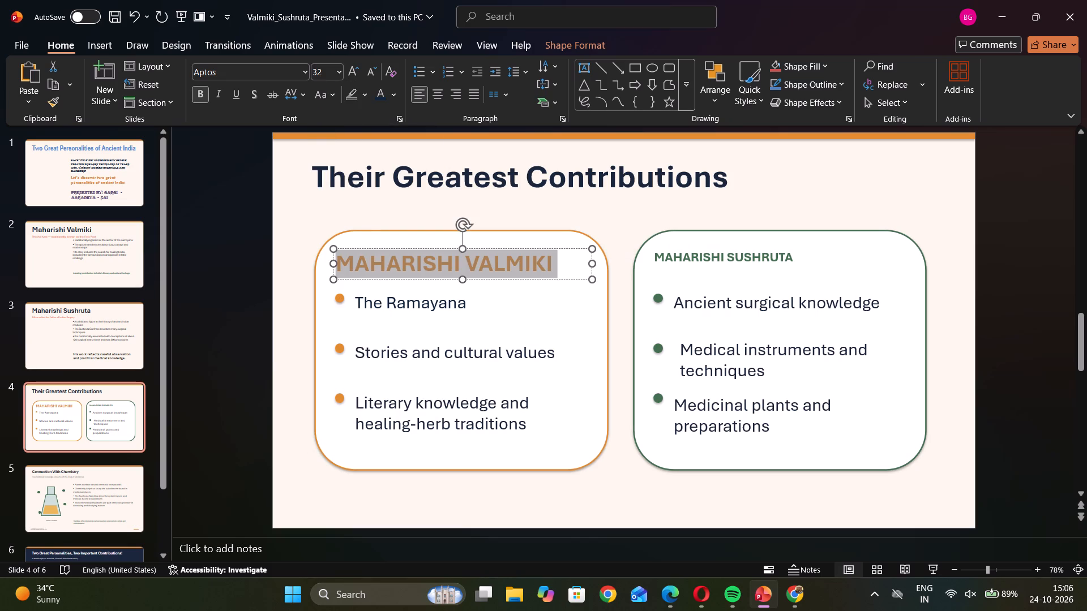
Shift the "MAHARISHI SUSHRUTA" heading slightly to the right within its card and set its font size to 32.
click(651, 259)
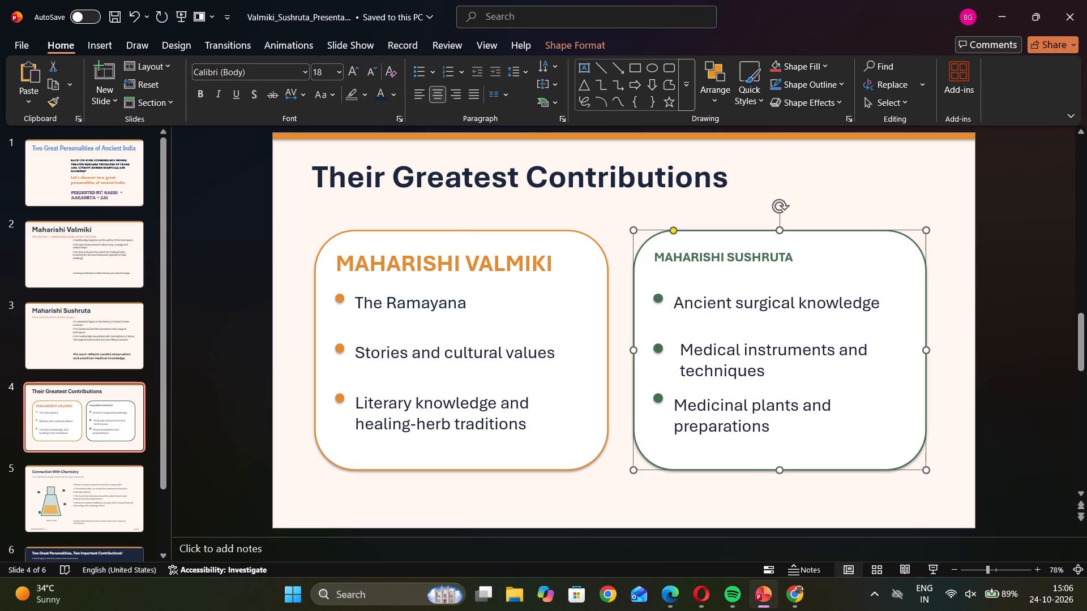
click(653, 253)
drag(653, 253, 682, 266)
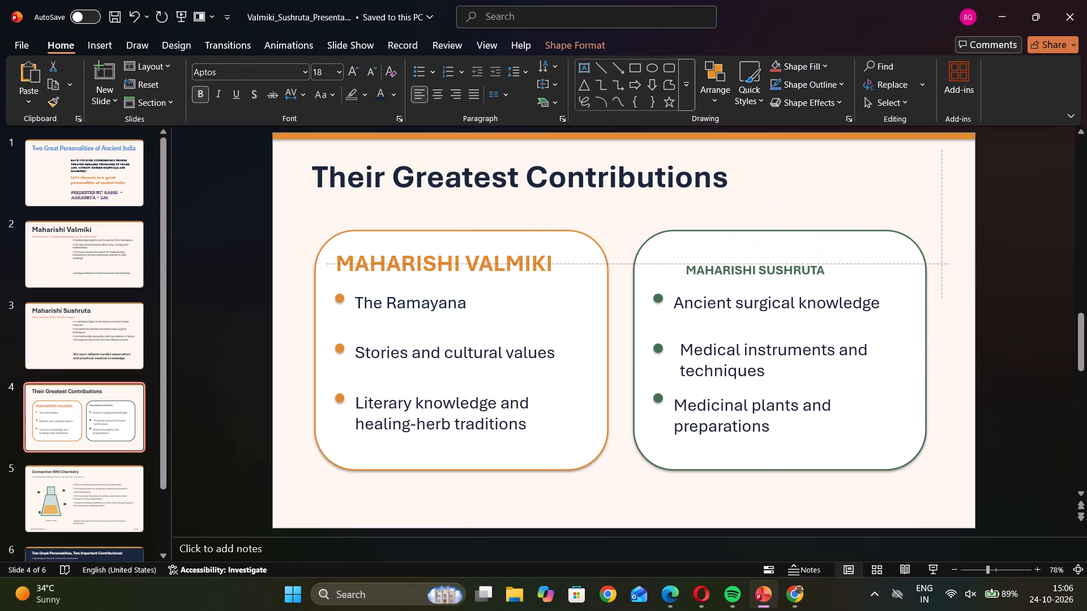
drag(682, 266, 667, 252)
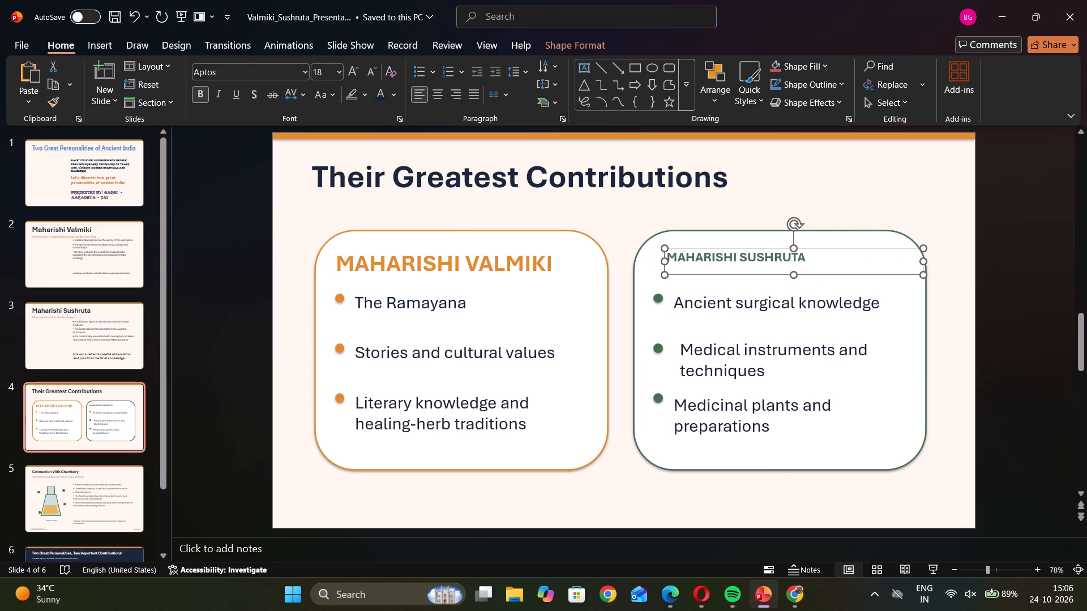
click(675, 255)
drag(675, 255, 807, 243)
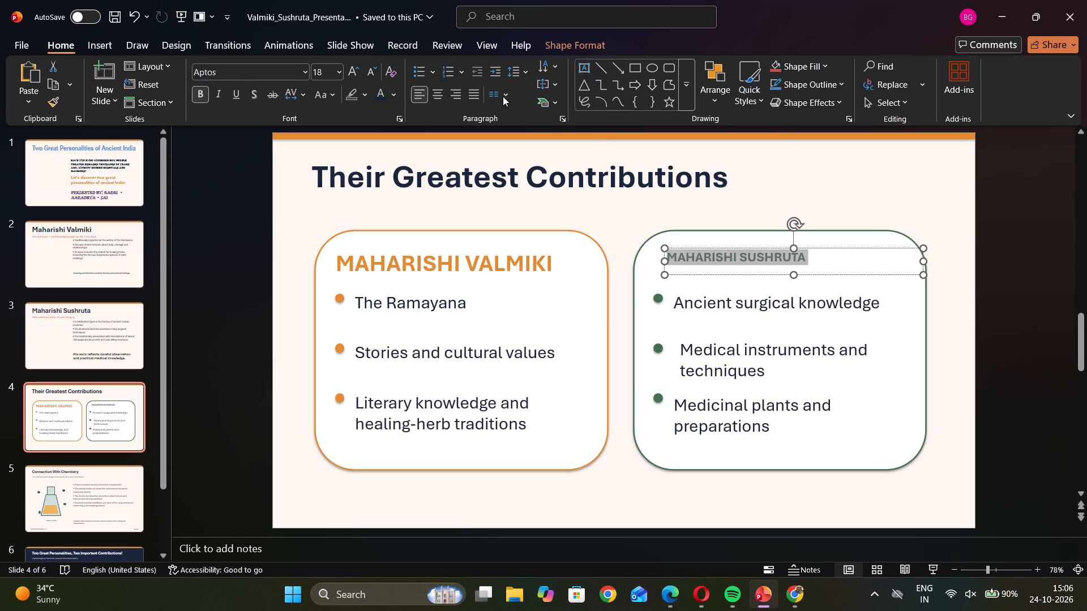
click(343, 72)
click(337, 78)
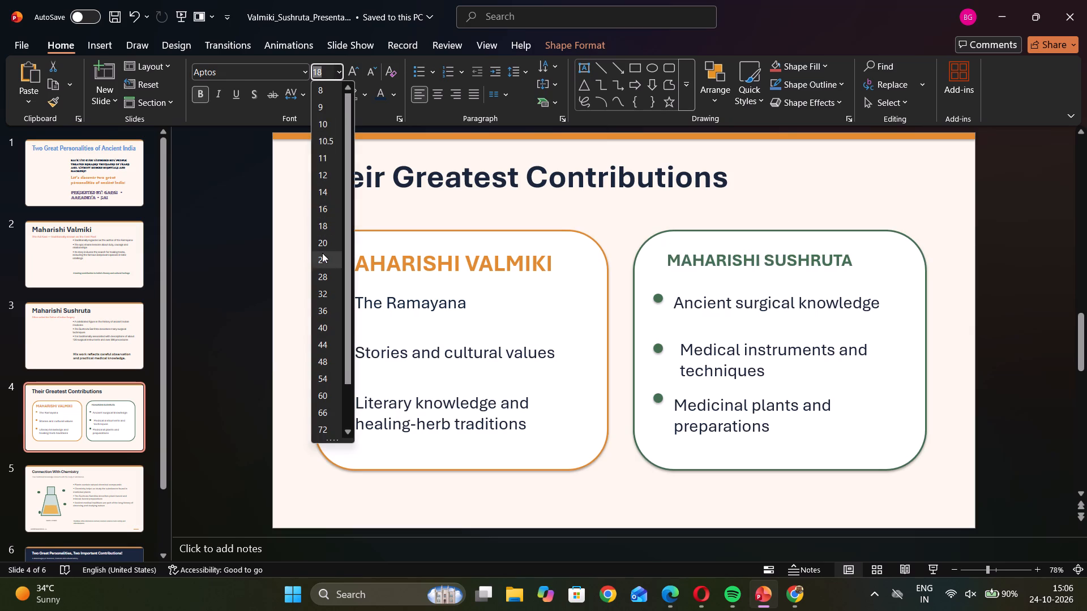
click(320, 287)
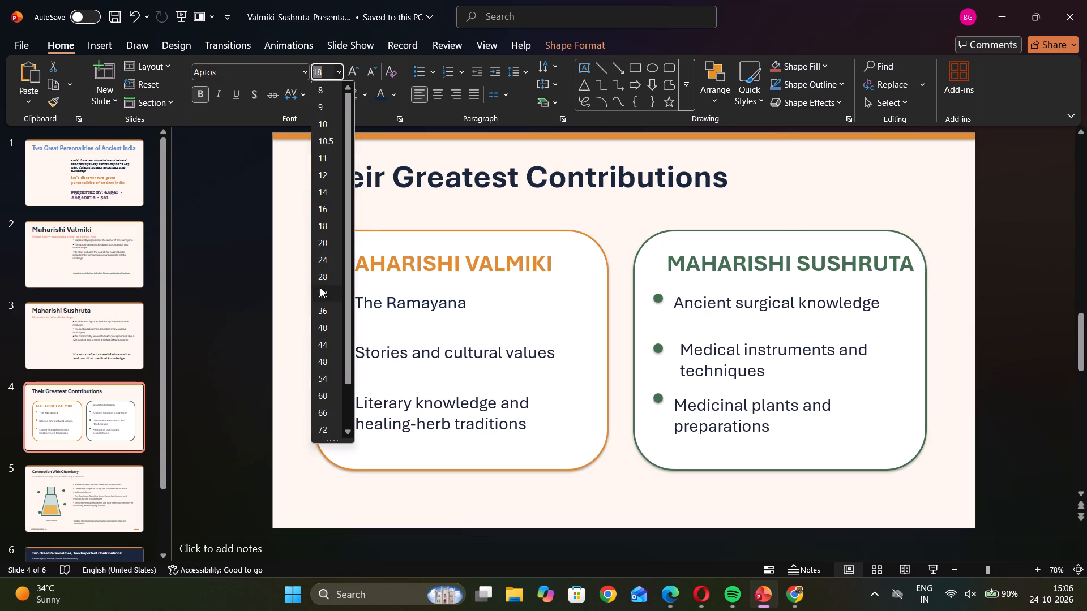
click(293, 225)
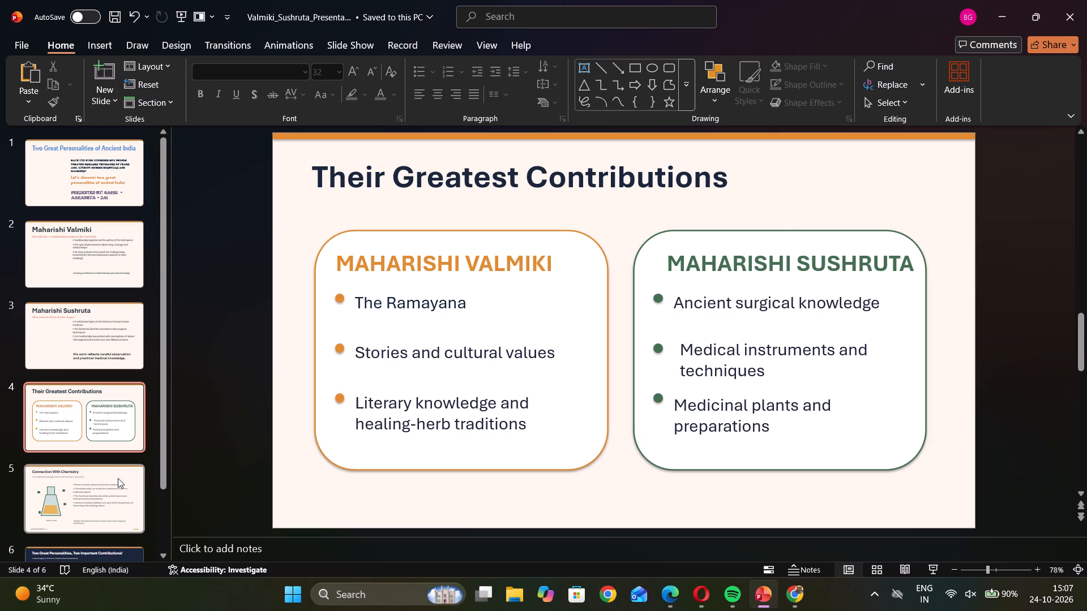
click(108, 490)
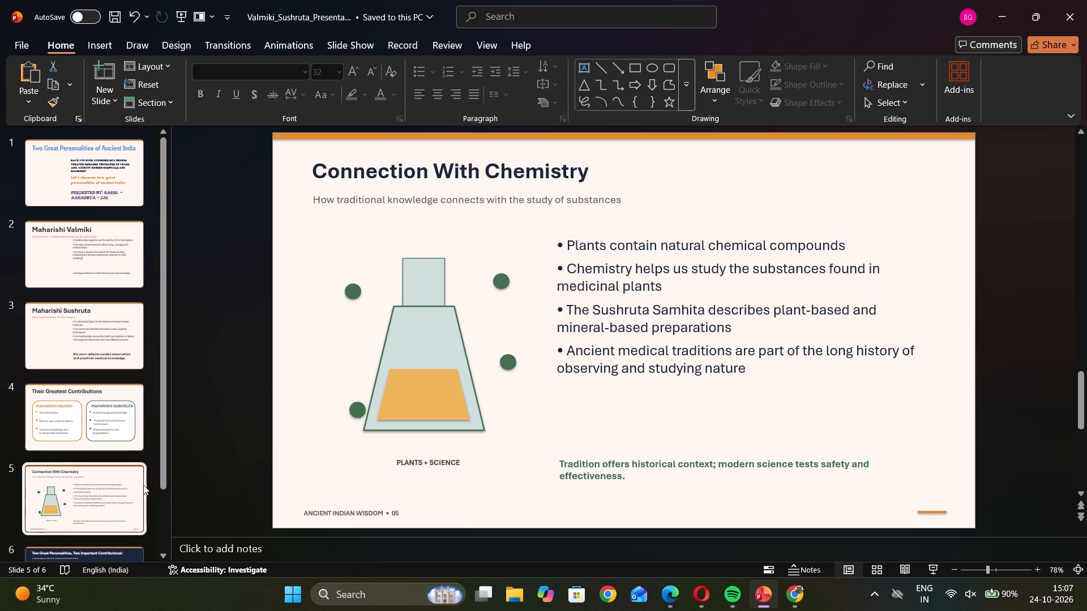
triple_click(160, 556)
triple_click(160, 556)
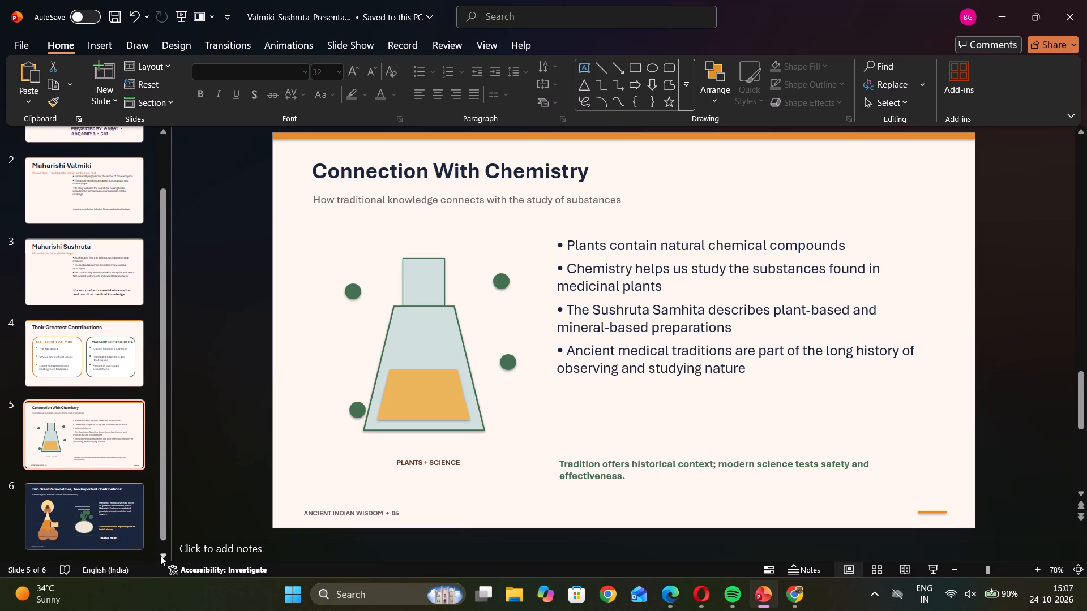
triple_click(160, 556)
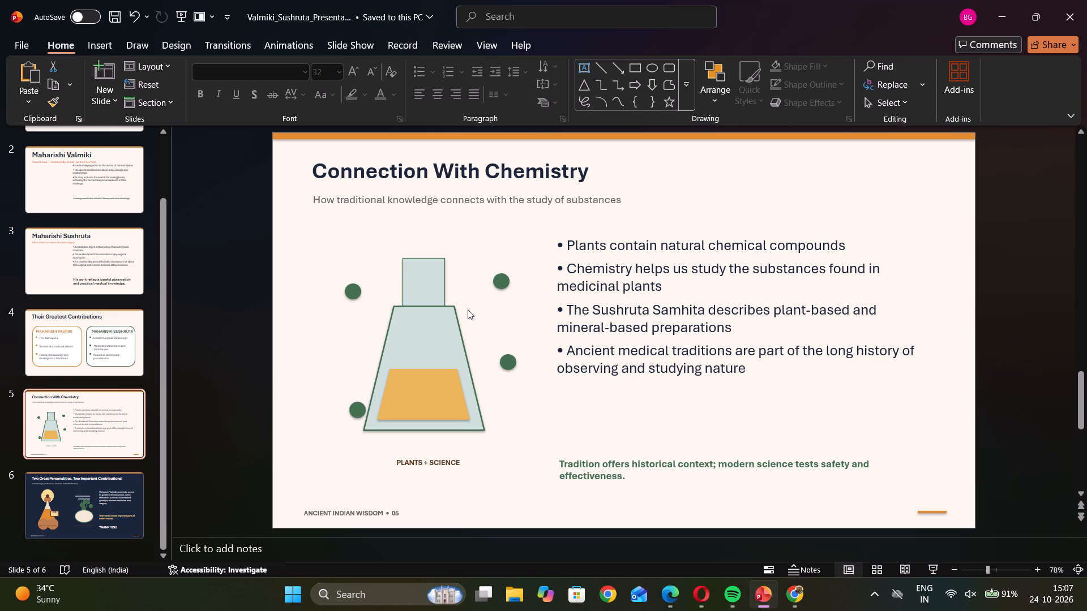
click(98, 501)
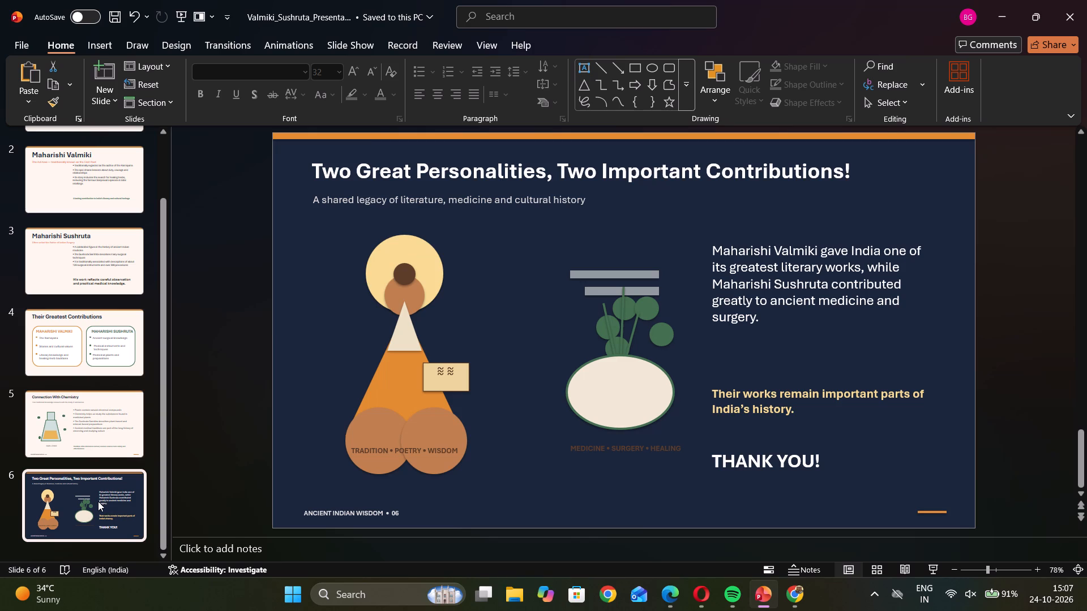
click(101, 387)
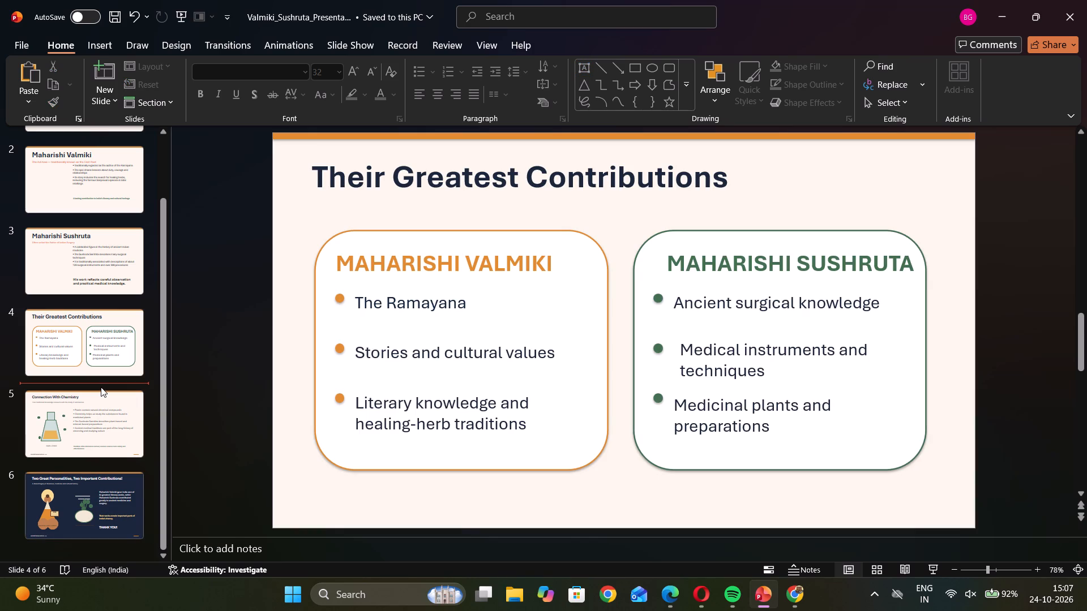
Delete the flask drawing's body, orange liquid and neck from the "Connection With Chemistry" slide.
click(89, 432)
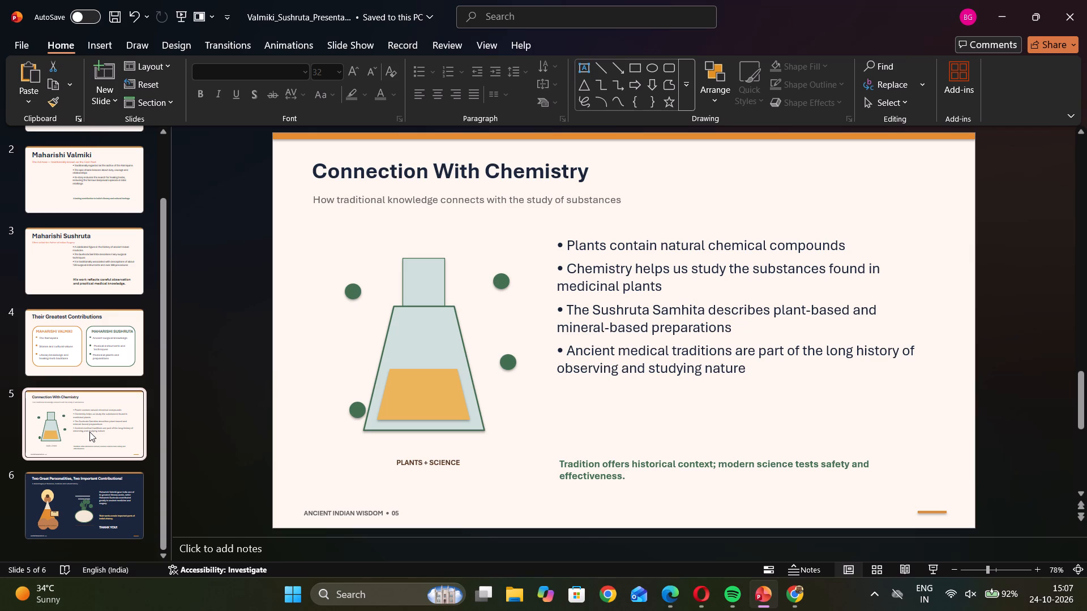
click(443, 352)
key(Delete)
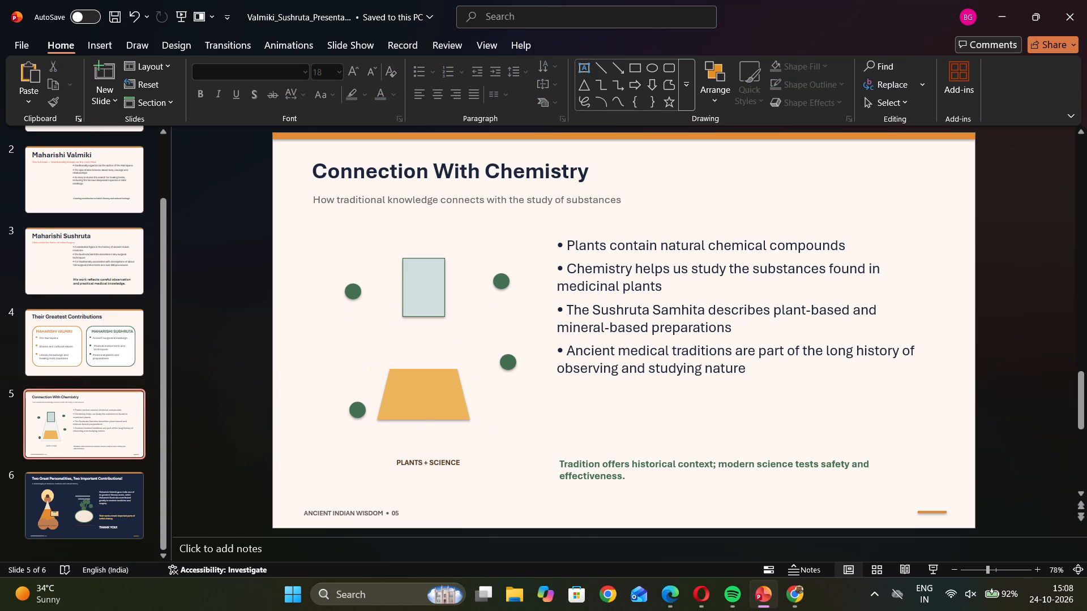
click(442, 395)
key(Delete)
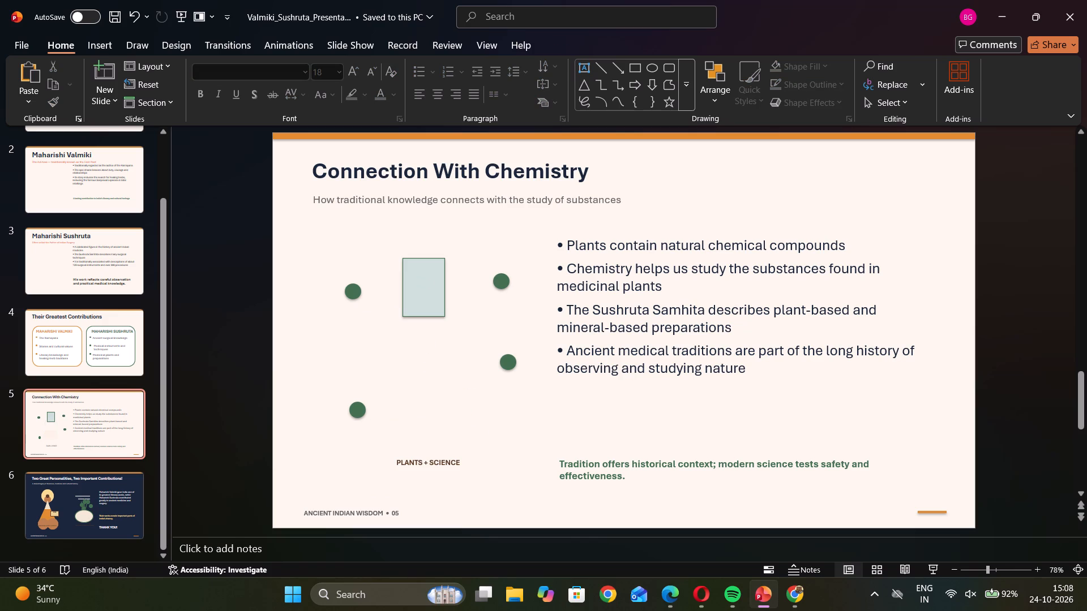
click(439, 307)
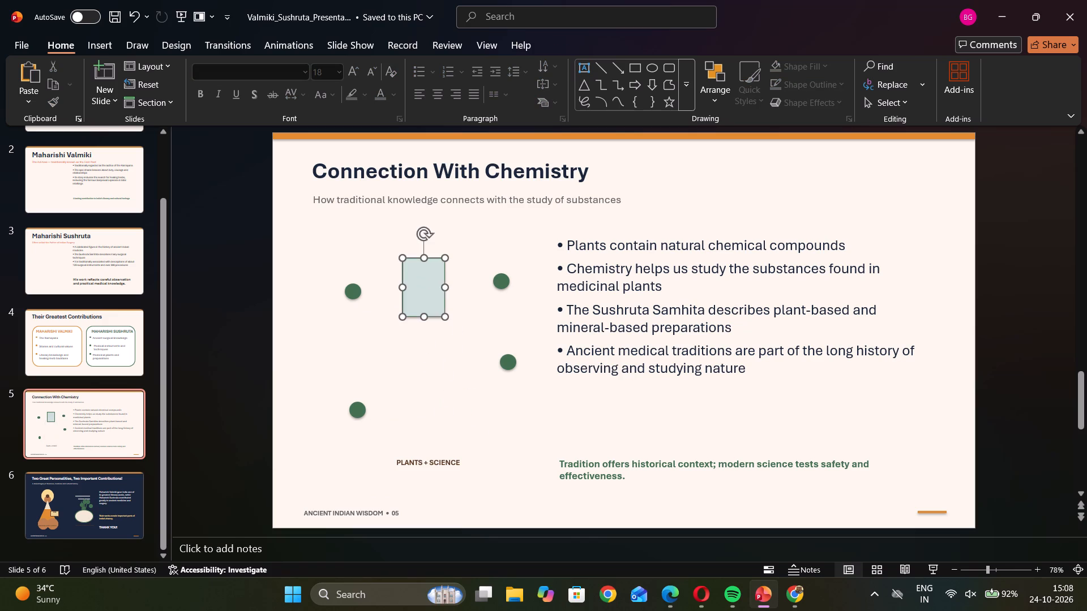
key(Delete)
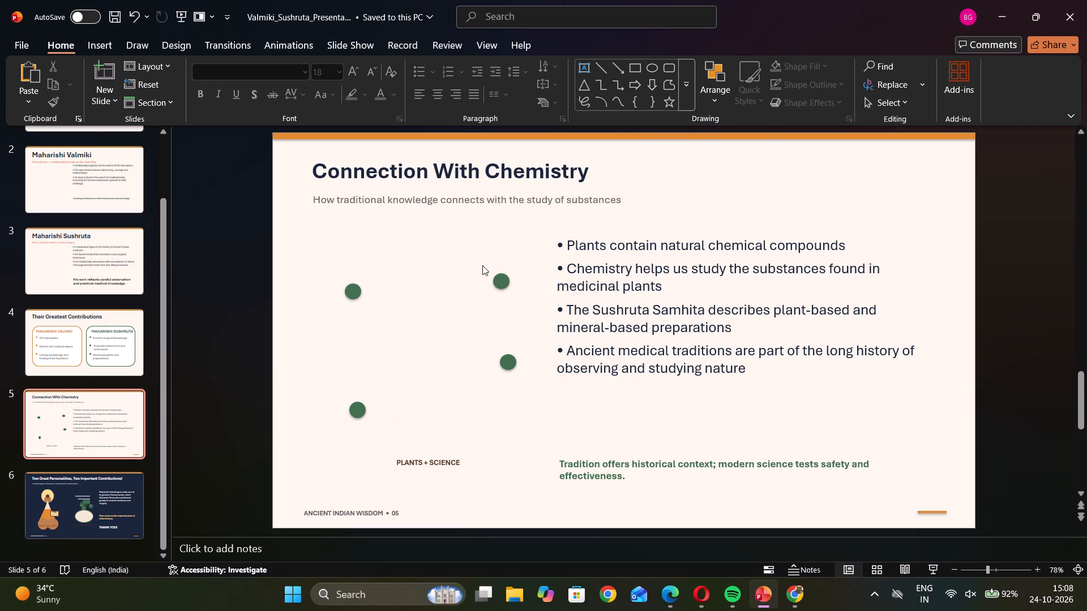
Delete the four green dots around the former flask drawing on the "Connection With Chemistry" slide.
click(500, 272)
key(Delete)
click(502, 369)
key(Delete)
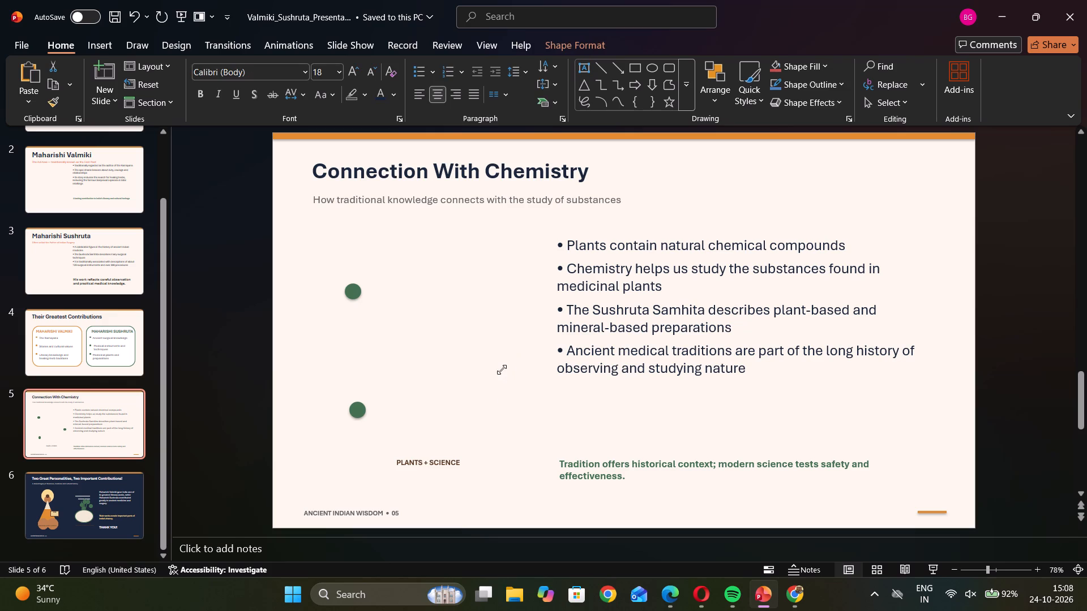
click(346, 289)
key(Delete)
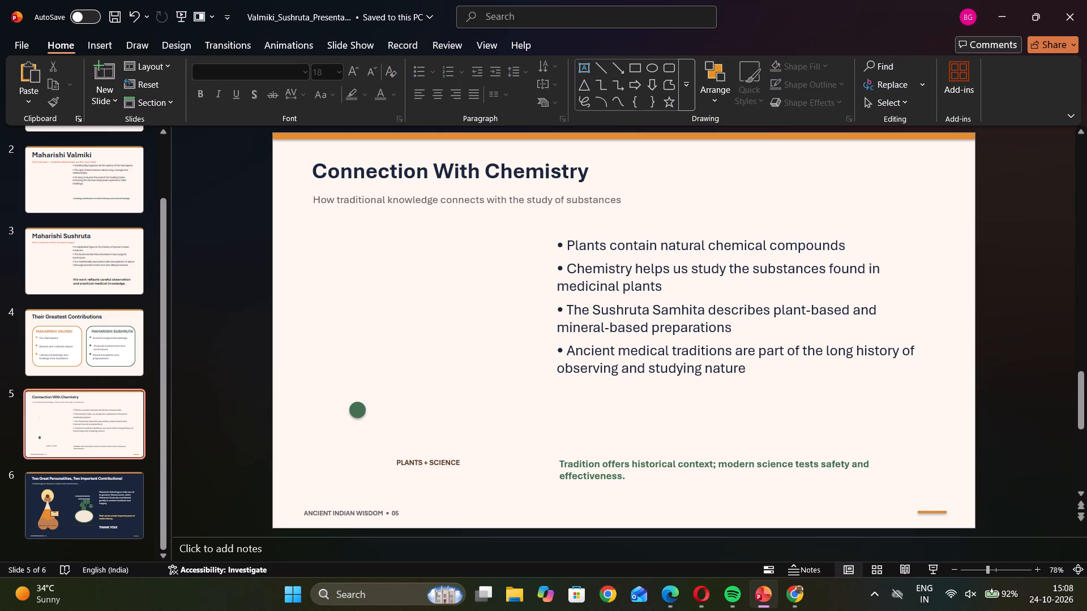
click(361, 409)
key(Delete)
Delete the "PLANTS + SCIENCE" caption text box from the "Connection With Chemistry" slide.
click(406, 466)
key(Delete)
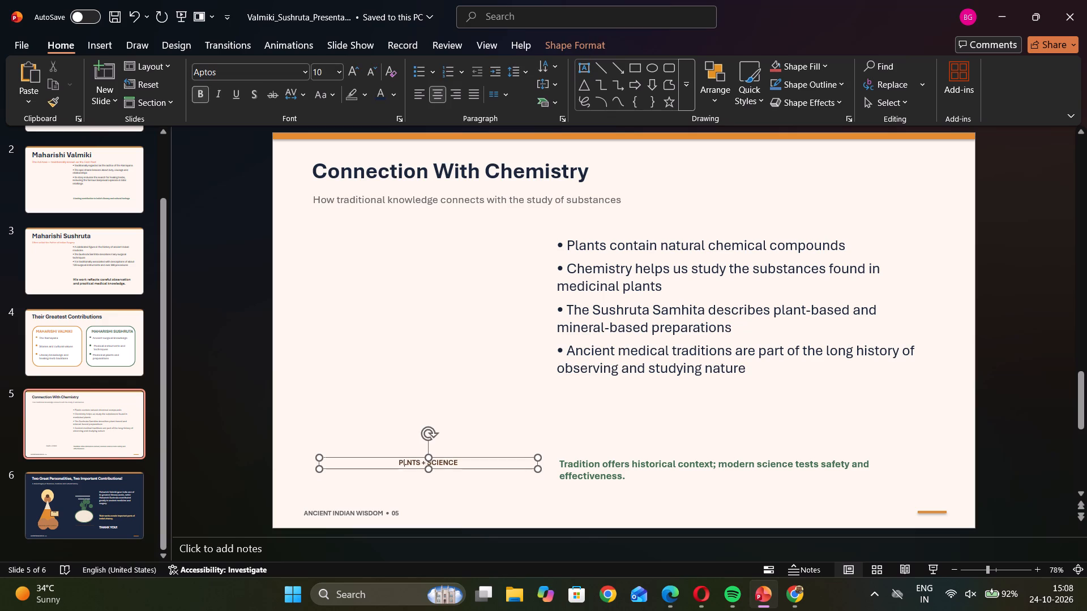
key(Delete)
click(460, 459)
key(Delete)
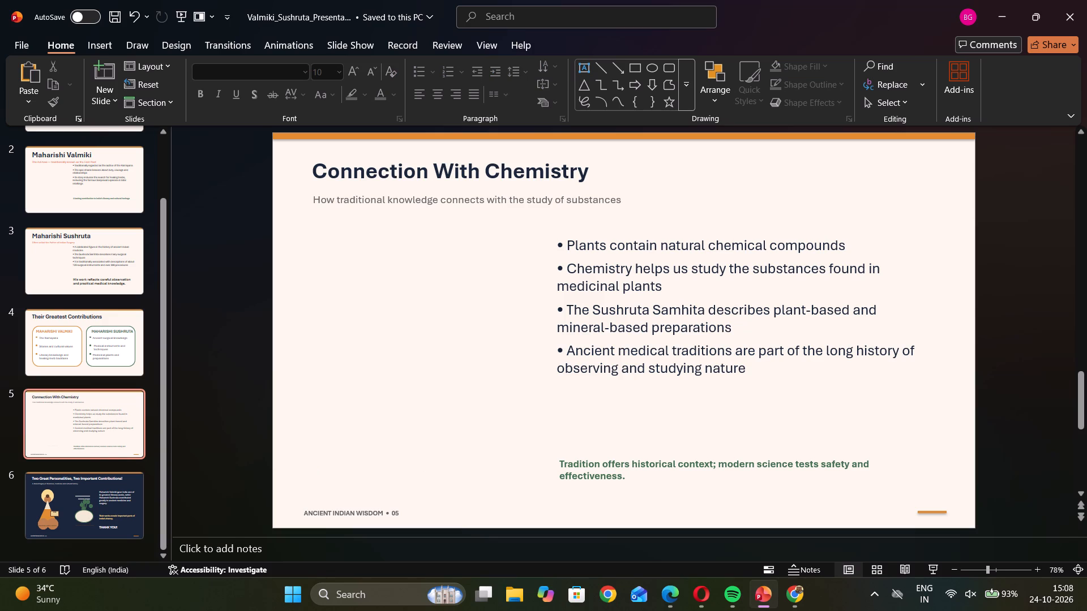
Delete the "ANCIENT INDIAN WISDOM • 05" footer and the short orange accent line from the "Connection With Chemistry" slide.
click(401, 513)
key(Delete)
click(915, 507)
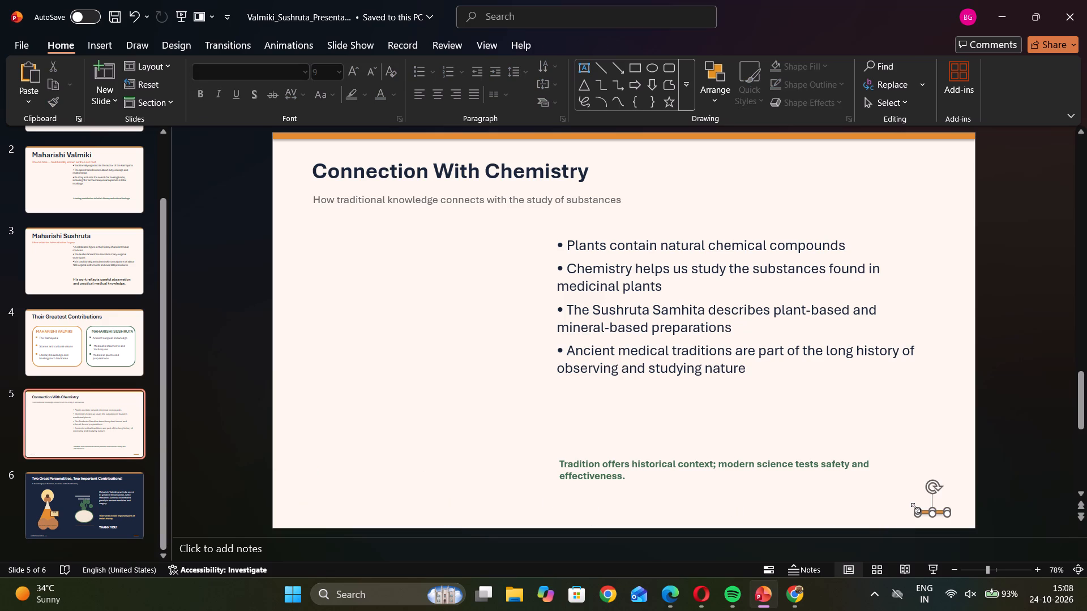
key(Delete)
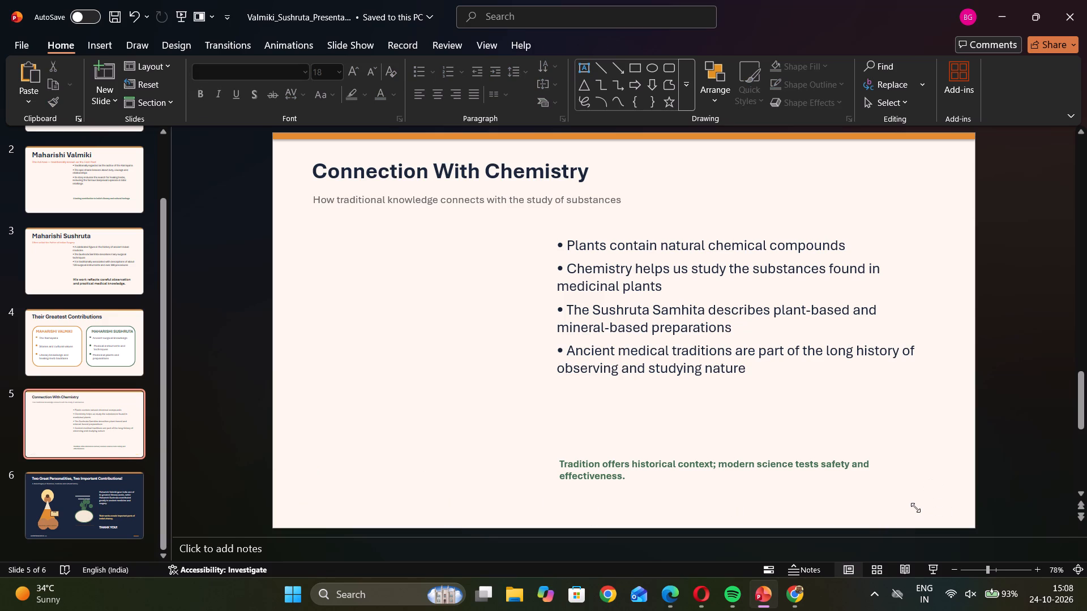
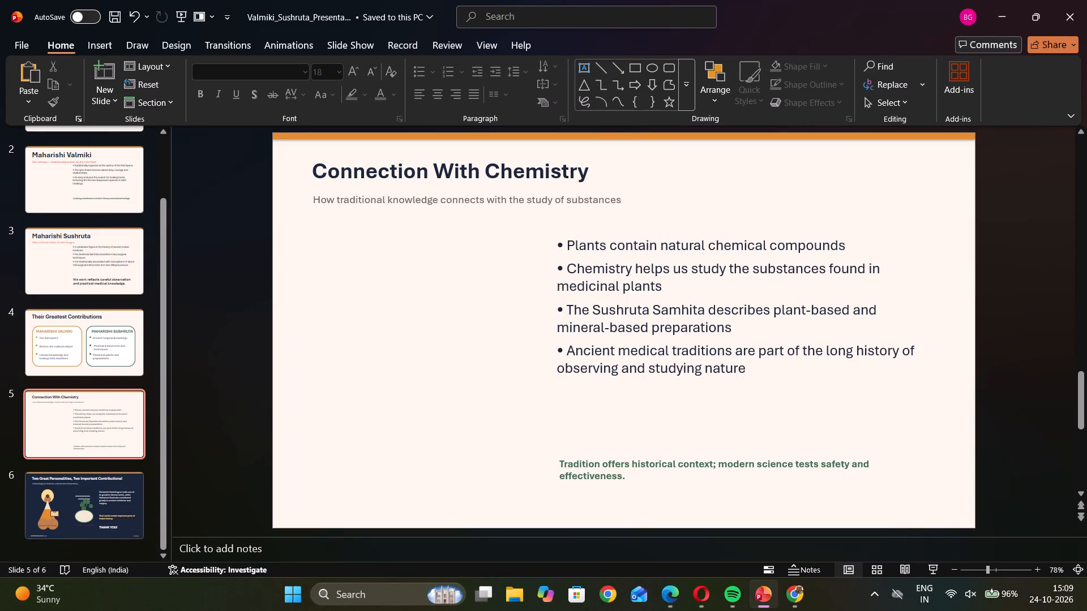
Delete the green "Tradition offers historical context; modern science tests safety and effectiveness." note from the "Connection With Chemistry" slide.
click(557, 463)
key(Delete)
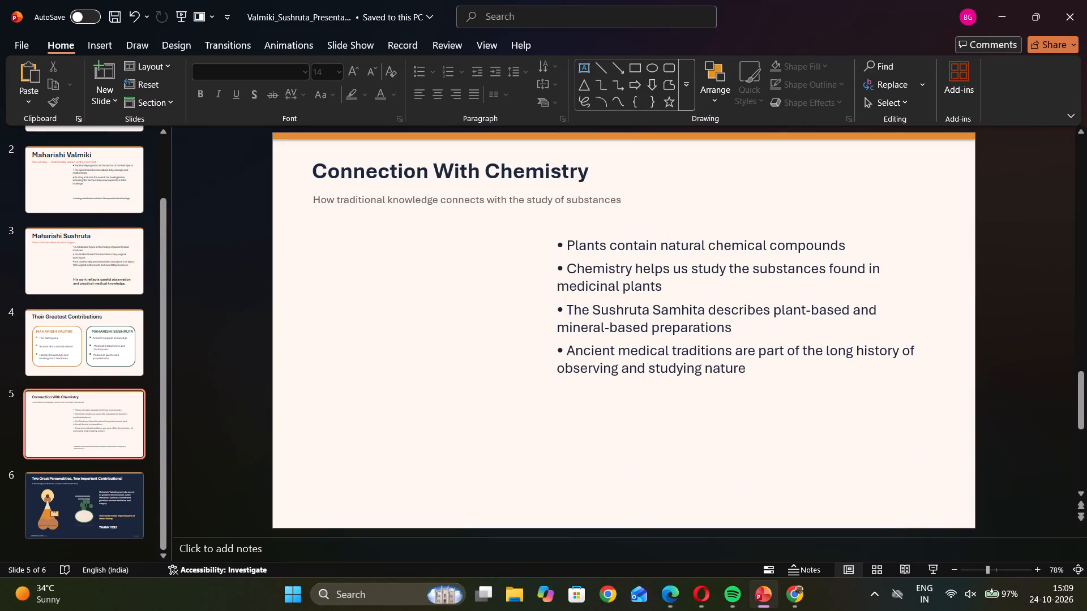
Set the "Connection With Chemistry" slide title to font size 48.
click(311, 169)
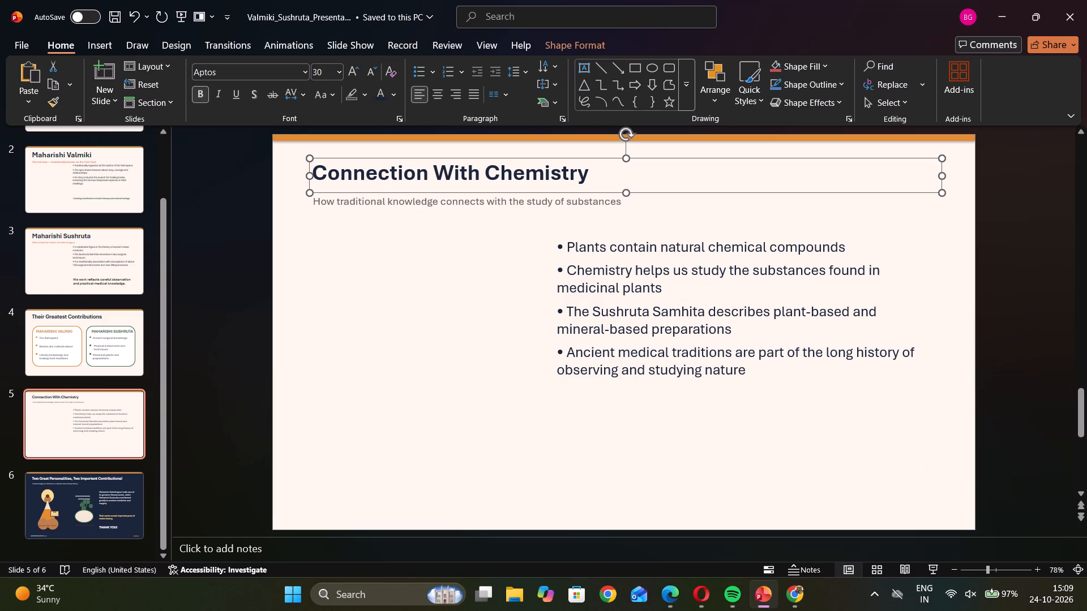
drag(313, 170, 742, 167)
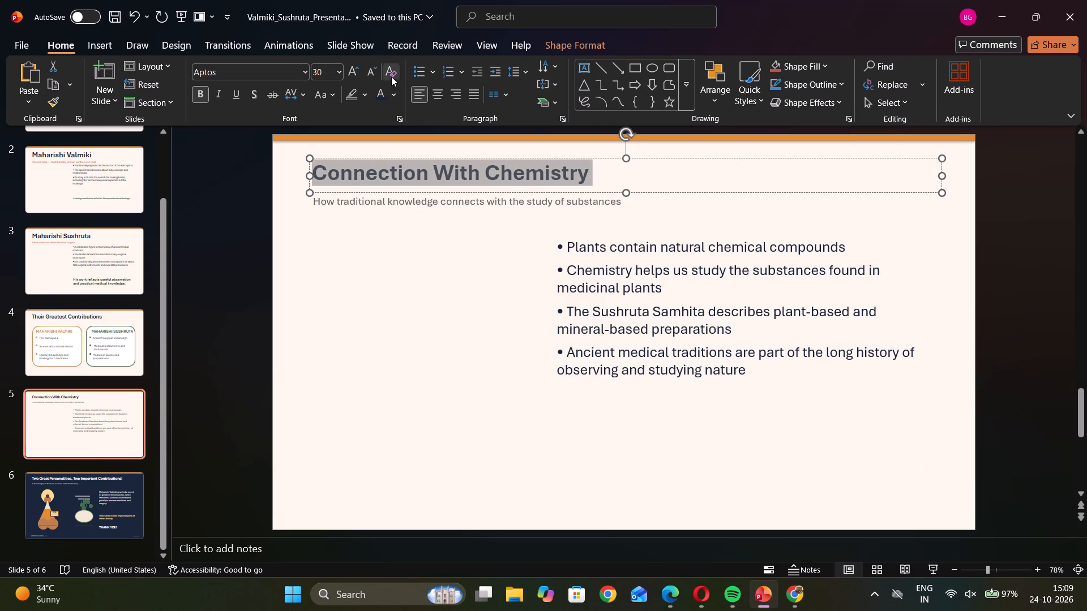
click(340, 75)
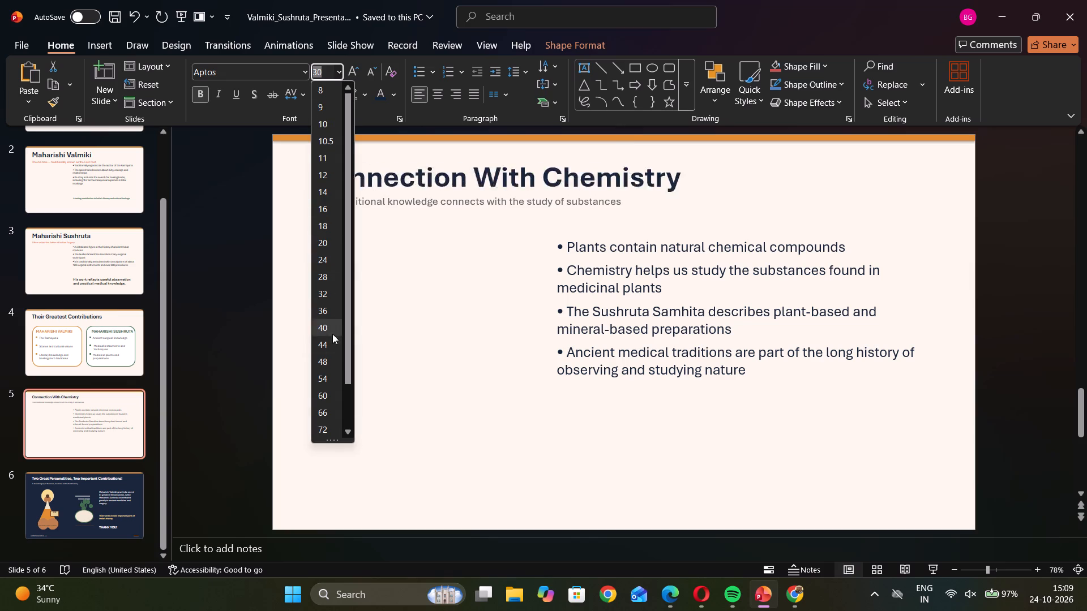
click(329, 365)
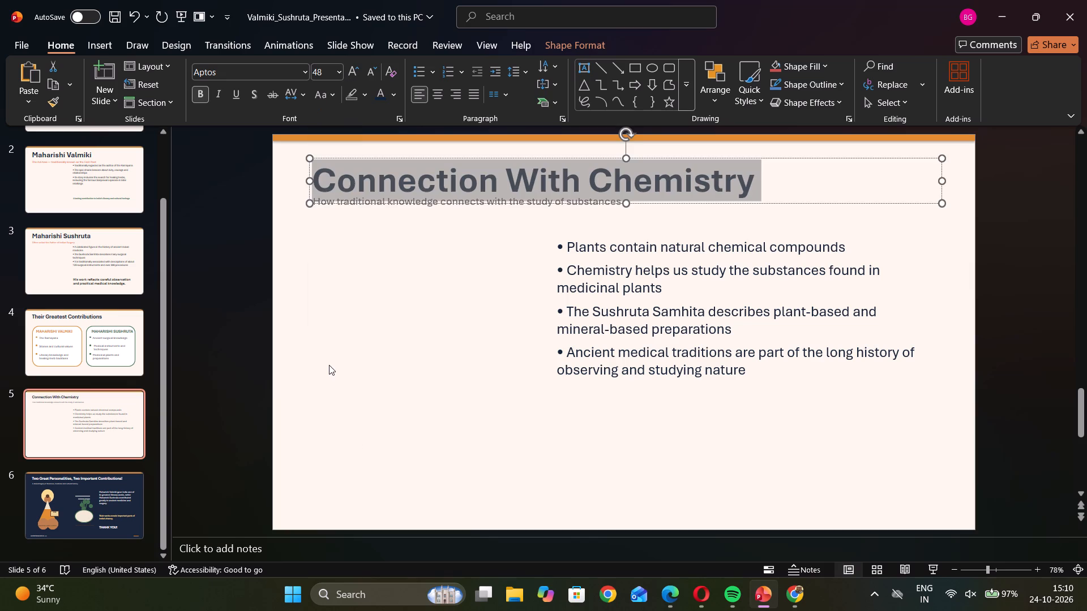
Move the subtitle "How traditional knowledge connects with the study of substances" slightly down, clear of the enlarged title.
click(348, 204)
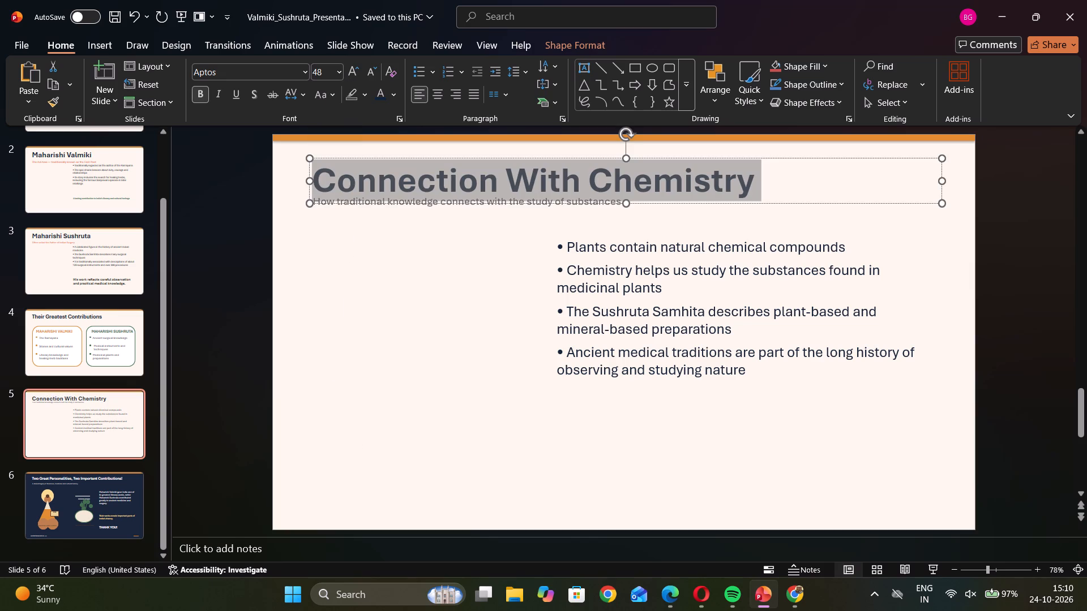
click(346, 205)
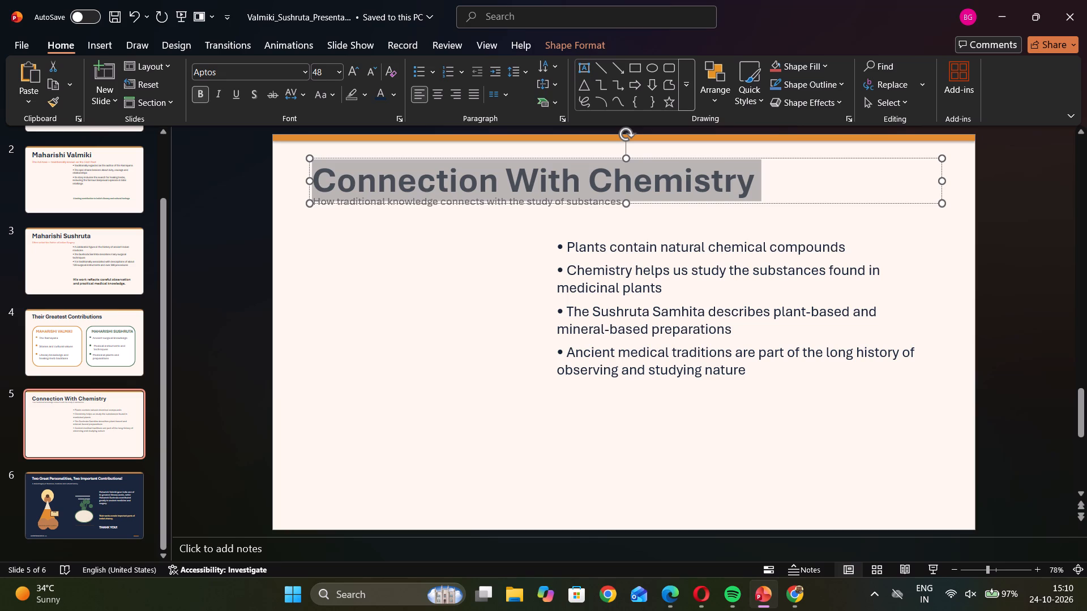
click(345, 201)
drag(627, 203, 624, 193)
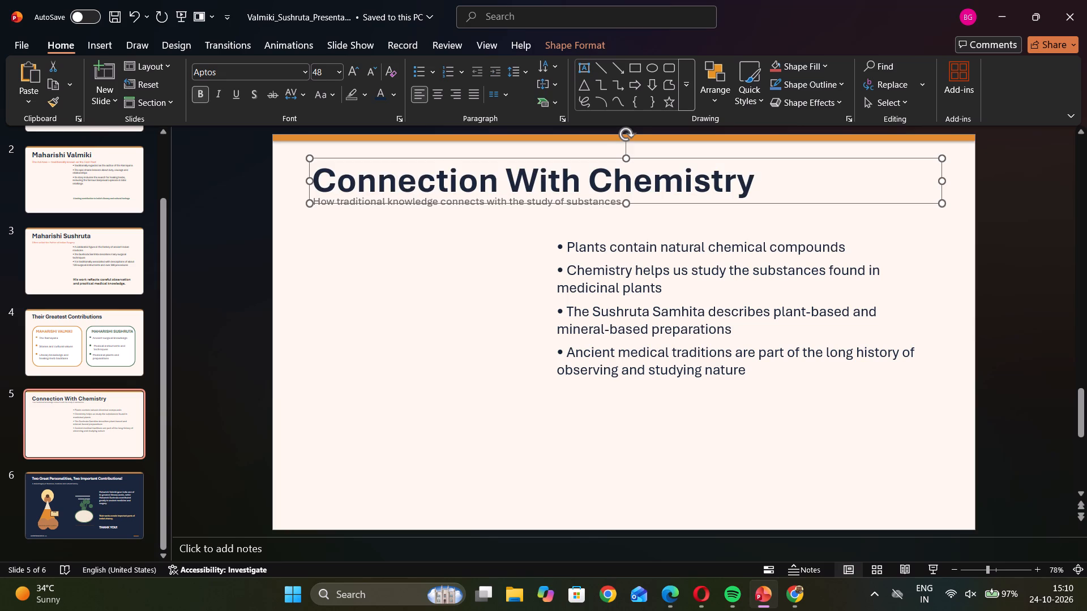
click(515, 204)
click(515, 199)
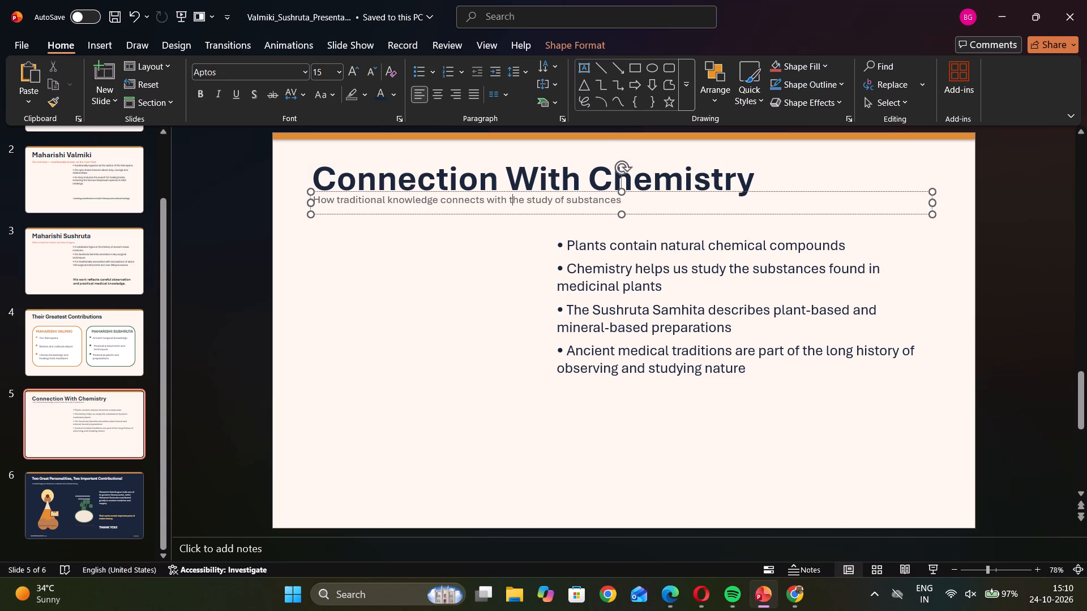
drag(645, 208, 645, 223)
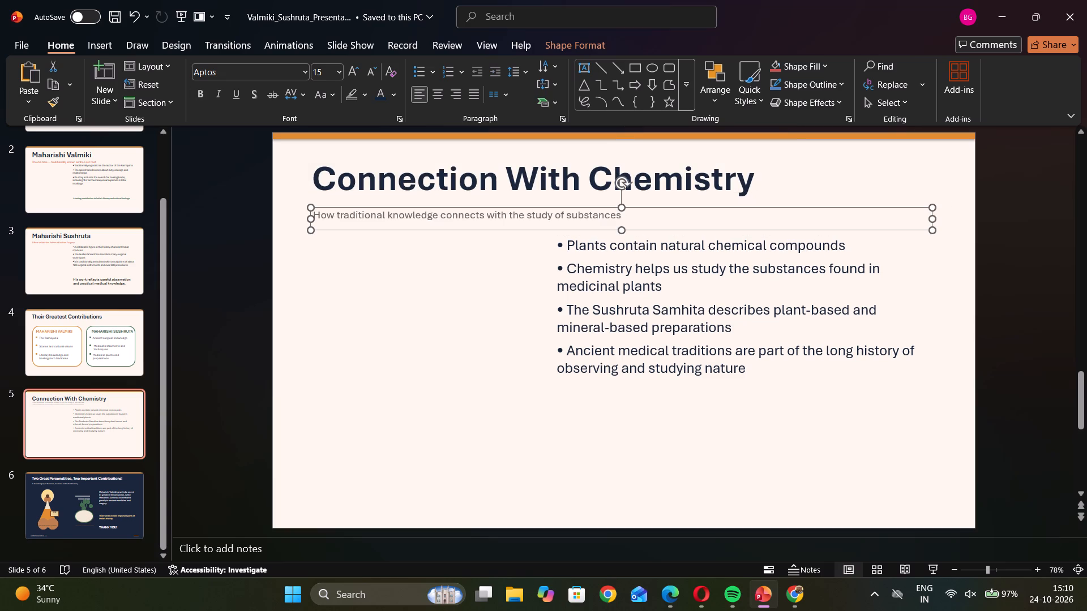
Set the "Connection With Chemistry" subtitle to font size 20 and colour it with the darkest orange theme shade.
drag(320, 210, 847, 183)
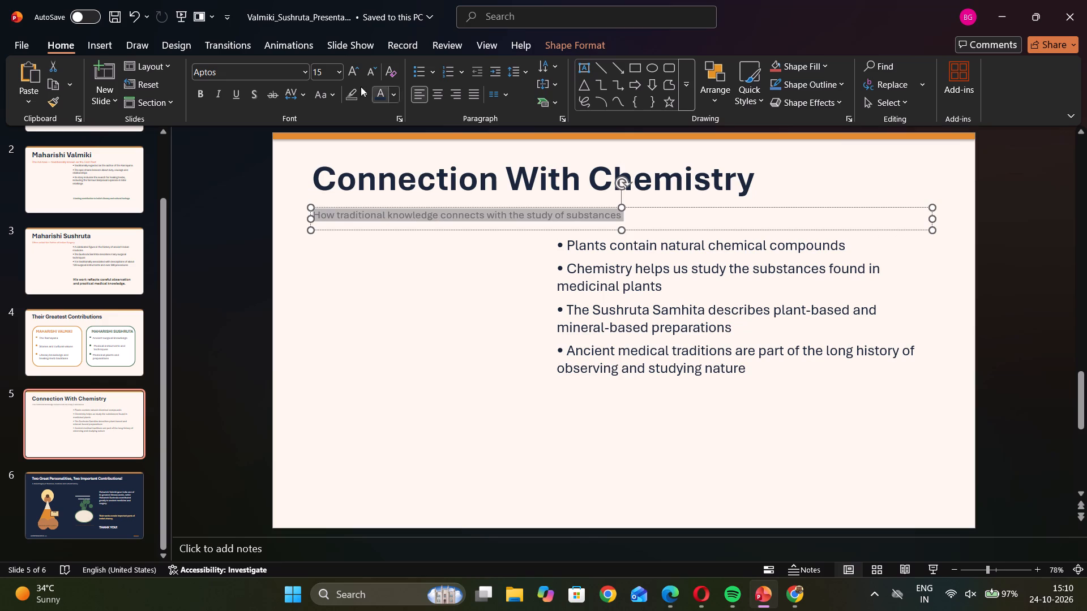
click(339, 70)
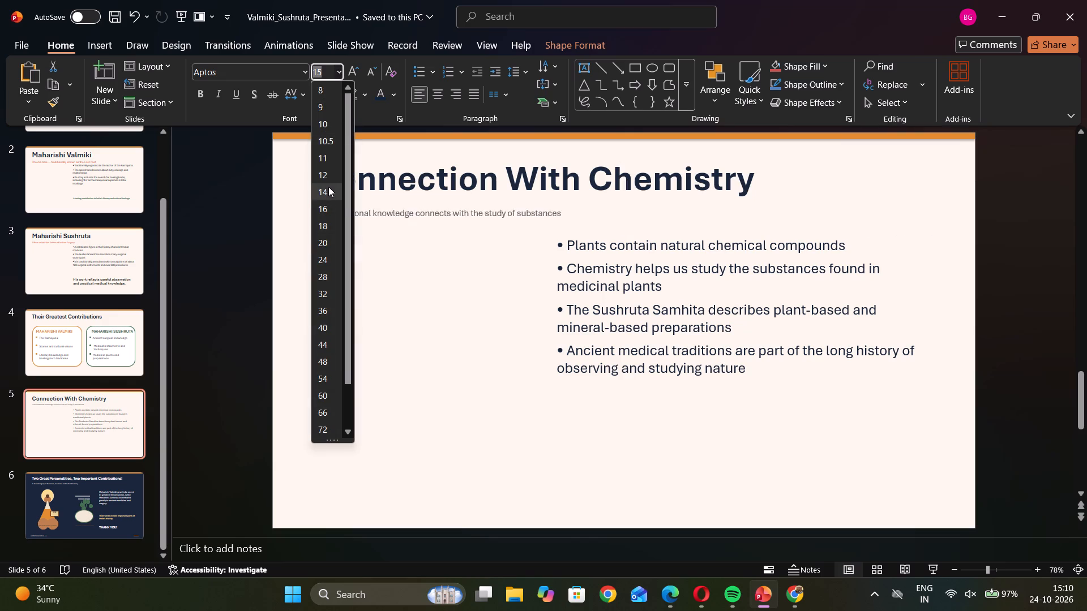
click(328, 247)
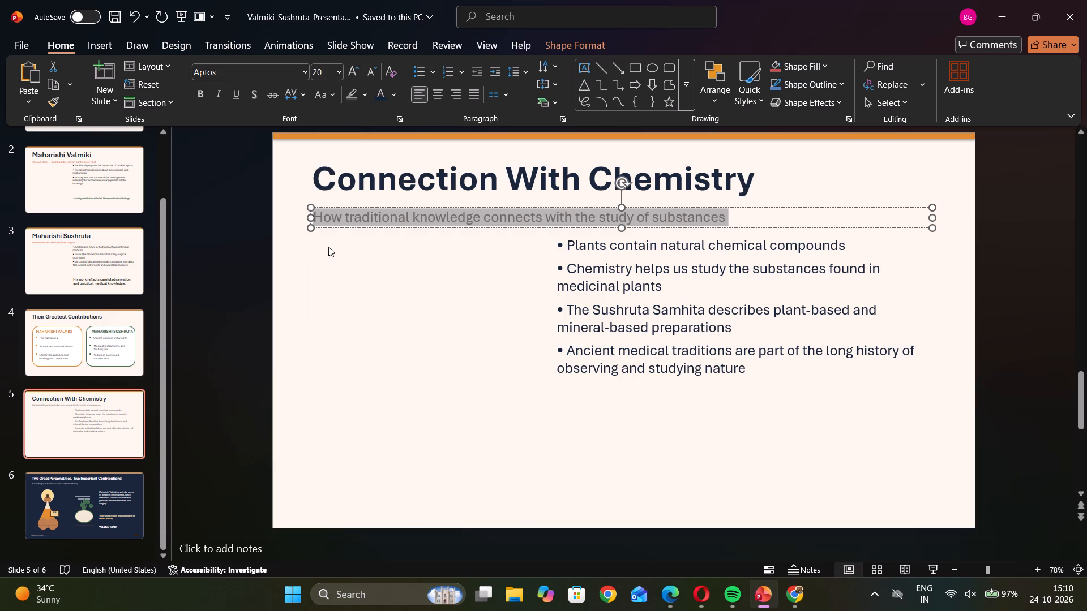
click(395, 88)
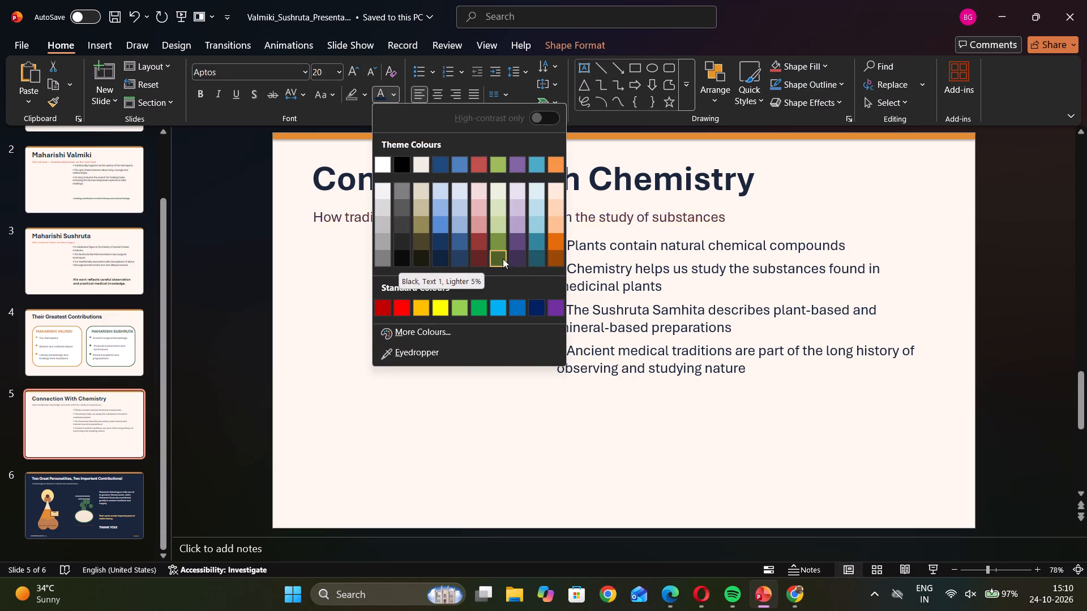
click(556, 264)
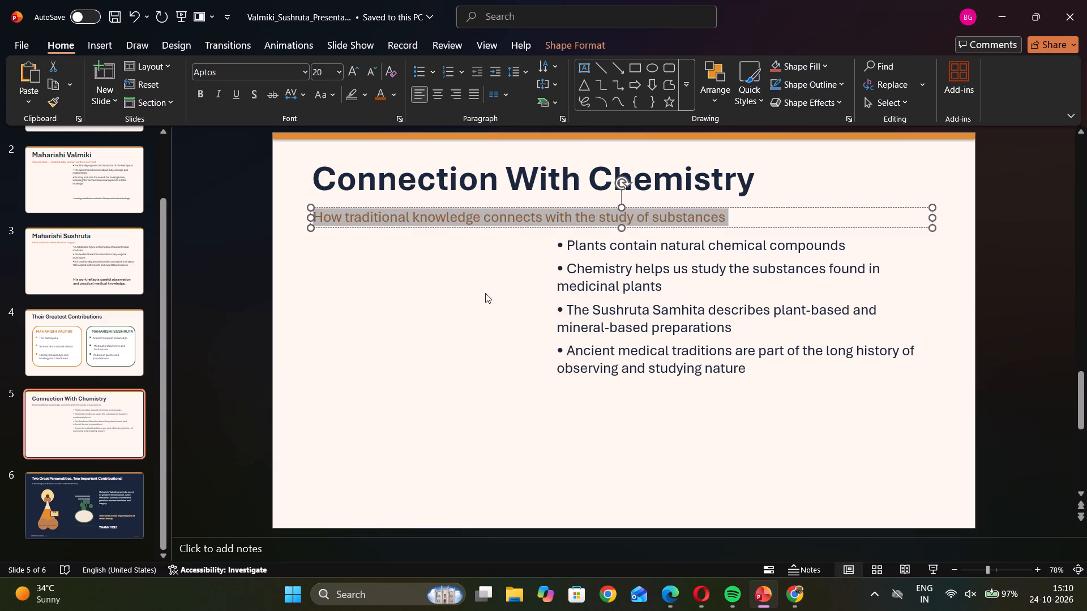
click(425, 313)
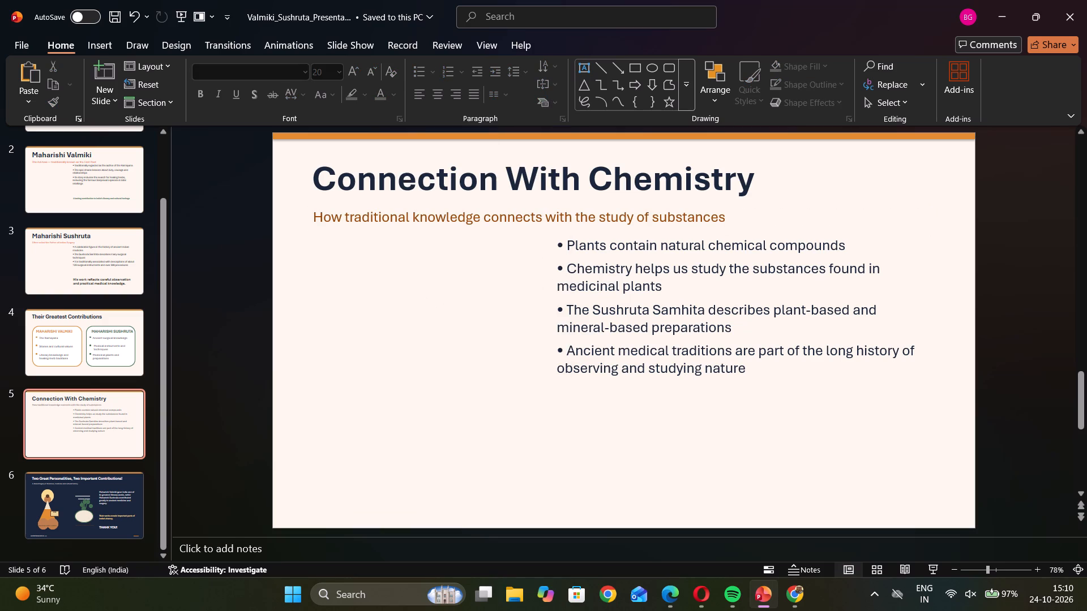
Format all four bullet points on the "Connection With Chemistry" slide in the darkest blue theme shade at font size 28.
click(563, 246)
drag(563, 242, 580, 242)
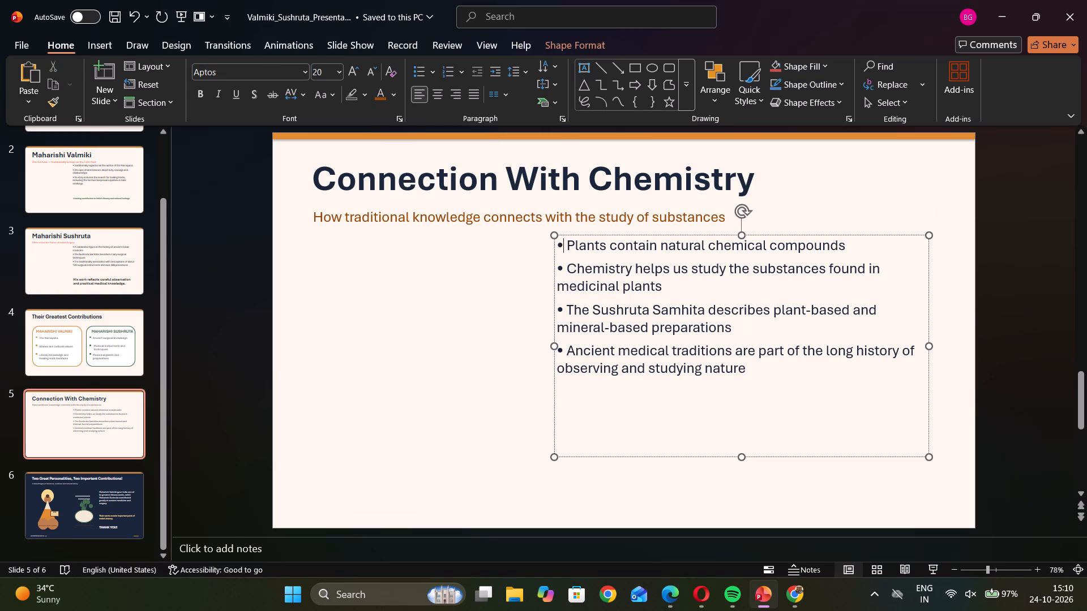
drag(580, 242, 822, 310)
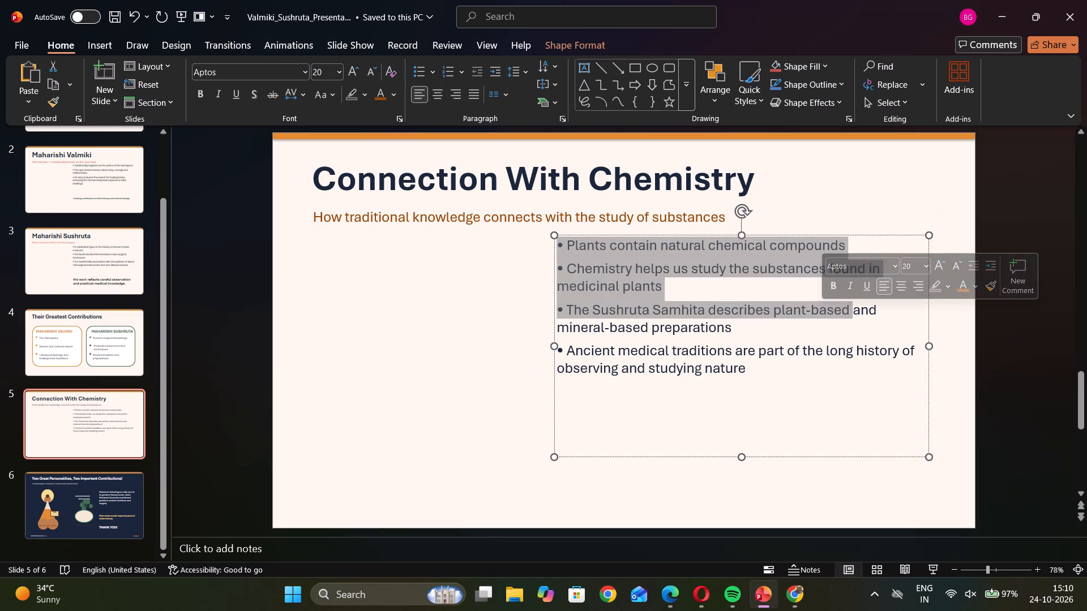
drag(855, 311, 744, 299)
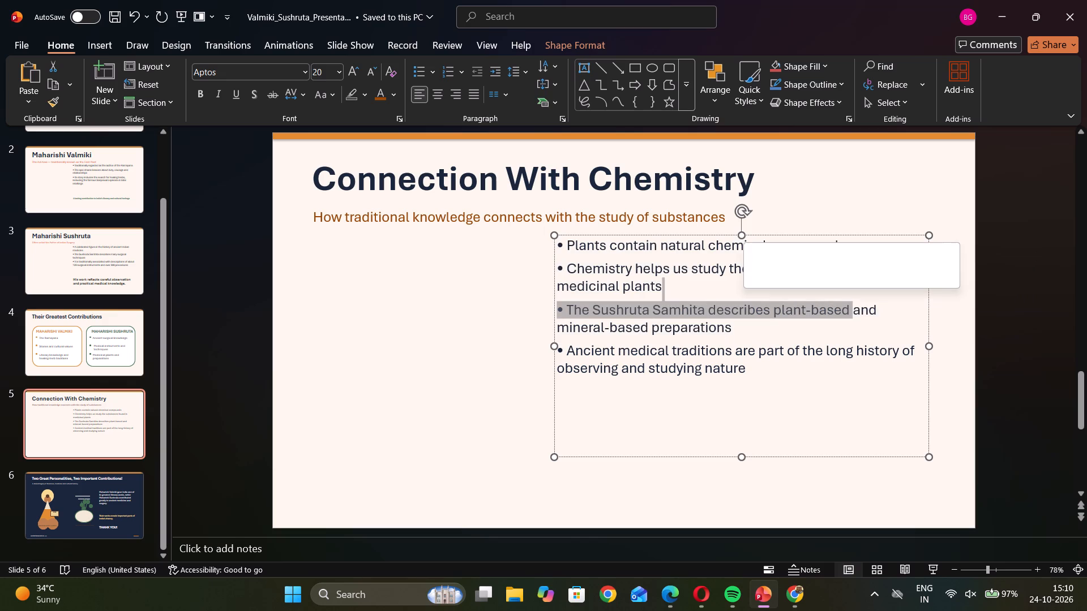
drag(450, 318, 460, 285)
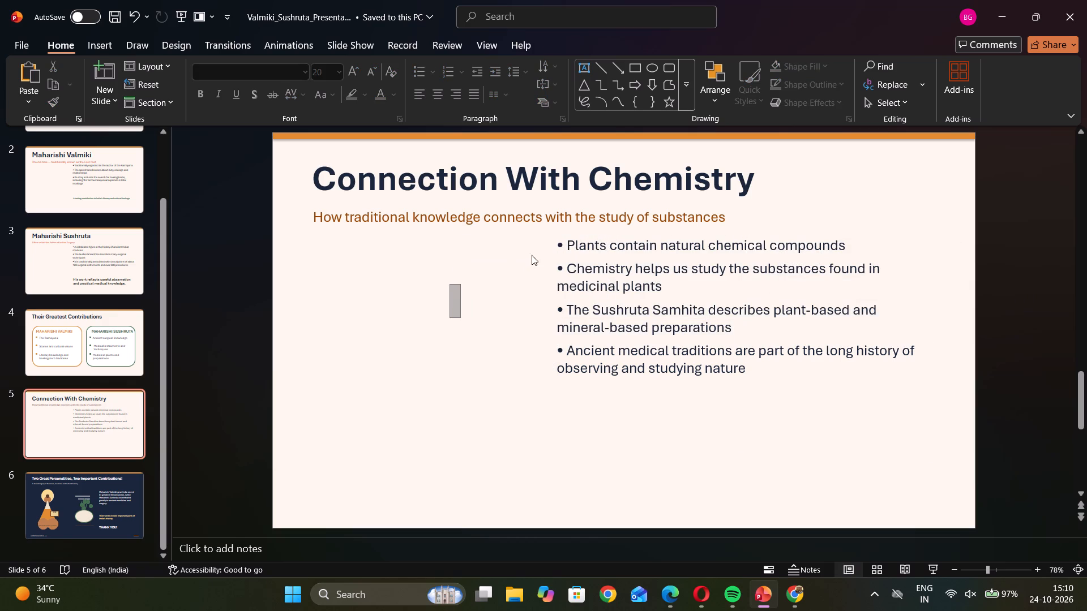
click(578, 242)
click(564, 242)
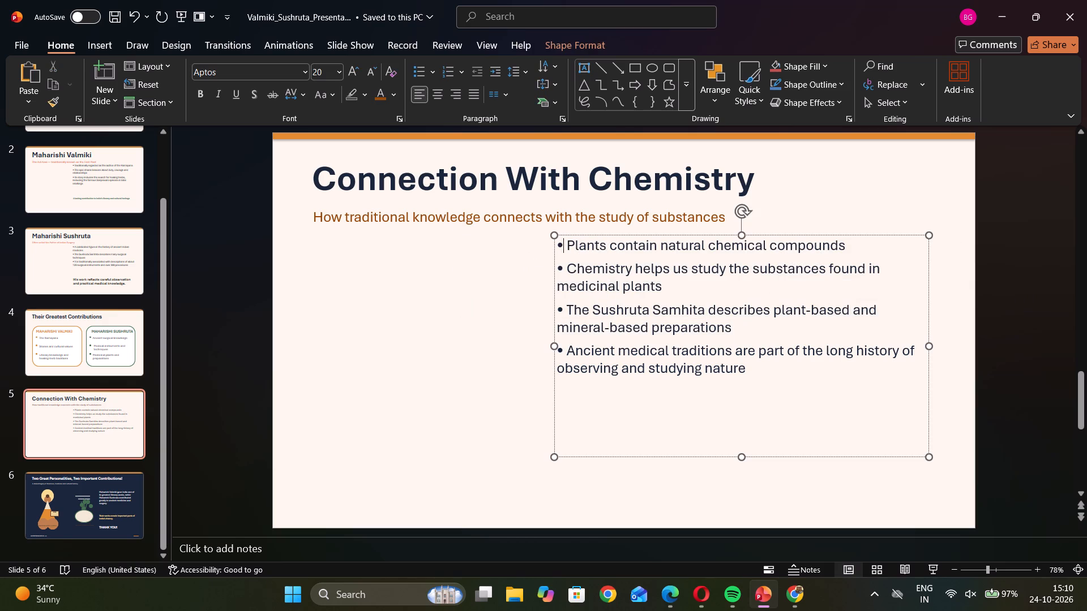
drag(564, 242, 744, 421)
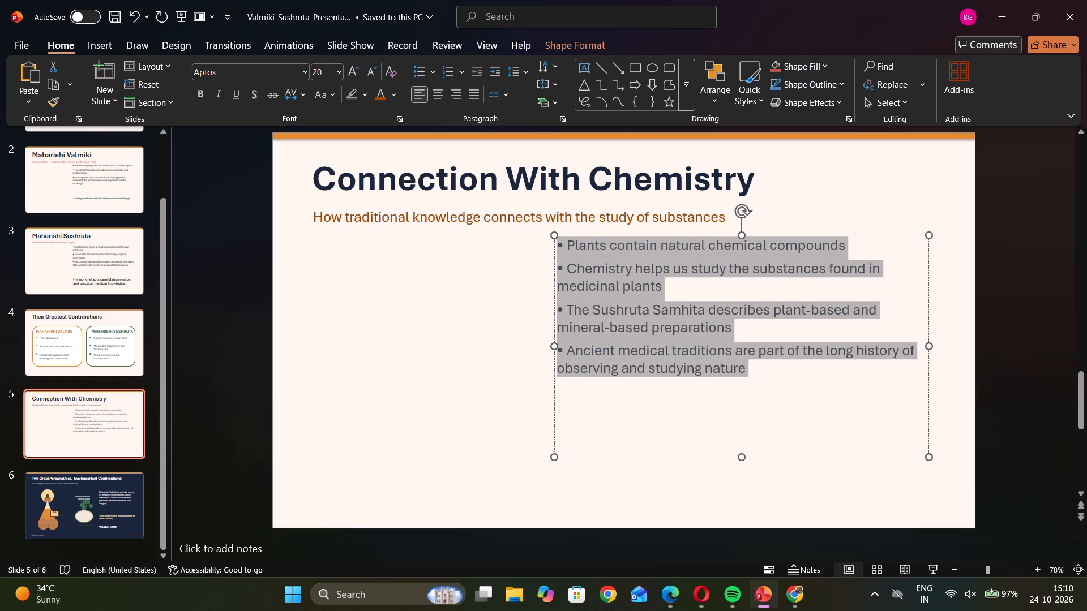
drag(744, 421, 743, 420)
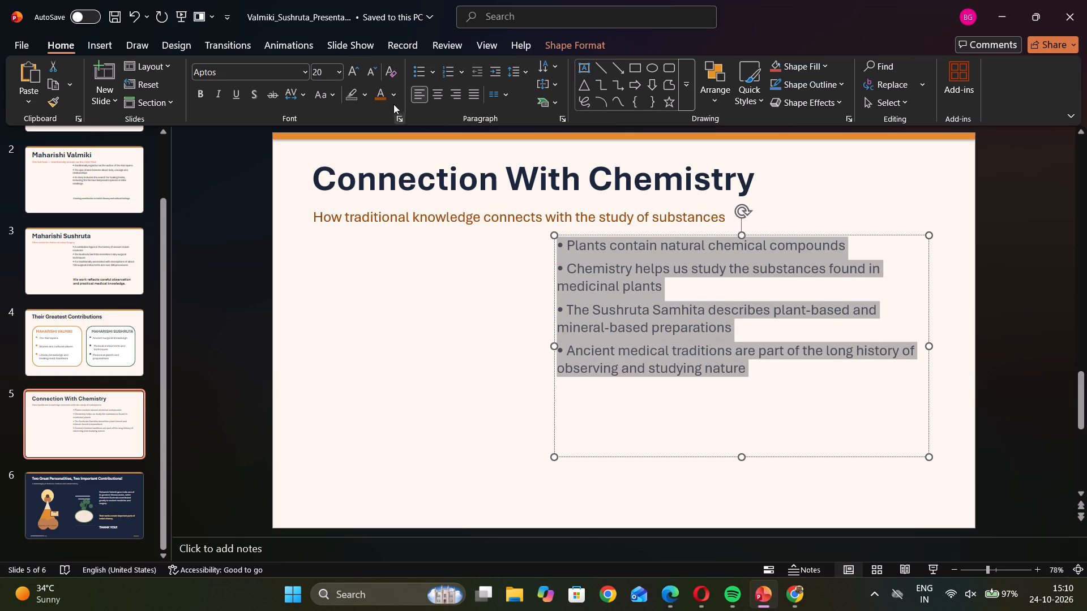
click(392, 92)
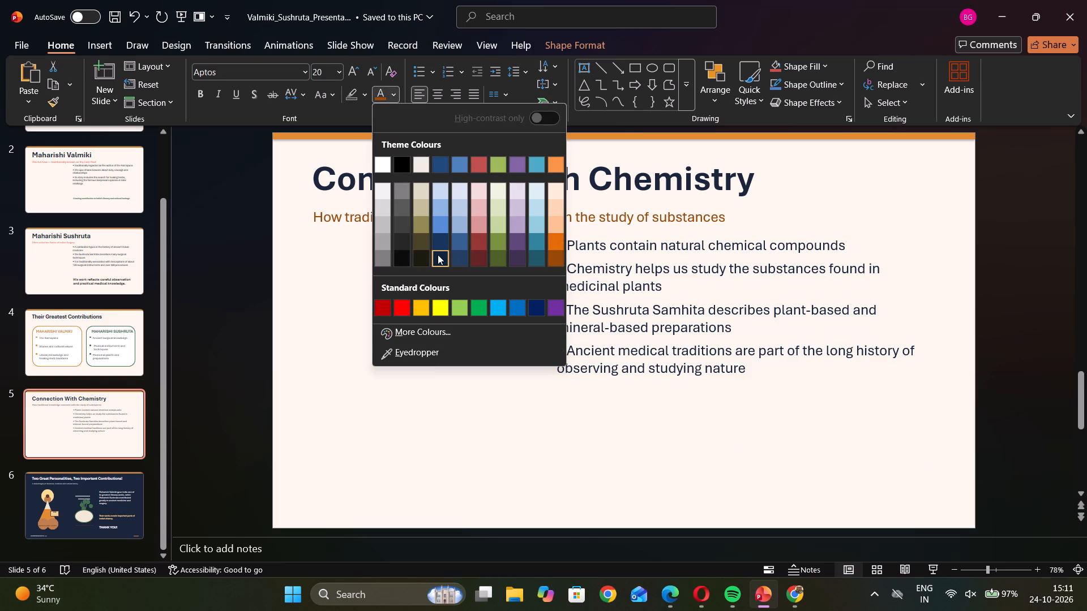
click(438, 255)
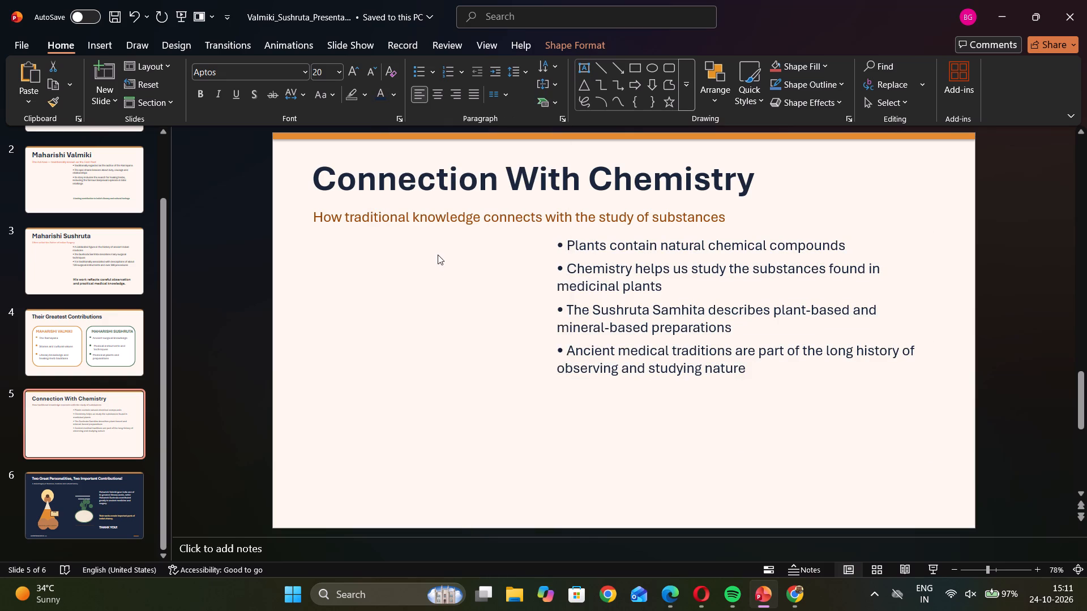
click(338, 67)
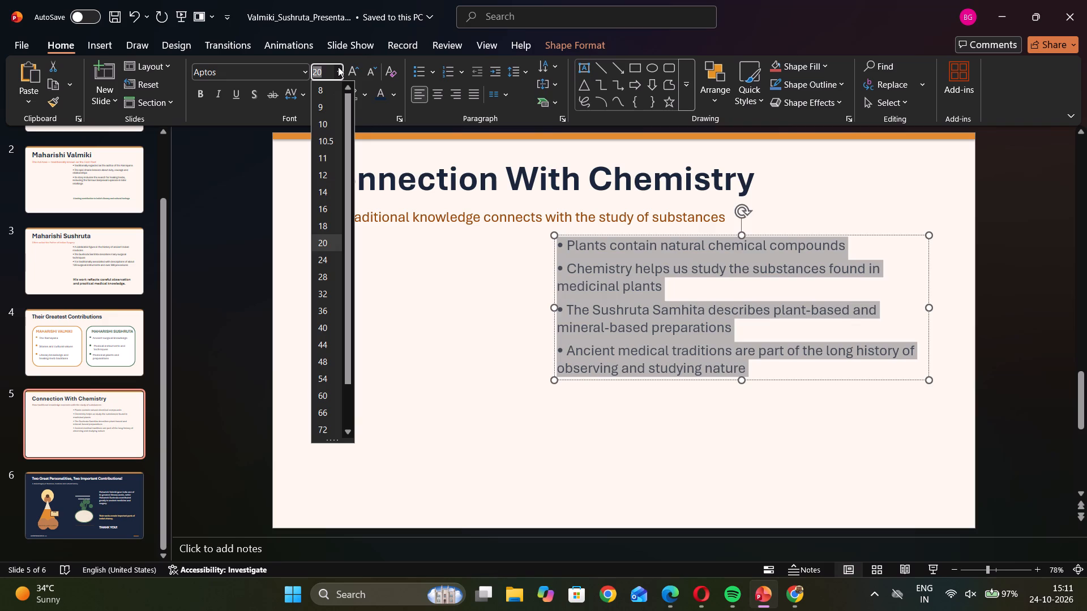
click(333, 280)
click(340, 331)
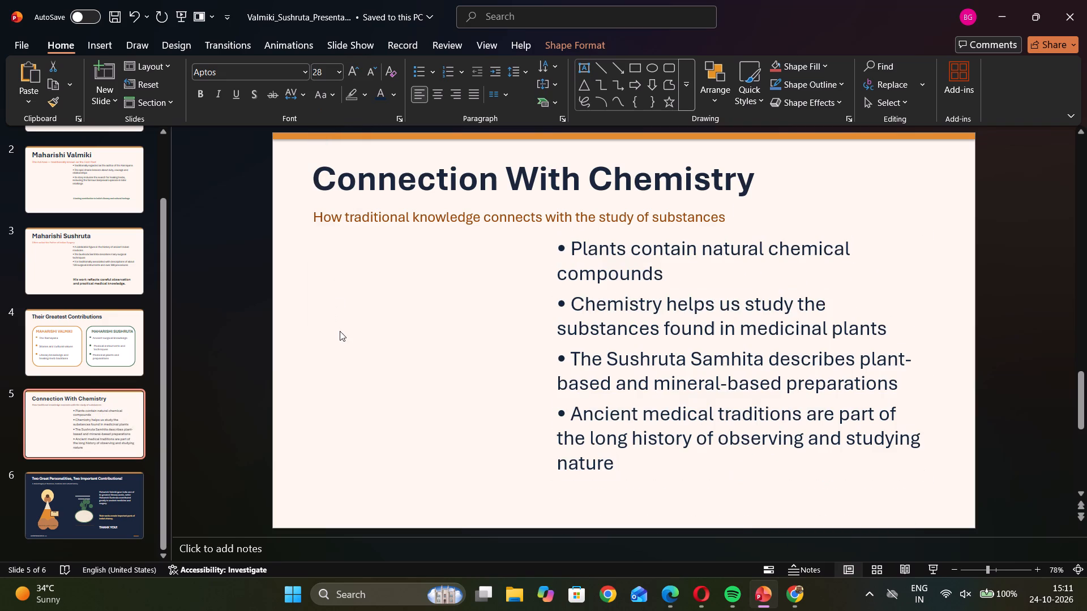
Delete the sage drawing's orange robe, both brown leg circles and the scroll with its markings from the closing slide.
click(101, 497)
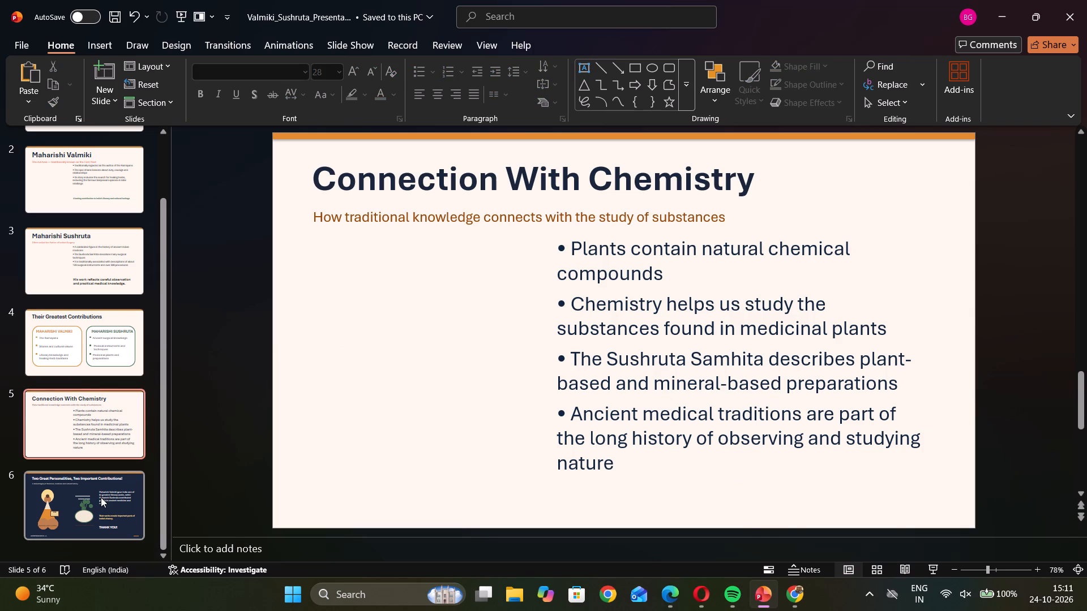
double_click(380, 403)
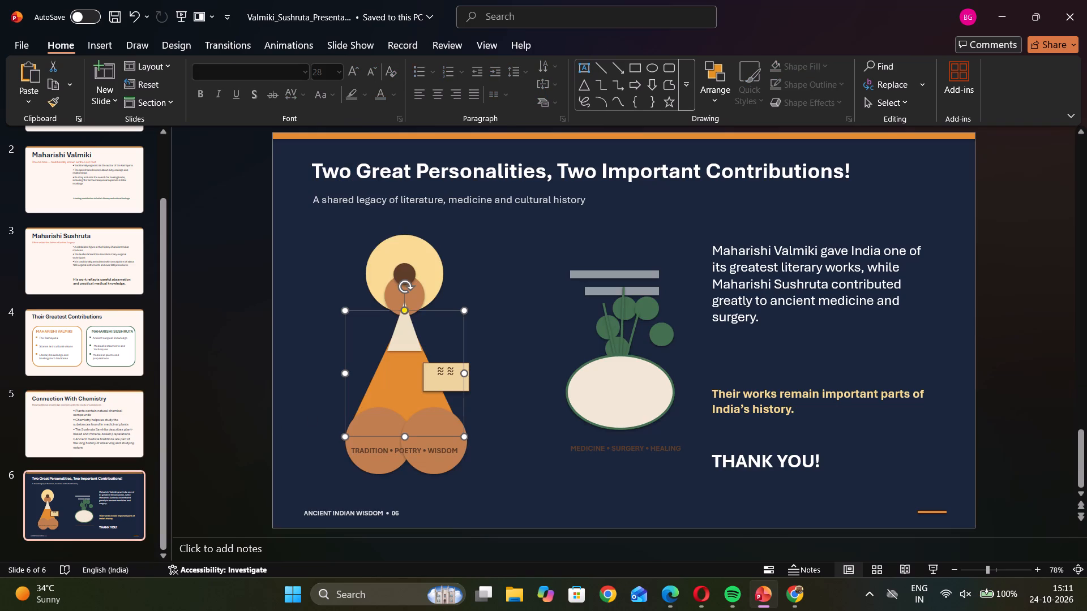
key(Delete)
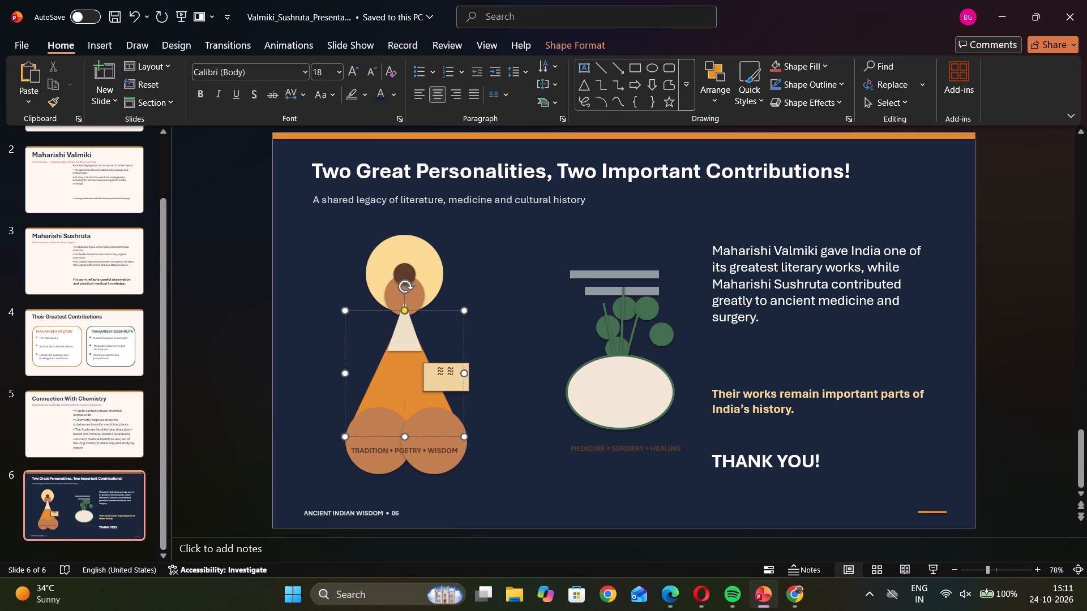
click(380, 403)
key(Delete)
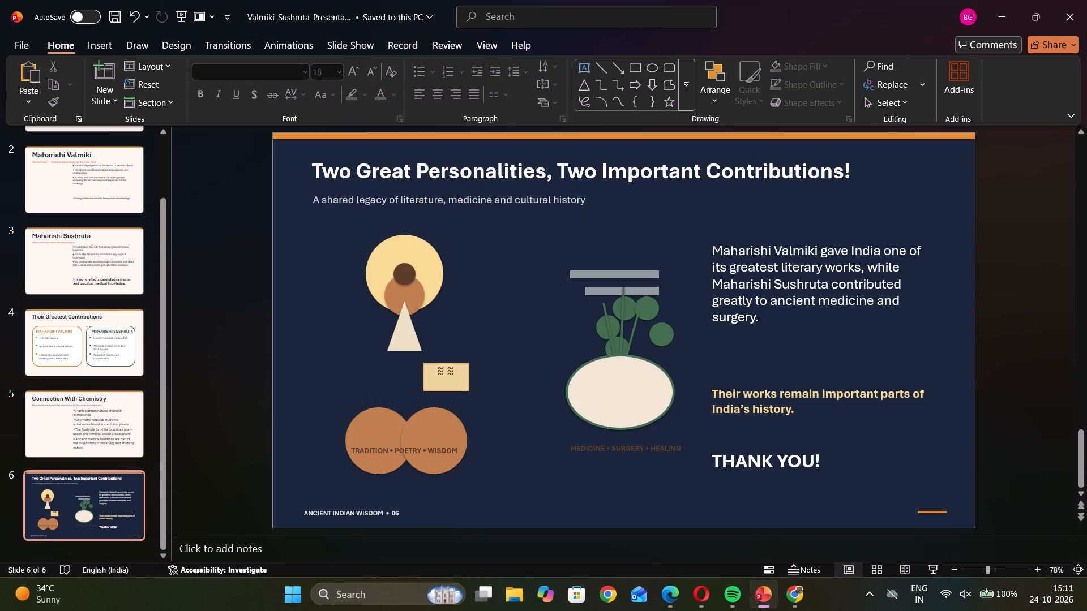
click(386, 428)
key(Delete)
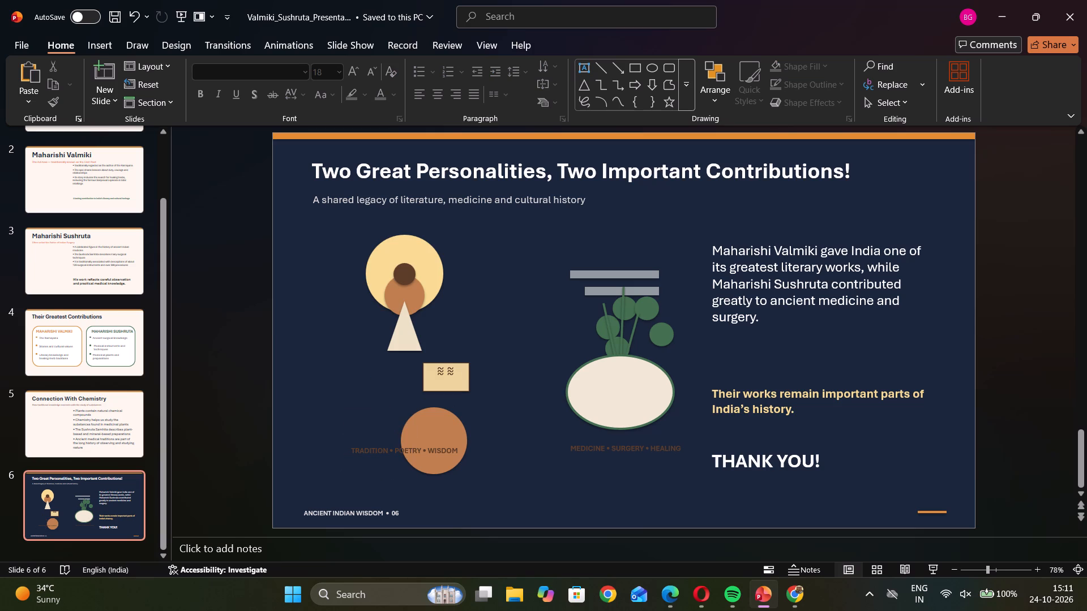
click(433, 443)
key(Delete)
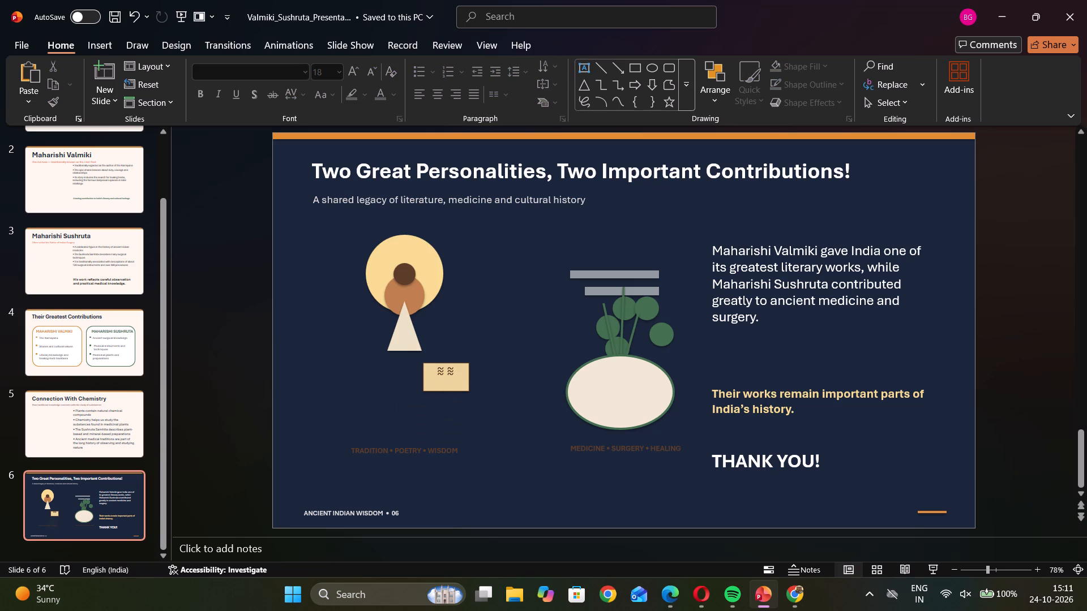
click(450, 379)
key(Delete)
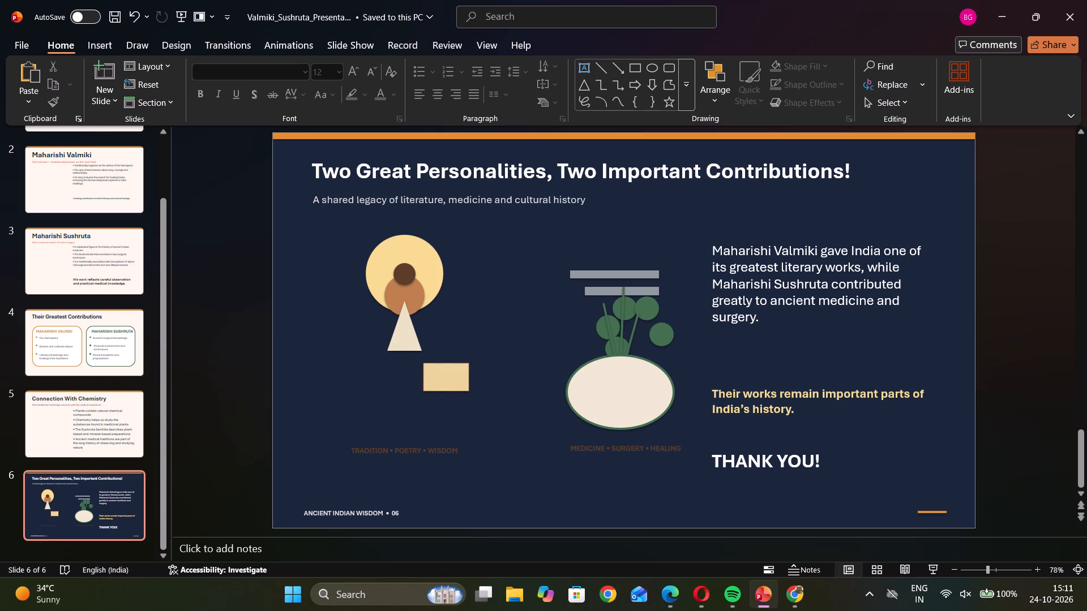
click(447, 372)
key(Delete)
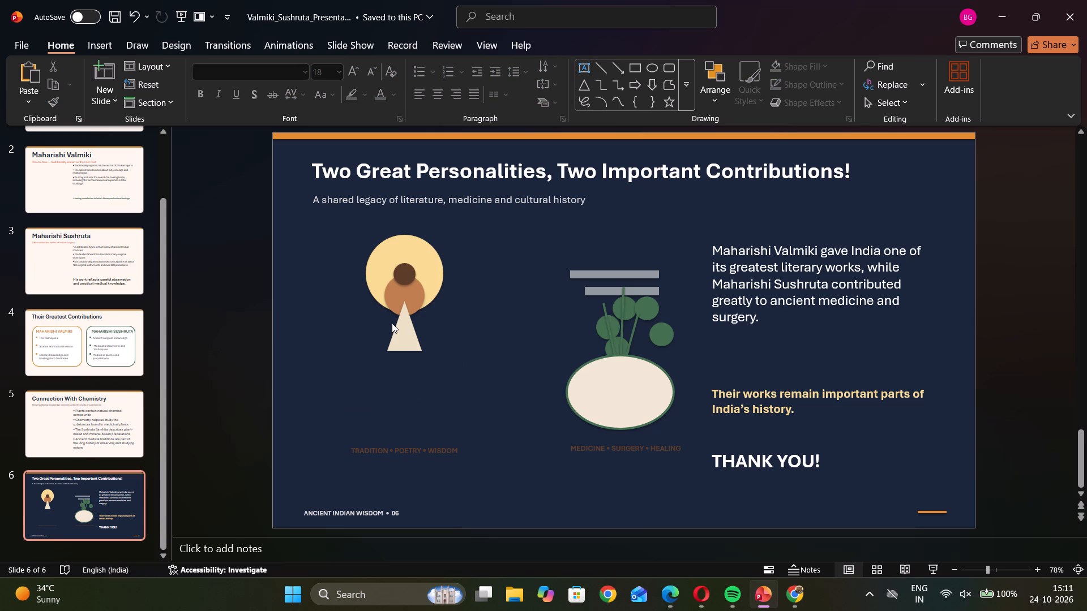
Delete the rest of the sage drawing on the closing slide: the cream triangle, face, brown circle and yellow halo.
click(406, 329)
key(Delete)
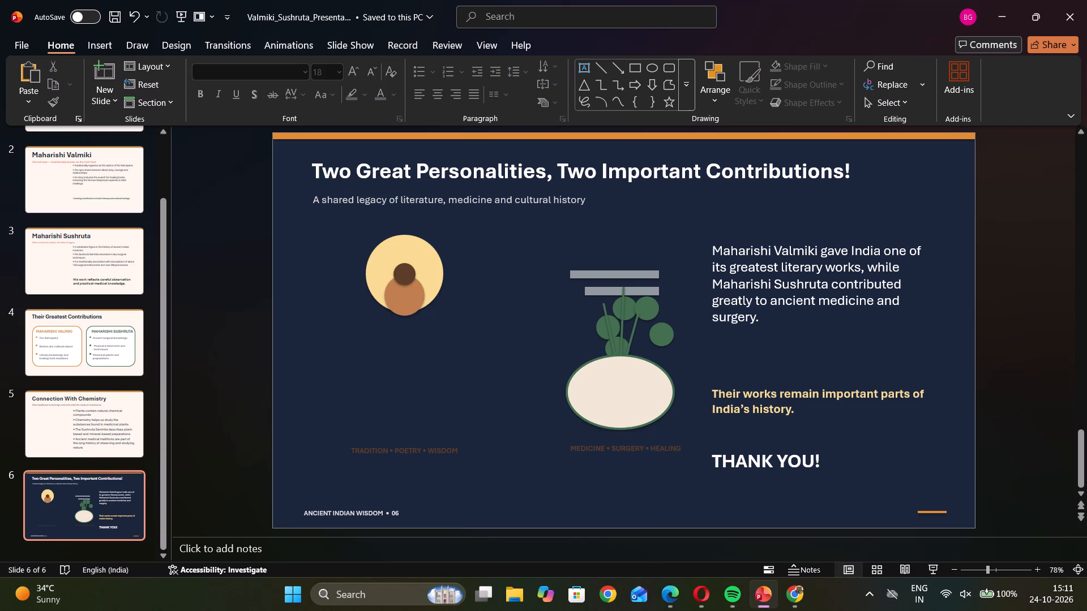
click(405, 294)
key(Delete)
click(404, 279)
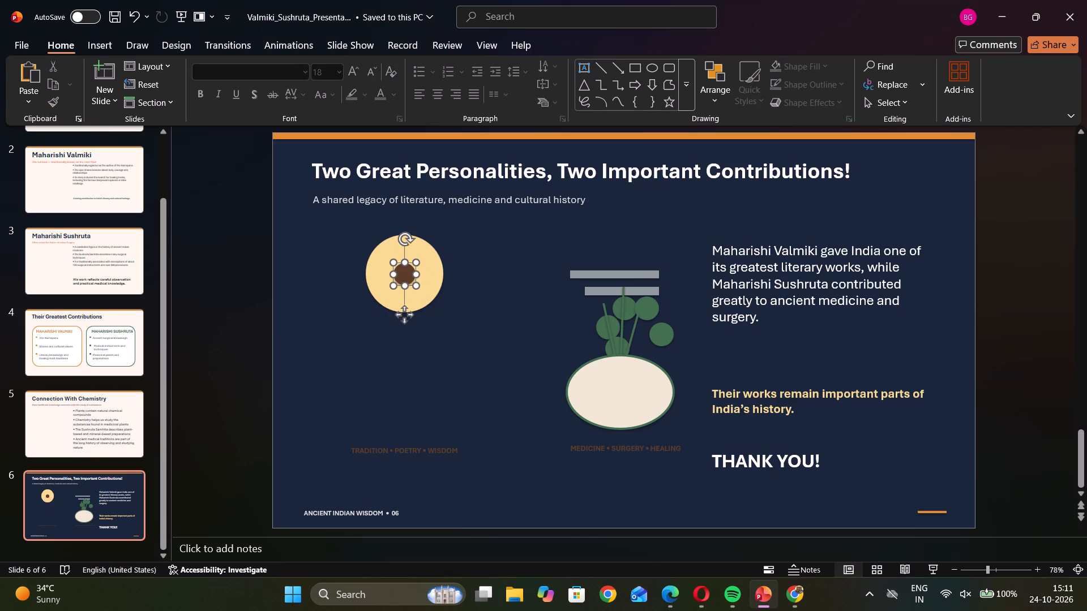
key(Delete)
click(404, 279)
key(Delete)
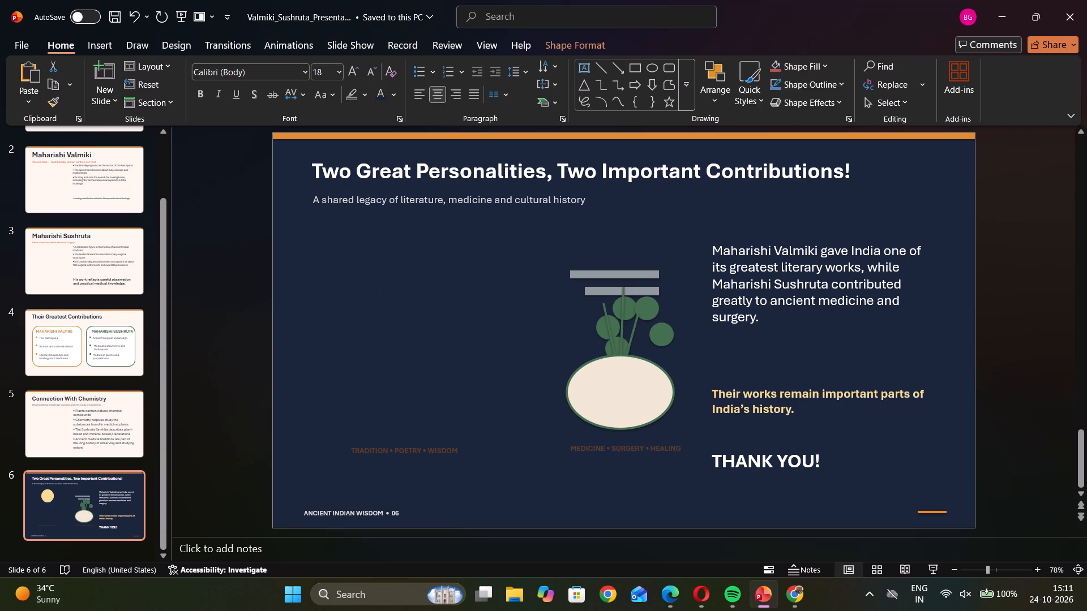
Delete the cream bowl, the lowest green leaf circle and two of the plant's stems from the closing slide.
click(598, 389)
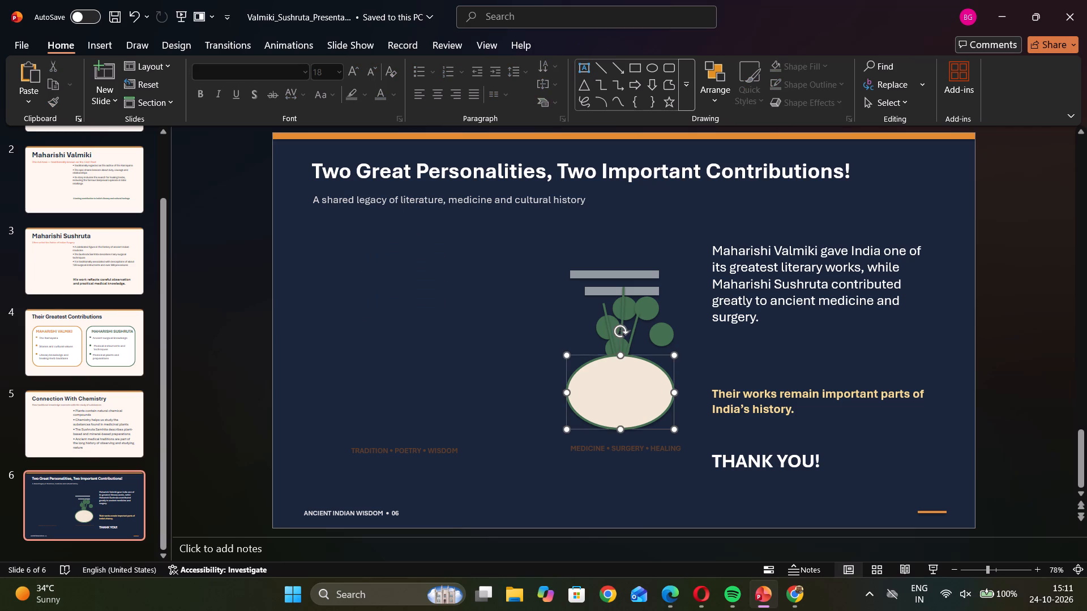
key(Delete)
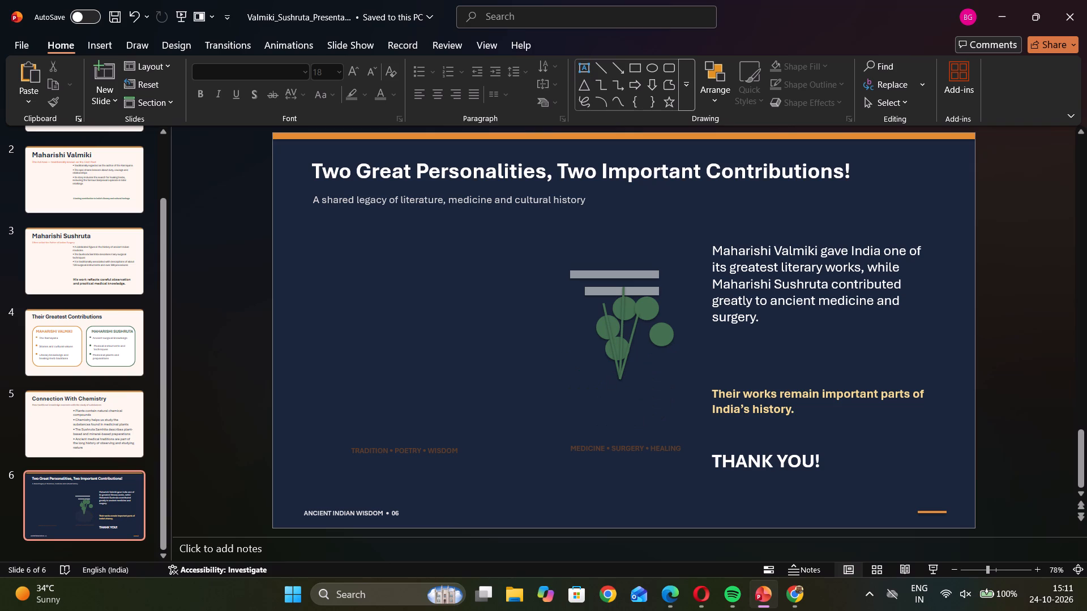
click(620, 347)
key(Delete)
click(620, 347)
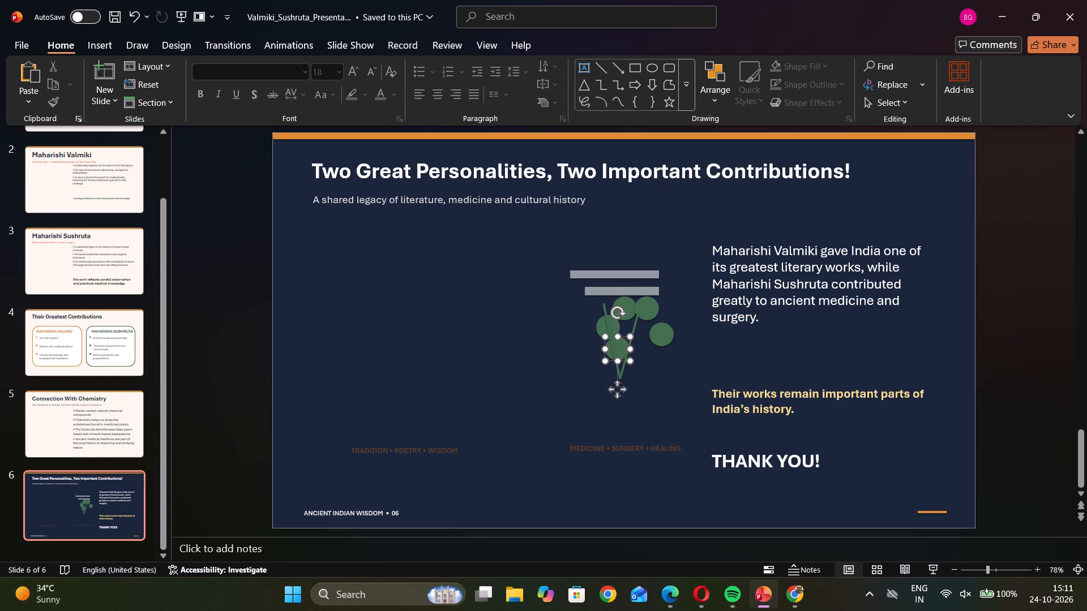
click(620, 347)
key(Delete)
click(620, 347)
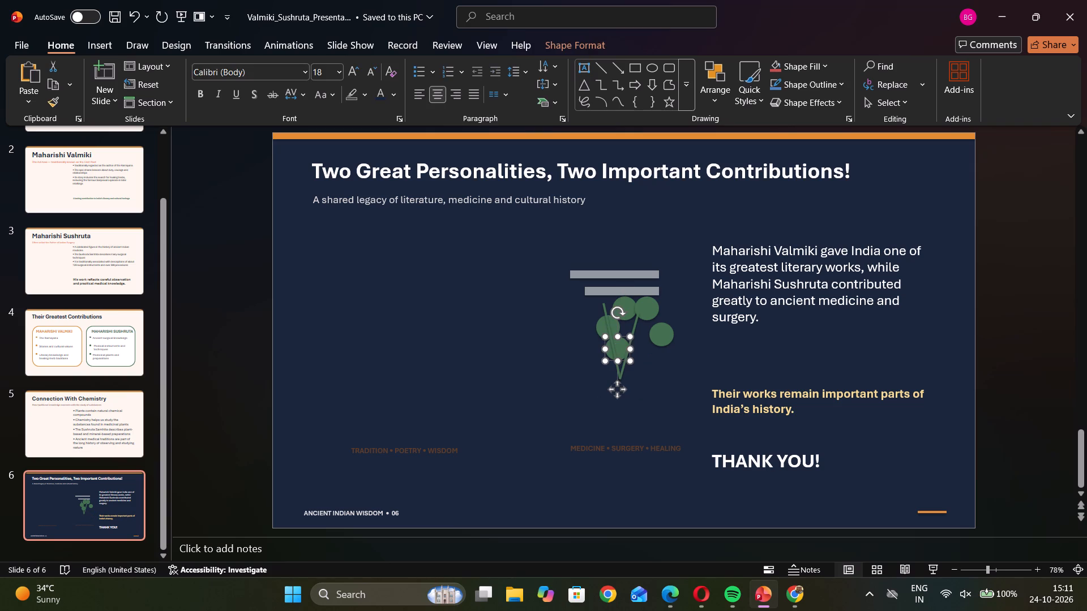
key(Delete)
click(615, 334)
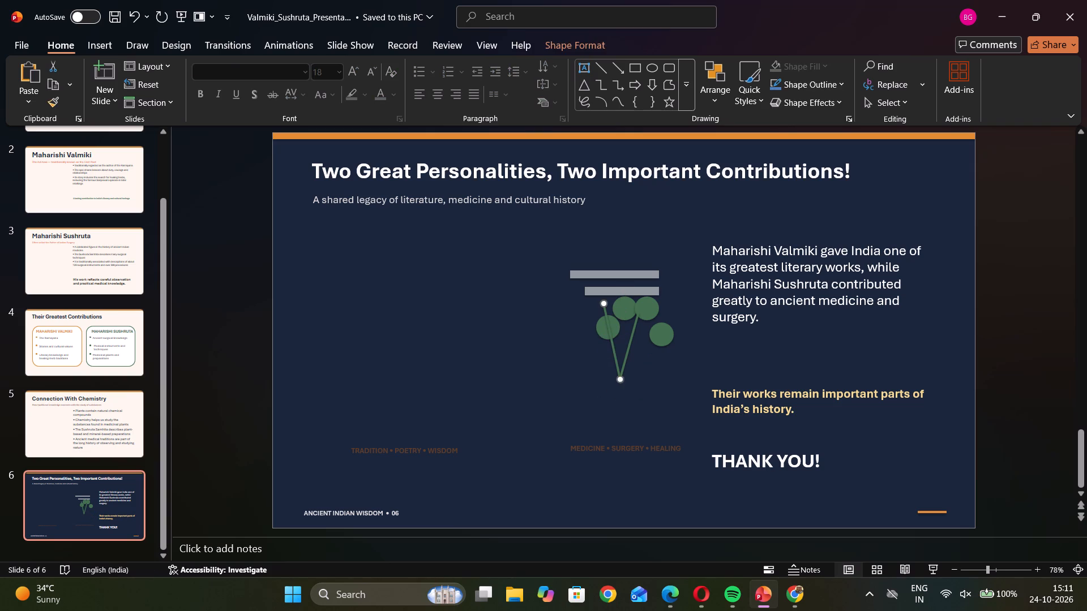
key(Delete)
Delete the four remaining green leaf circles and the last stem of the plant drawing.
click(628, 307)
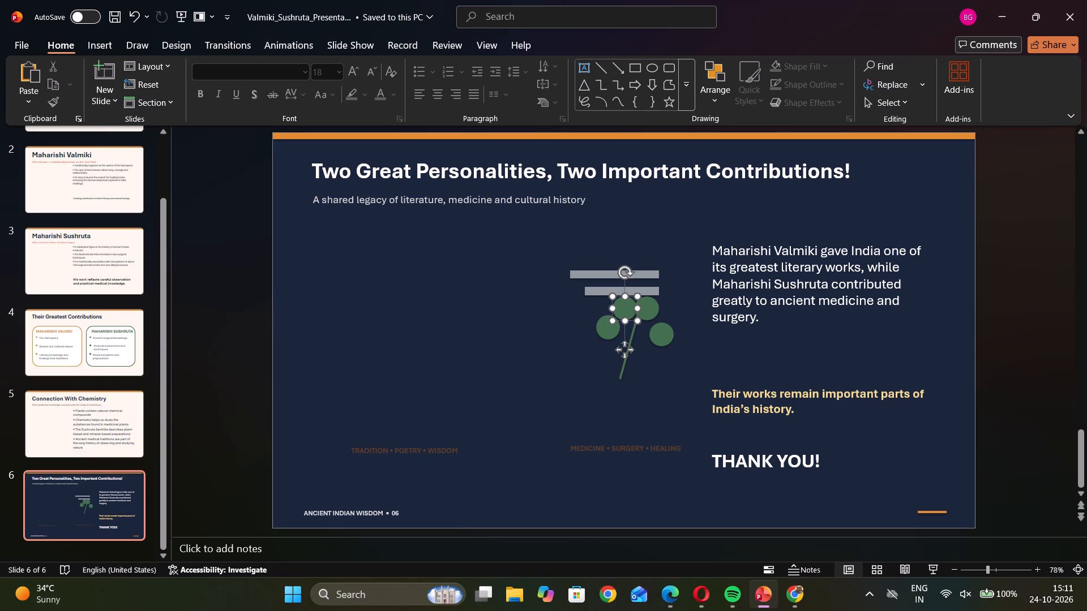
key(Delete)
click(648, 300)
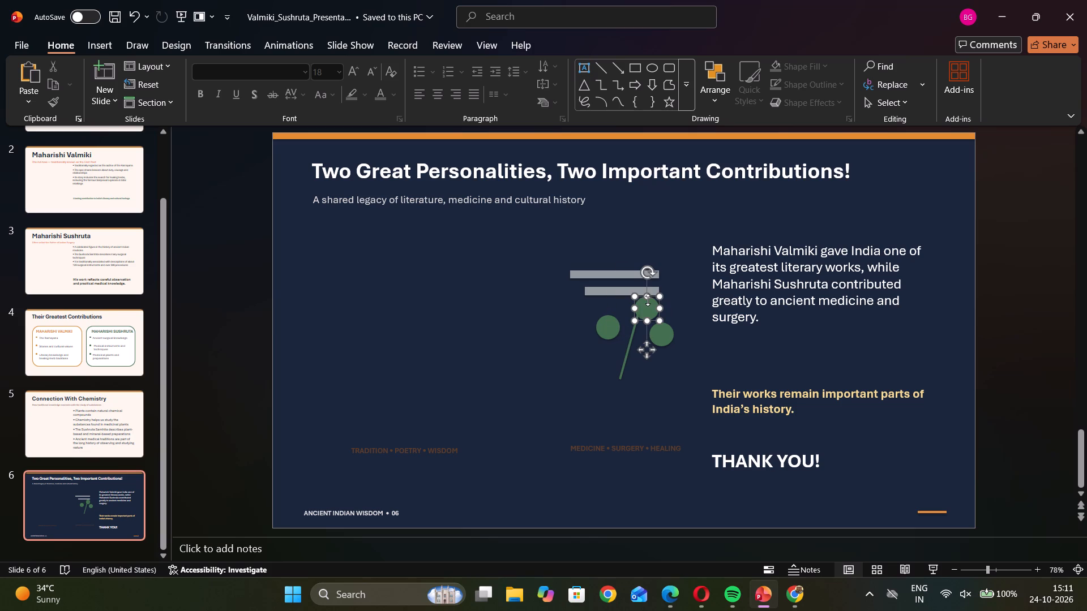
key(Delete)
click(669, 339)
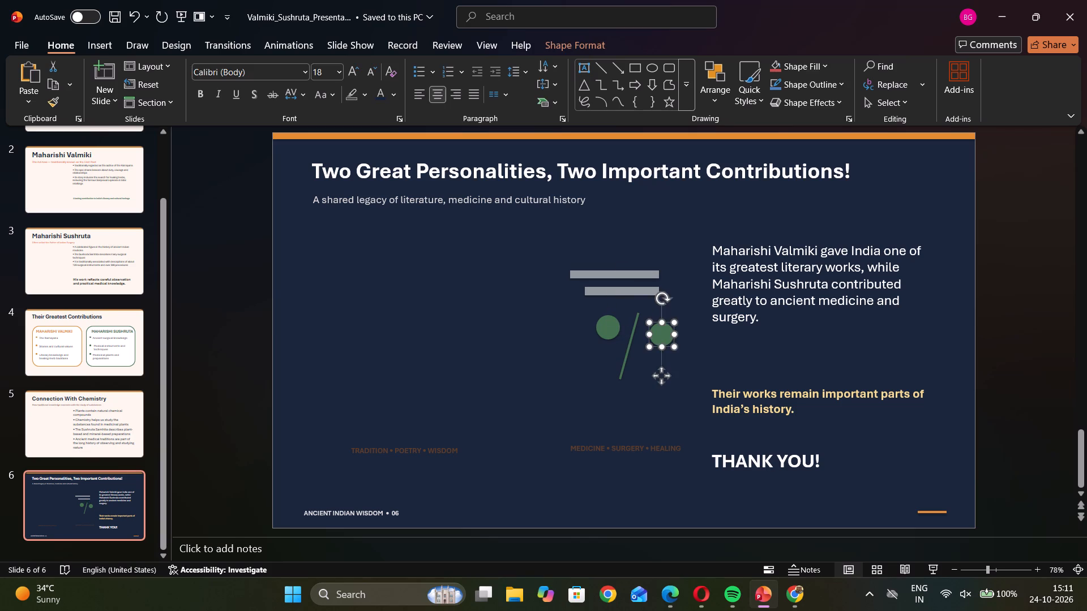
key(Delete)
click(607, 332)
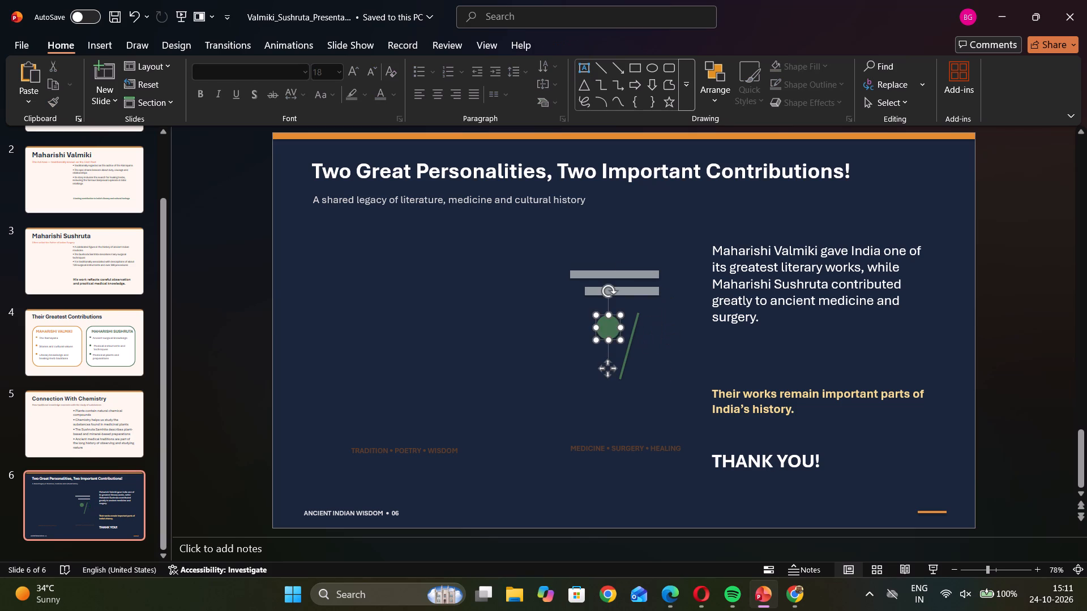
key(Delete)
click(632, 339)
key(Delete)
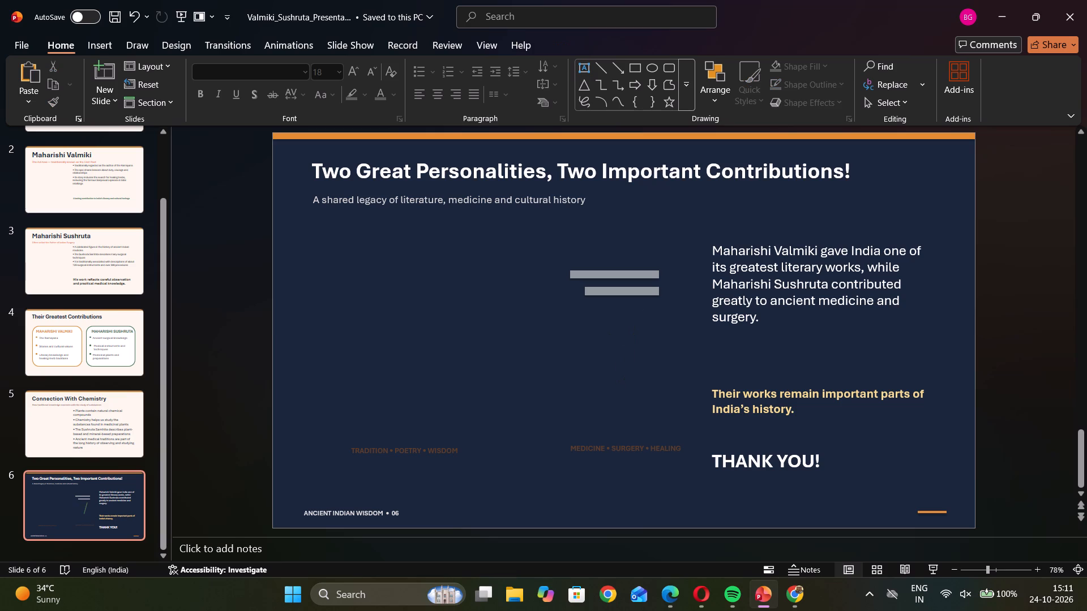
Delete the two grey bars left above the removed plant drawing on the closing slide.
click(625, 278)
key(Delete)
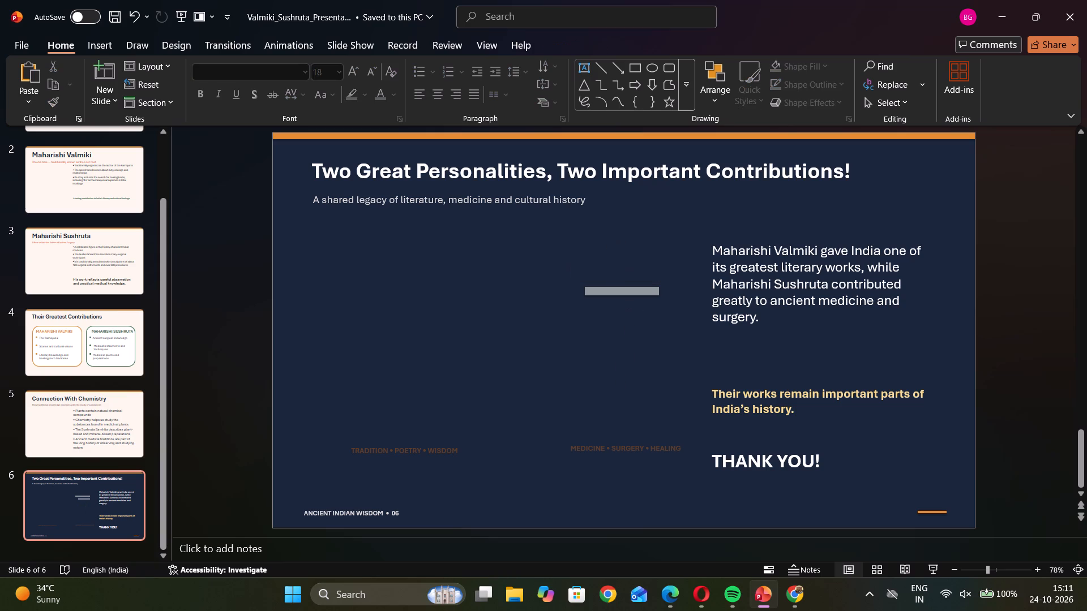
click(625, 289)
key(Delete)
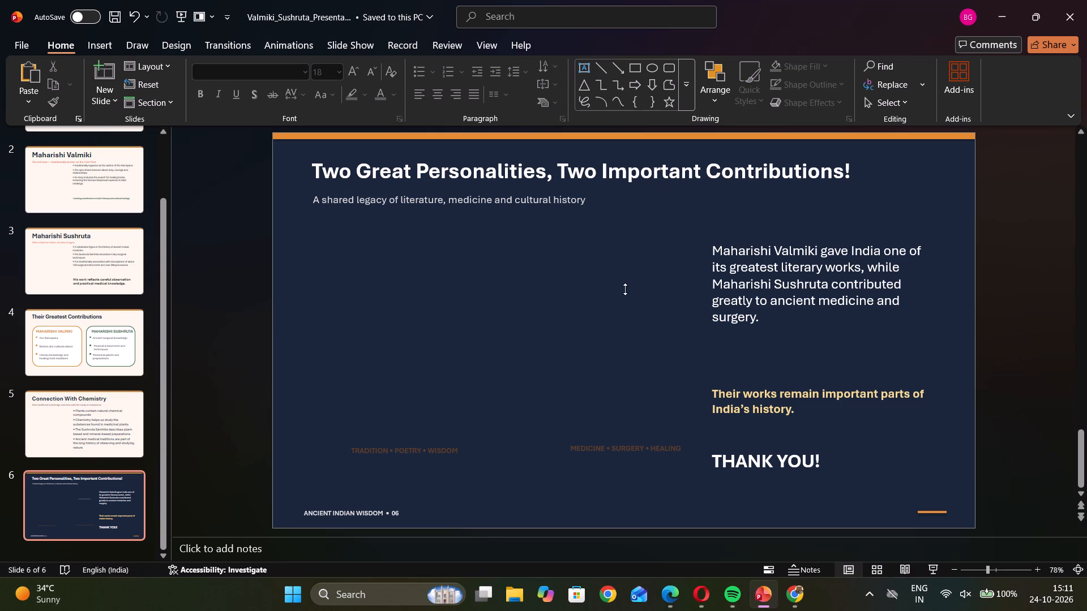
Set the caption "TRADITION • POETRY • WISDOM" to font size 24 and colour it with the second-lightest tint of the dark-blue theme colour.
click(390, 454)
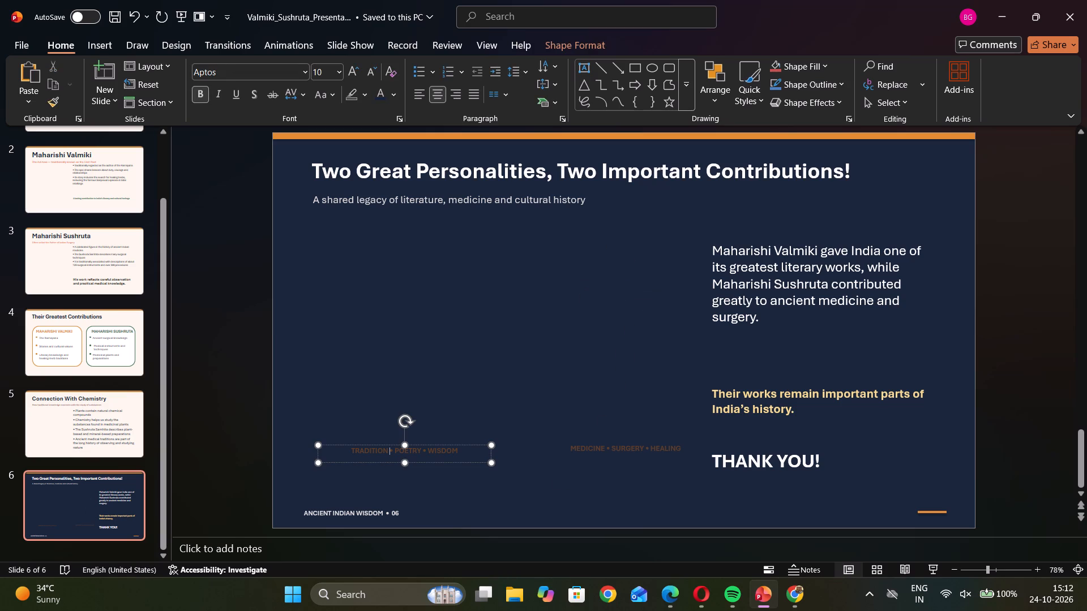
drag(352, 451, 528, 441)
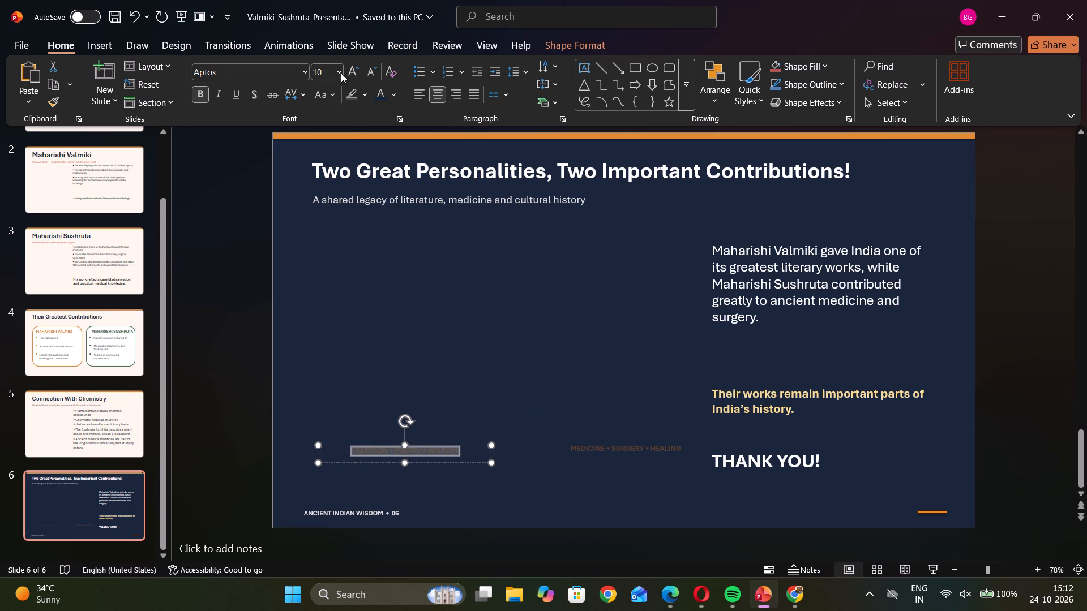
click(340, 72)
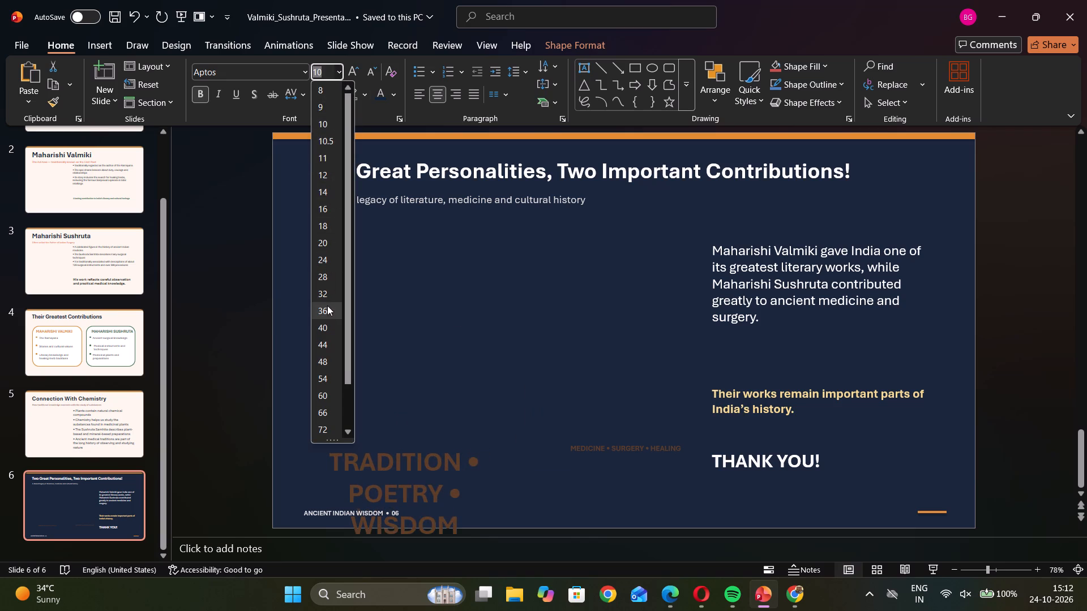
click(325, 260)
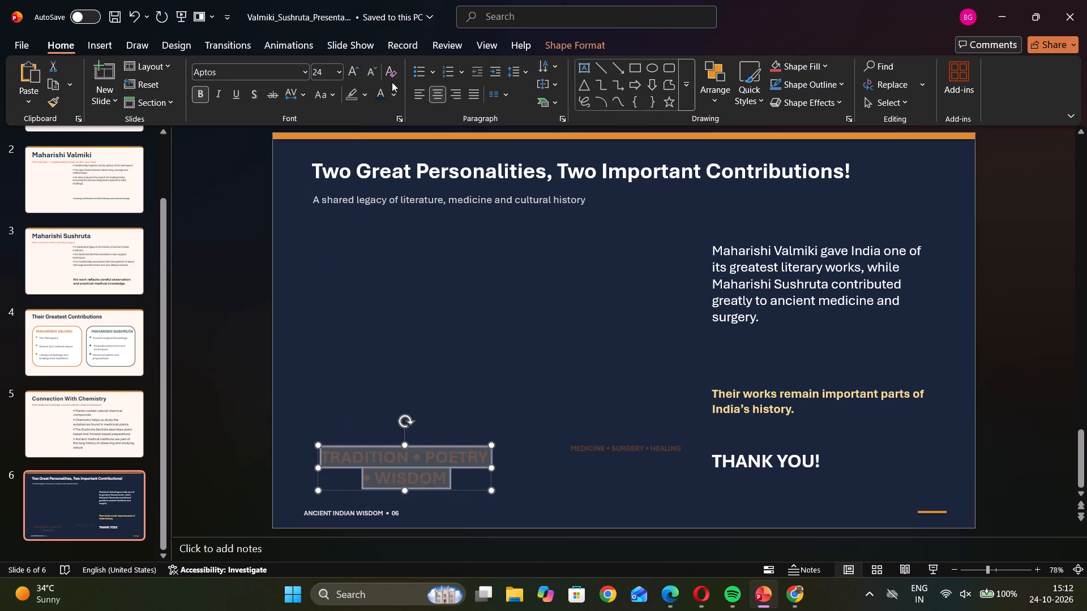
click(392, 92)
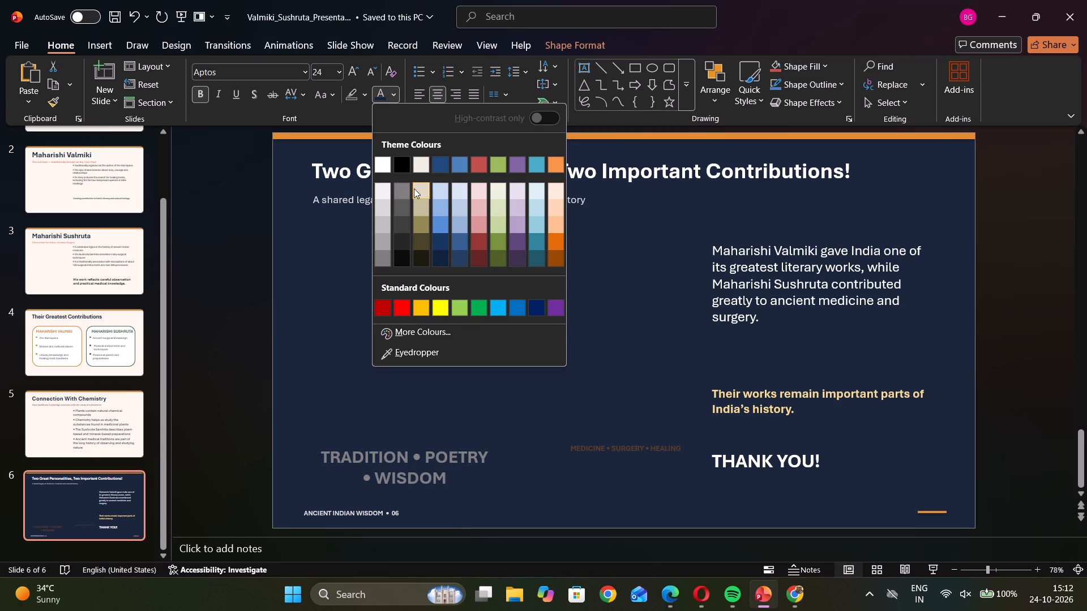
click(442, 204)
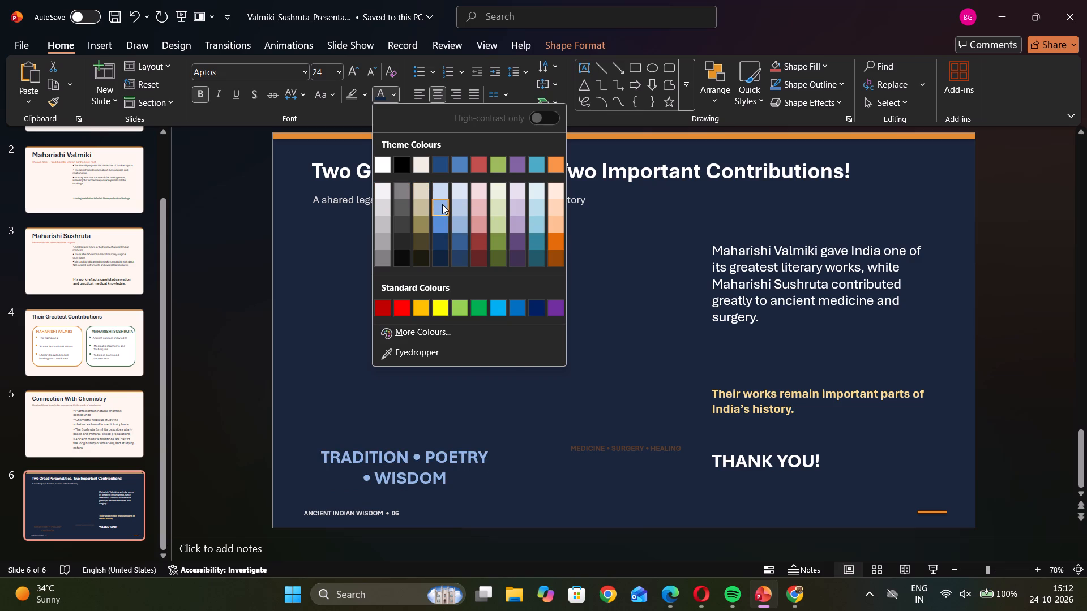
Colour the caption "MEDICINE • SURGERY • HEALING" with the third-lightest tint of the dark-blue theme colour.
click(583, 438)
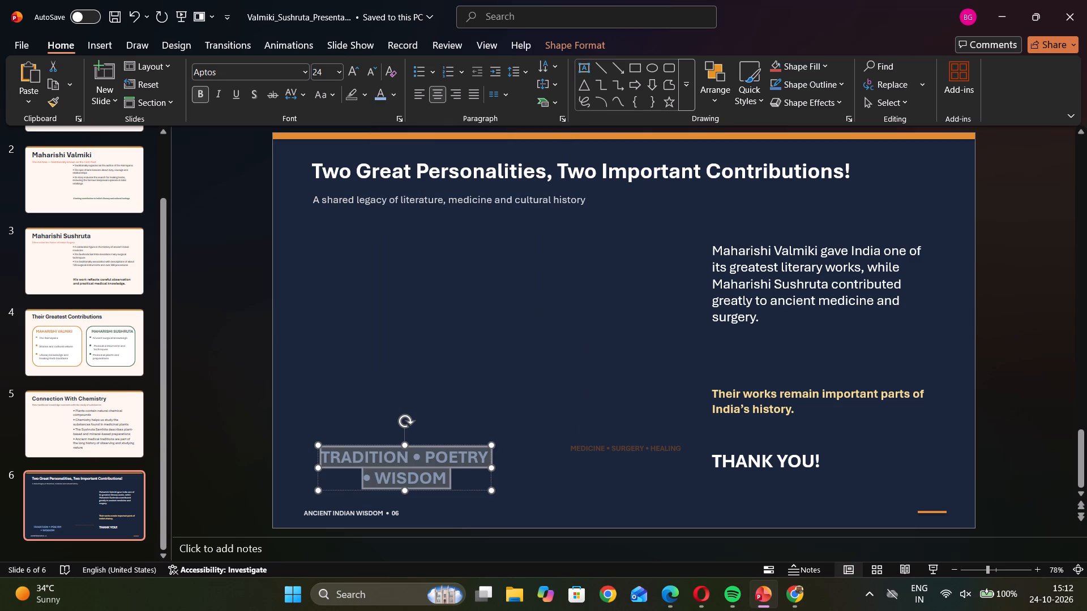
click(567, 449)
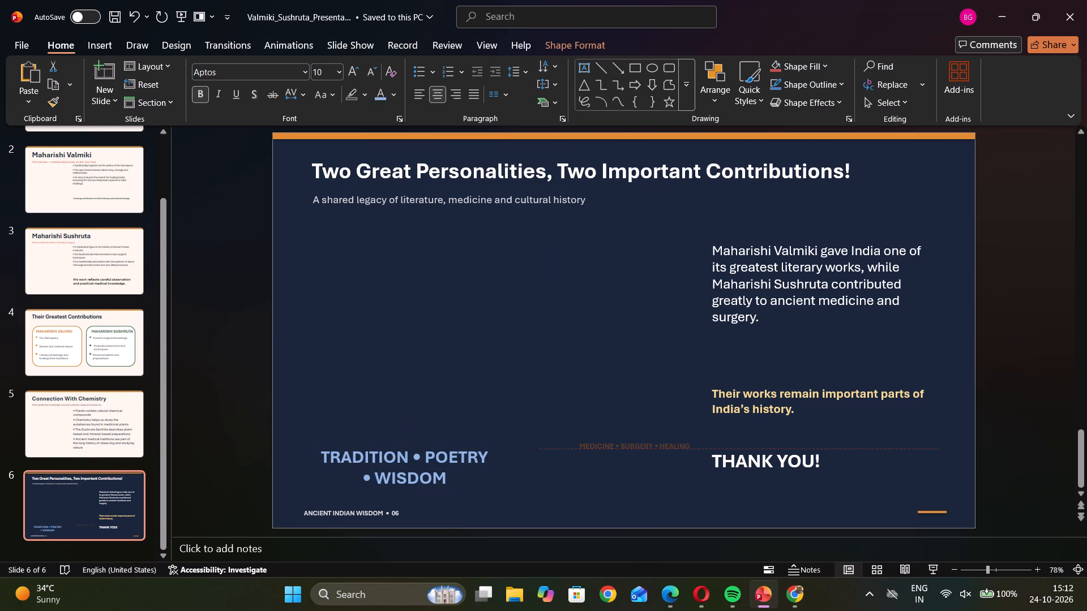
drag(570, 449, 573, 449)
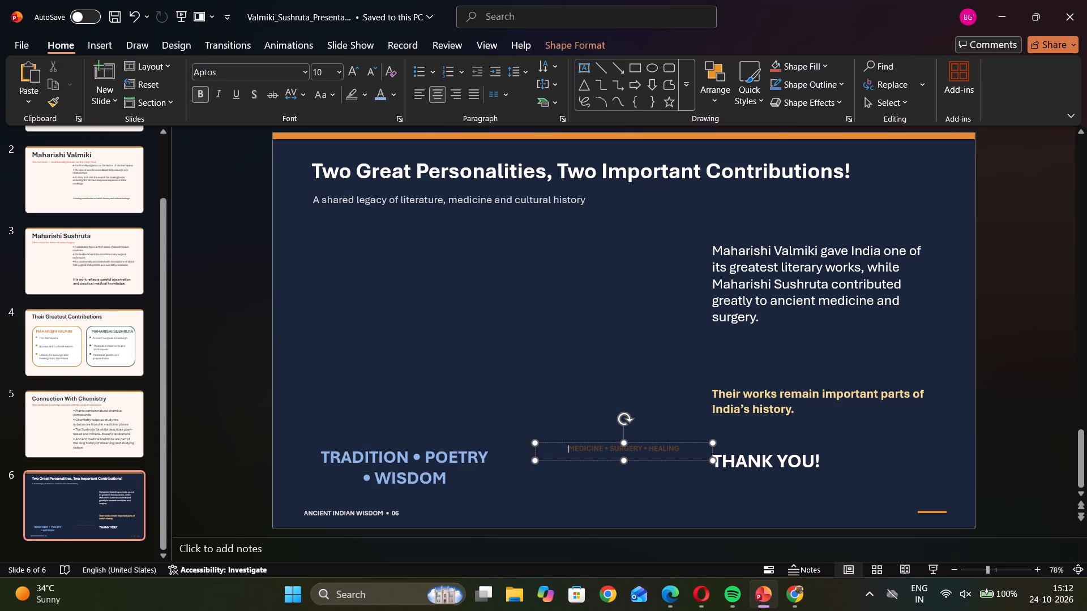
drag(573, 449, 690, 438)
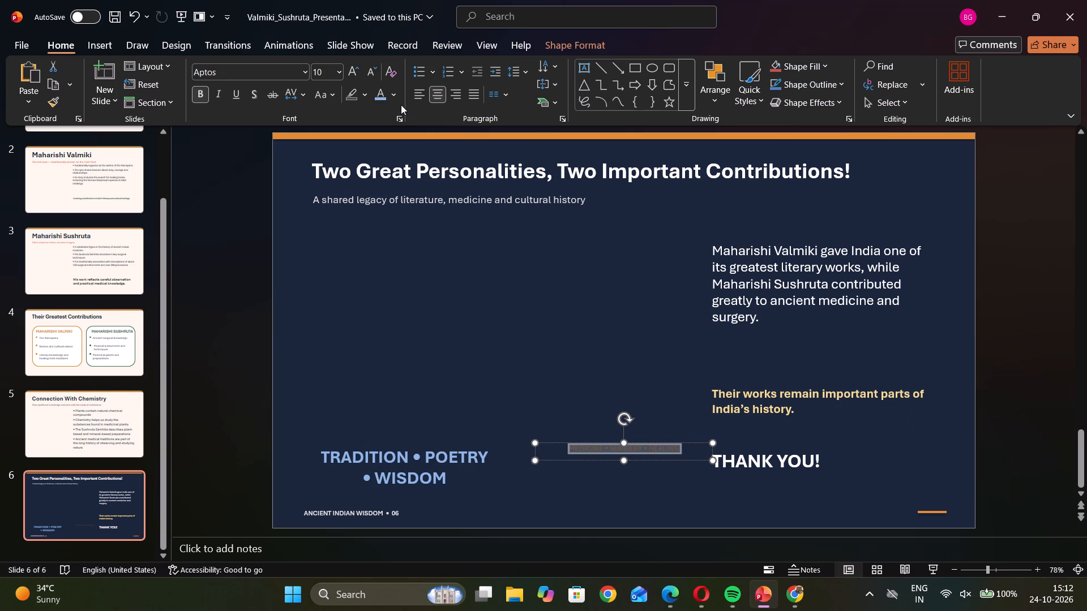
click(394, 96)
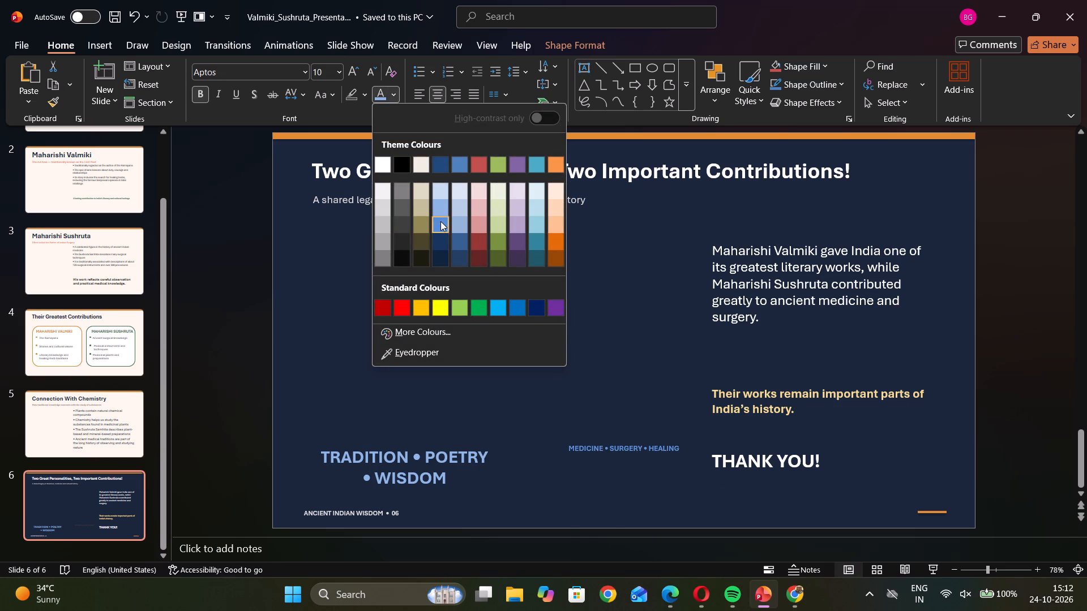
drag(439, 214, 414, 149)
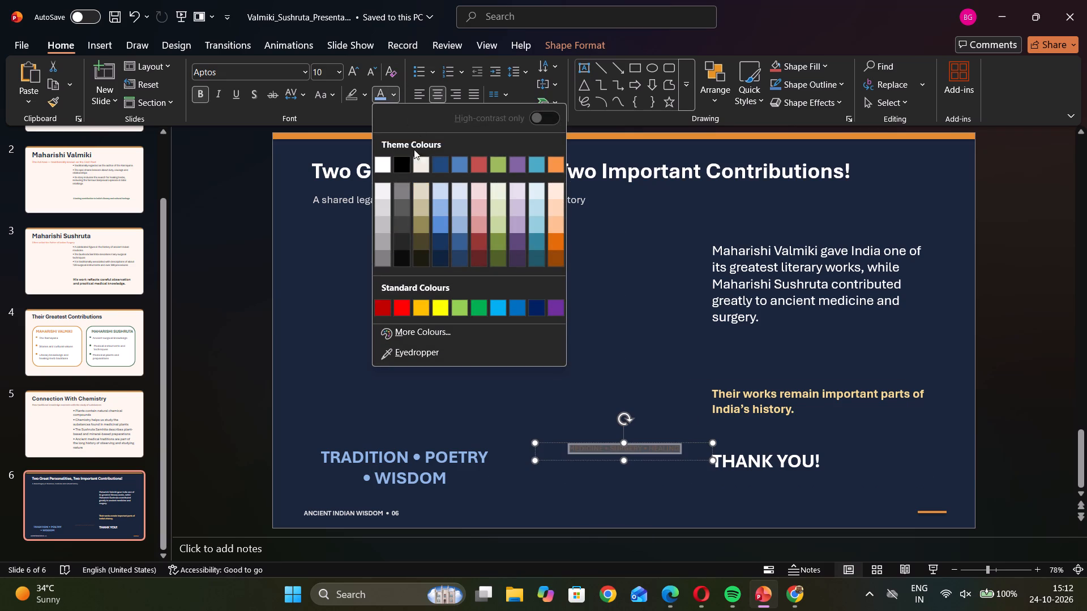
drag(414, 149, 440, 227)
click(440, 227)
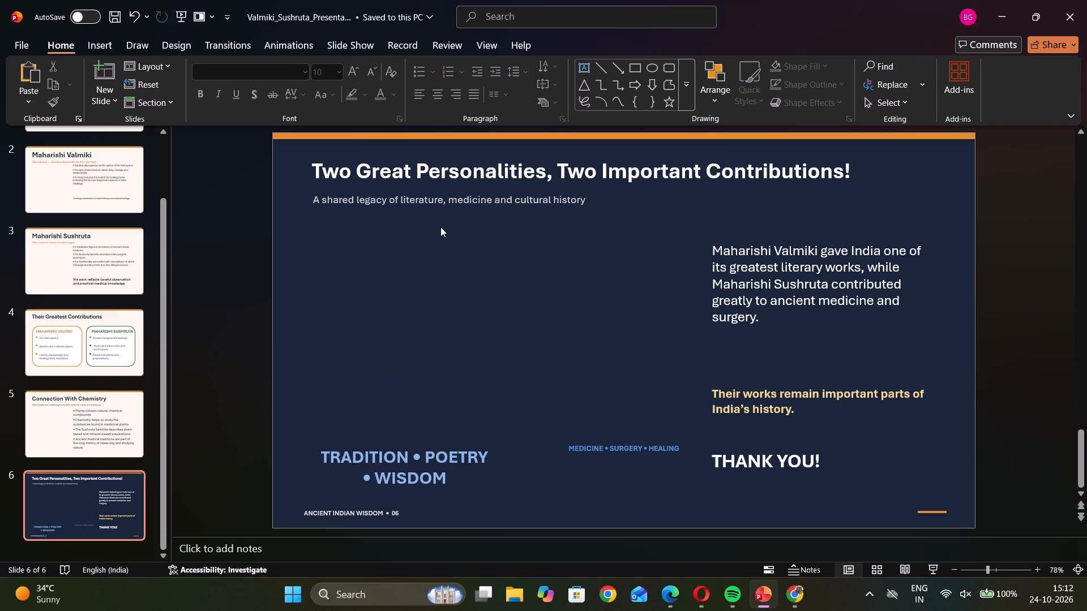
Set the caption "MEDICINE • SURGERY • HEALING" to font size 24.
click(588, 437)
click(573, 450)
drag(580, 451, 669, 453)
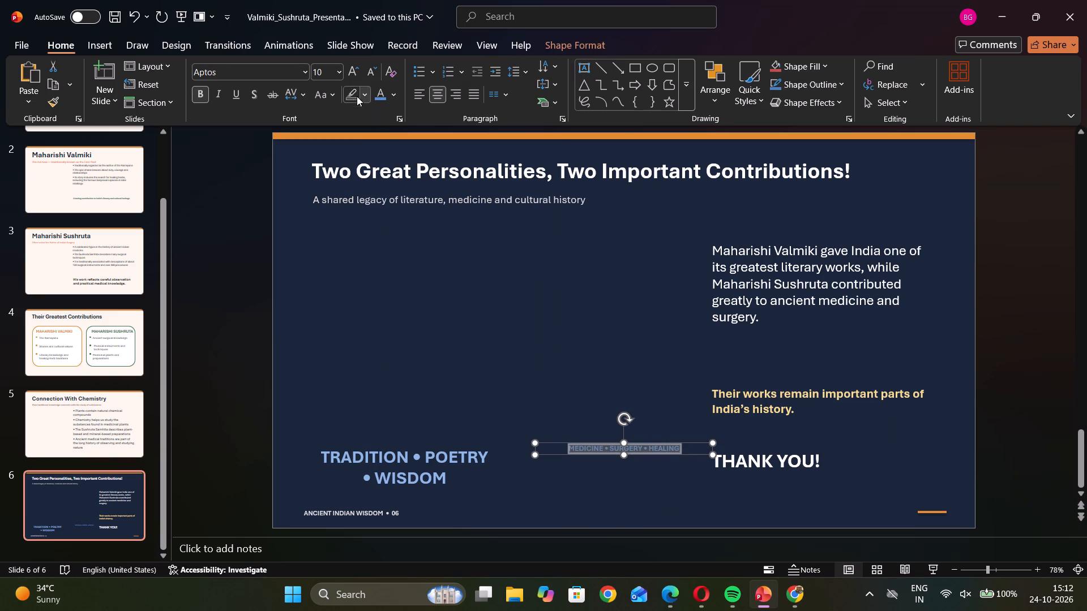
click(340, 70)
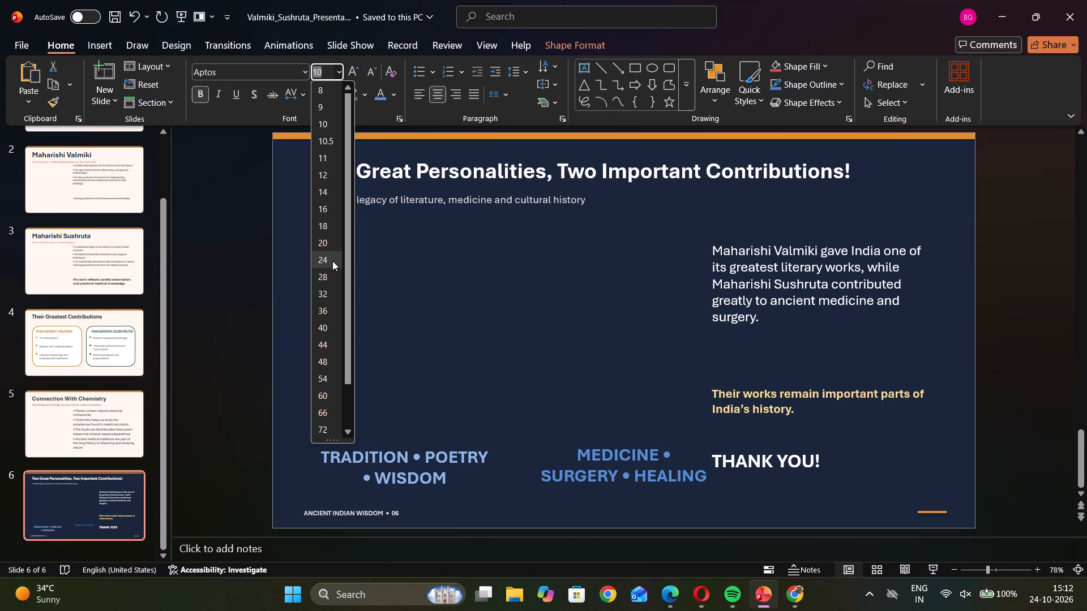
click(332, 260)
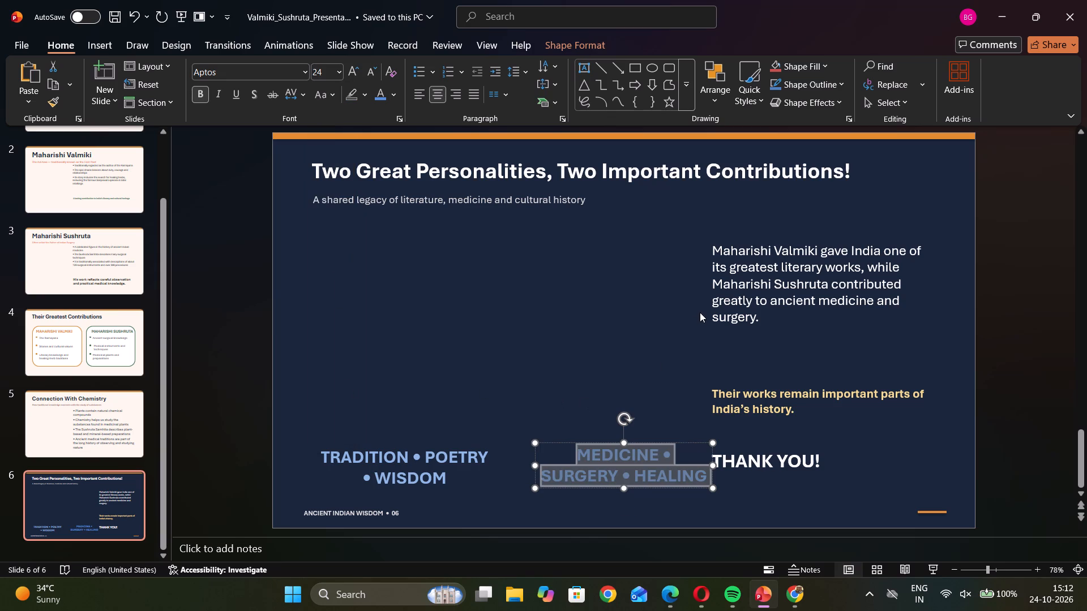
Set the paragraph beginning "Maharishi Valmiki gave India one of its greatest literary works" to font size 24.
click(709, 247)
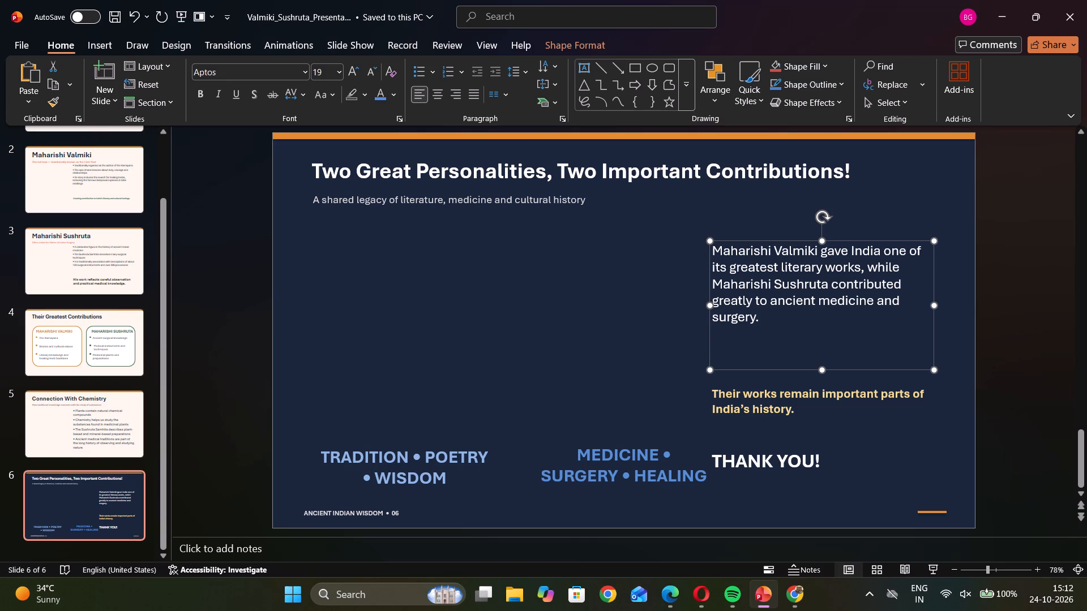
drag(713, 247, 840, 322)
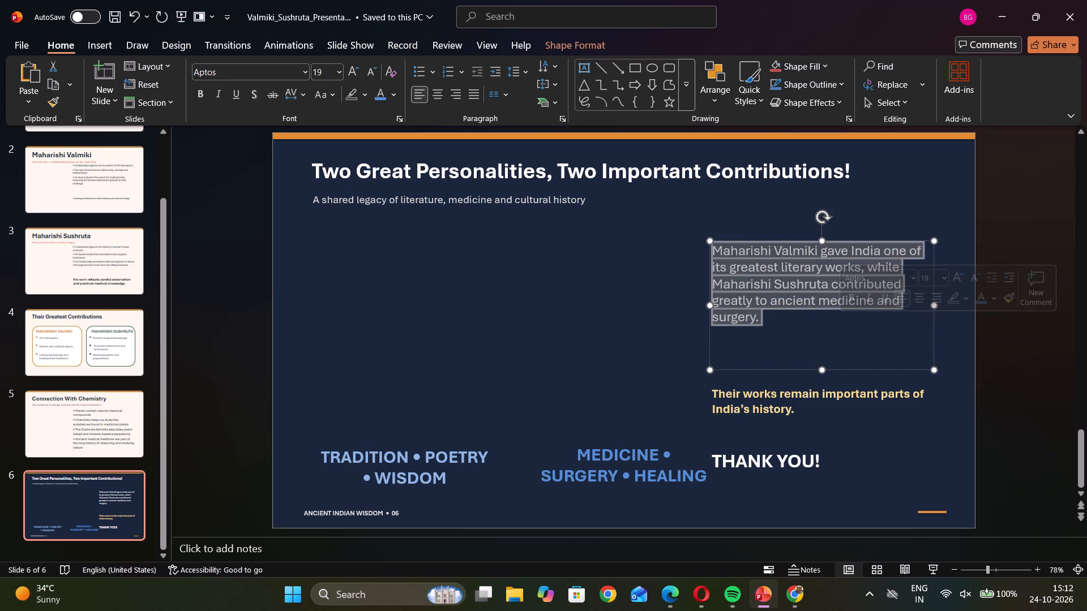
click(333, 72)
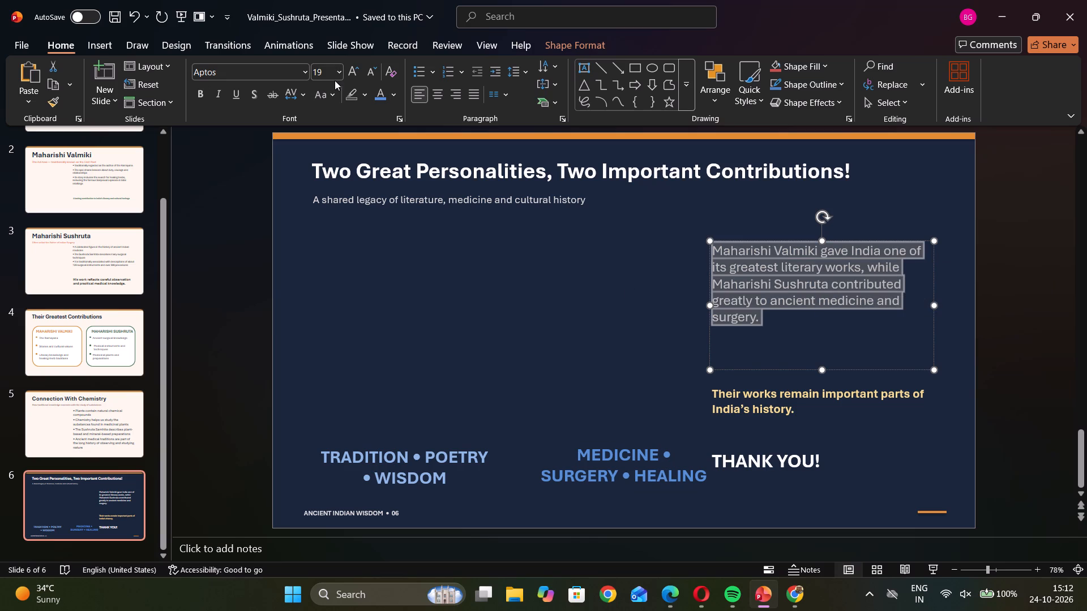
click(336, 69)
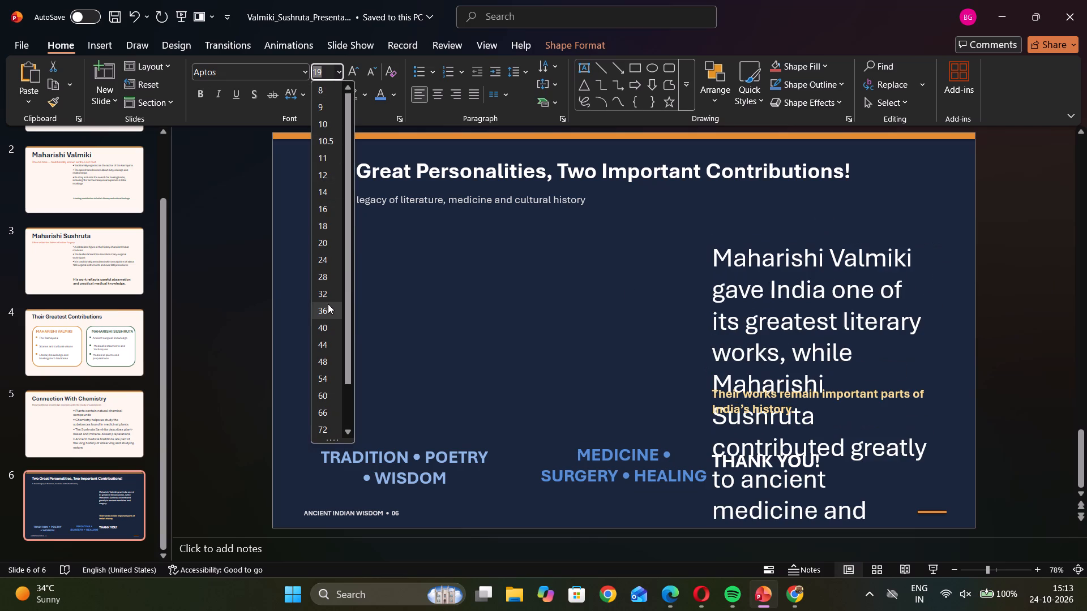
click(328, 254)
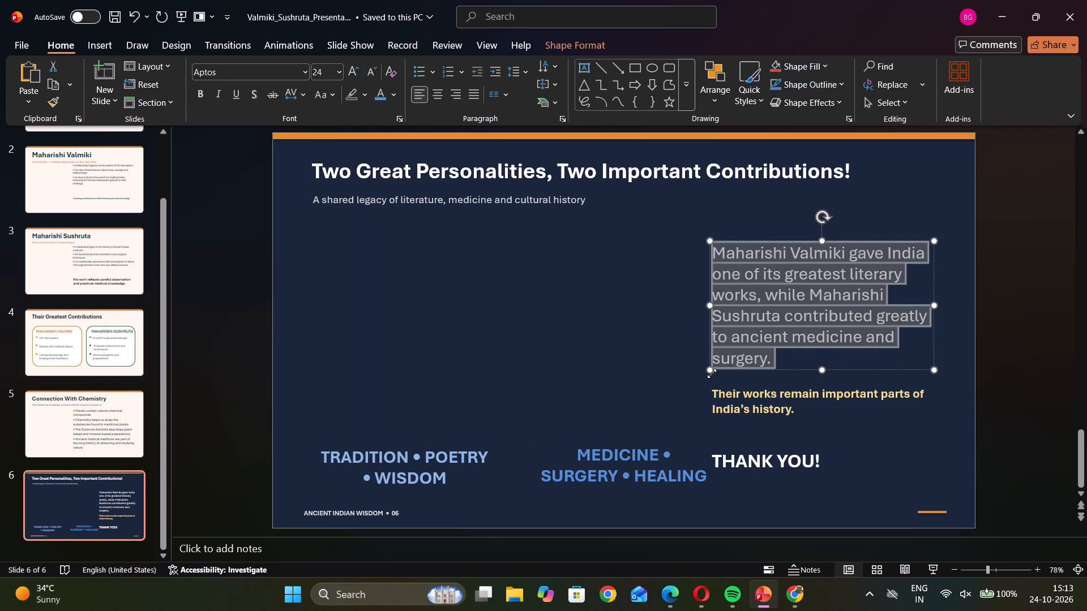
Move the text "Their works remain important parts of India's history." slightly lower, keeping it left-aligned with the paragraph above.
drag(716, 396, 705, 394)
drag(705, 394, 807, 412)
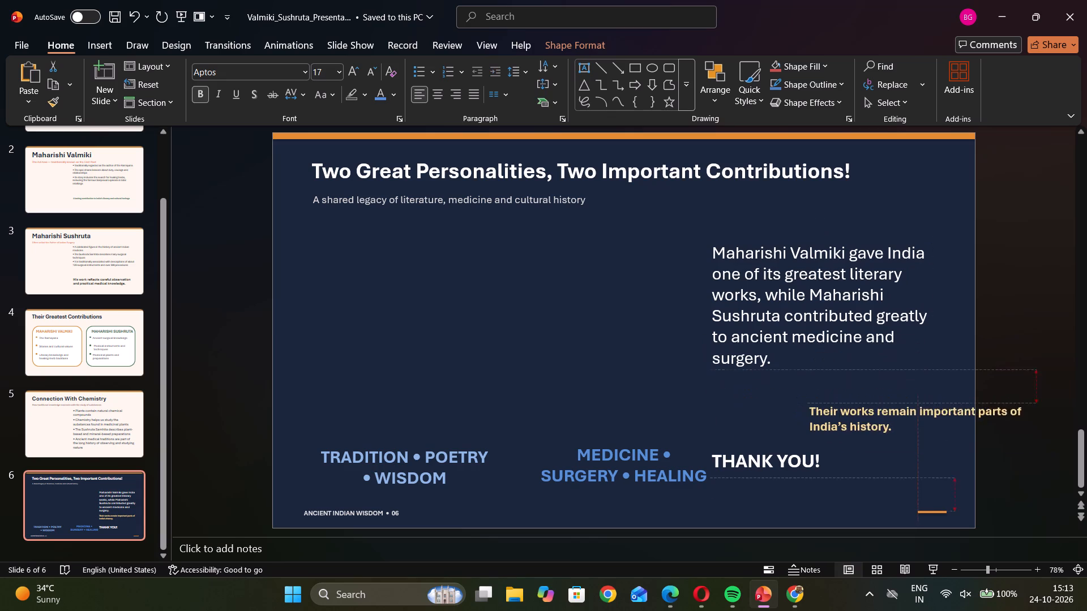
drag(807, 412, 705, 402)
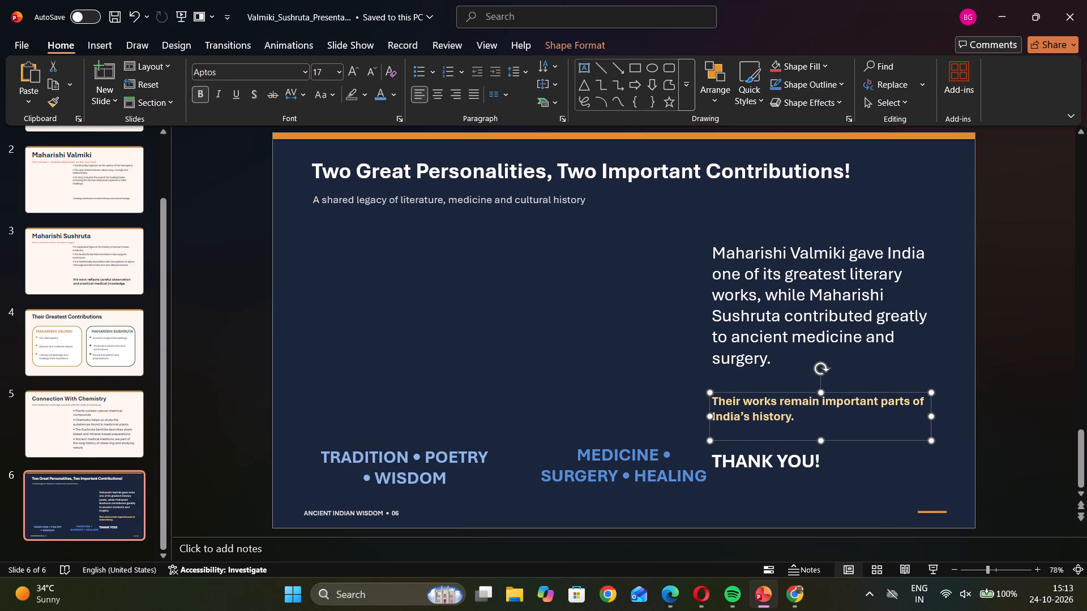
Set "Their works remain important parts of India's history." to font size 24 and colour it with the lightest tint of the aqua theme colour.
drag(712, 399, 828, 427)
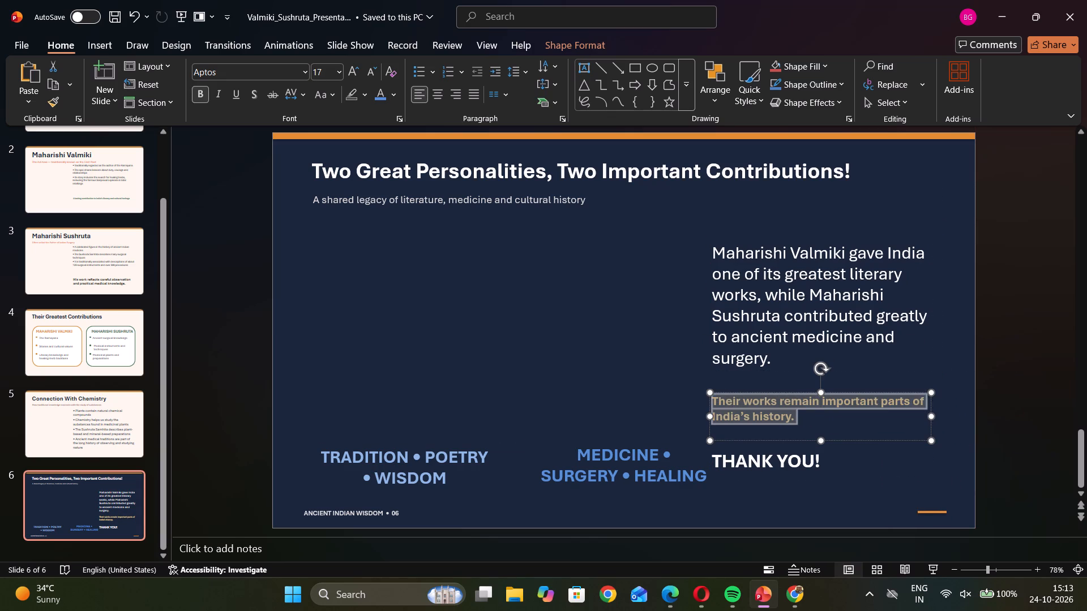
drag(828, 427, 872, 429)
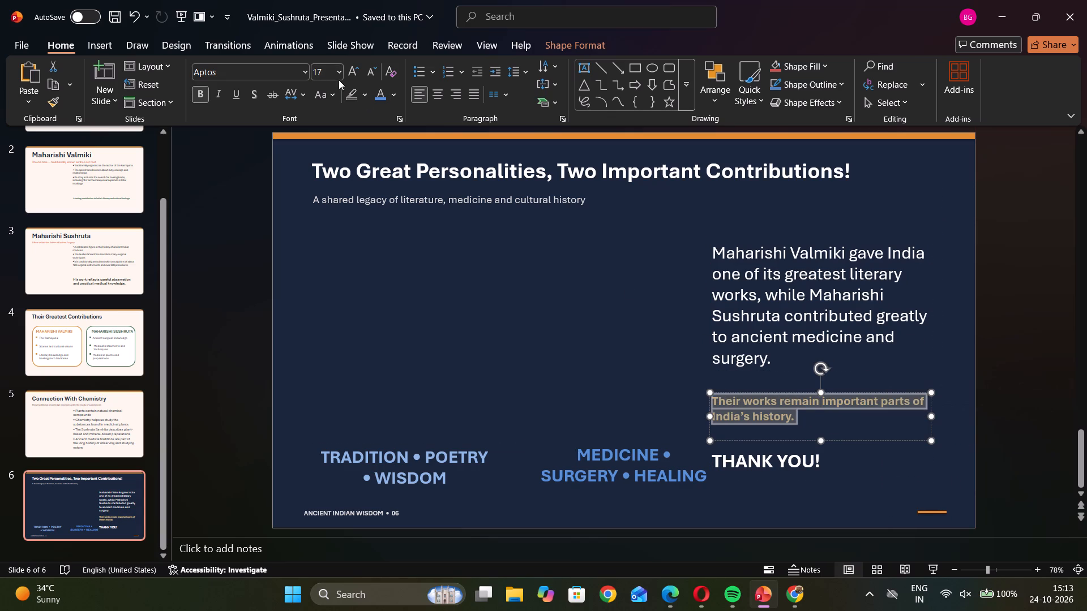
click(336, 73)
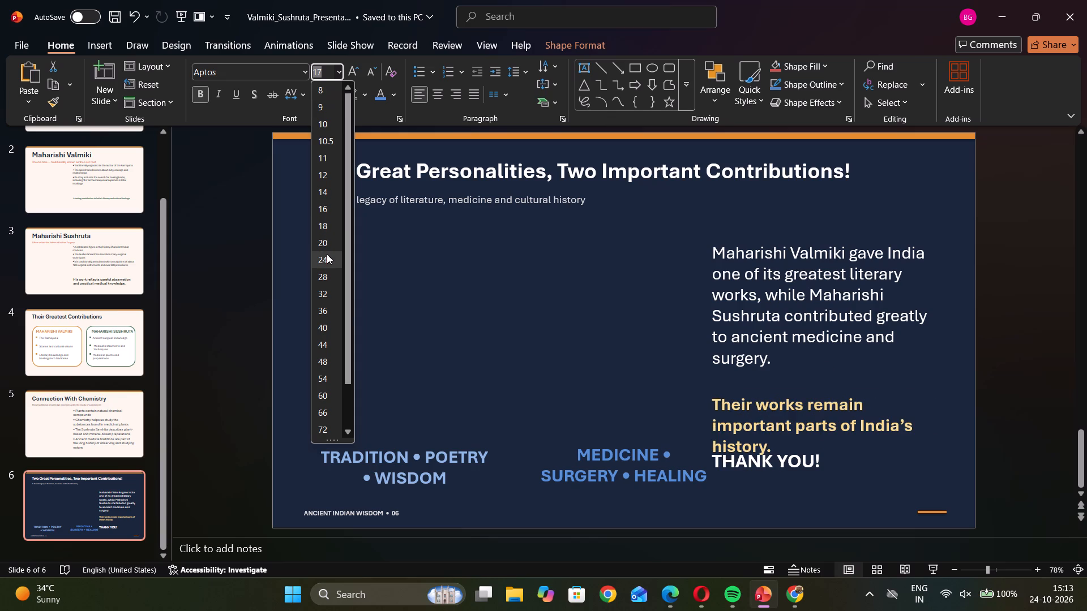
click(327, 254)
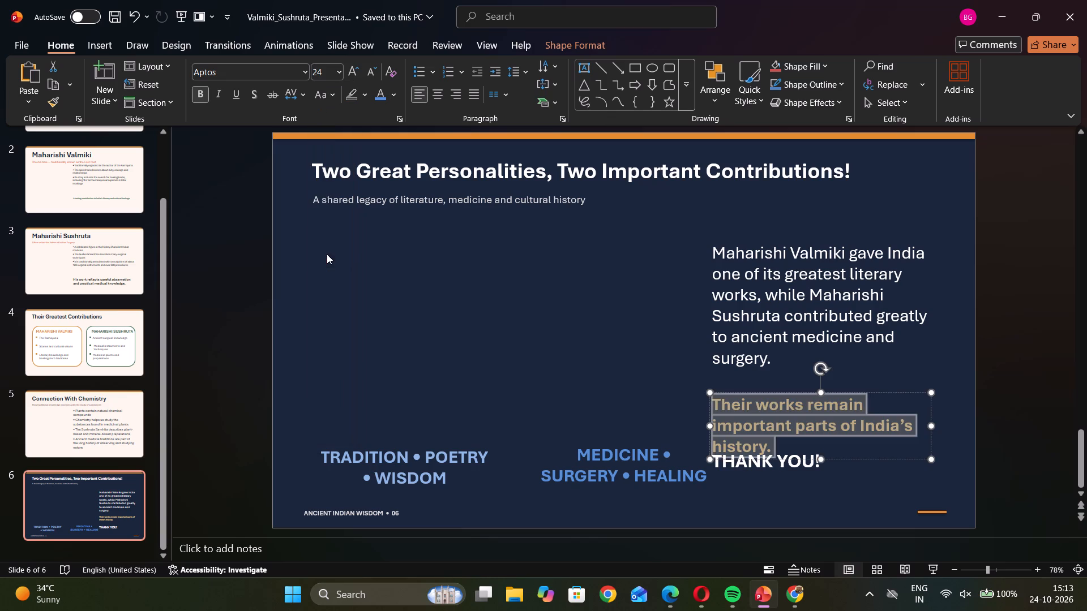
click(392, 97)
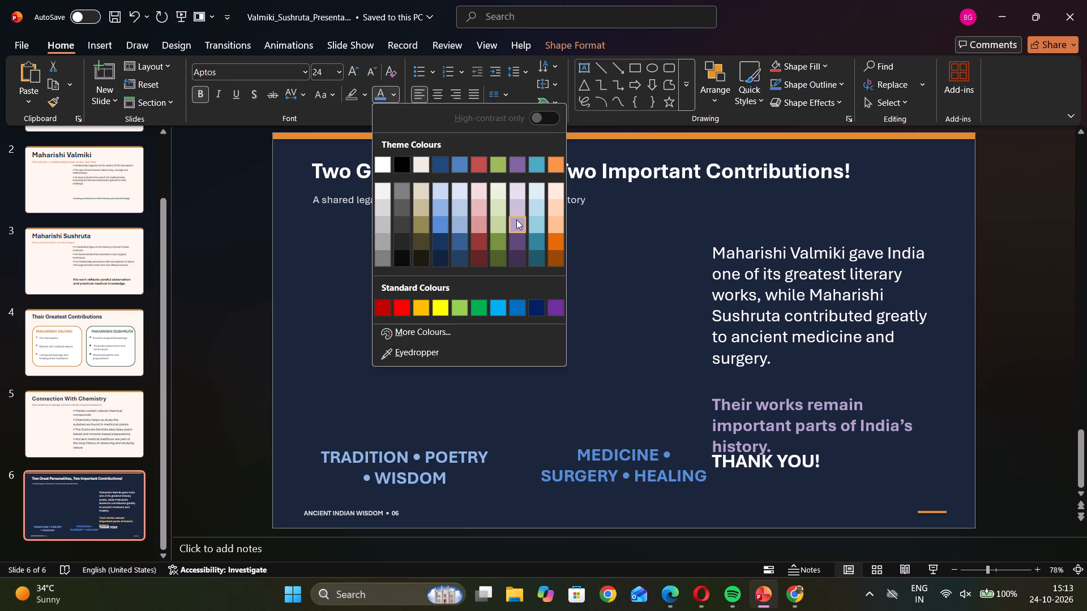
click(538, 196)
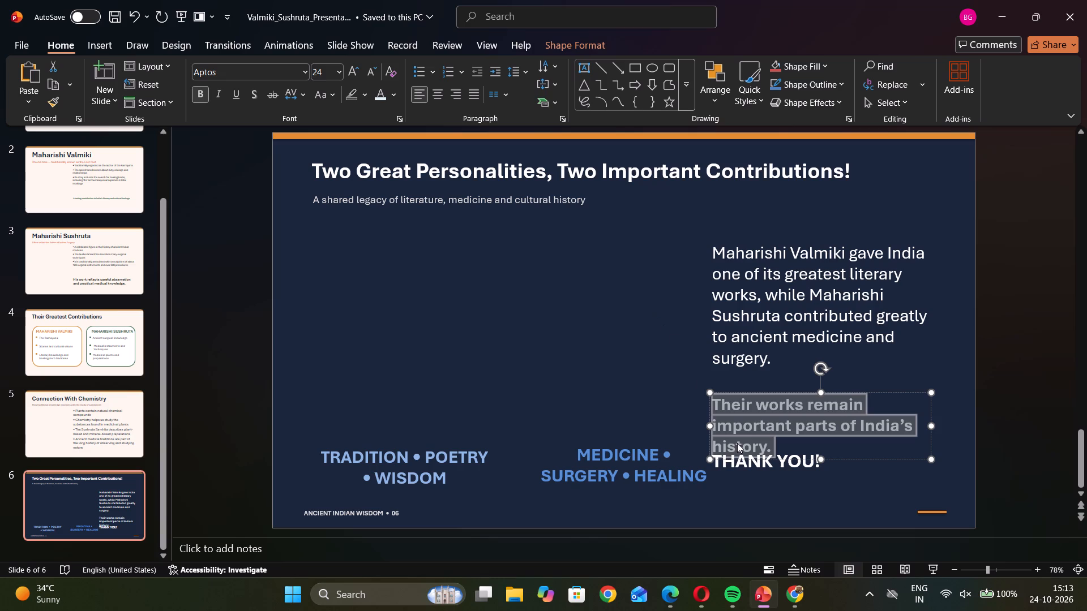
Delete the "THANK YOU!" text box from the closing slide.
click(750, 457)
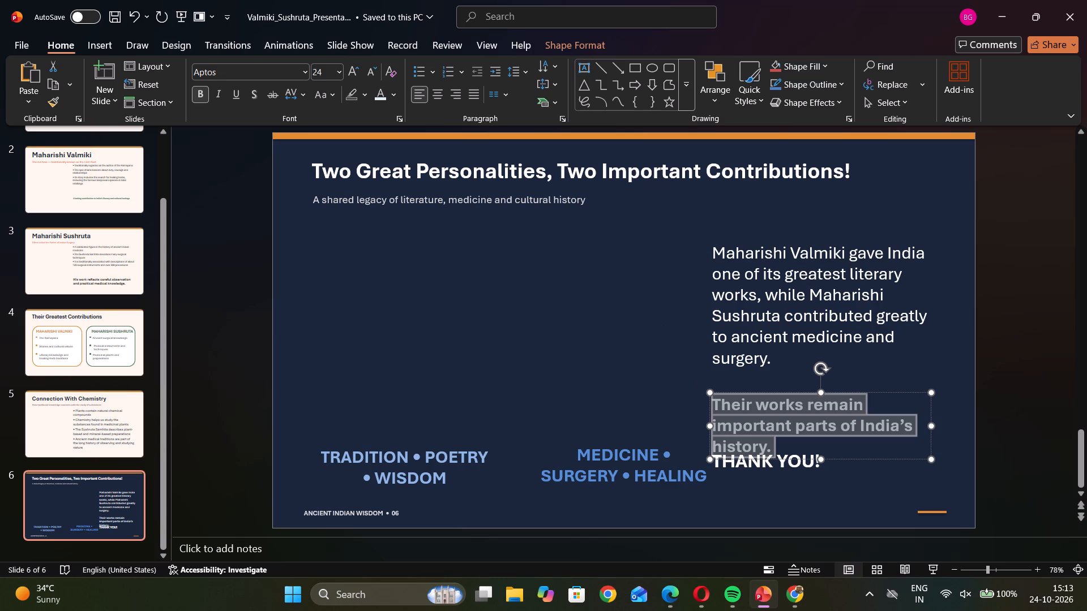
click(753, 463)
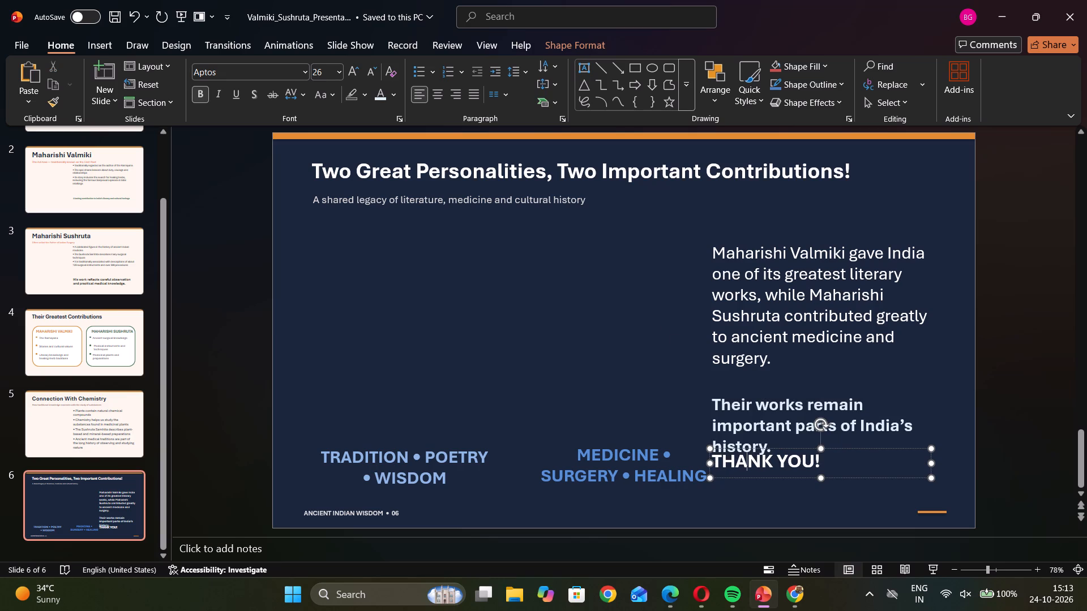
click(841, 458)
key(Delete)
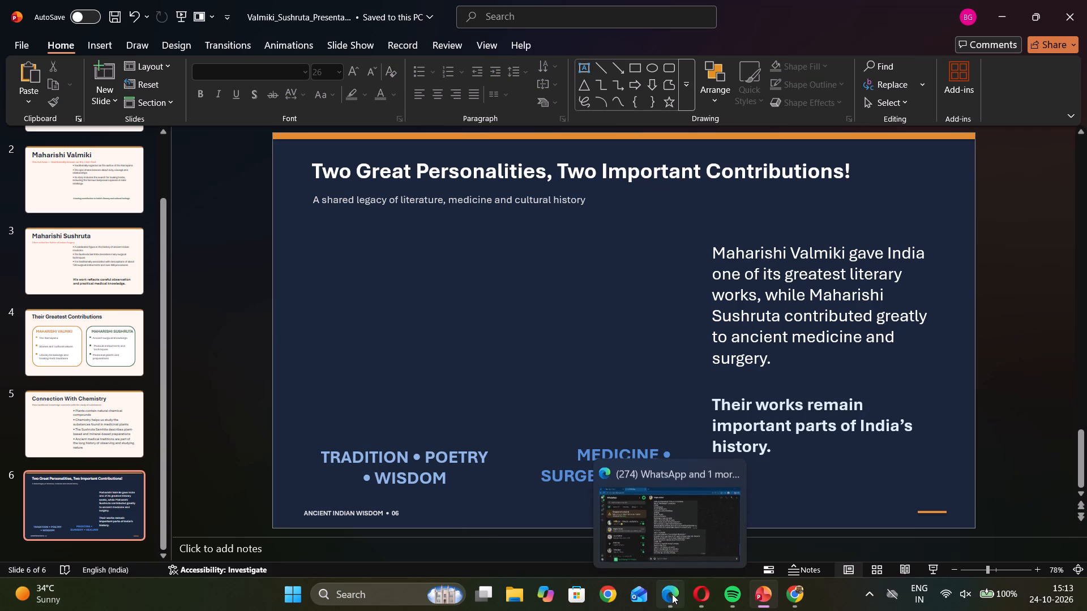
Switch to the Chrome image results and replace the Valmiki search with an image search for "tradition poetry wisdom".
click(797, 588)
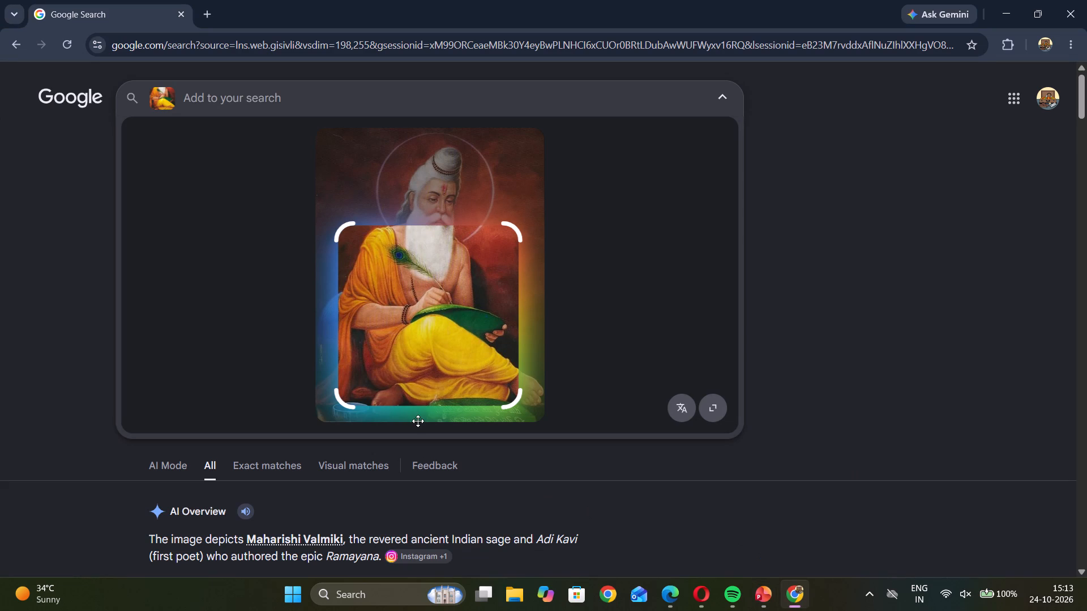
click(16, 49)
click(16, 49)
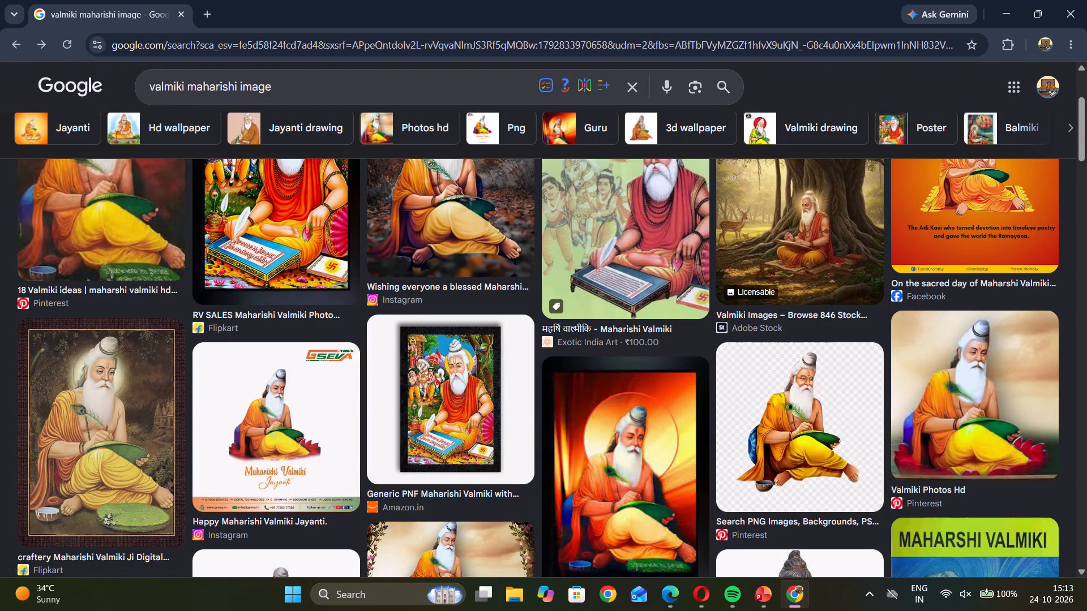
click(274, 92)
key(Delete)
key(Delete)
key(Delete)
key(Delete)
key(Delete)
key(Delete)
key(Delete)
key(Delete)
key(Delete)
key(Delete)
key(Delete)
key(Delete)
key(Delete)
key(Delete)
key(Delete)
key(Delete)
key(Delete)
key(Delete)
key(Delete)
key(Delete)
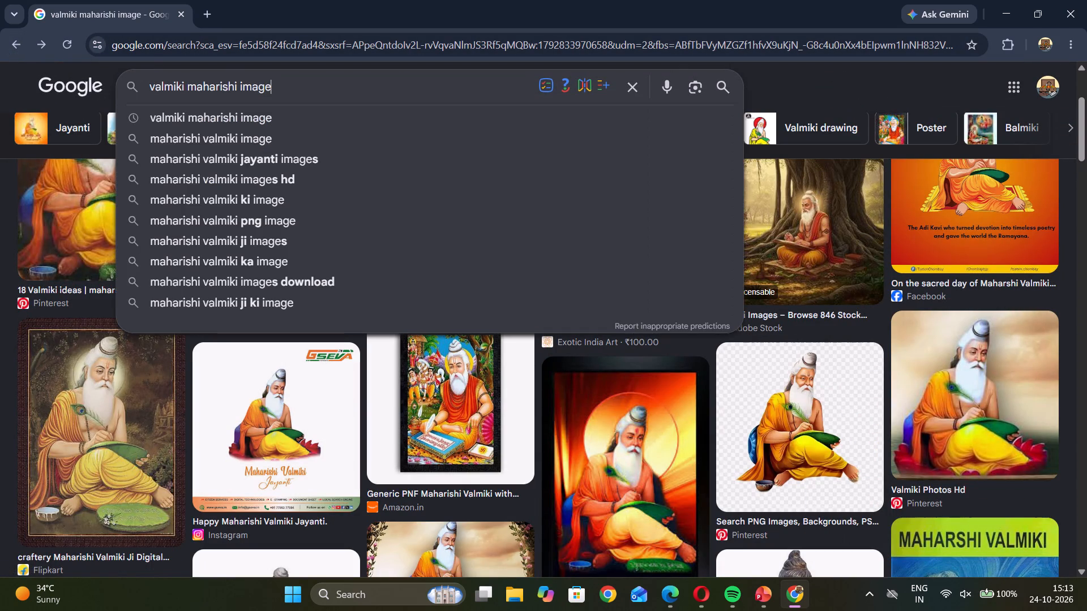
key(Delete)
key(BackSpace)
key(BackSpace)
key(BackSpace)
key(BackSpace)
key(BackSpace)
key(BackSpace)
key(BackSpace)
key(BackSpace)
key(BackSpace)
key(BackSpace)
key(BackSpace)
key(BackSpace)
key(BackSpace)
key(BackSpace)
key(BackSpace)
key(BackSpace)
key(BackSpace)
key(BackSpace)
key(BackSpace)
key(BackSpace)
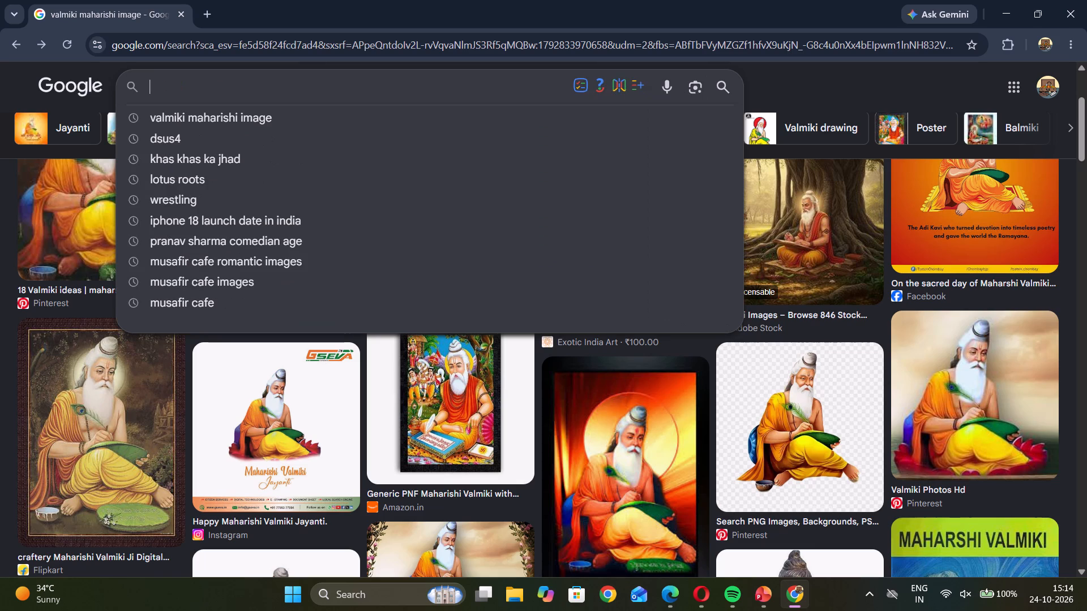
text(tra)
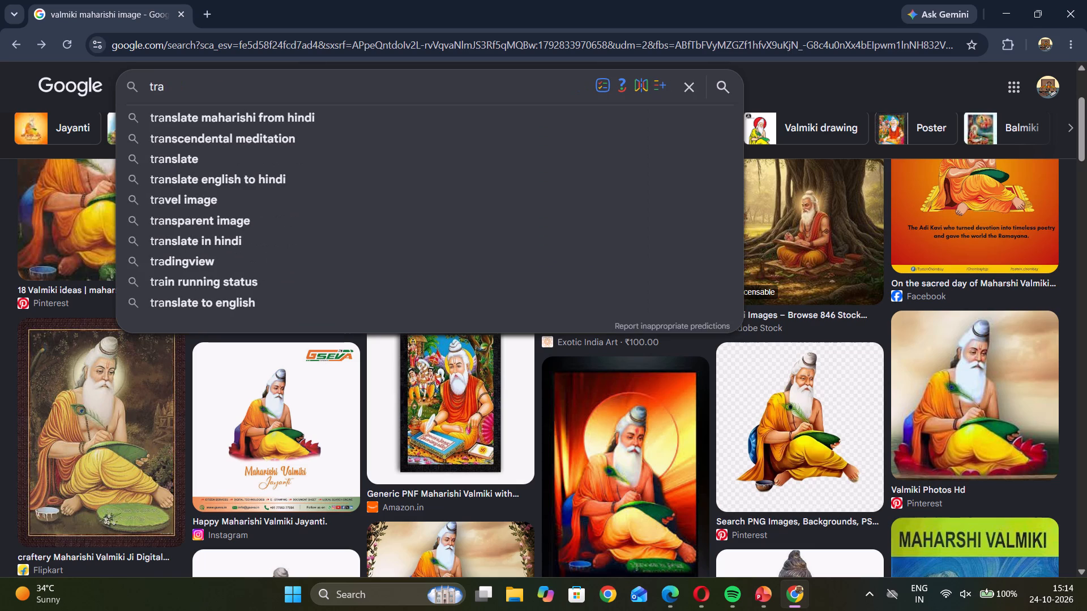
text(dition)
key(space)
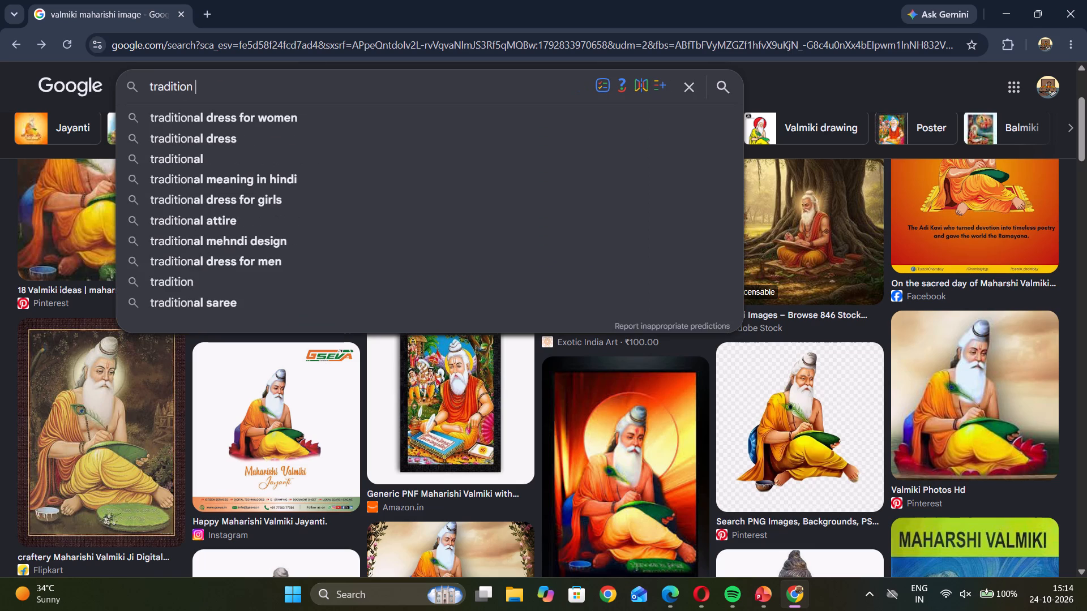
text(poetry)
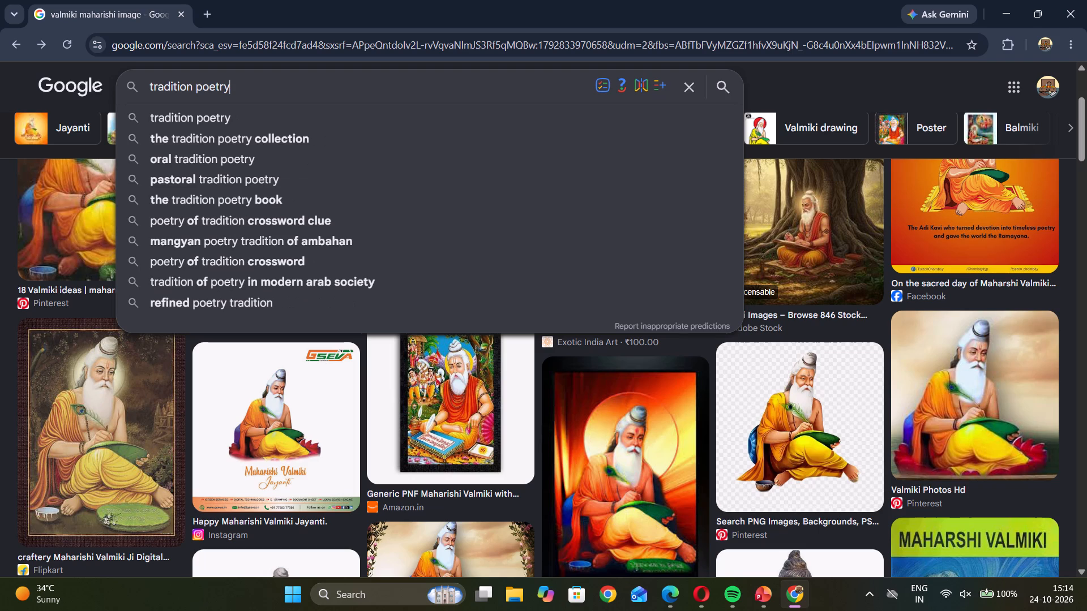
key(space)
text(wis)
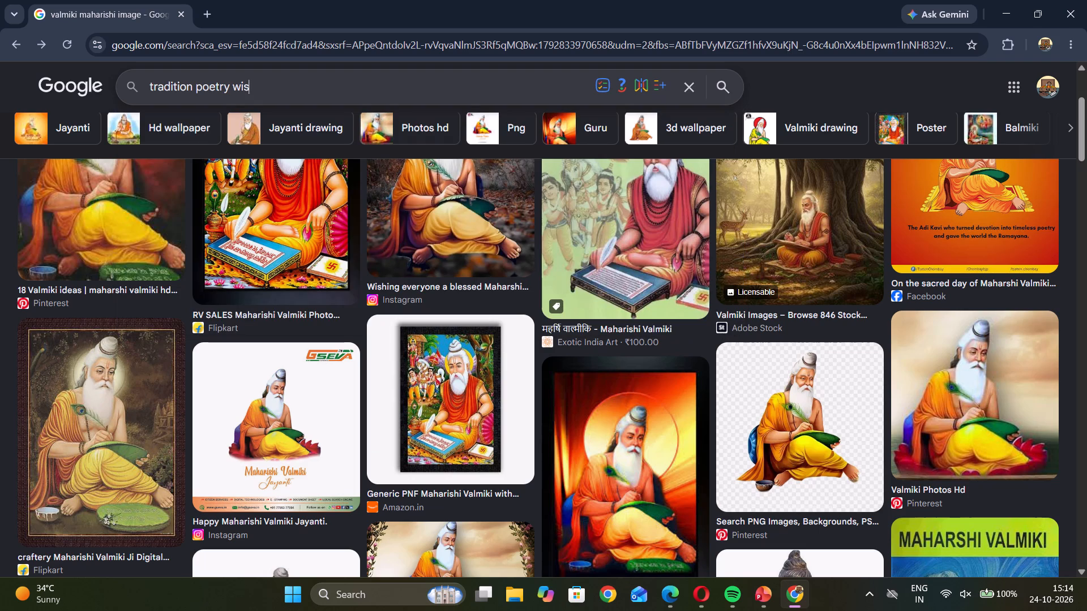
text(dom)
key(Return)
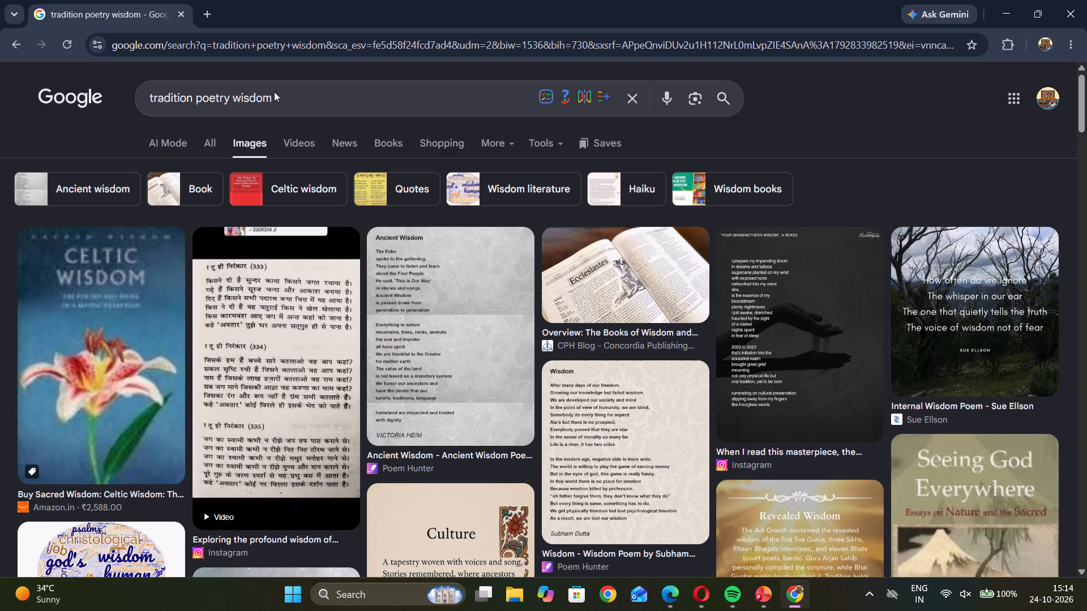
Refine the image search to "tradition poetry wisdom image".
key(k)
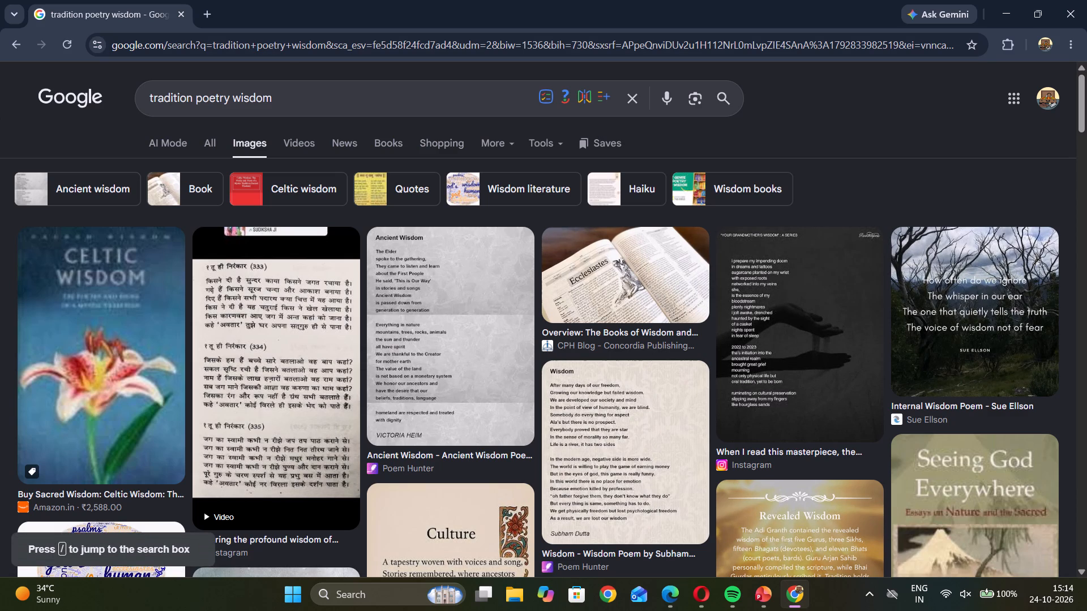
click(291, 103)
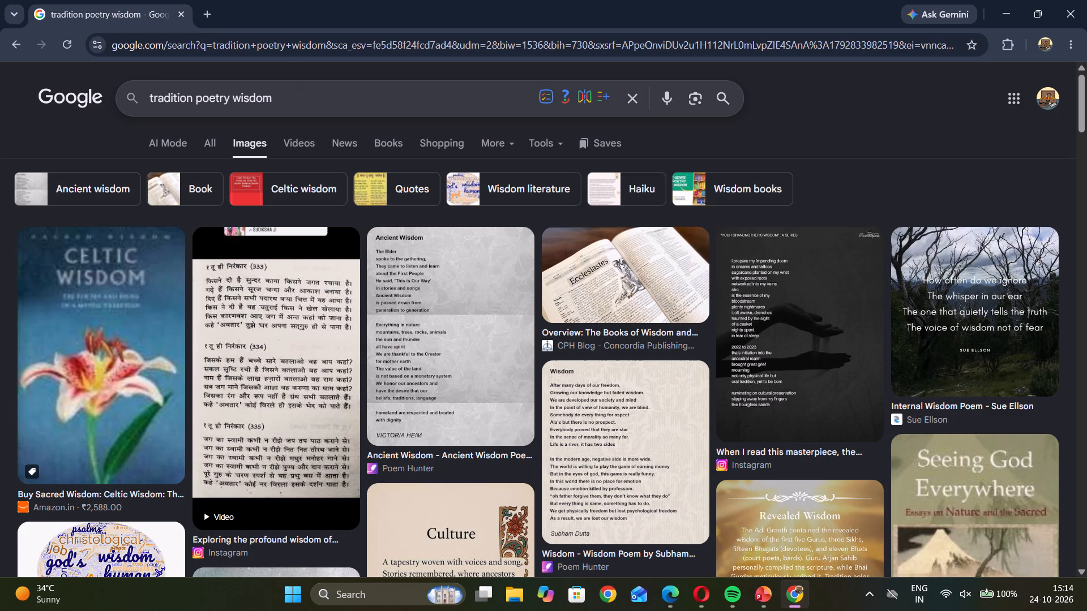
key(space)
text(image)
key(Return)
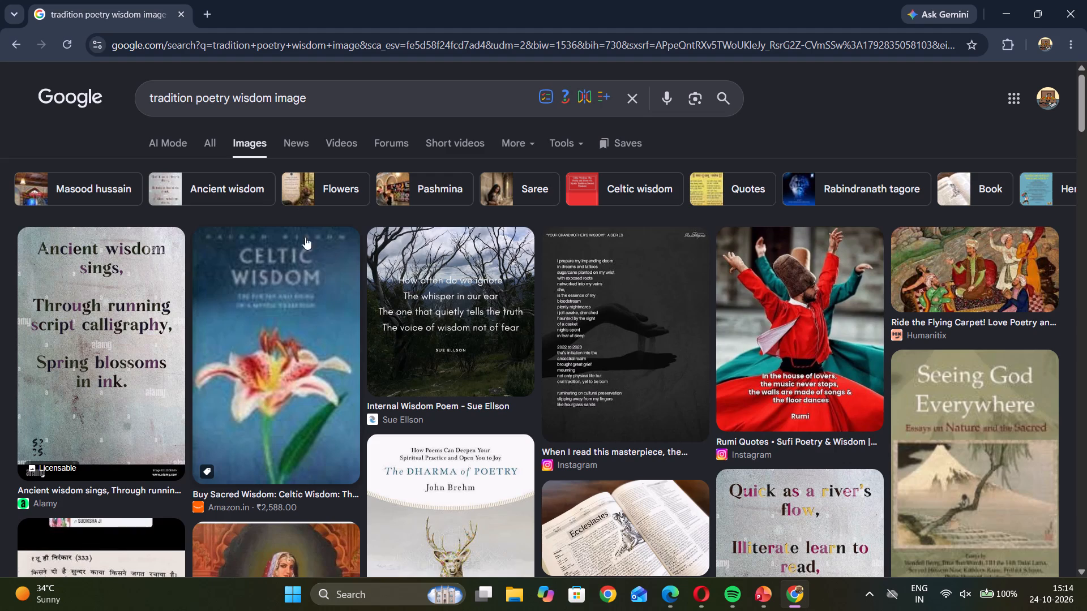
Switch back to PowerPoint and delete the "MEDICINE • SURGERY • HEALING" and "TRADITION • POETRY • WISDOM" text boxes from slide 6.
click(758, 599)
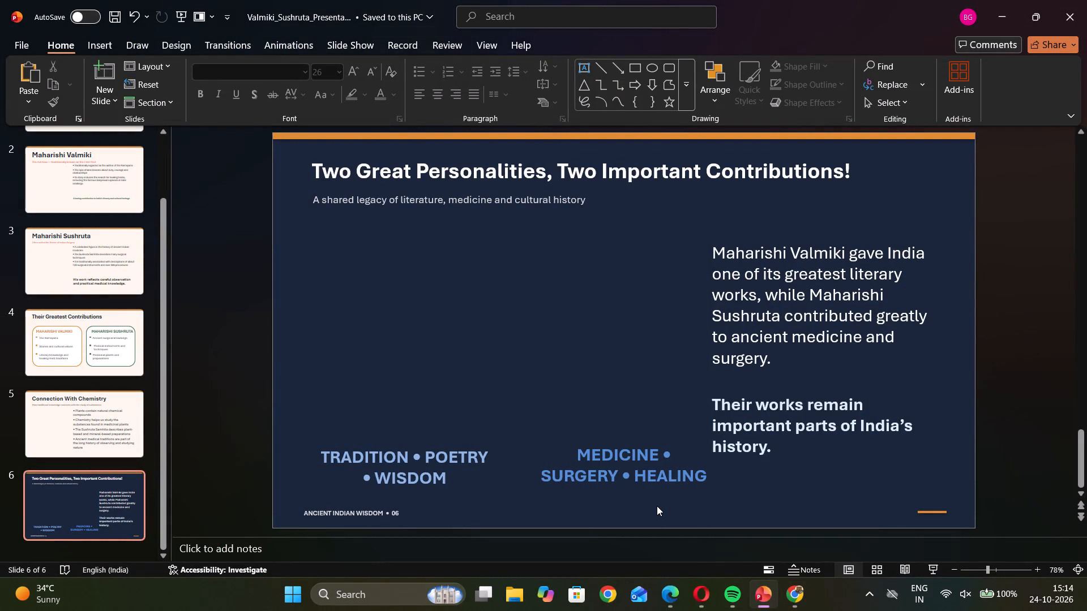
click(716, 474)
key(Delete)
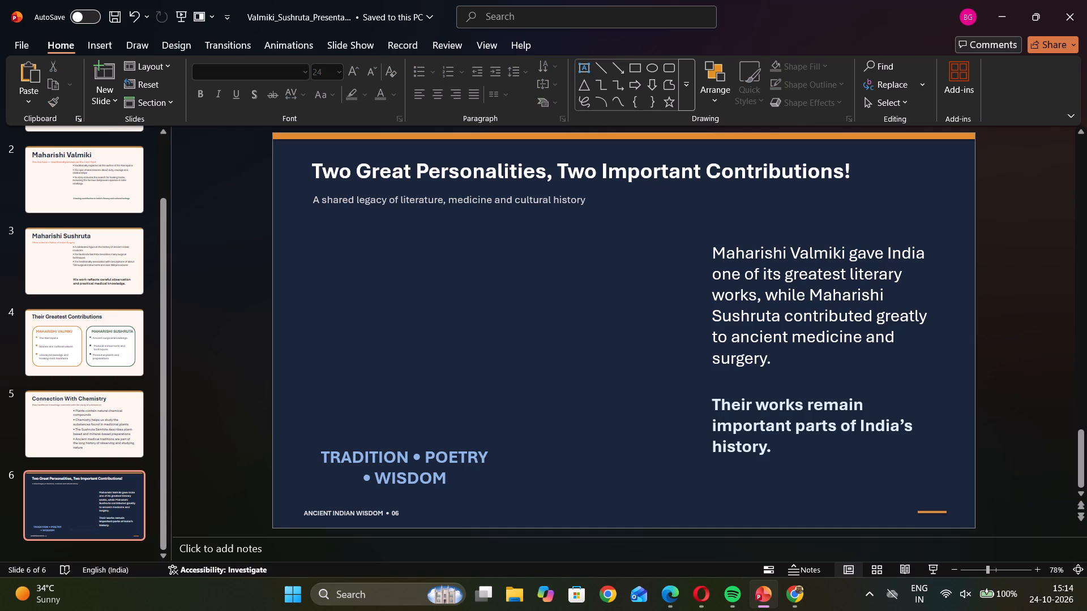
click(493, 459)
key(Delete)
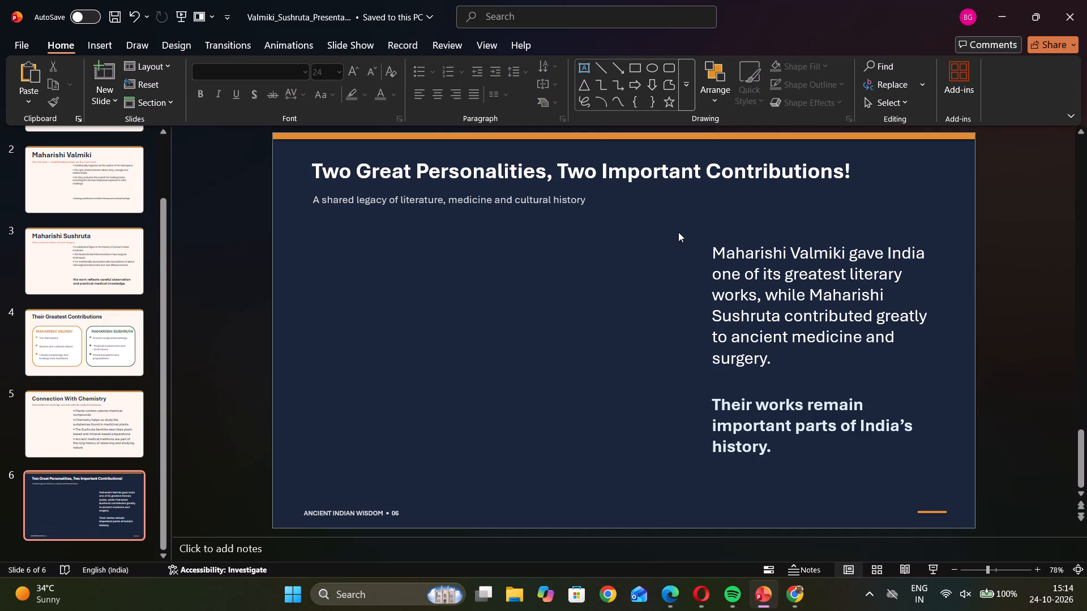
Move the paragraph beginning "Maharishi Valmiki gave India" into the empty left half of slide 6, slightly lower than before.
click(703, 231)
drag(703, 231, 716, 246)
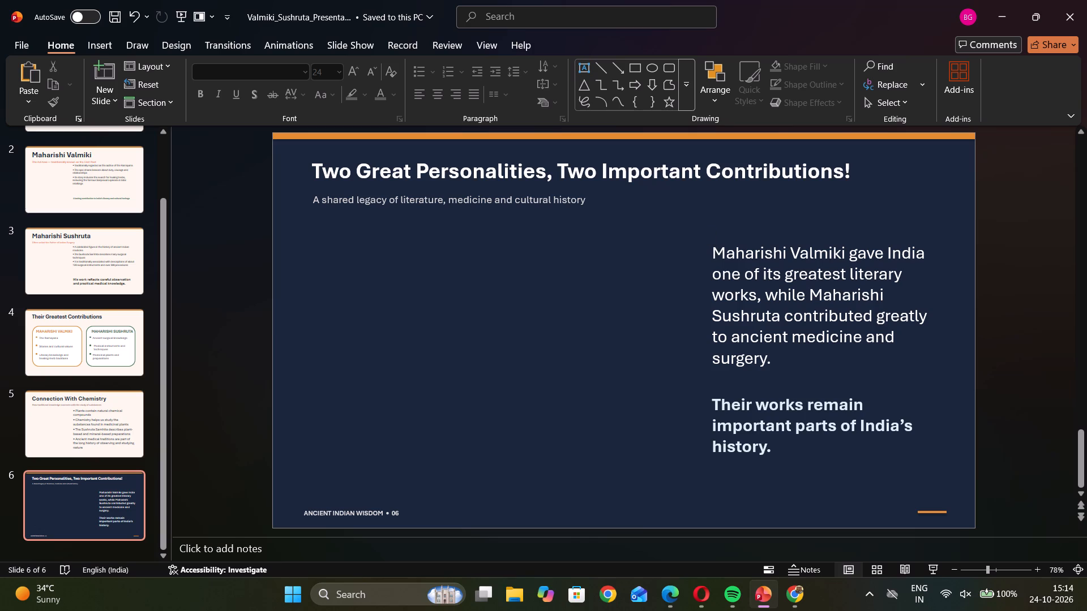
click(716, 246)
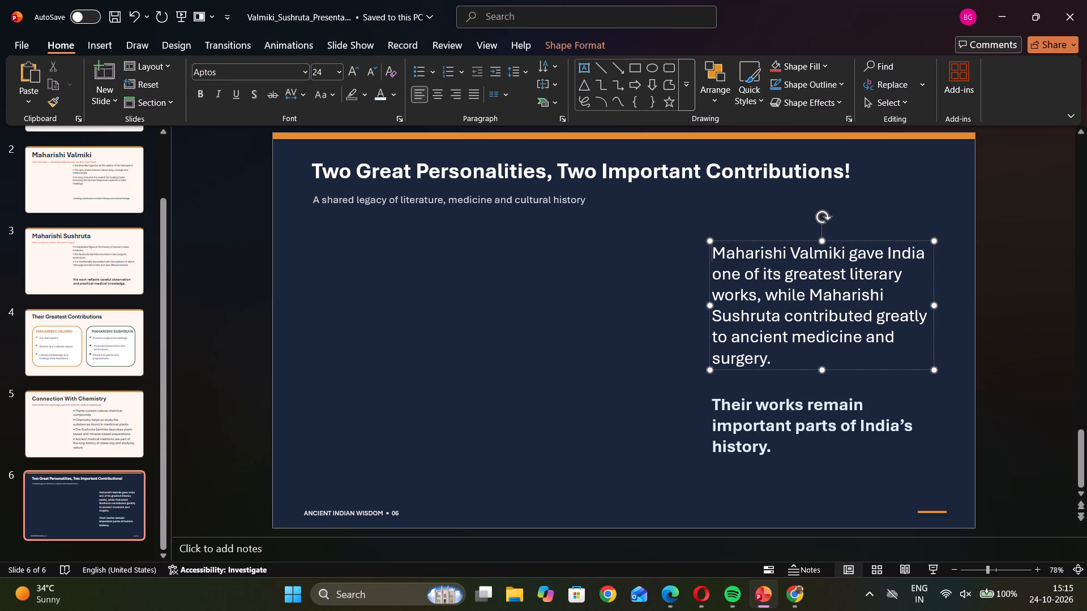
drag(898, 371, 892, 370)
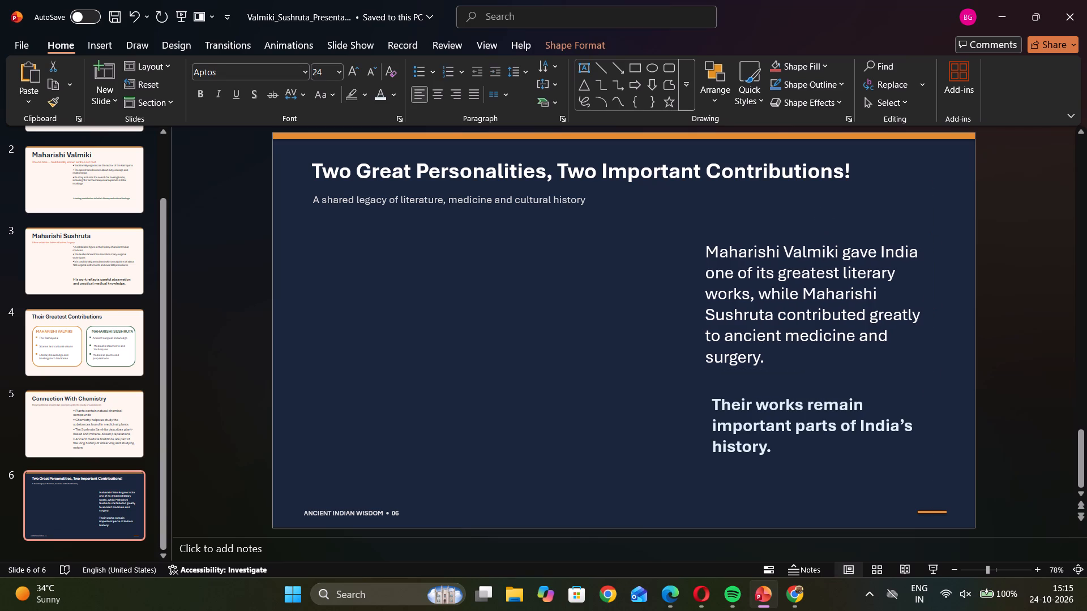
drag(892, 370, 569, 384)
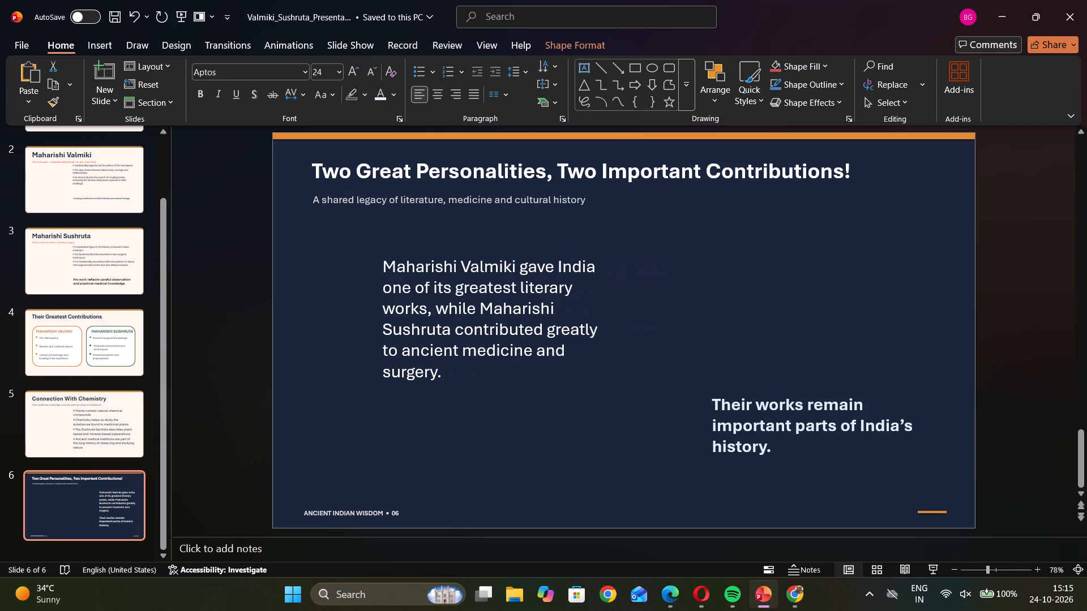
drag(569, 384, 564, 394)
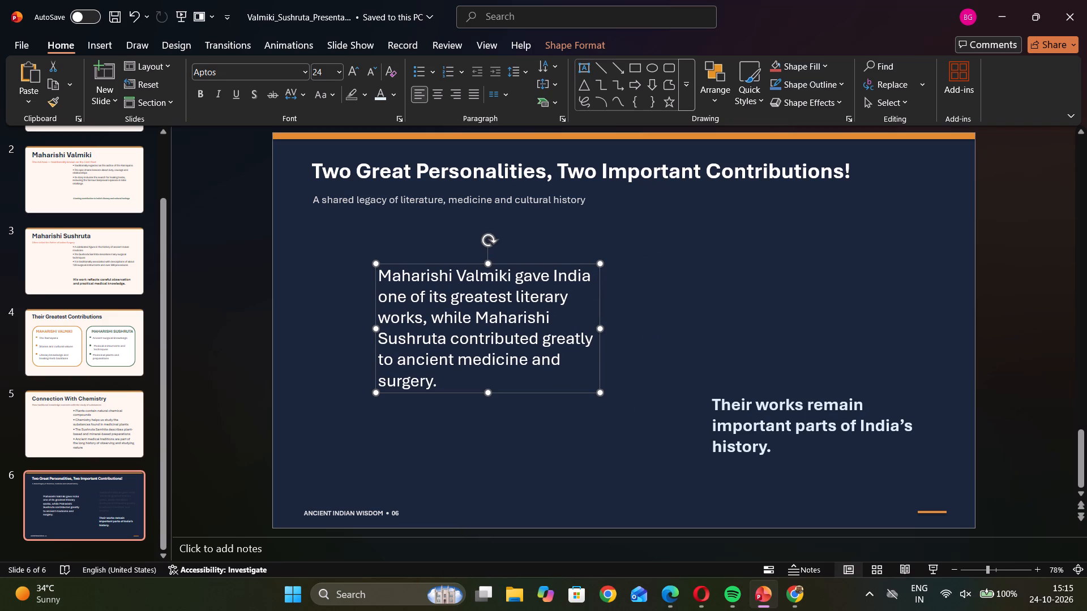
Set the paragraph beginning "Maharishi Valmiki gave India" to font size 32.
drag(382, 273, 534, 395)
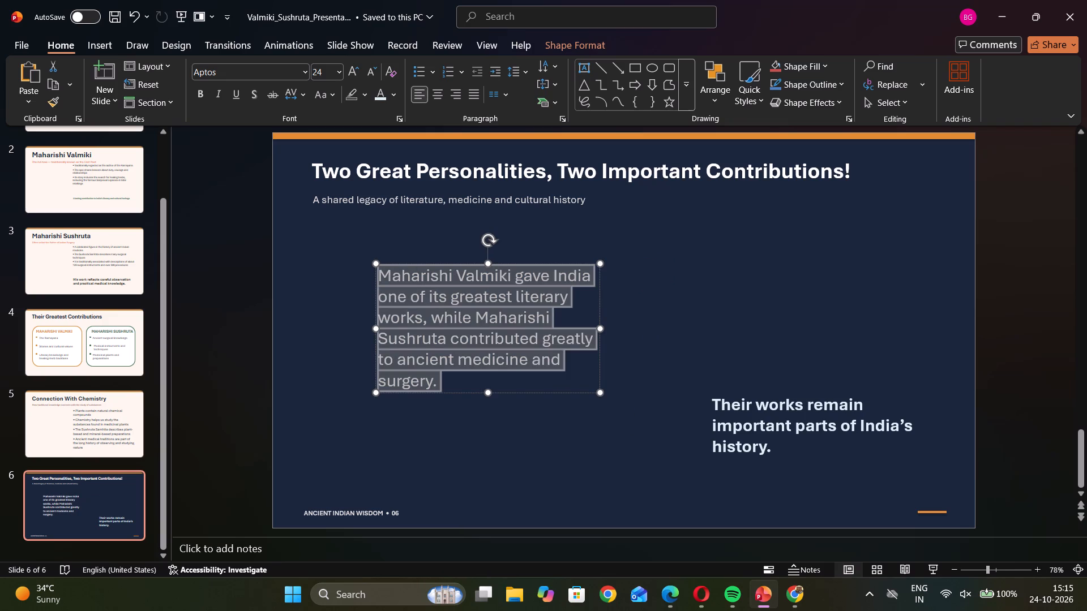
drag(534, 395, 535, 397)
click(343, 75)
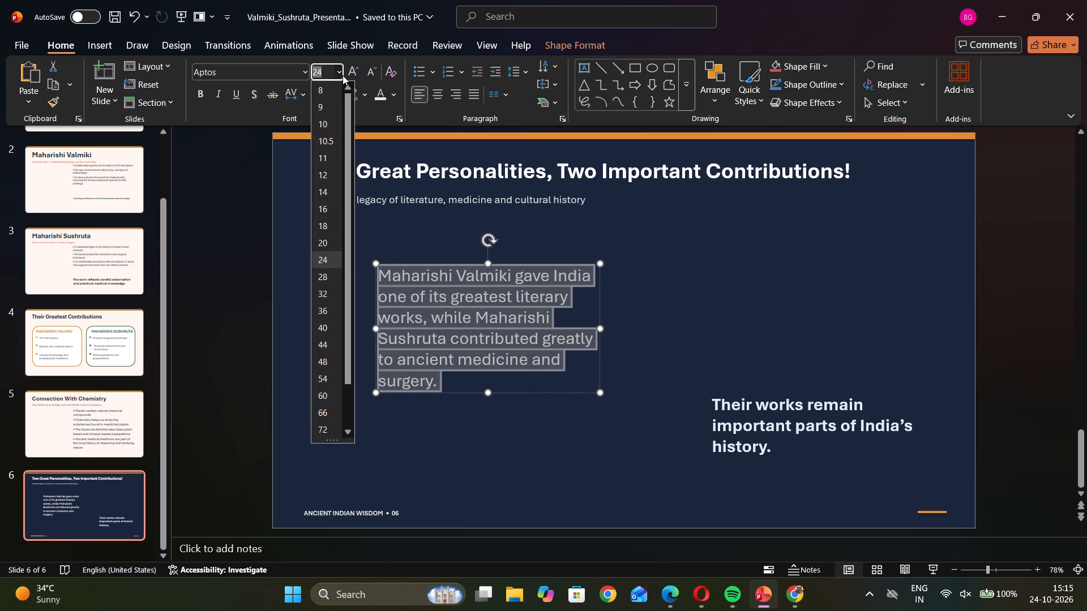
click(341, 300)
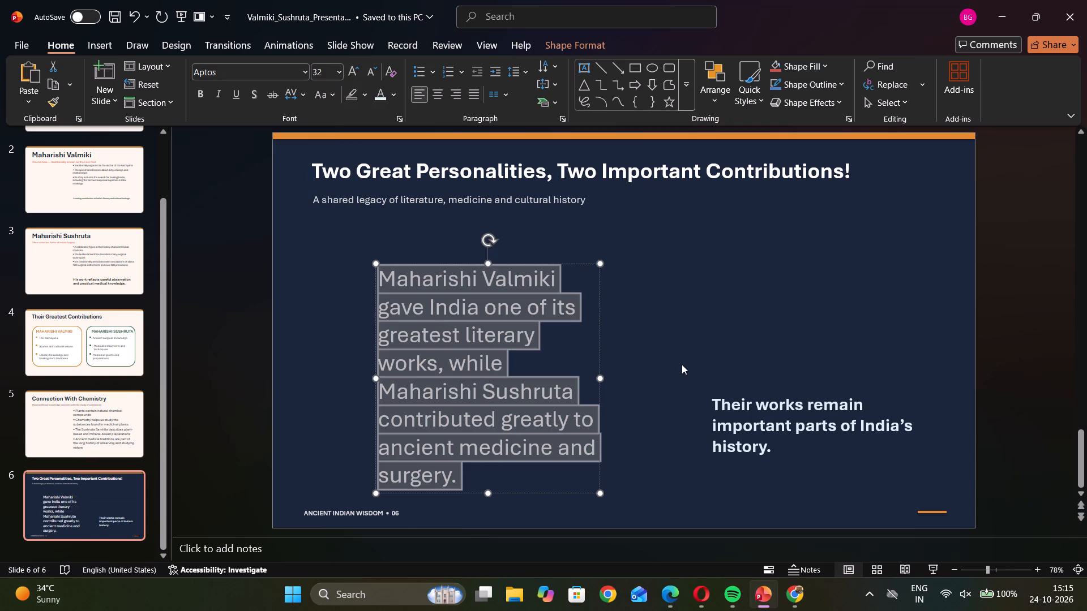
click(683, 364)
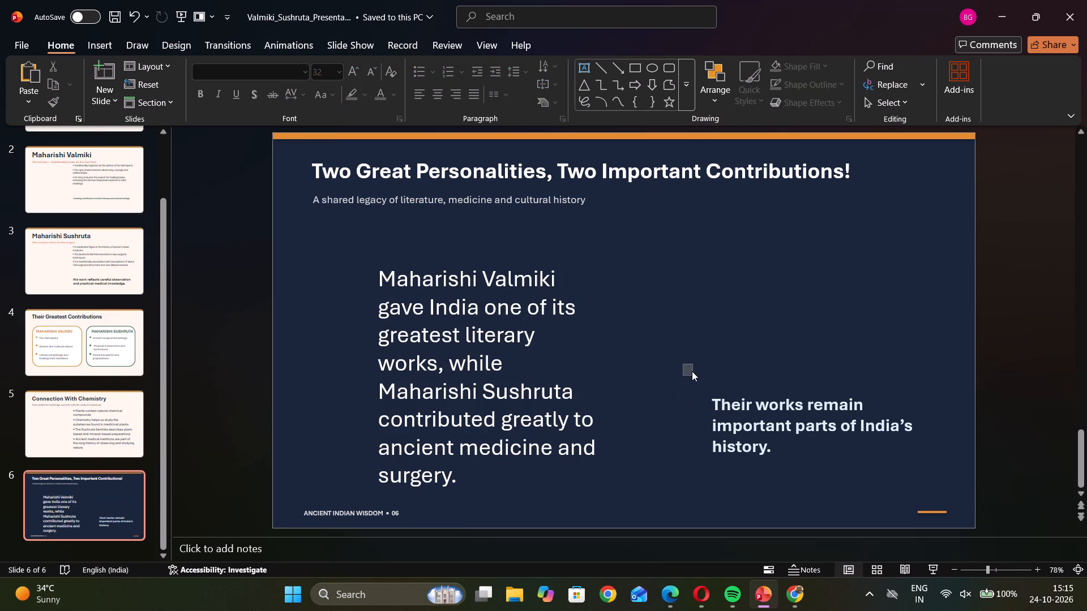
Set the text "Their works remain important parts of India's history." to font size 36.
click(721, 396)
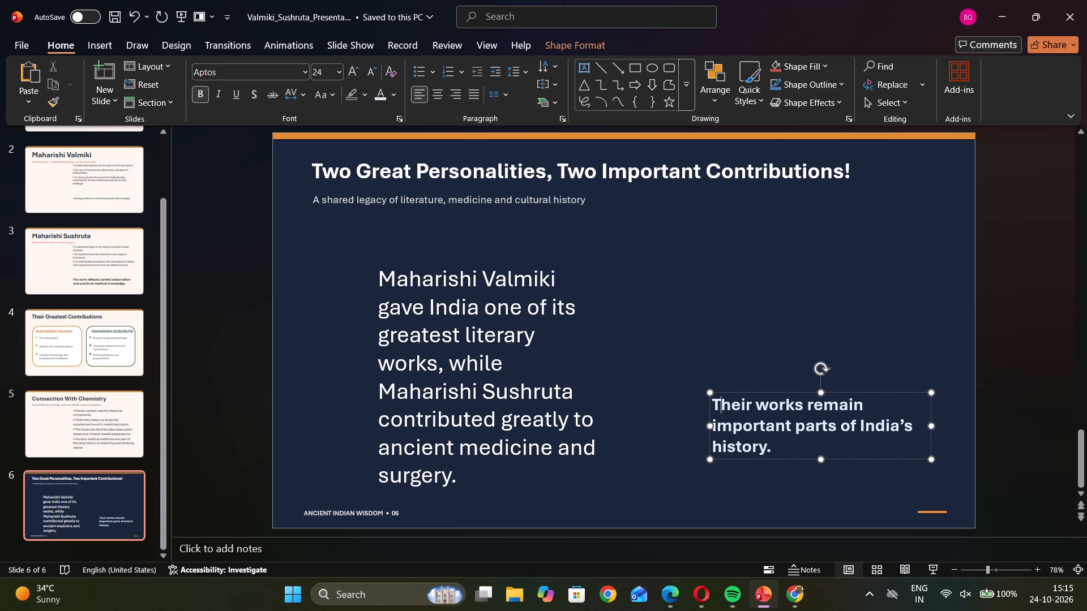
double_click(710, 399)
drag(713, 399, 915, 443)
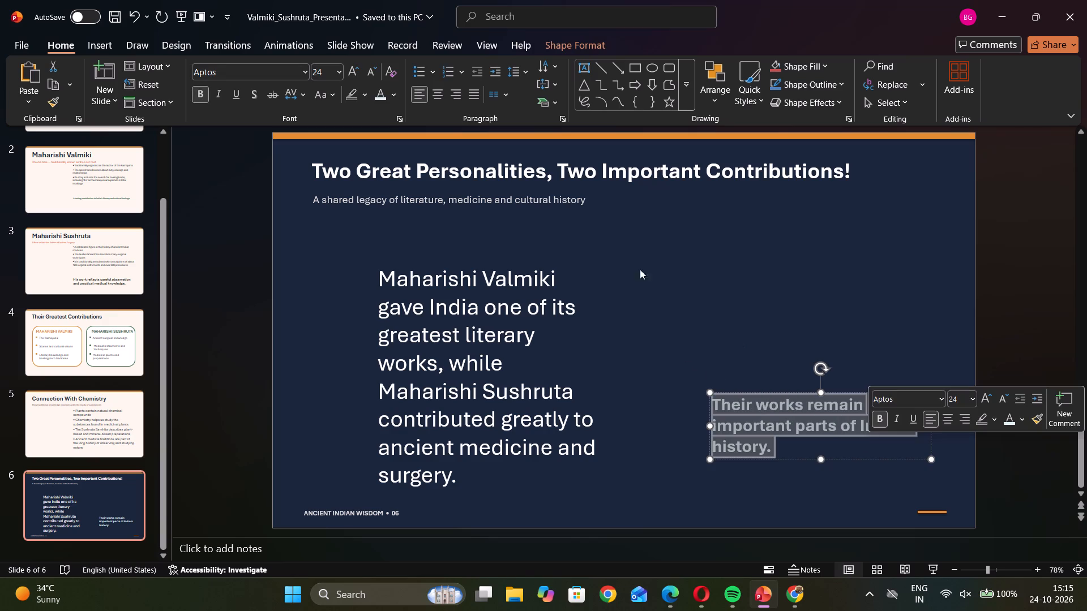
click(337, 67)
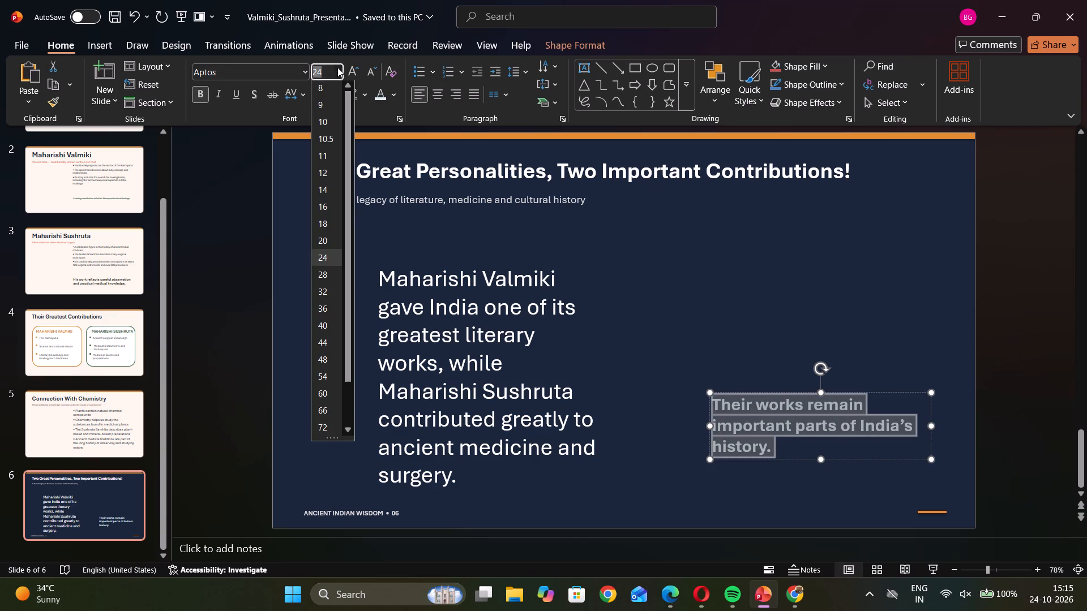
click(334, 307)
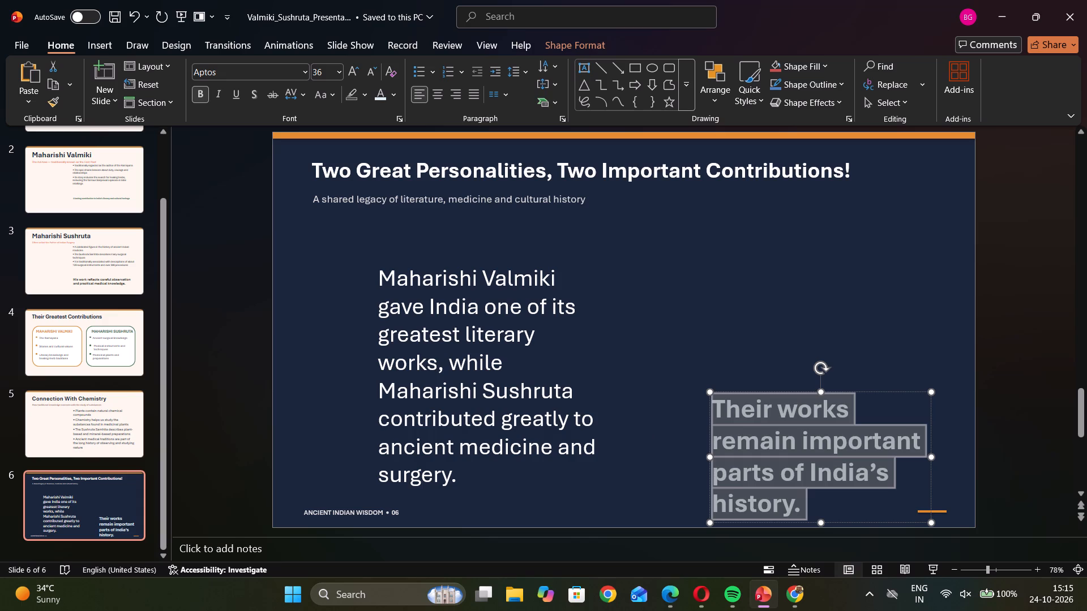
Move the text "Their works remain important parts of India's history." up so it sits beside the middle of the Valmiki paragraph.
drag(878, 389, 865, 293)
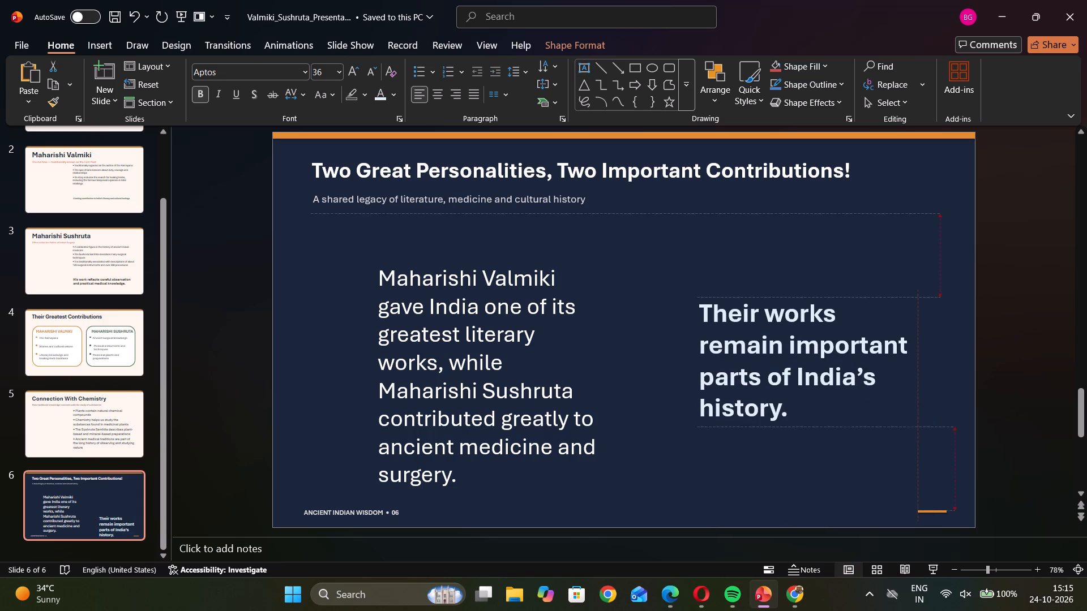
drag(865, 293, 873, 290)
click(753, 247)
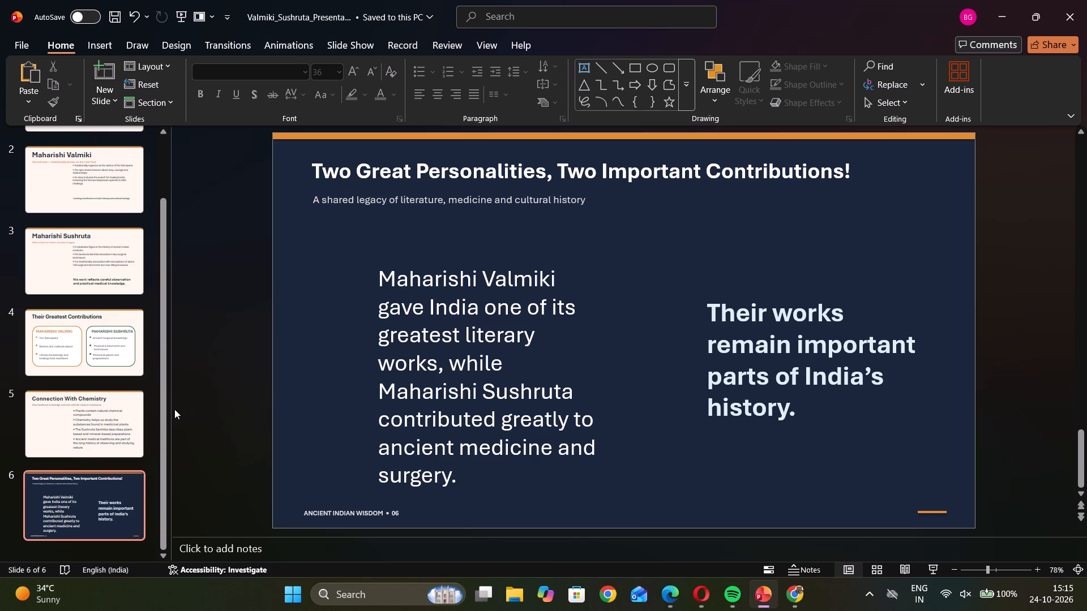
Add a new slide with the Title Slide layout after slide 6.
click(113, 97)
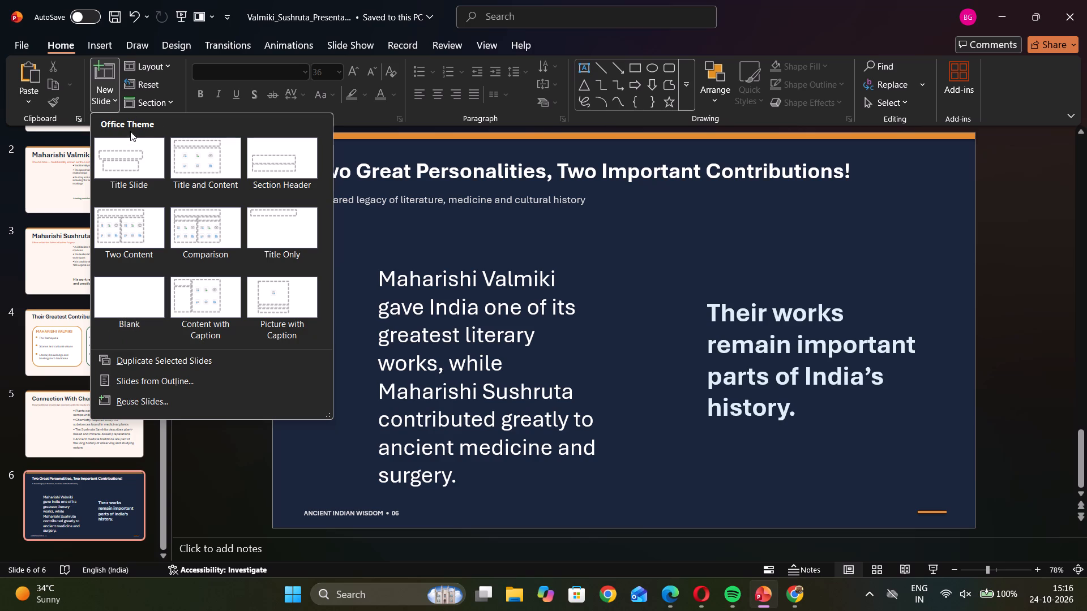
click(130, 148)
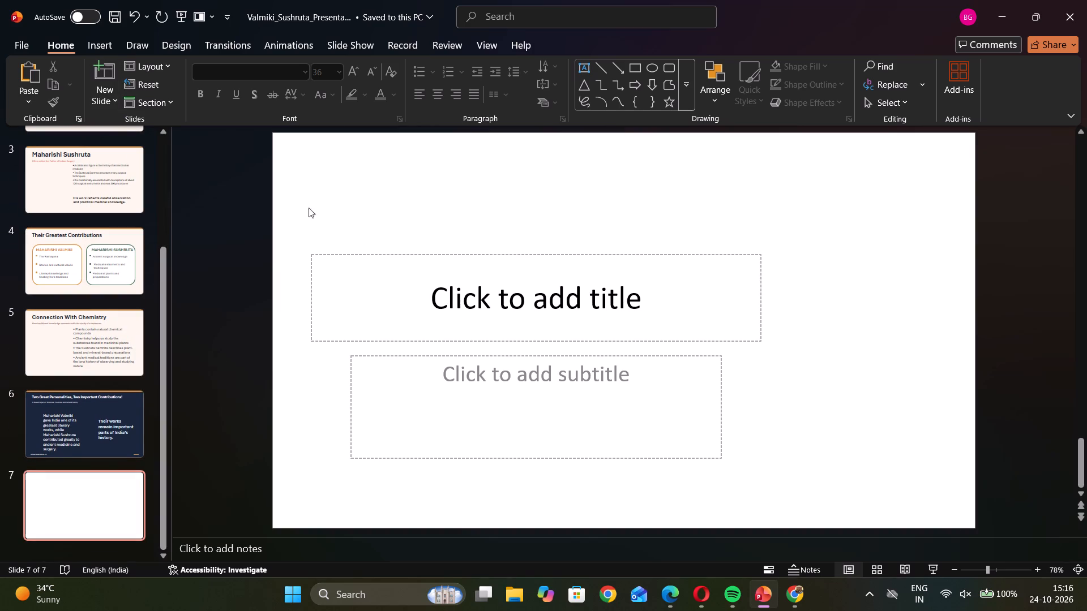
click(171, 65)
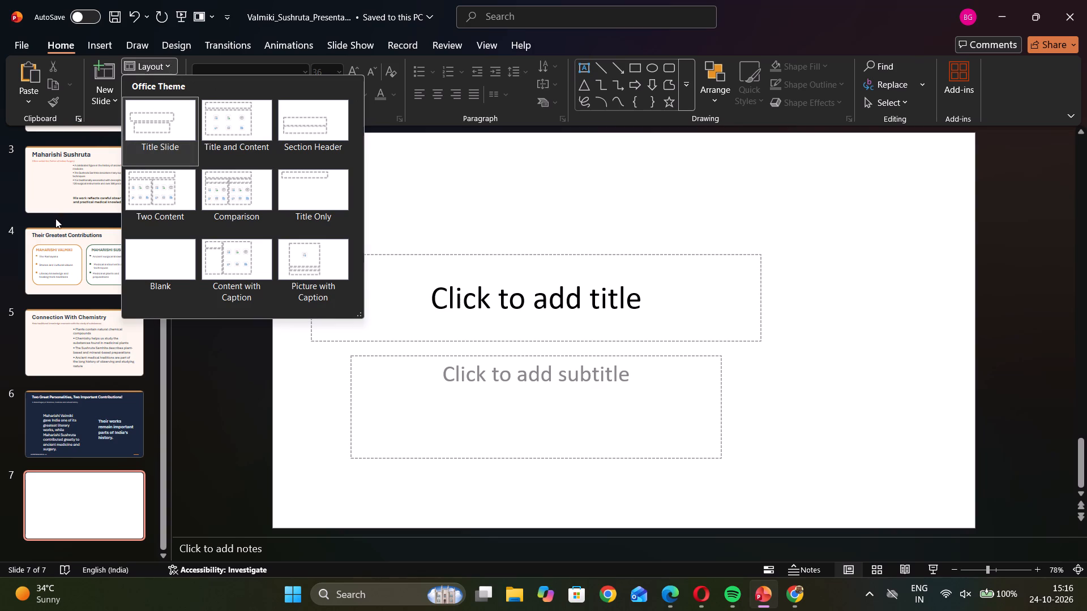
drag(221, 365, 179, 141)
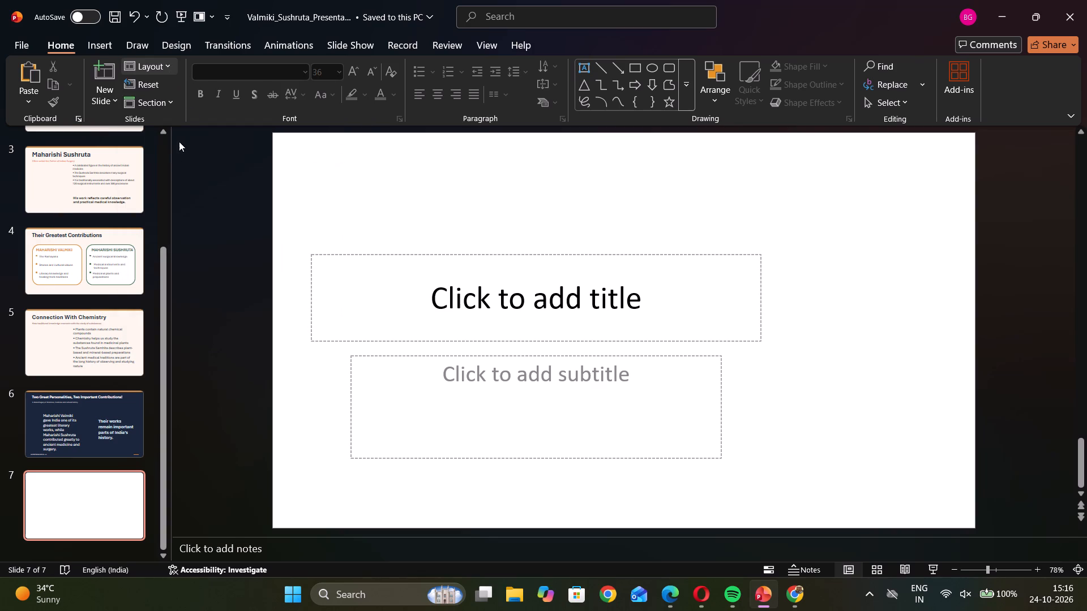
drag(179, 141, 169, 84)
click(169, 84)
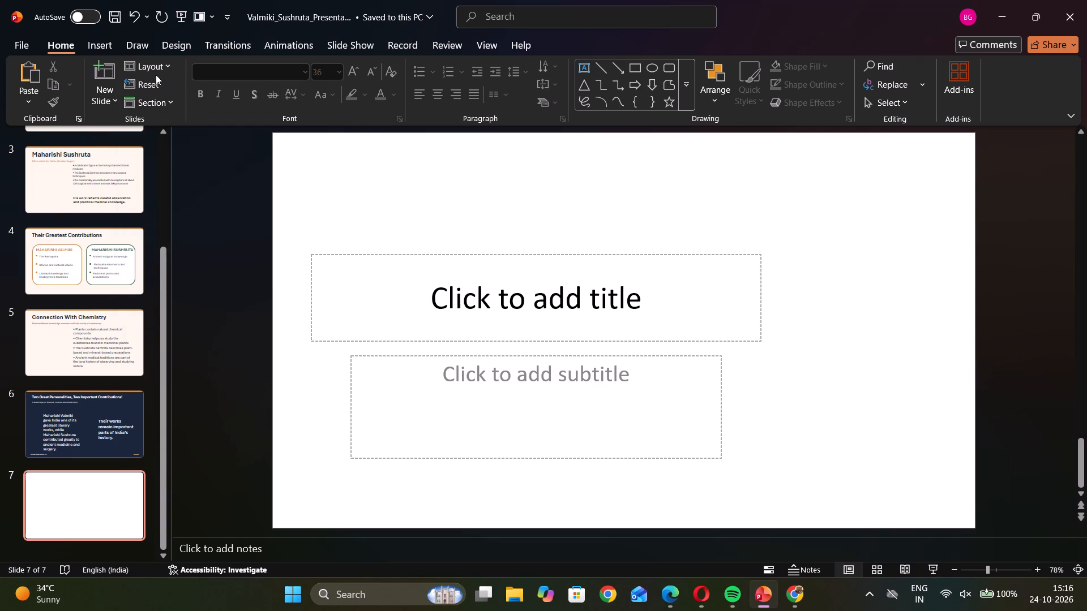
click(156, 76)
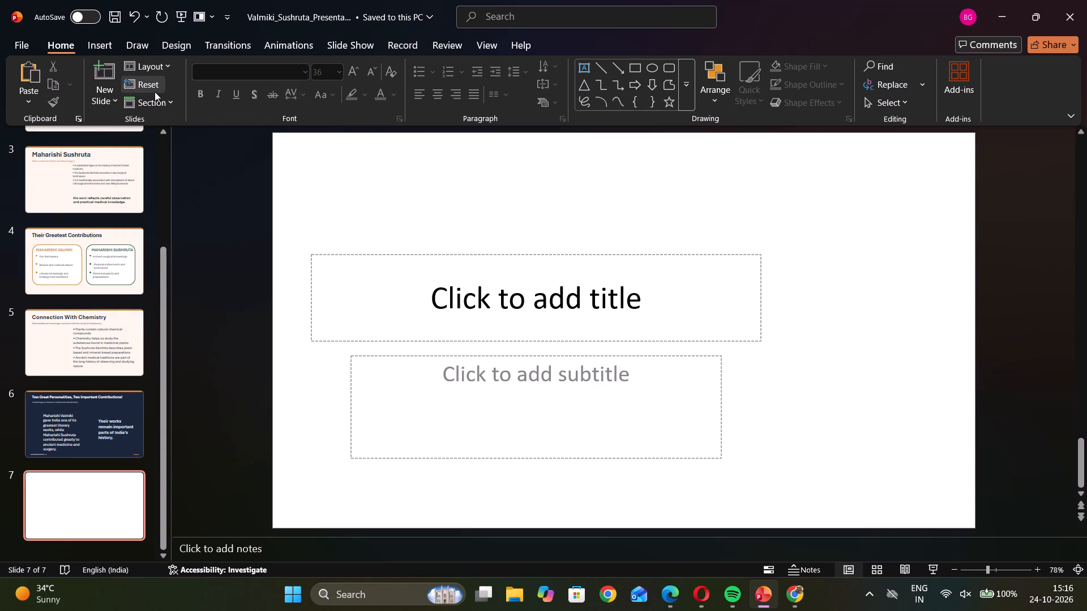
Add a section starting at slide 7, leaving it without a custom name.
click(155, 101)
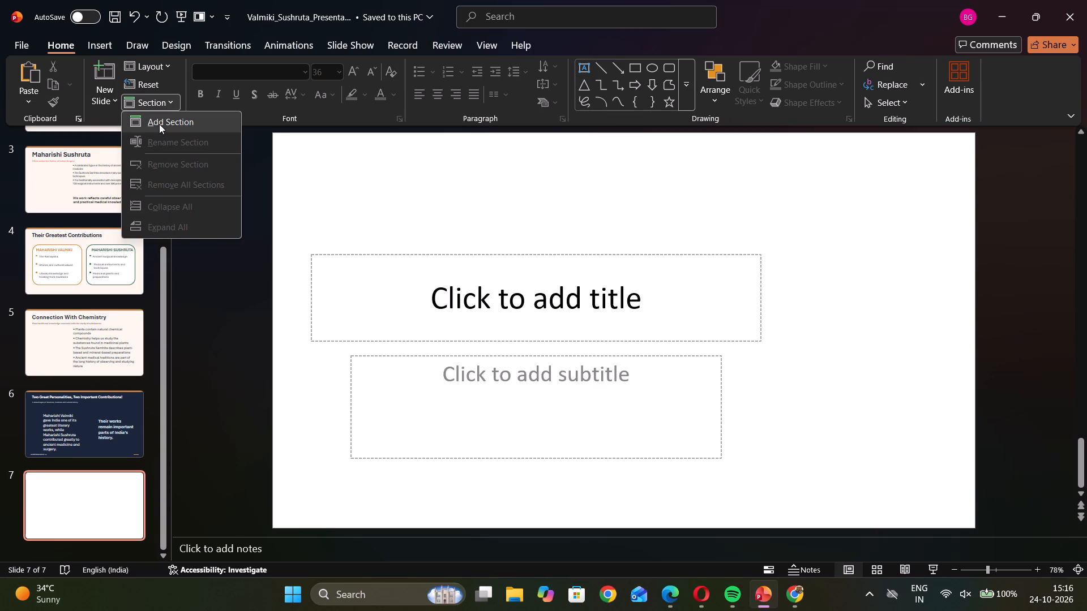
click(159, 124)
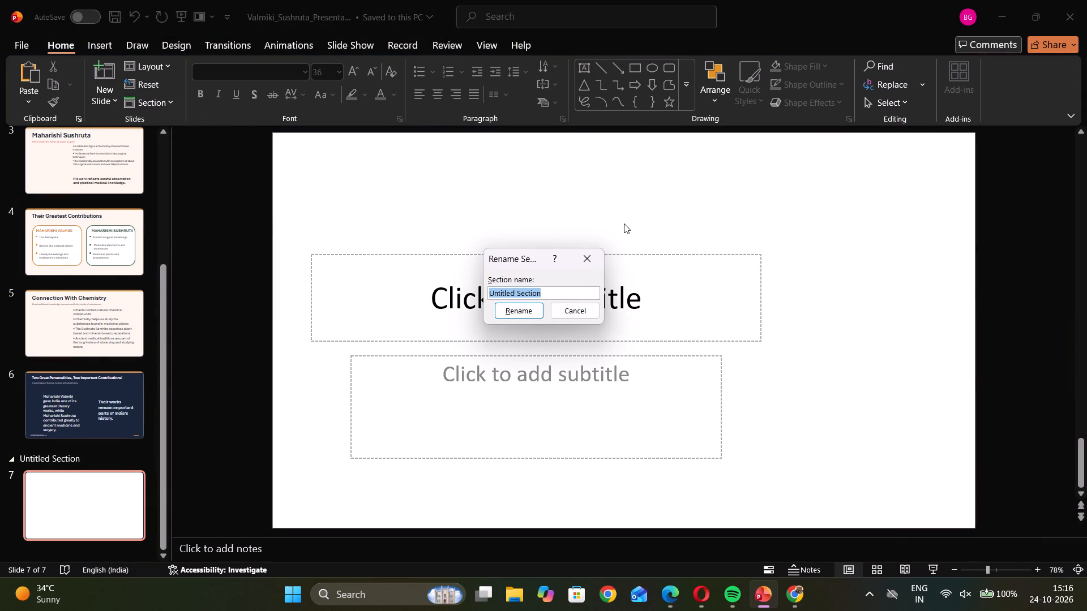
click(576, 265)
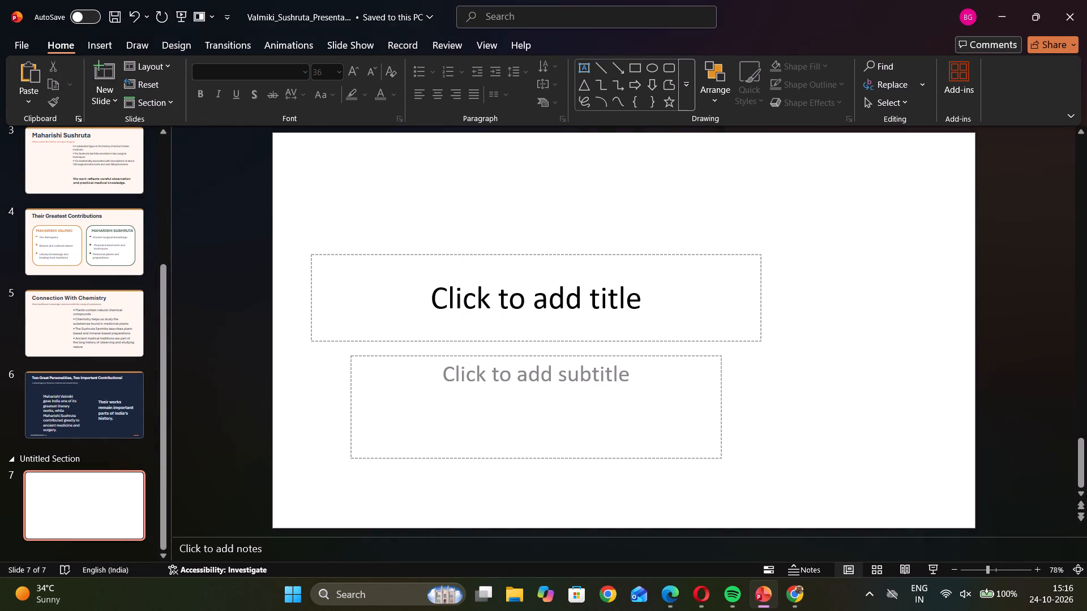
Delete the empty Title Slide layout slide at the end of the presentation.
click(121, 490)
key(BackSpace)
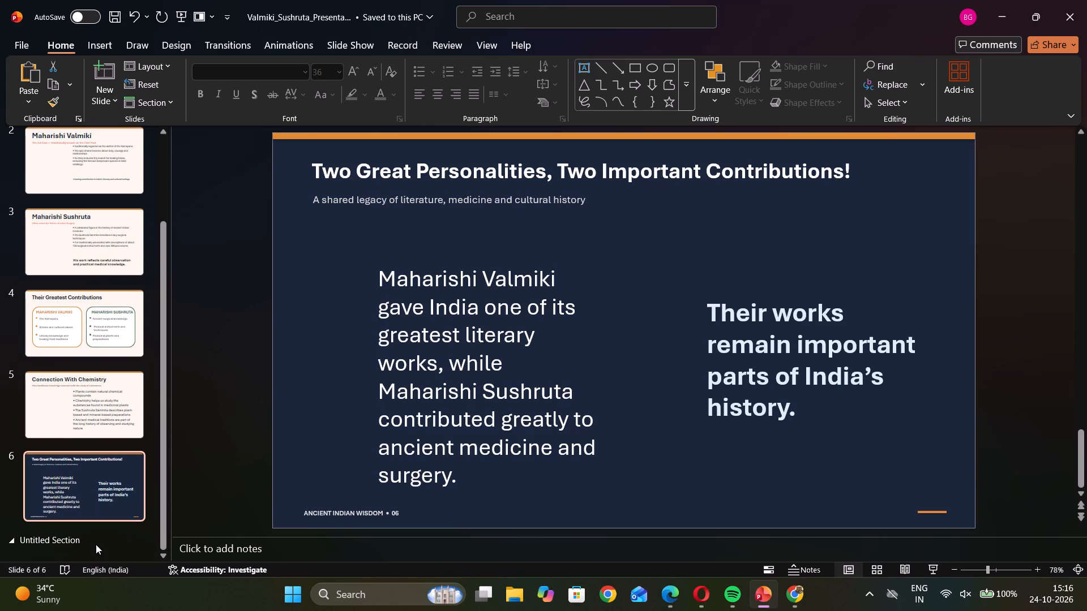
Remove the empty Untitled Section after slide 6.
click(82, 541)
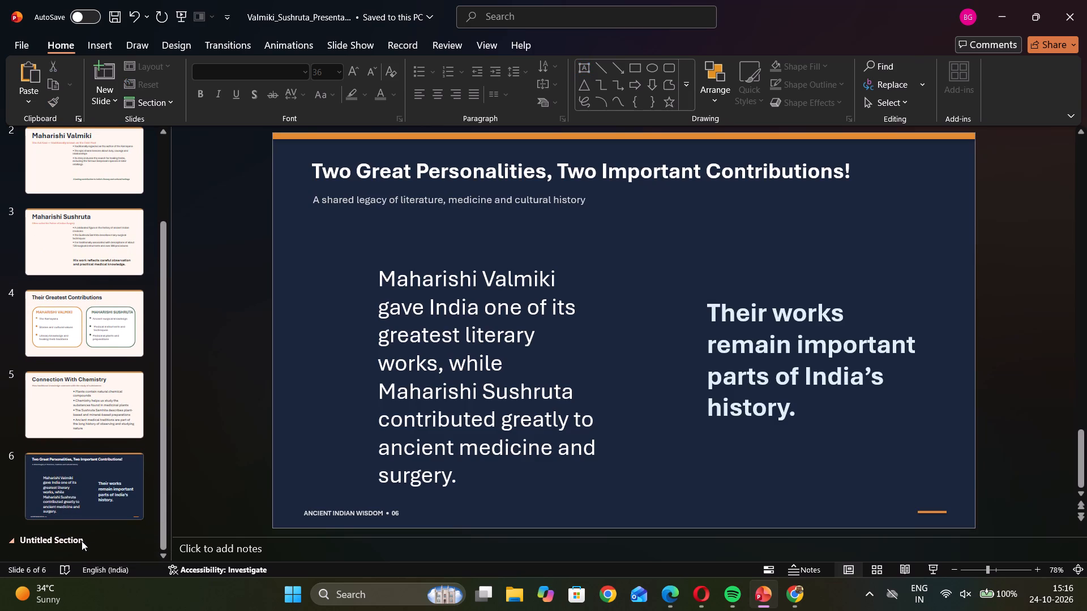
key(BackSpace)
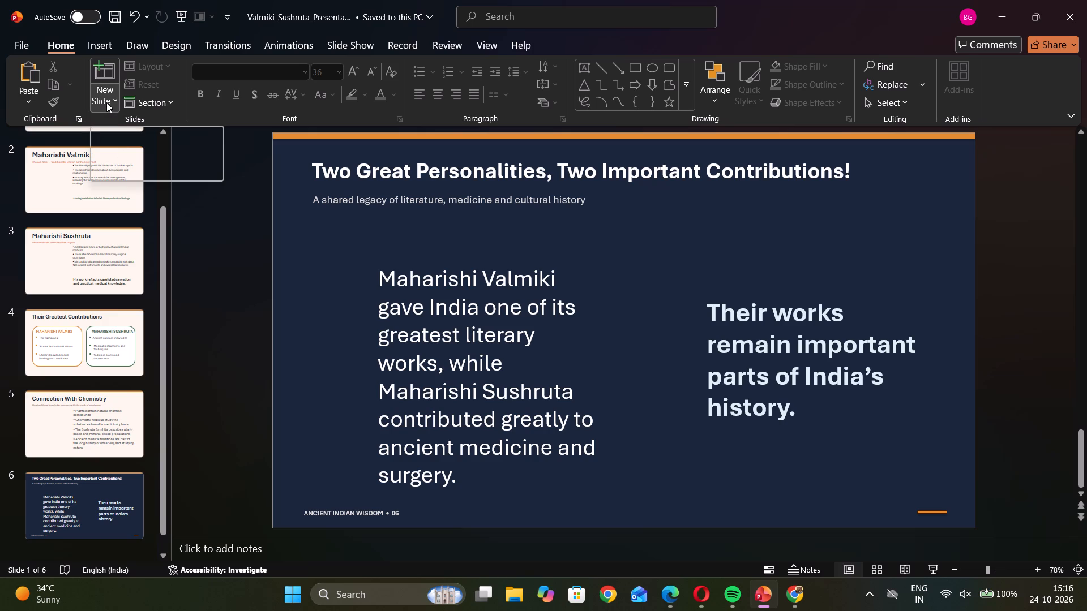
Add a new slide with the Blank layout.
click(106, 102)
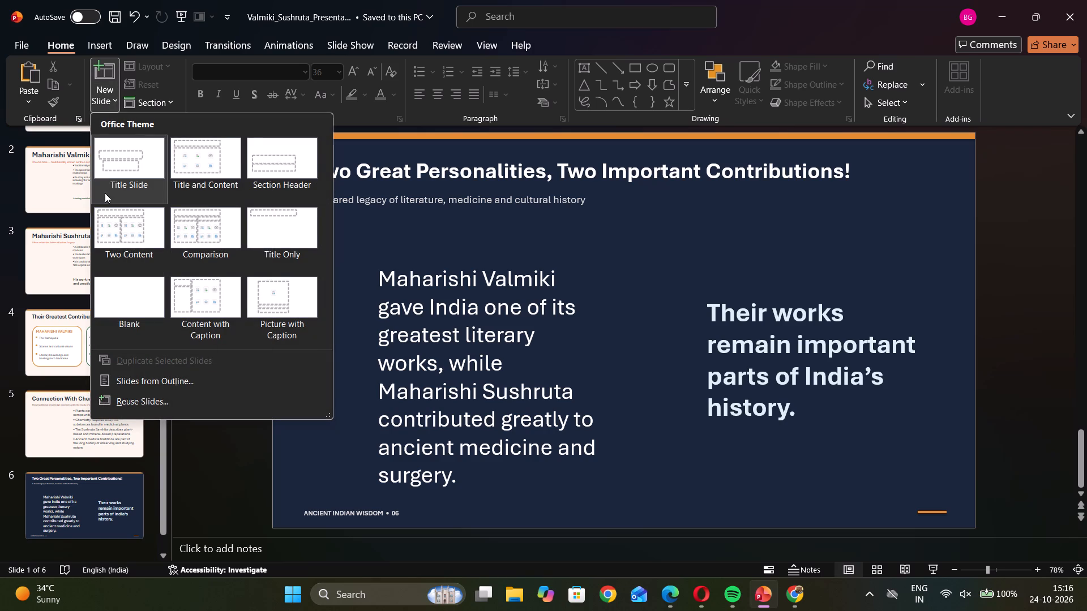
click(134, 290)
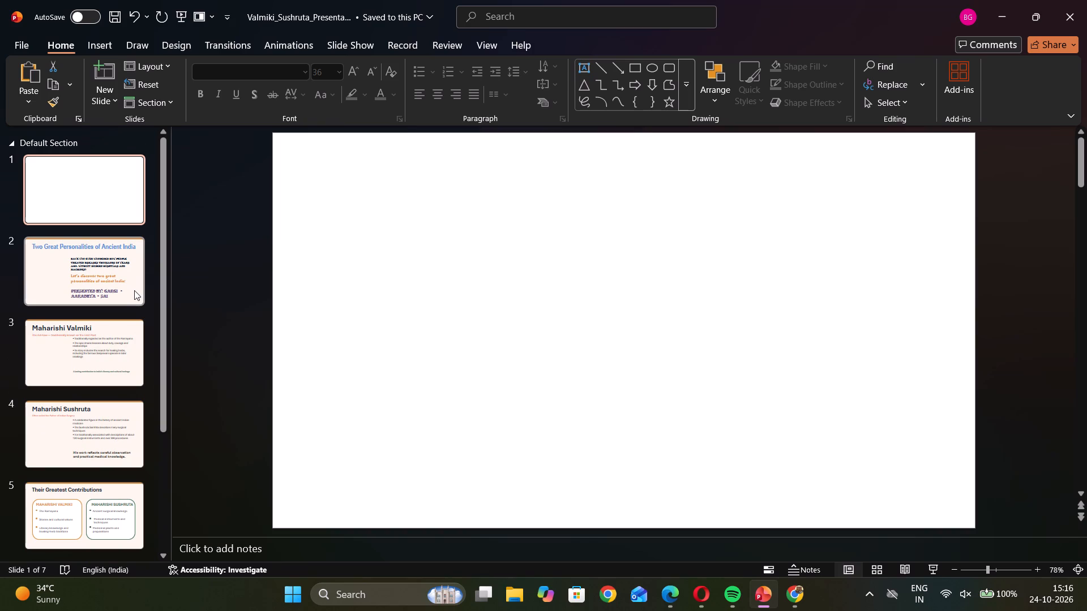
Move the blank slide from the start of the presentation to the end, after "Two Great Personalities, Two Important Contributions!".
drag(105, 200, 105, 257)
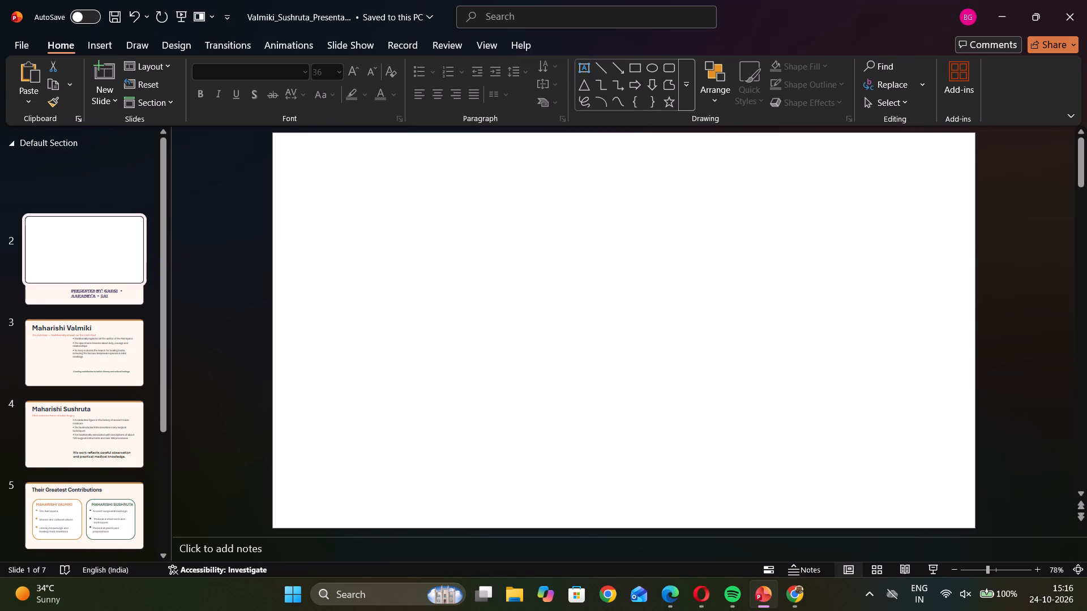
drag(105, 257, 106, 610)
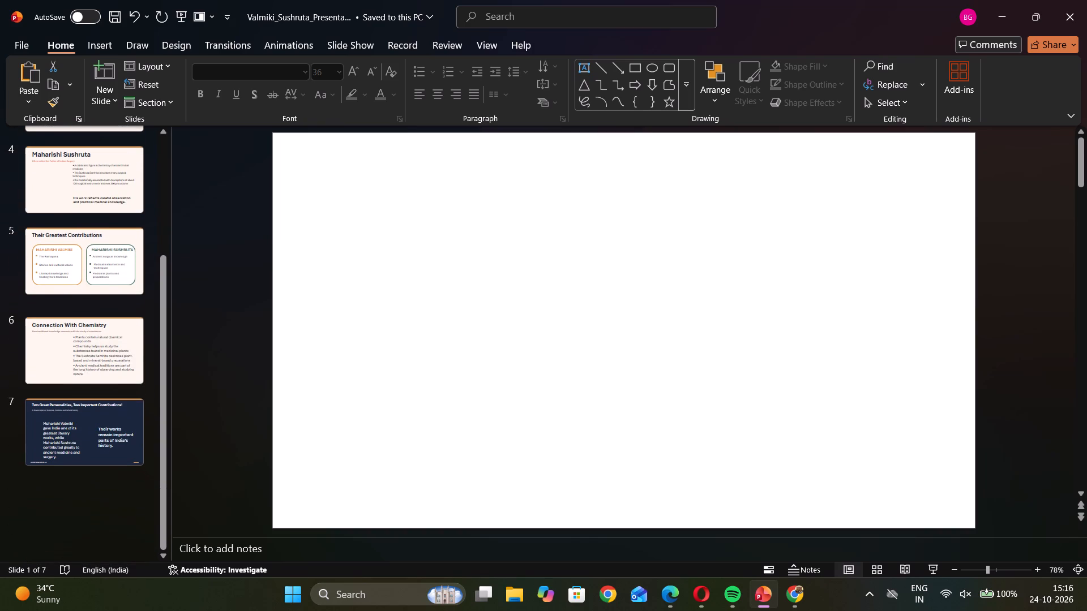
drag(106, 610, 101, 533)
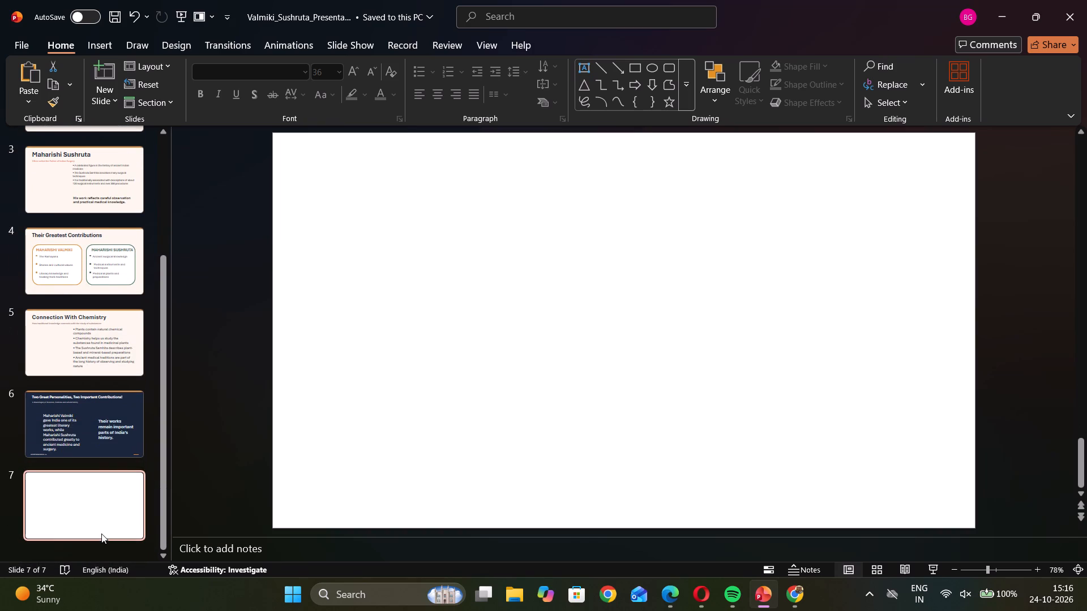
click(95, 524)
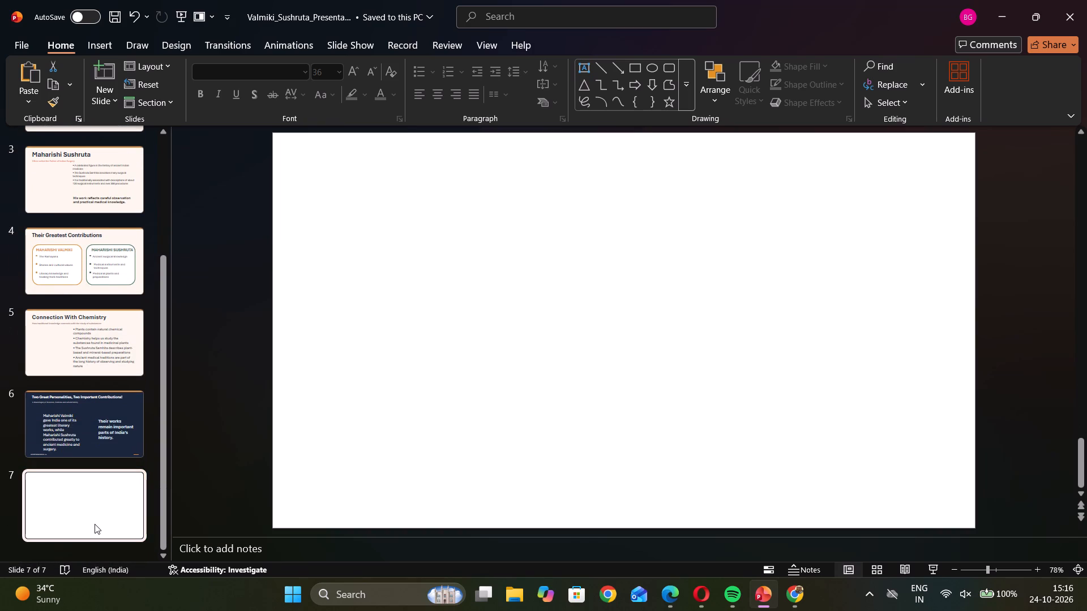
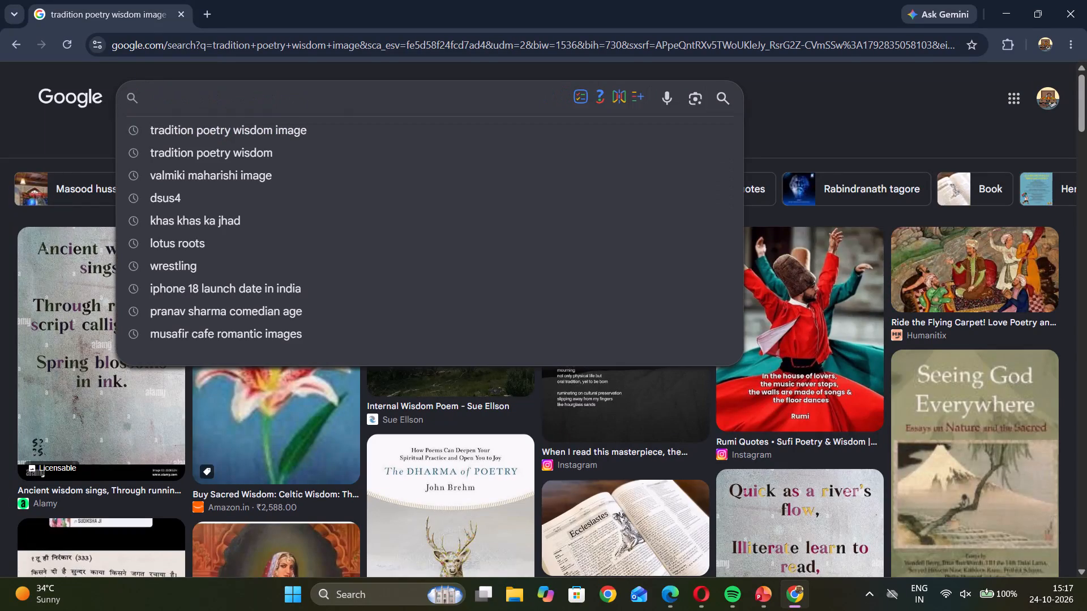
Search Google Images for "thank you image for ending chemistry presentation".
text(what)
key(BackSpace)
key(BackSpace)
key(BackSpace)
key(BackSpace)
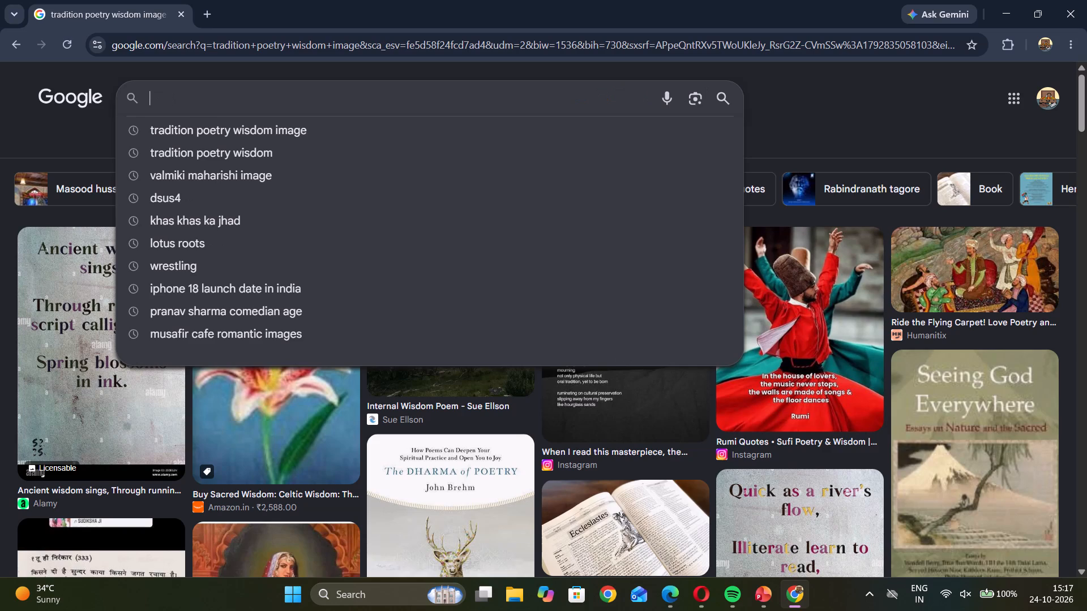
text(thank you)
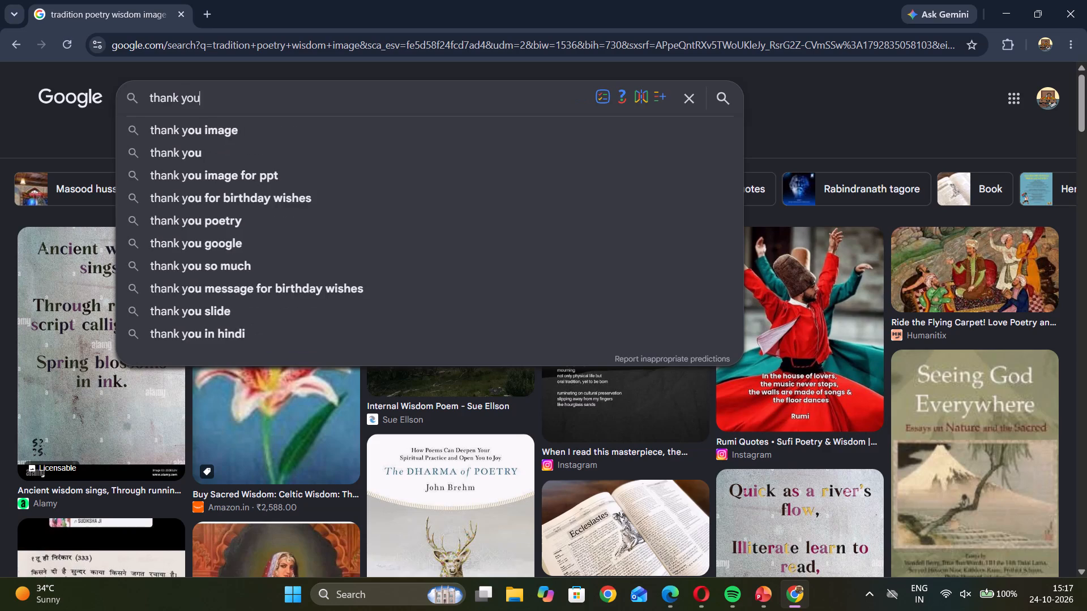
key(space)
text(imah)
key(BackSpace)
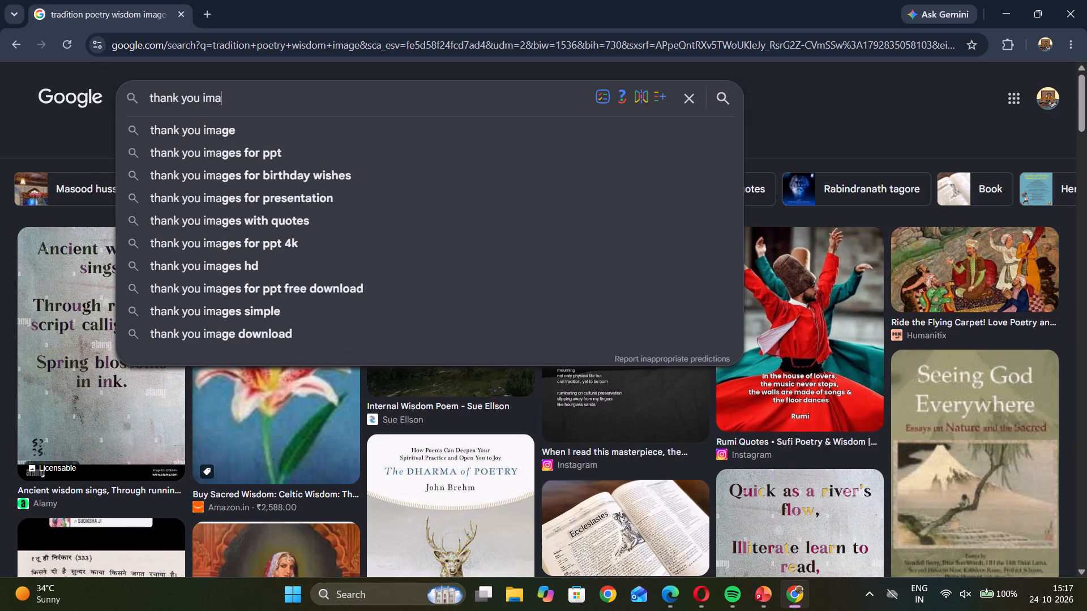
text(ge for ending chemistr)
key(u)
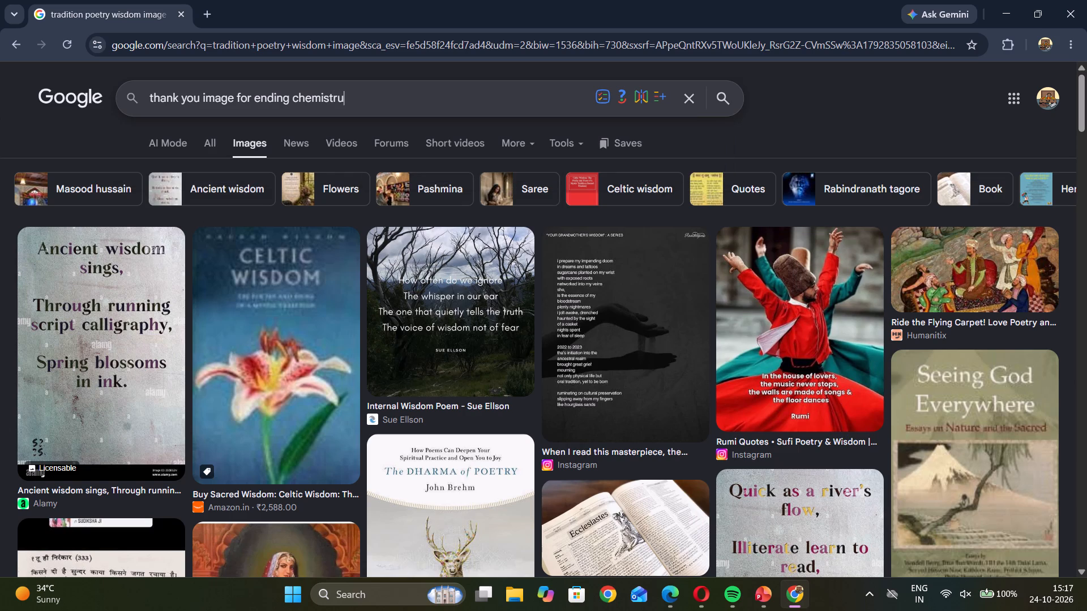
key(BackSpace)
text(y p)
text(resentation)
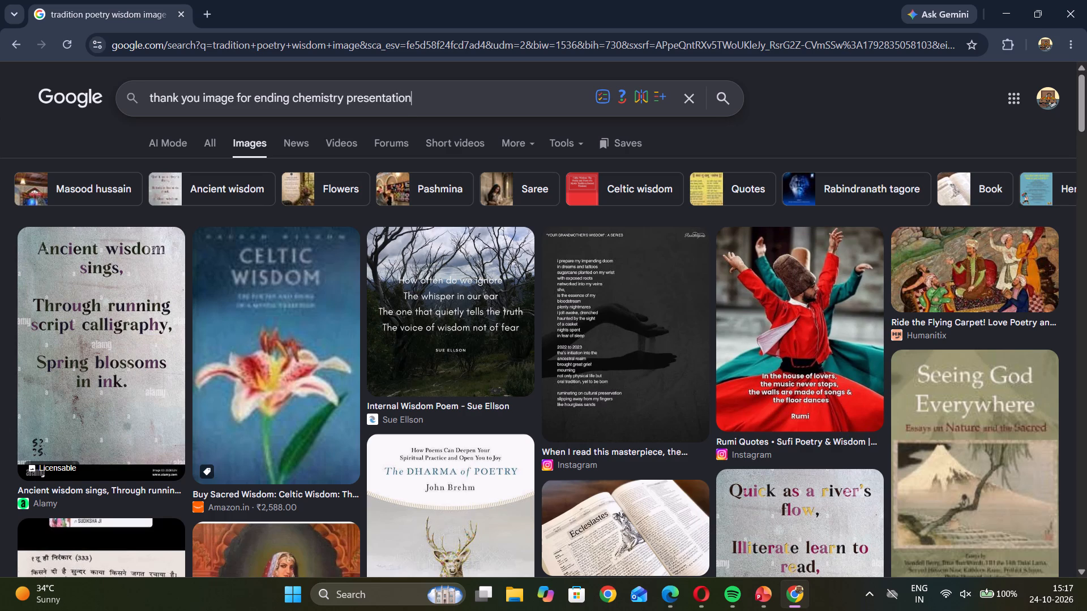
key(Return)
key(Return)
click(718, 92)
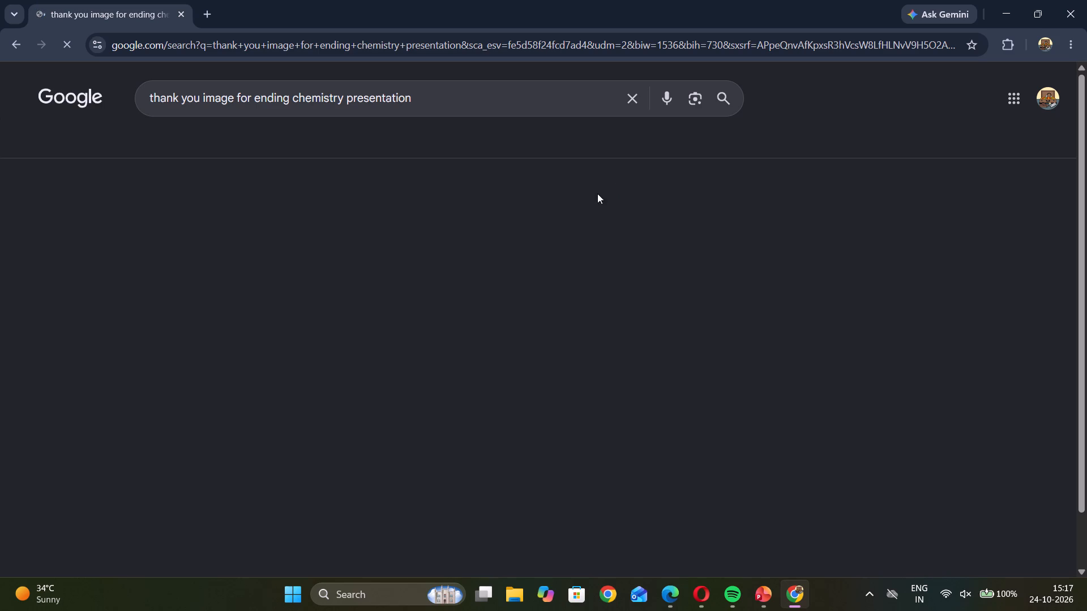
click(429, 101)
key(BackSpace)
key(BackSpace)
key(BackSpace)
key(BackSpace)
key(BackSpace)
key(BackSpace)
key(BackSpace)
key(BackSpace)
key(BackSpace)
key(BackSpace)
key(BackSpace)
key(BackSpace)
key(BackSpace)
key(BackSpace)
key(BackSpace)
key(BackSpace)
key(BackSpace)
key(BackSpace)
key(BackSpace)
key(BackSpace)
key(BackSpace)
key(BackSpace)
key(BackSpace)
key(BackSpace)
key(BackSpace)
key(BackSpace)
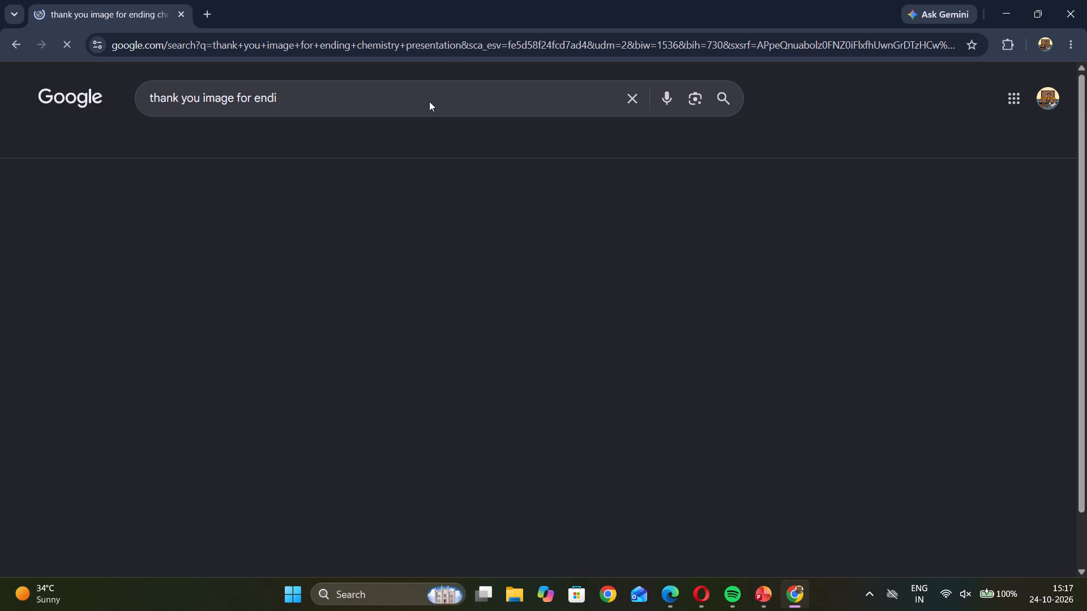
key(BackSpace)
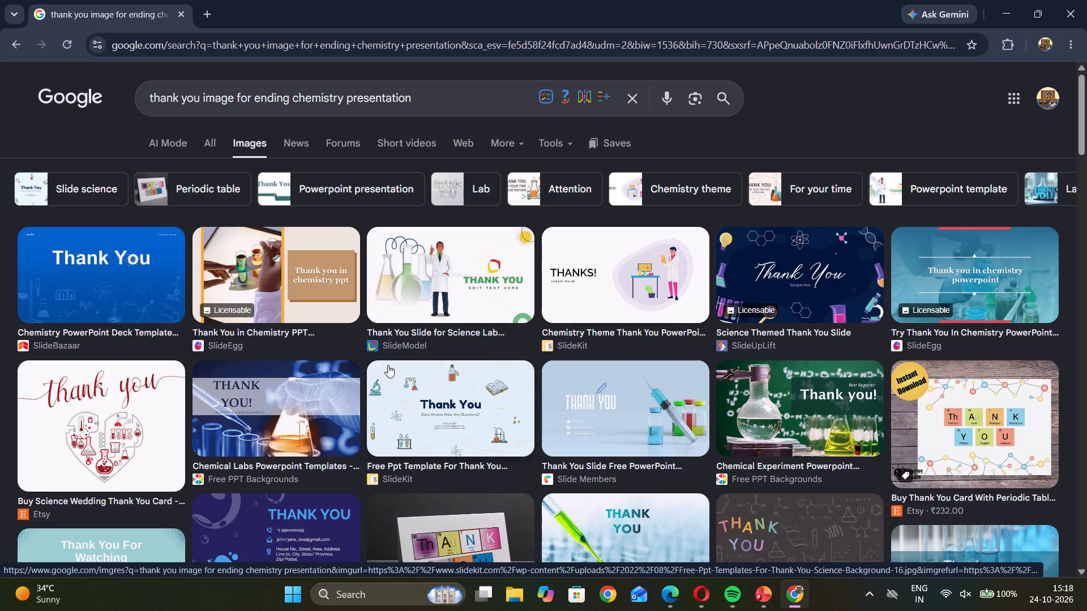
Preview SlideKit's light blue "Free Ppt Template For Thank You Science Background" image.
click(404, 391)
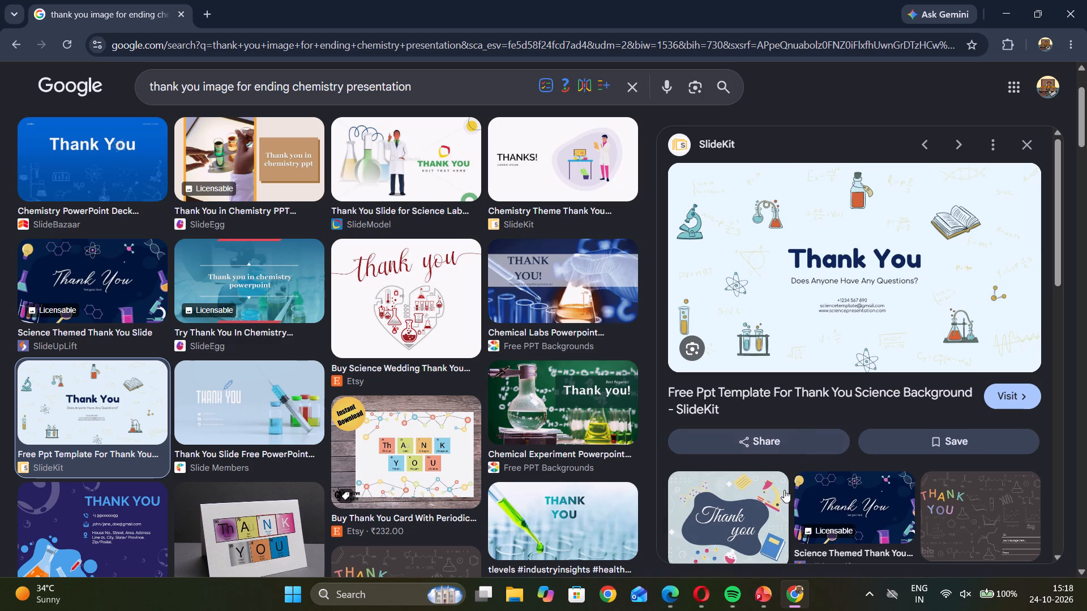
Switch to PowerPoint and delete the blank slide 7 at the end of the presentation.
click(758, 596)
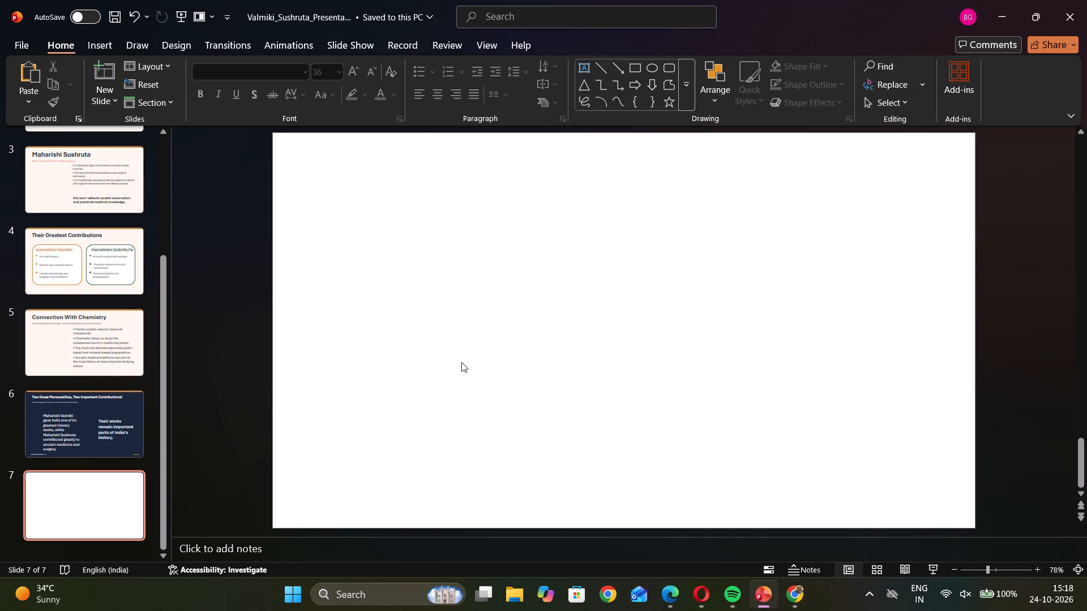
key(BackSpace)
double_click(121, 481)
key(BackSpace)
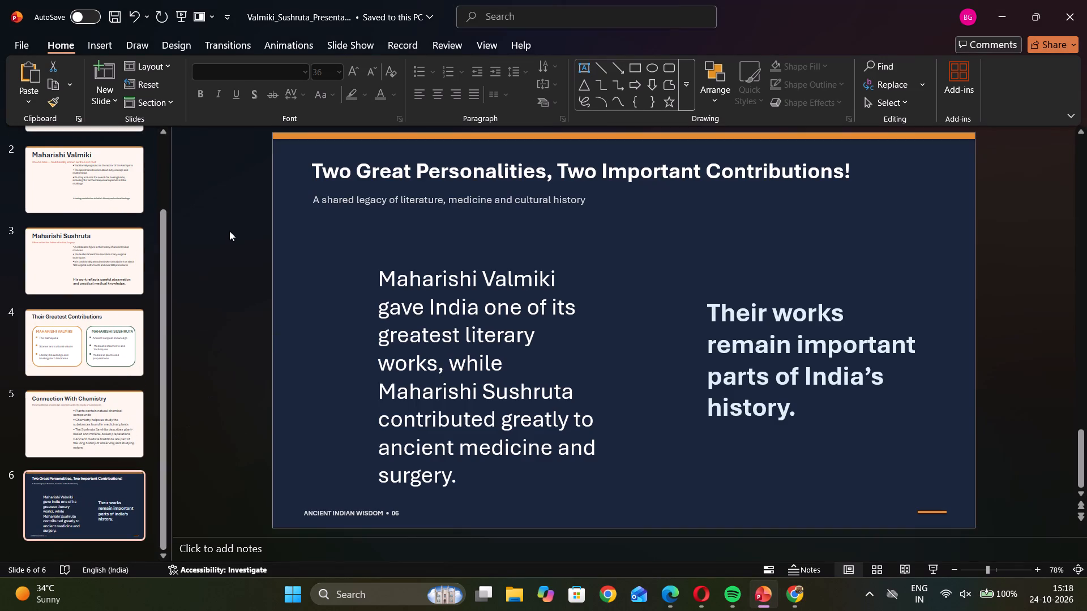
Add a new slide with the Title Slide layout after slide 6.
click(113, 96)
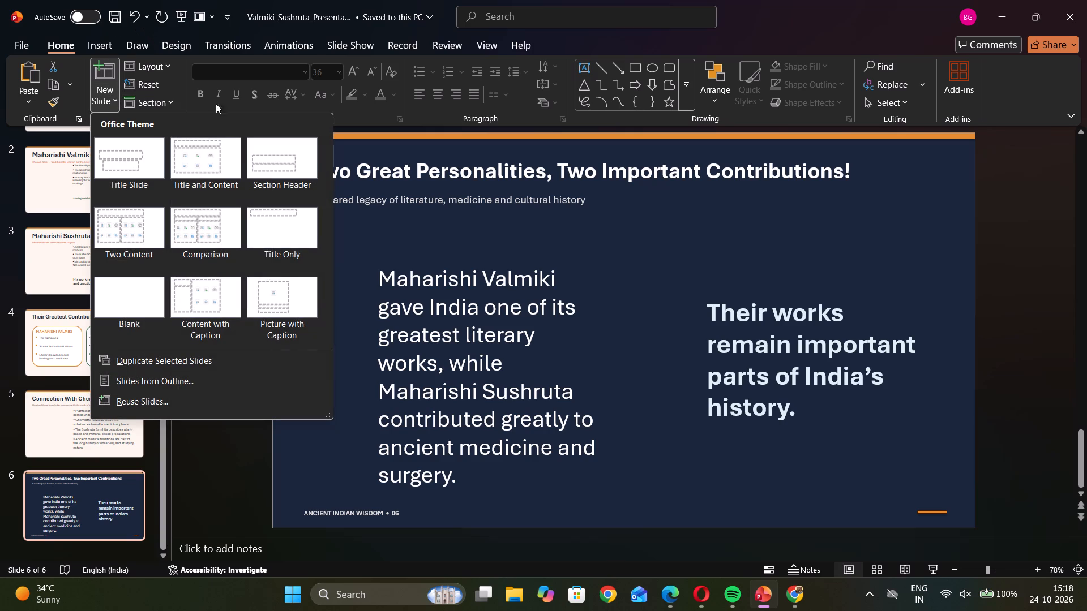
click(122, 152)
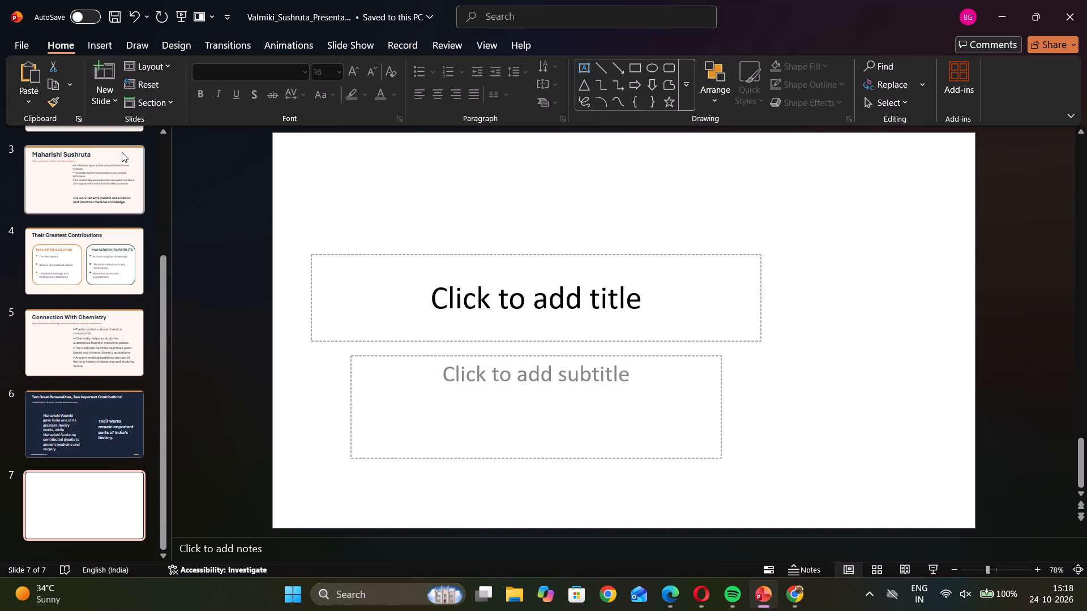
Enter "Quiz time !" as the title of slide 7.
click(413, 268)
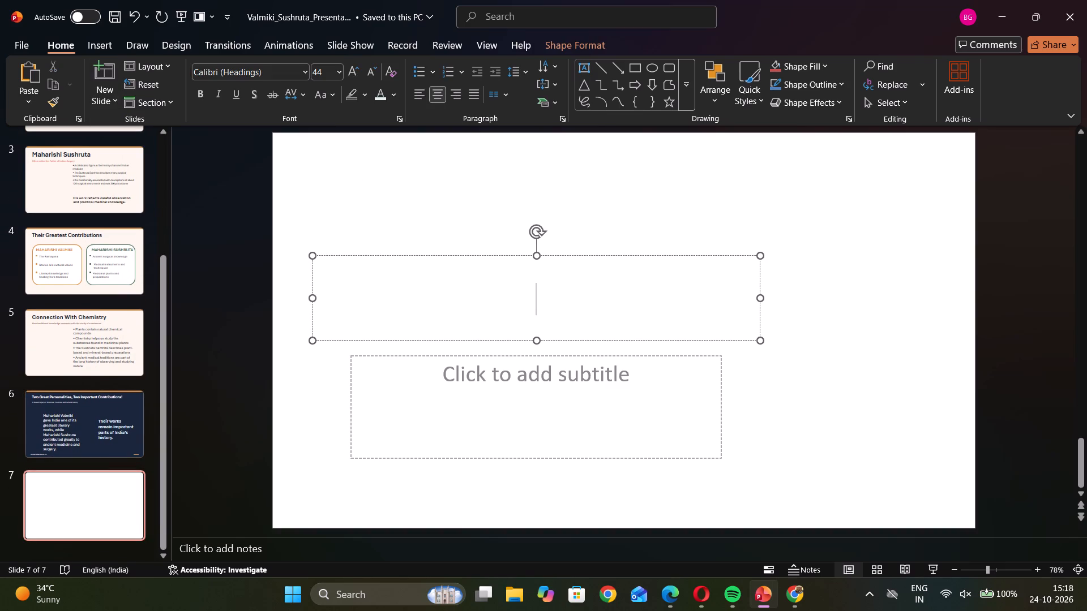
text(qui)
key(z)
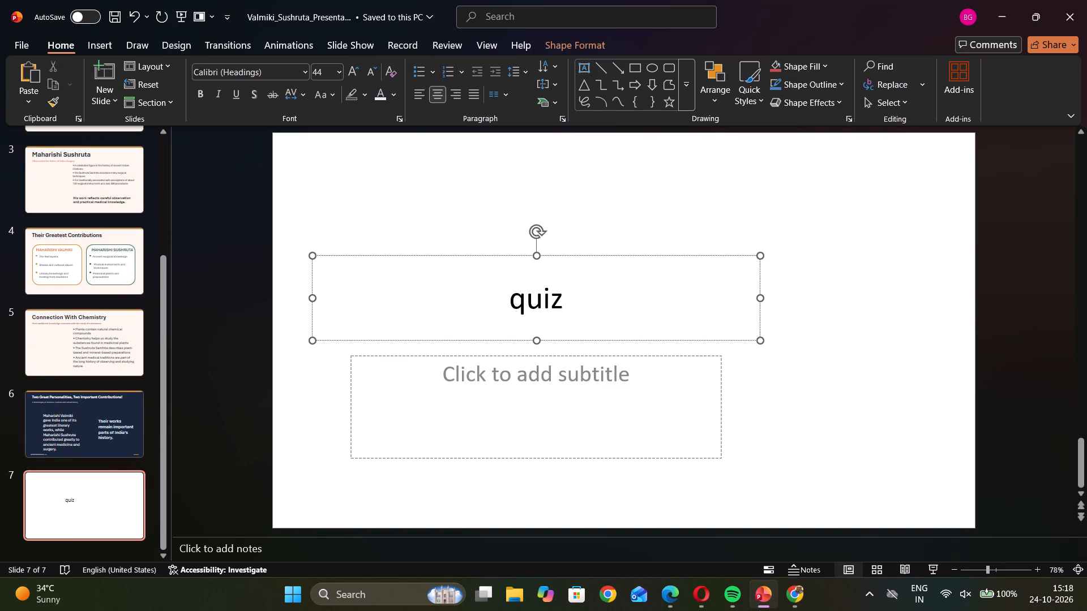
key(space)
text(time)
key(space)
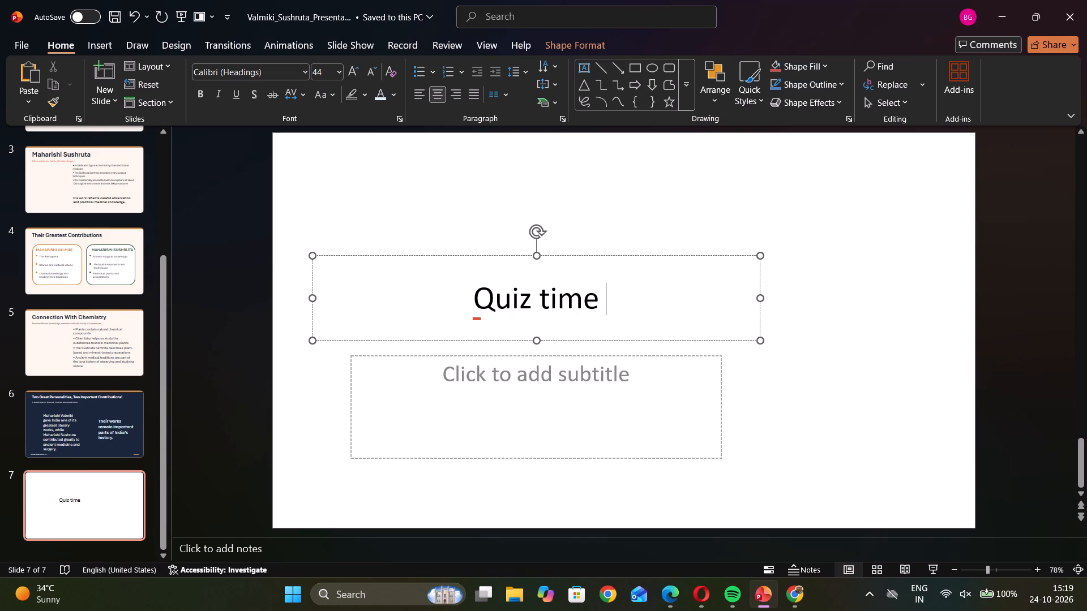
key(shift+exclam)
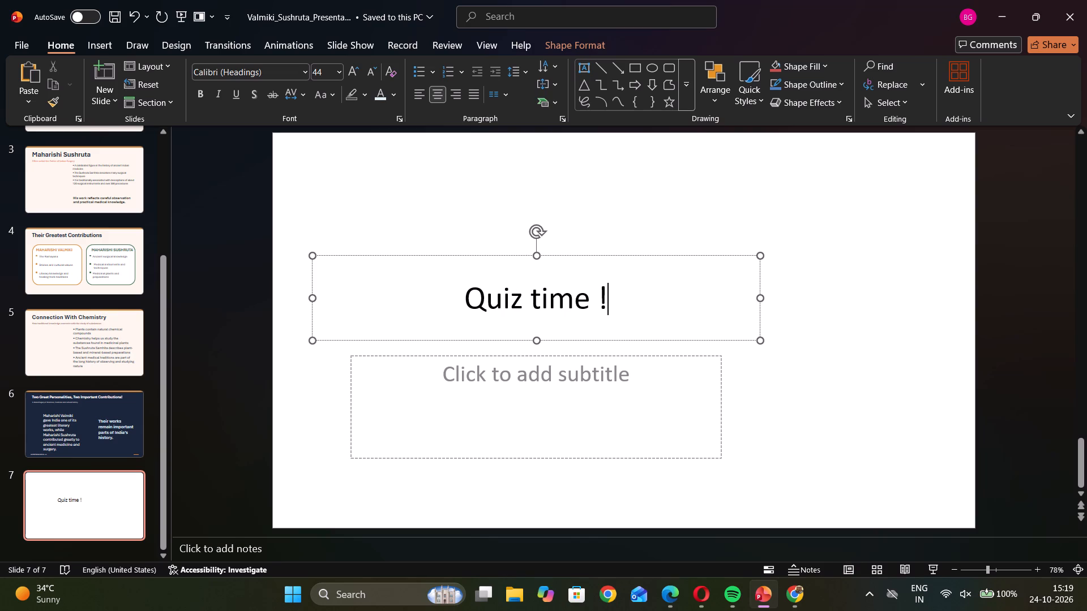
Set the font size of the "Quiz time !" title to 96.
drag(456, 295, 567, 293)
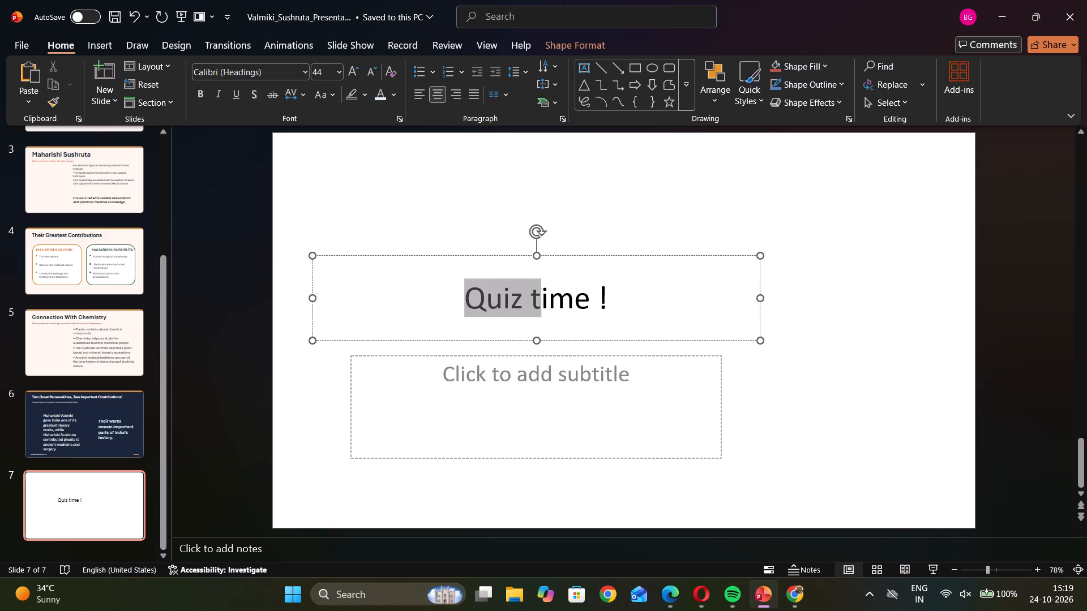
drag(567, 293, 654, 298)
click(338, 72)
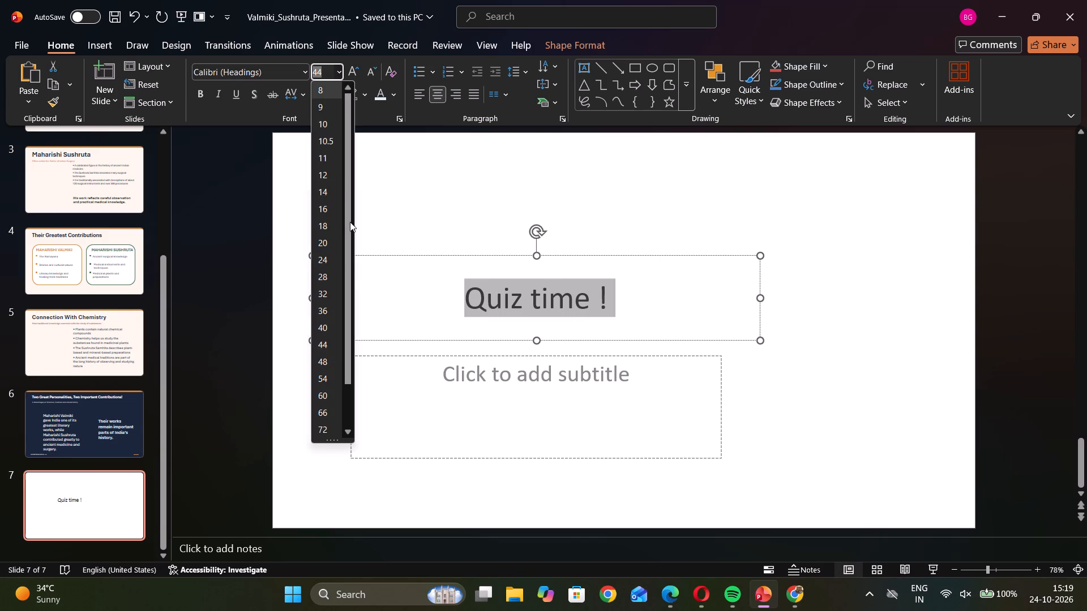
triple_click(345, 427)
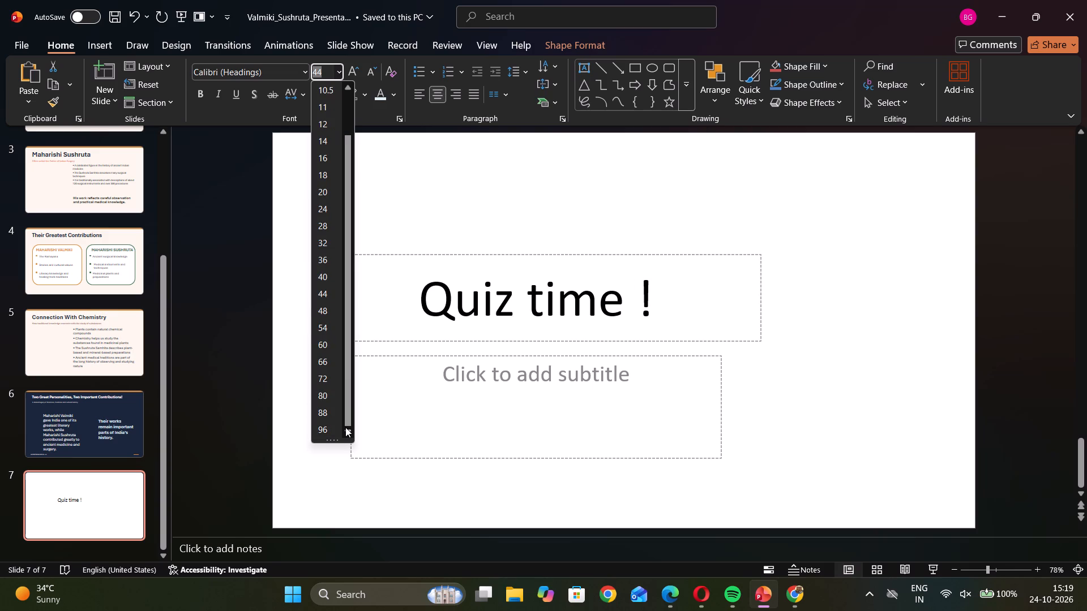
click(345, 427)
click(324, 431)
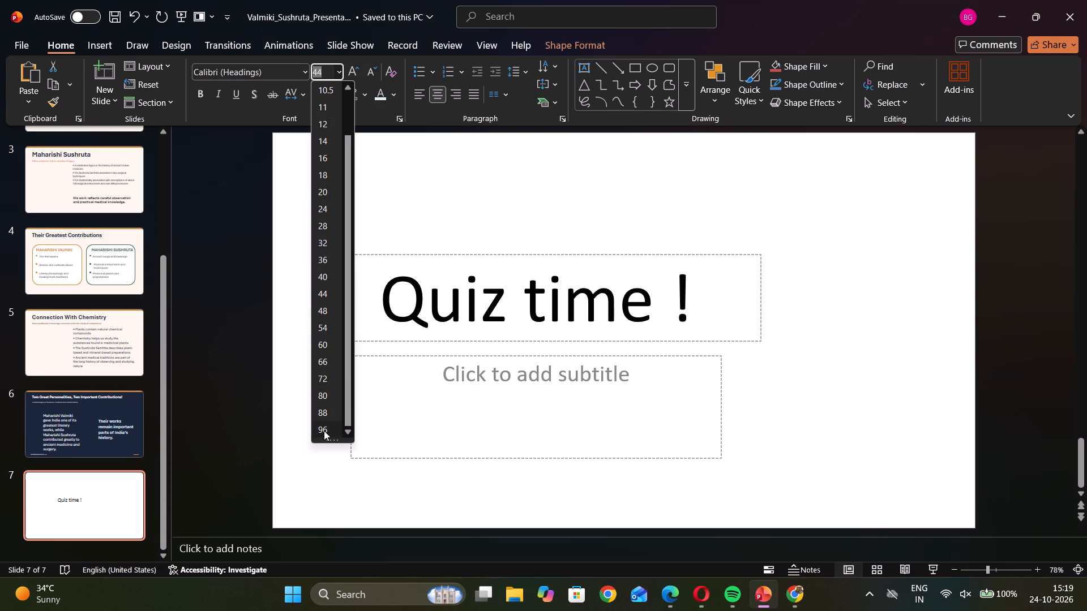
Colour the "Quiz time !" title text with the darkest shade of the Purple, Accent 4 theme colour.
click(393, 95)
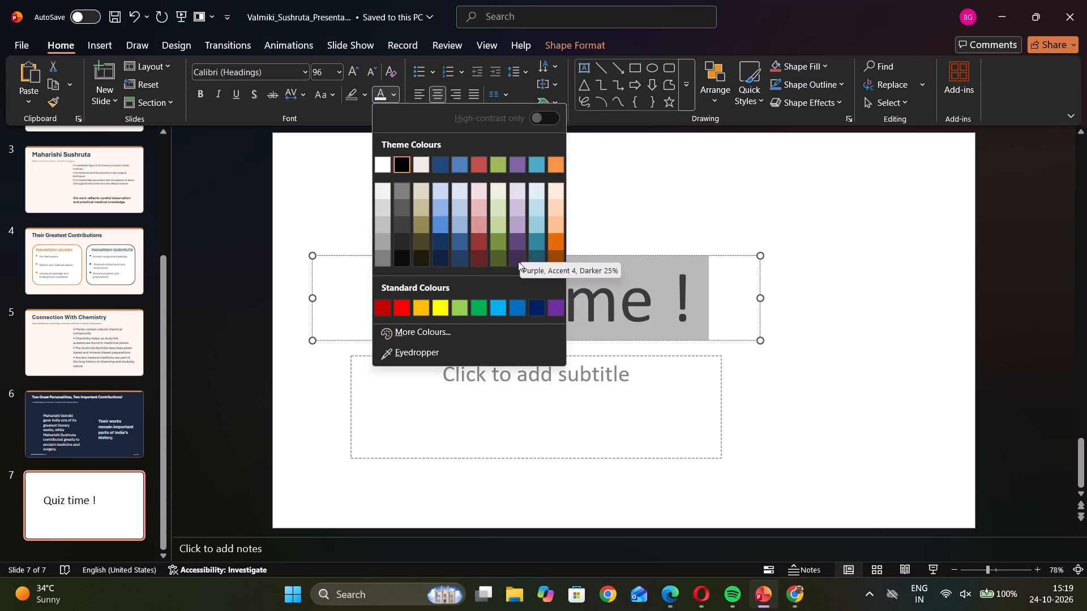
click(516, 259)
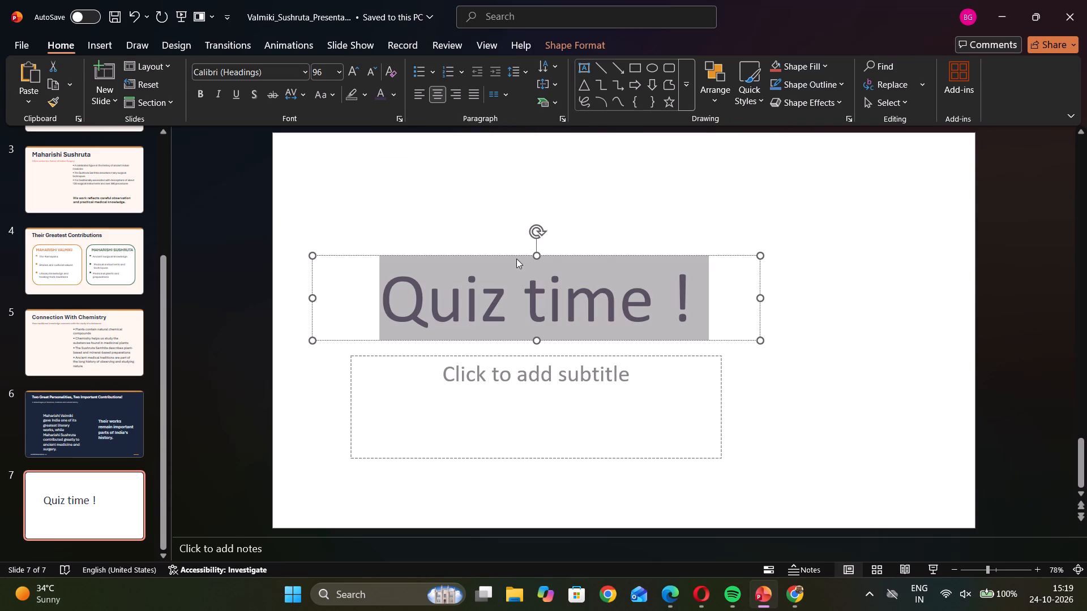
click(518, 206)
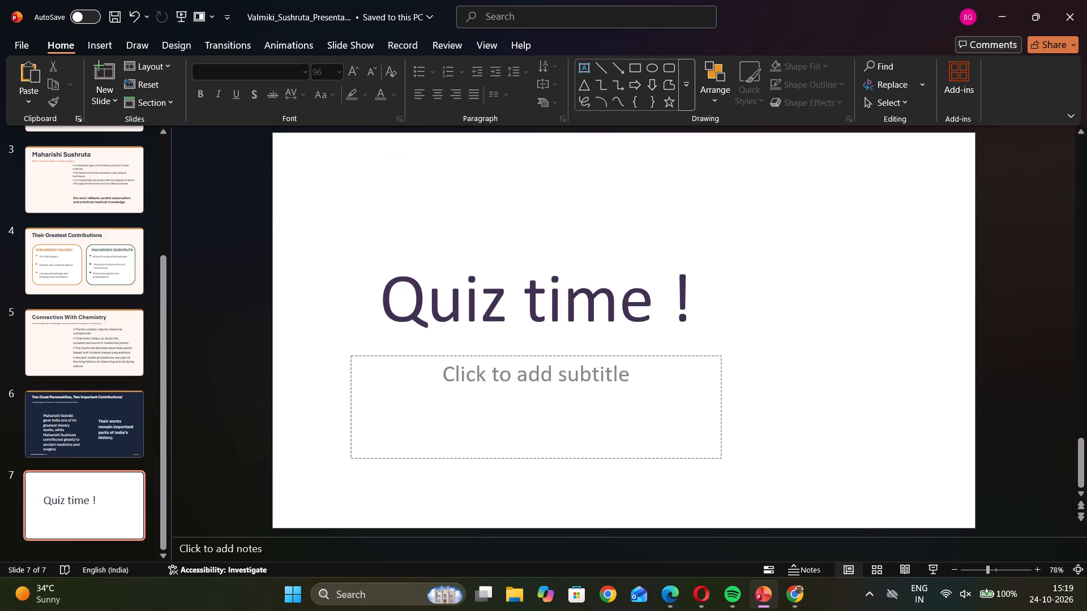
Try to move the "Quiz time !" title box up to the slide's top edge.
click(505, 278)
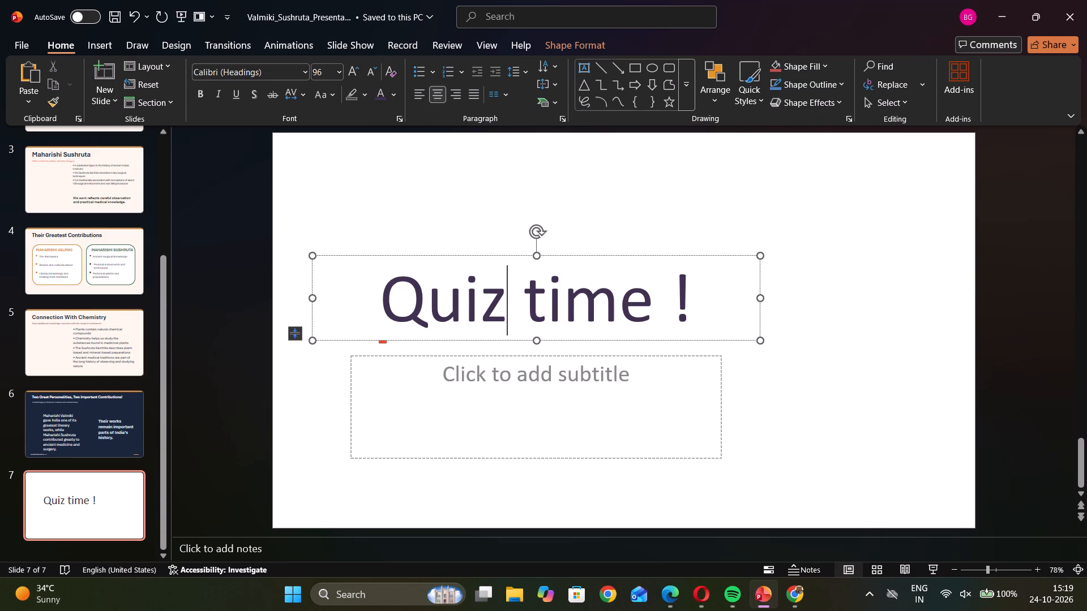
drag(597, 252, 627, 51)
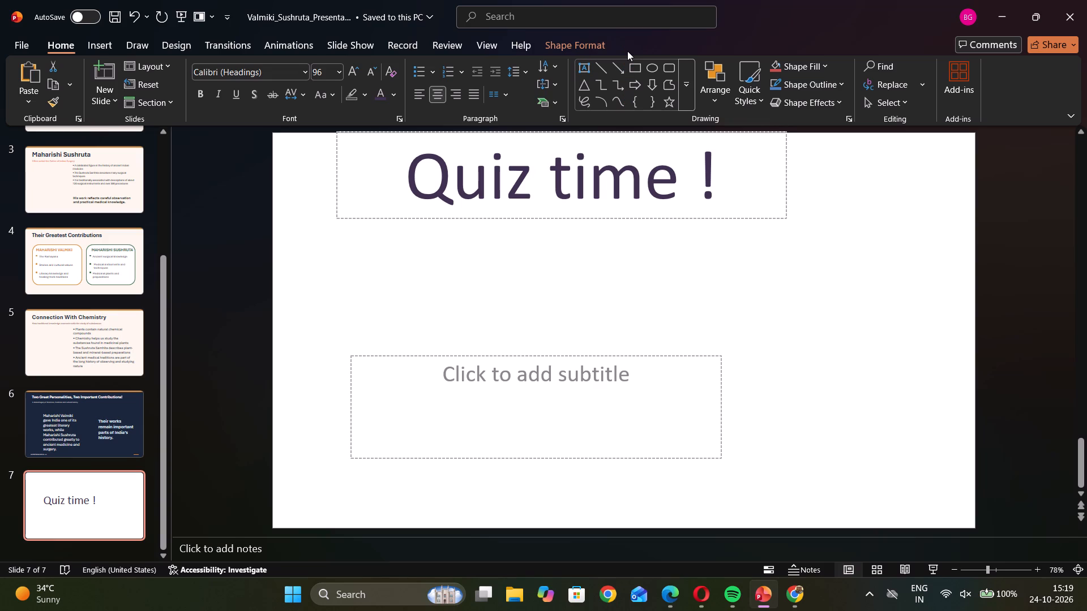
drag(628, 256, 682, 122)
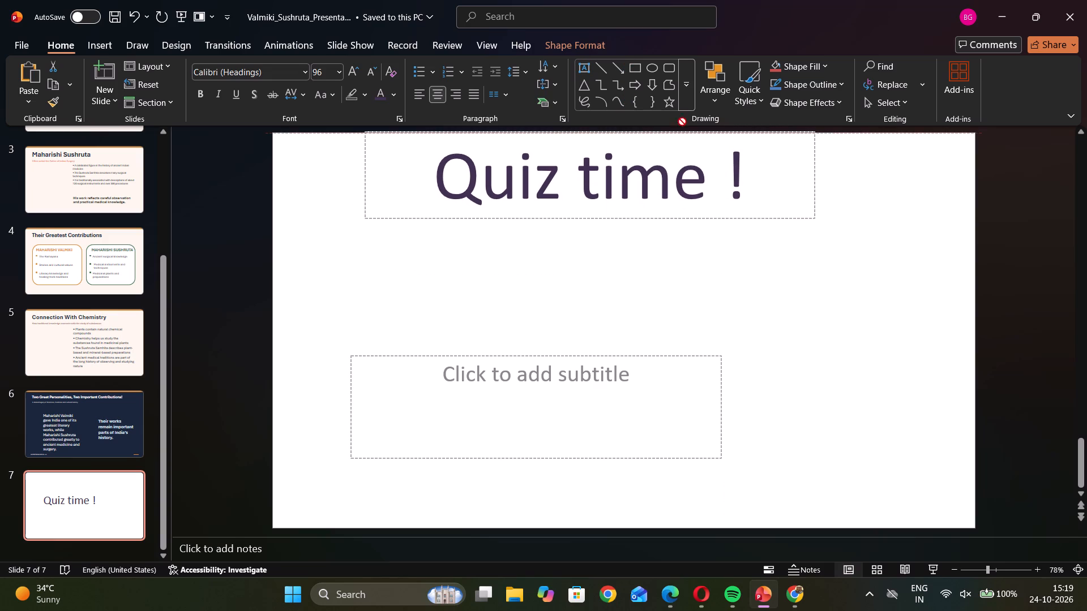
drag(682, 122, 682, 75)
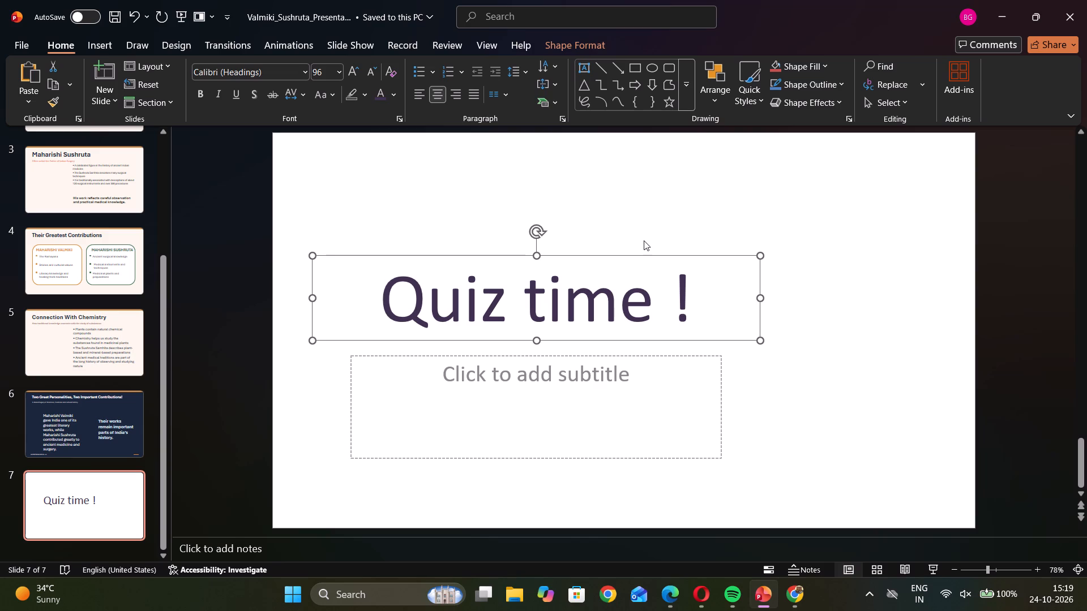
Move the "Quiz time !" title box up to the slide's top edge, roughly centred horizontally.
drag(640, 256, 658, 230)
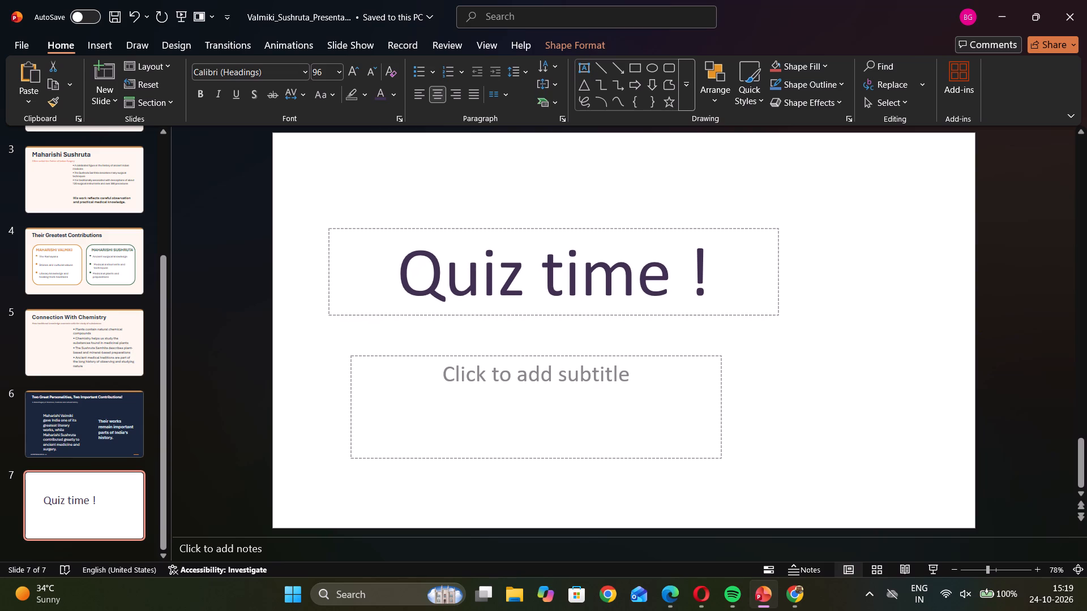
drag(658, 230, 679, 204)
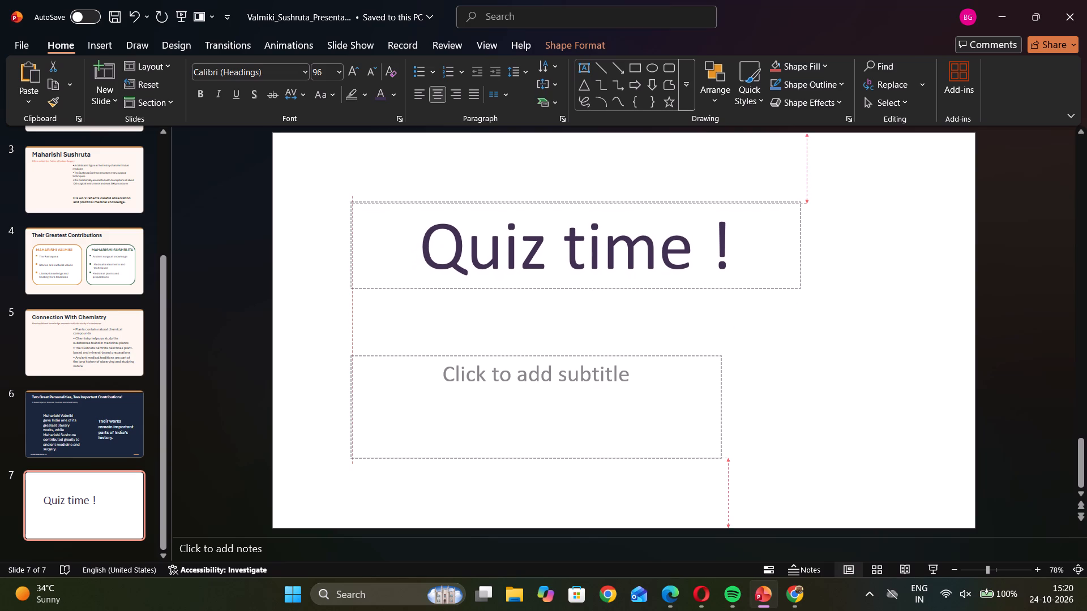
drag(679, 204, 696, 187)
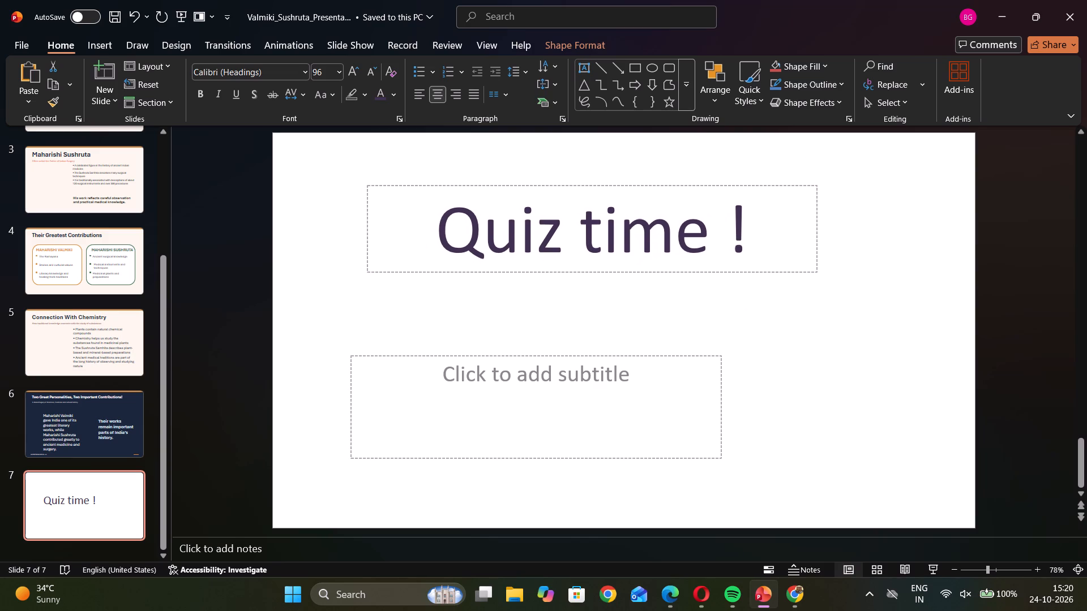
drag(696, 187, 707, 132)
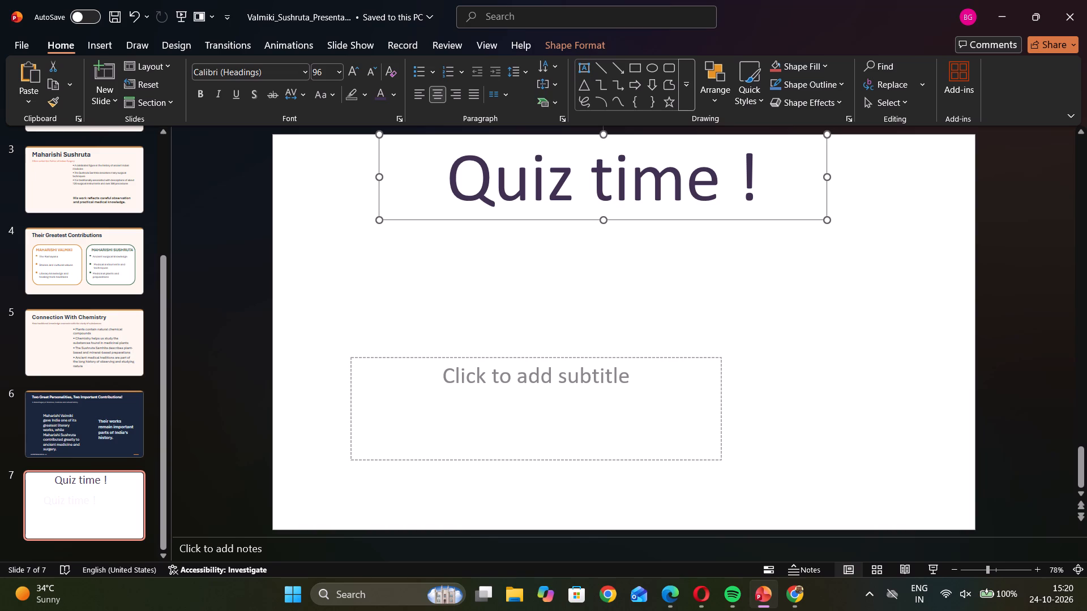
click(651, 237)
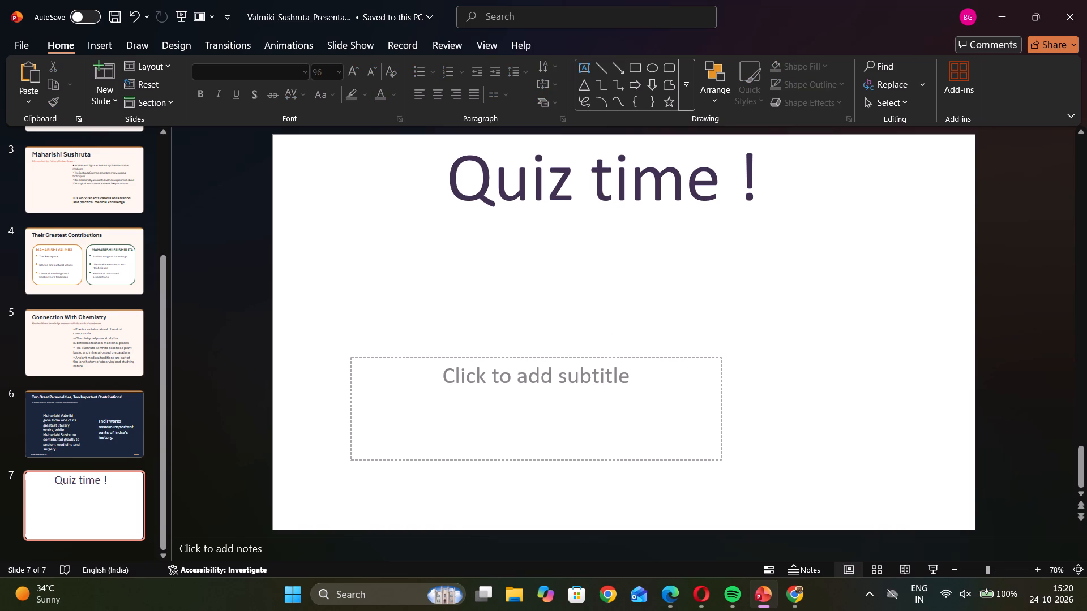
Enter "Who was maharishi valmiki" in the subtitle placeholder of slide 7.
click(584, 397)
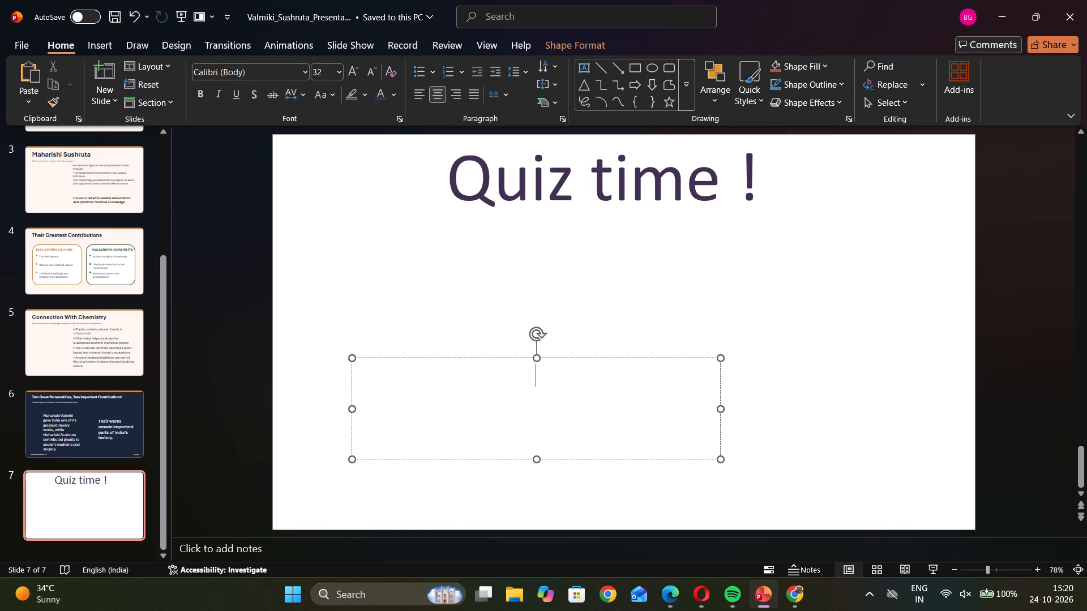
text(who was)
key(space)
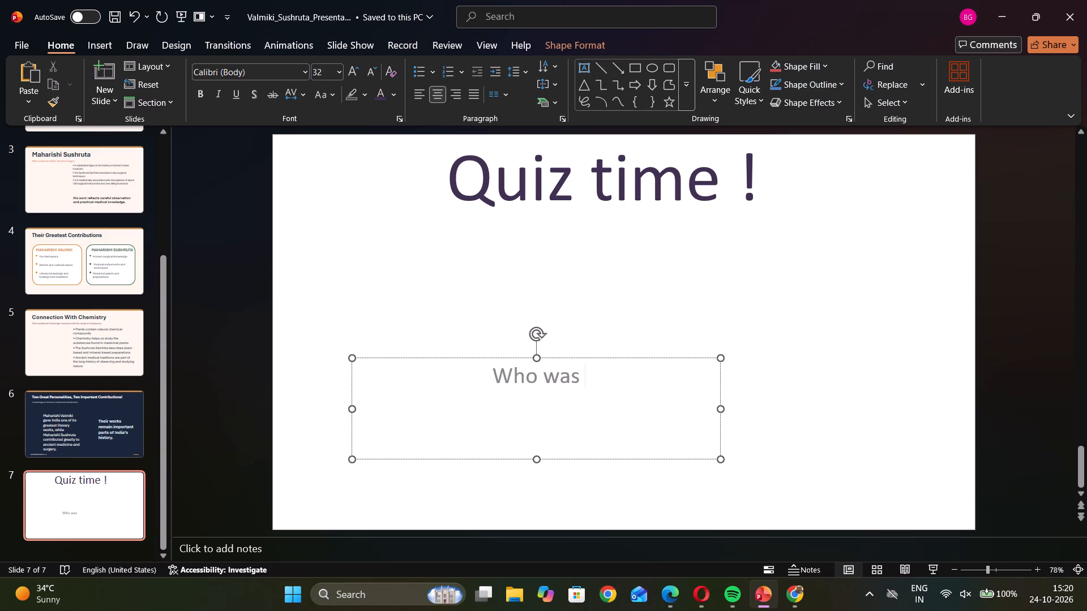
text(maharishi valmiki)
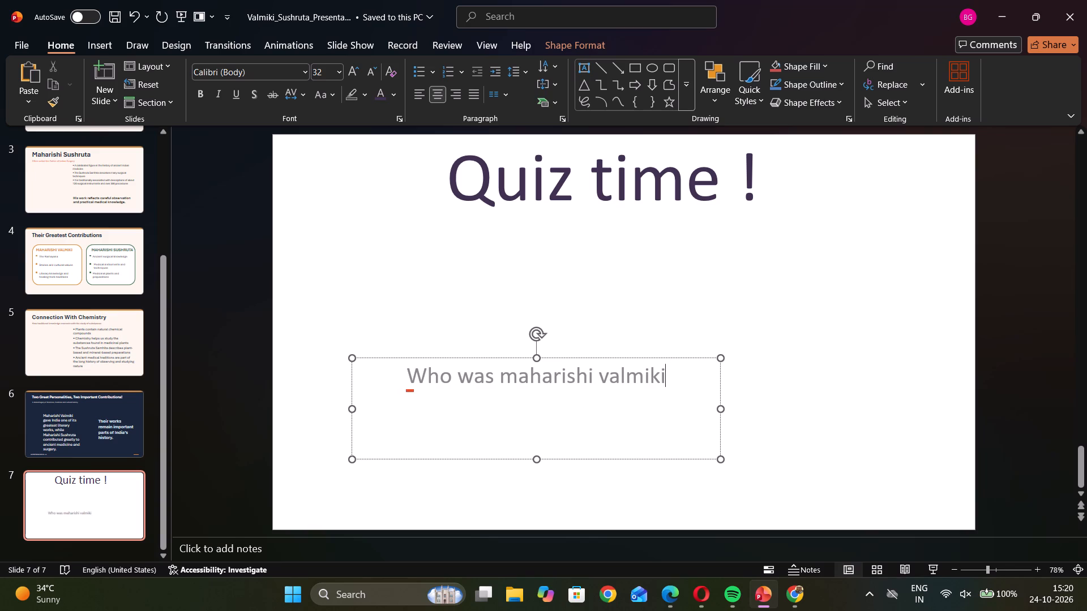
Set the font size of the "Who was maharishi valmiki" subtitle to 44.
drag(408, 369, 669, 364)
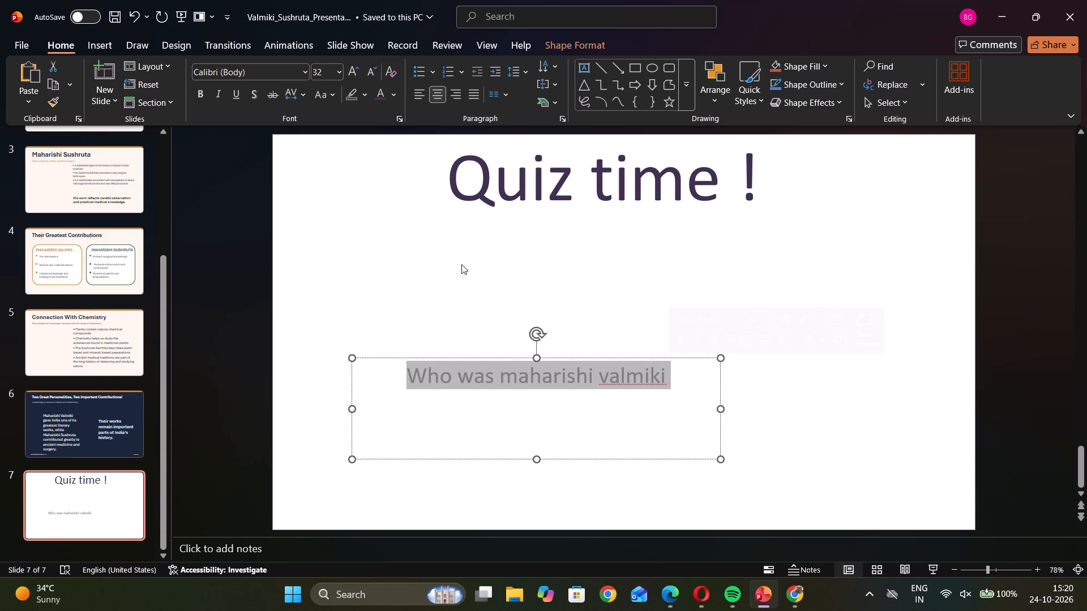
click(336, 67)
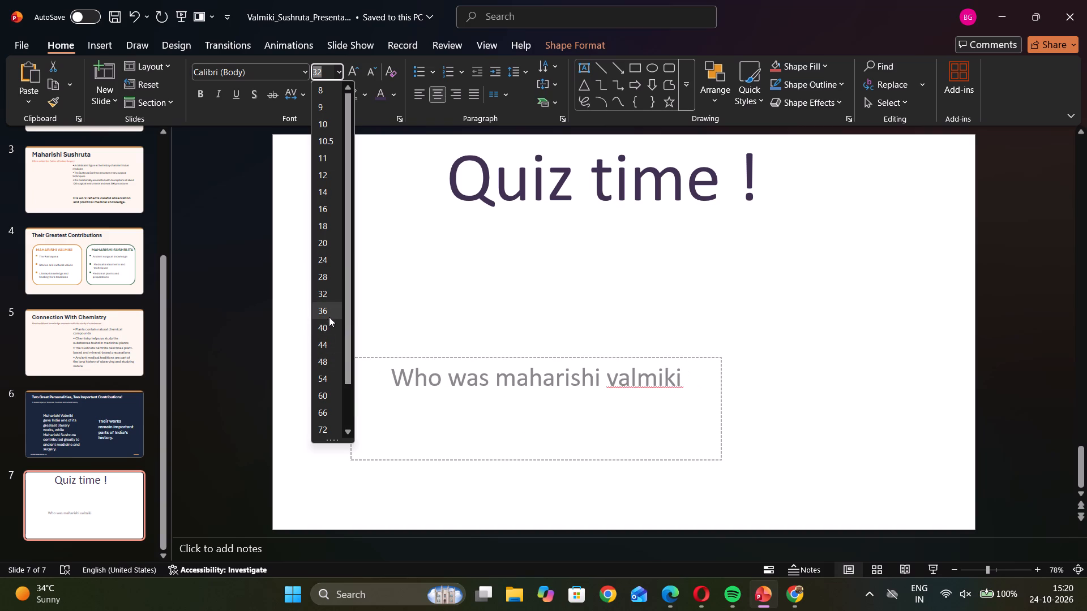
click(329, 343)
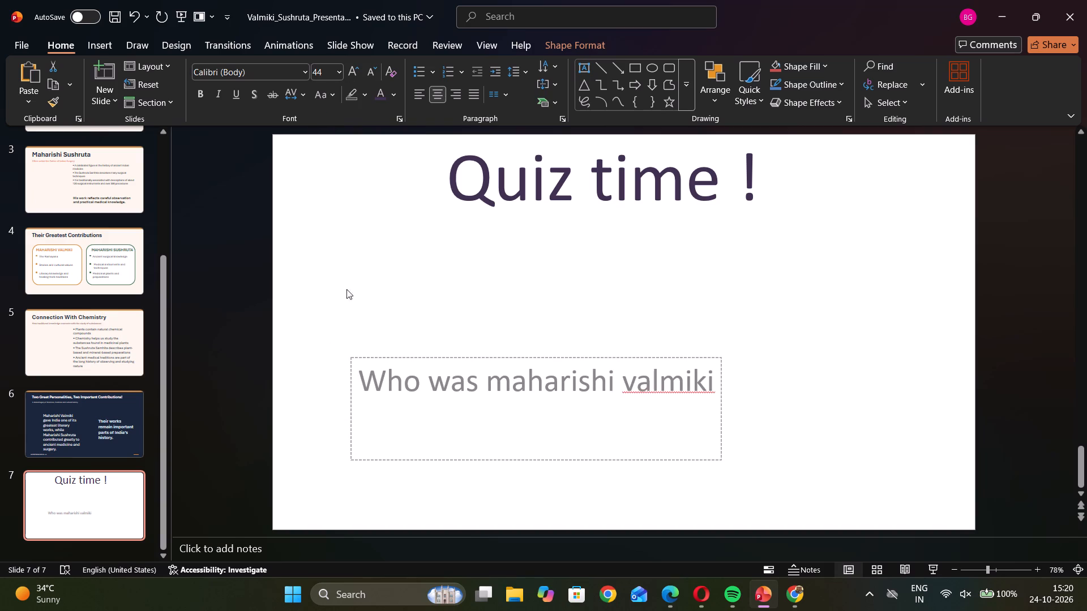
Colour the subtitle text with the second-darkest shade of the mid-blue theme colour.
click(392, 97)
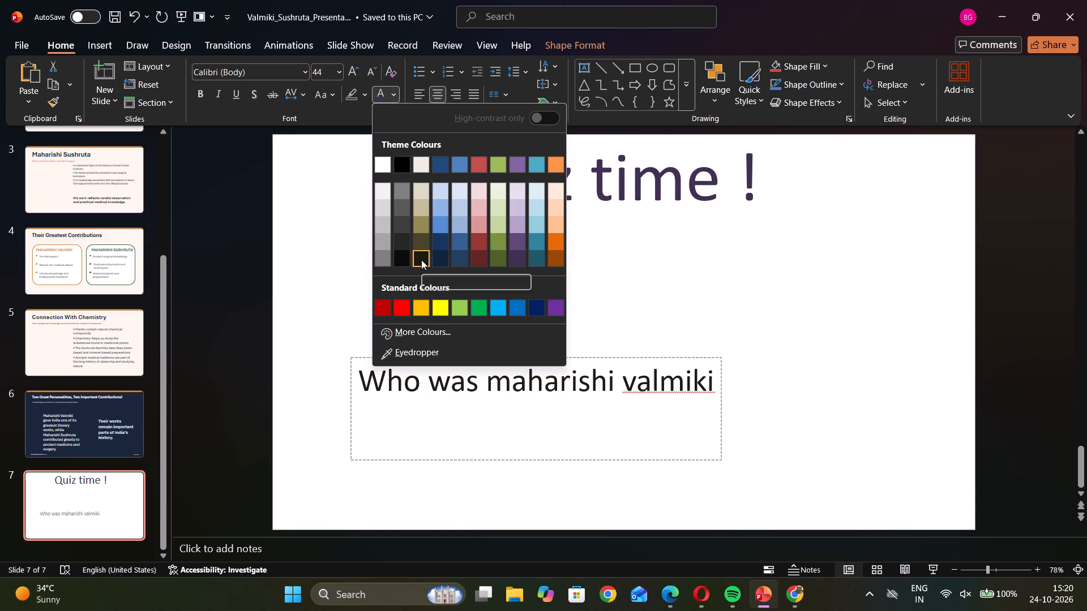
click(459, 238)
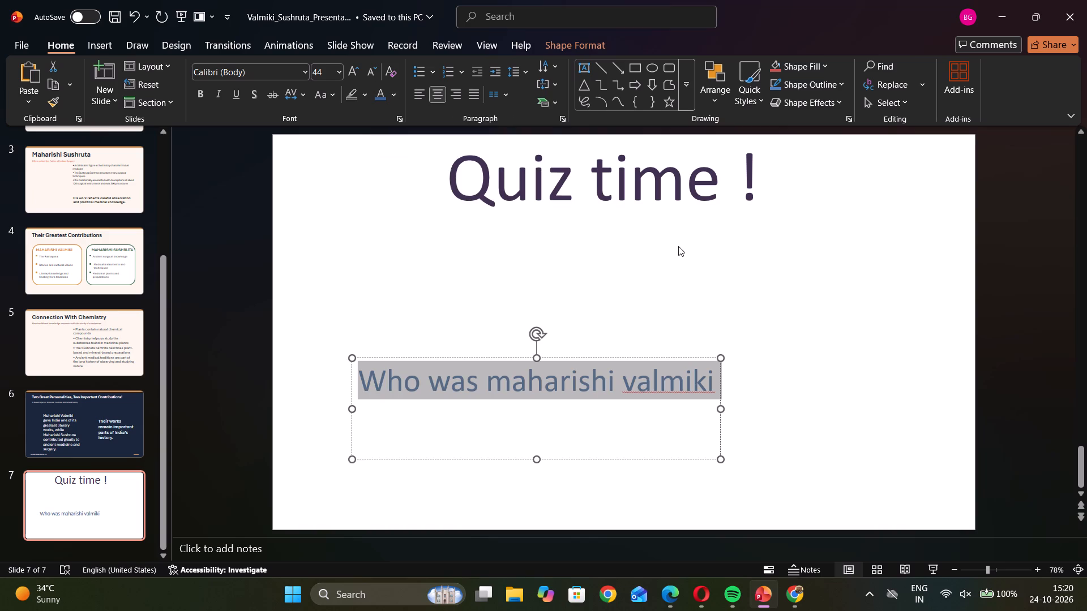
Add a question mark at the end of the subtitle so it reads "Who was maharishi valmiki?".
click(714, 372)
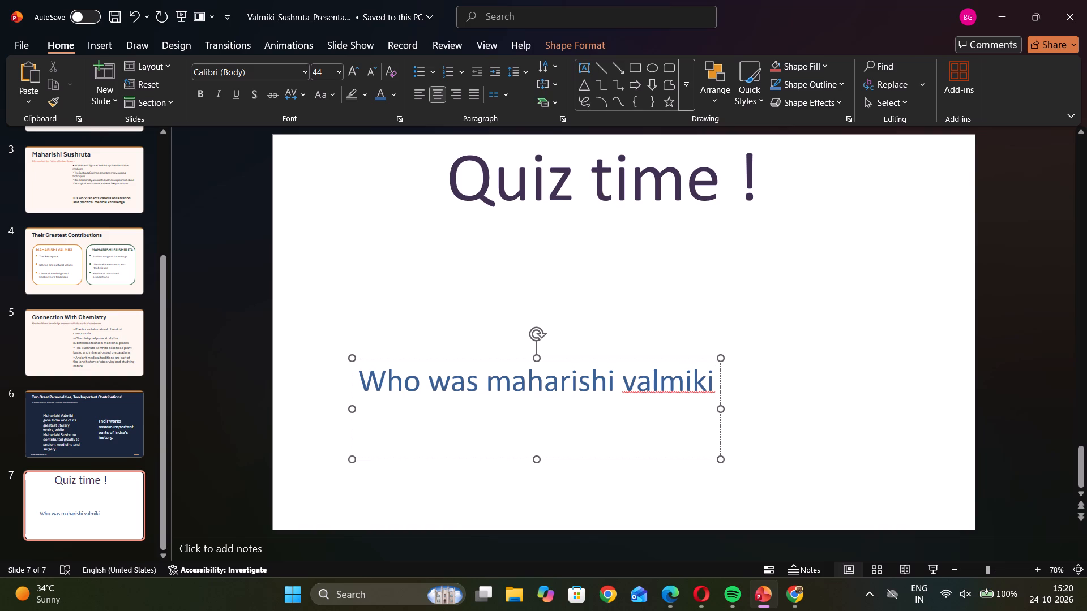
key(slash)
key(BackSpace)
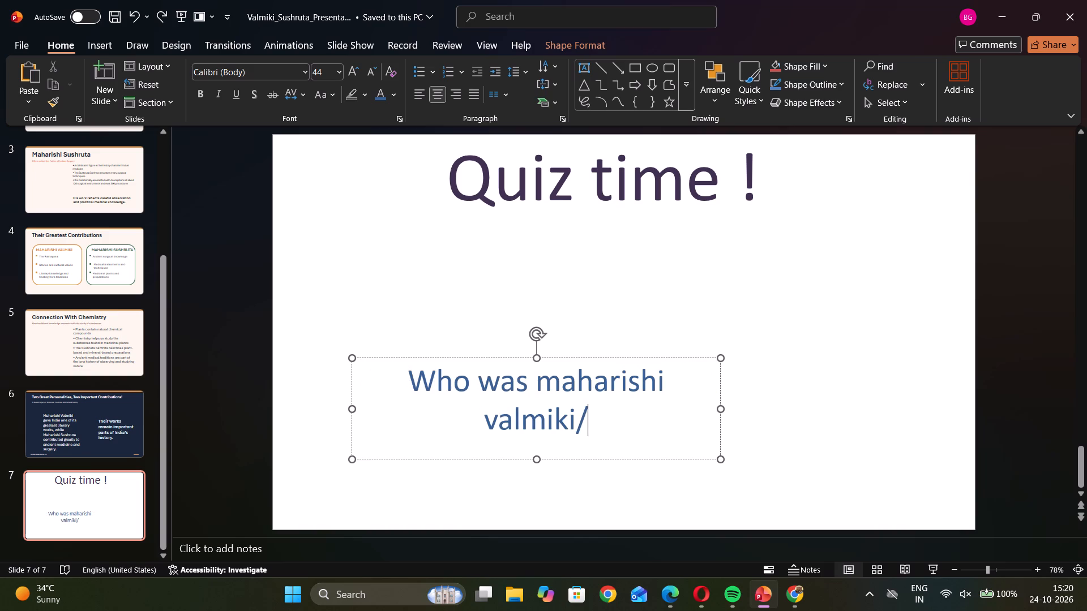
key(BackSpace)
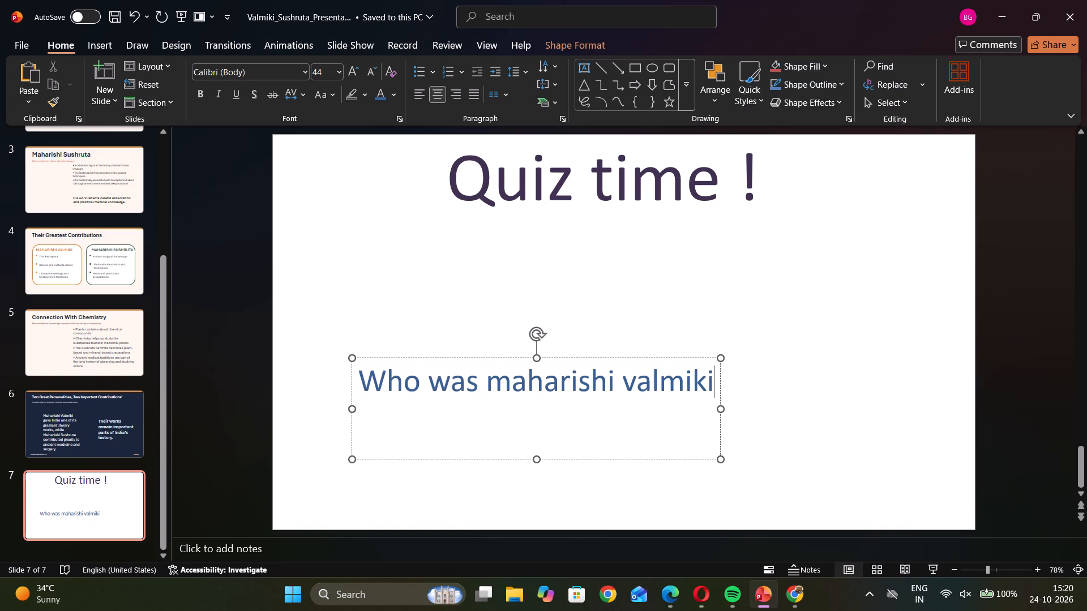
key(shift+question)
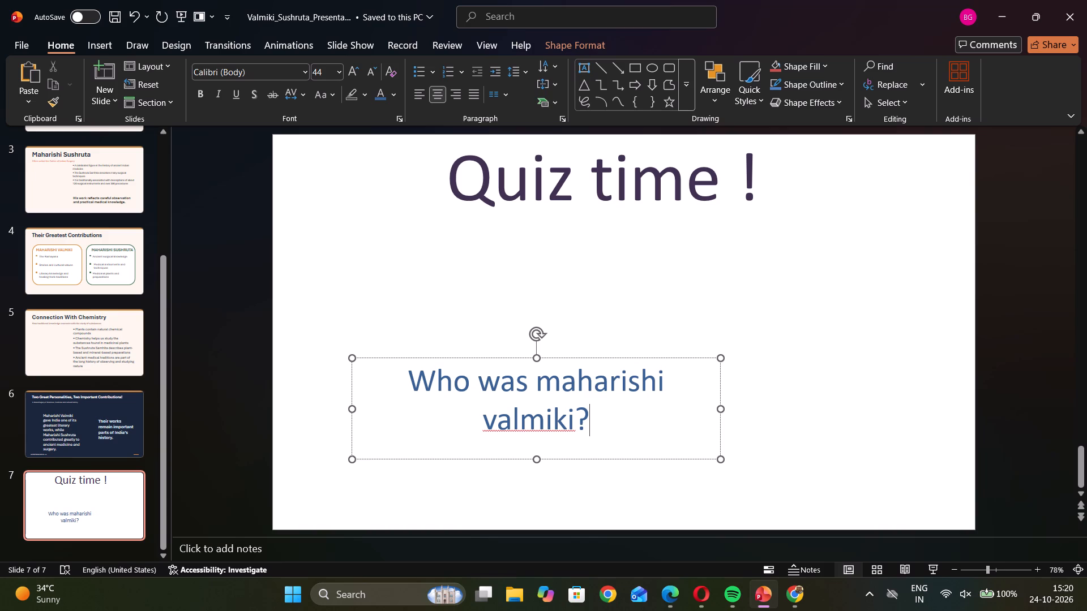
click(763, 386)
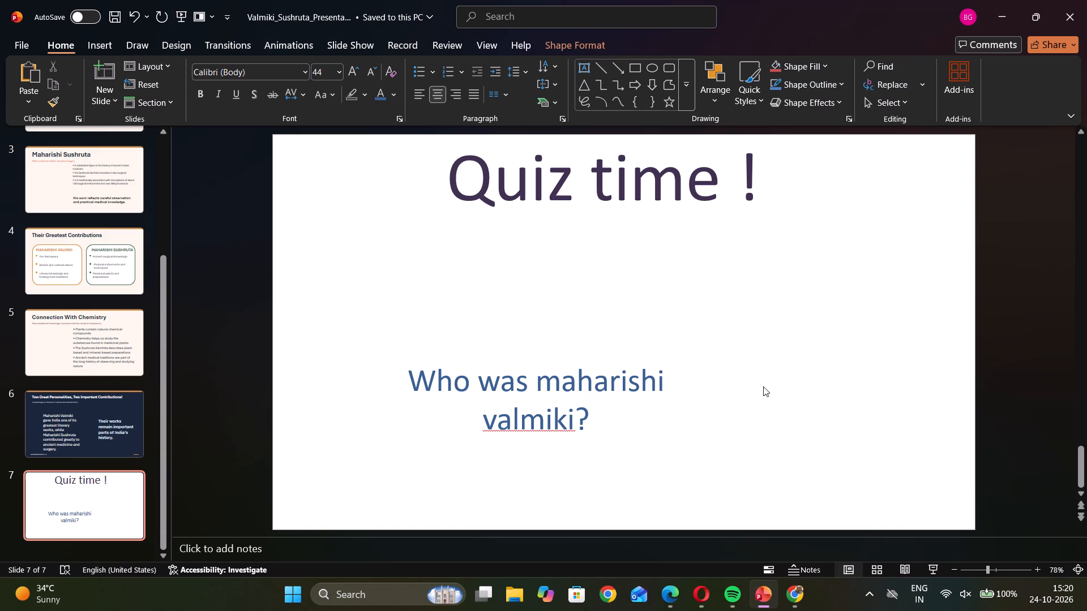
Move the subtitle box up beneath the "Quiz time !" title, leaving a small gap between them.
click(606, 411)
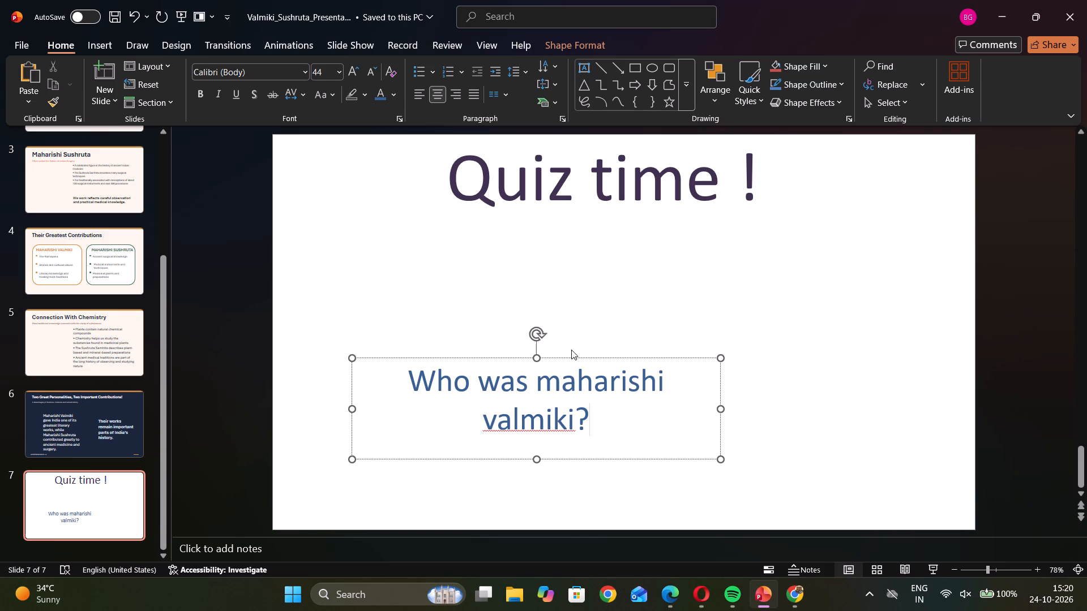
drag(575, 355, 621, 235)
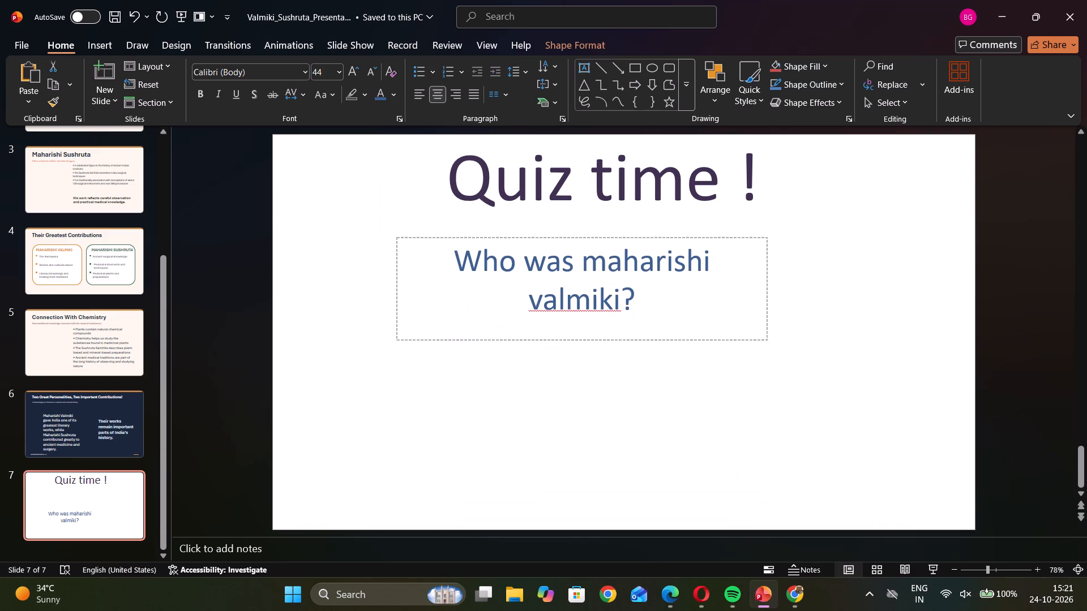
drag(621, 235, 623, 214)
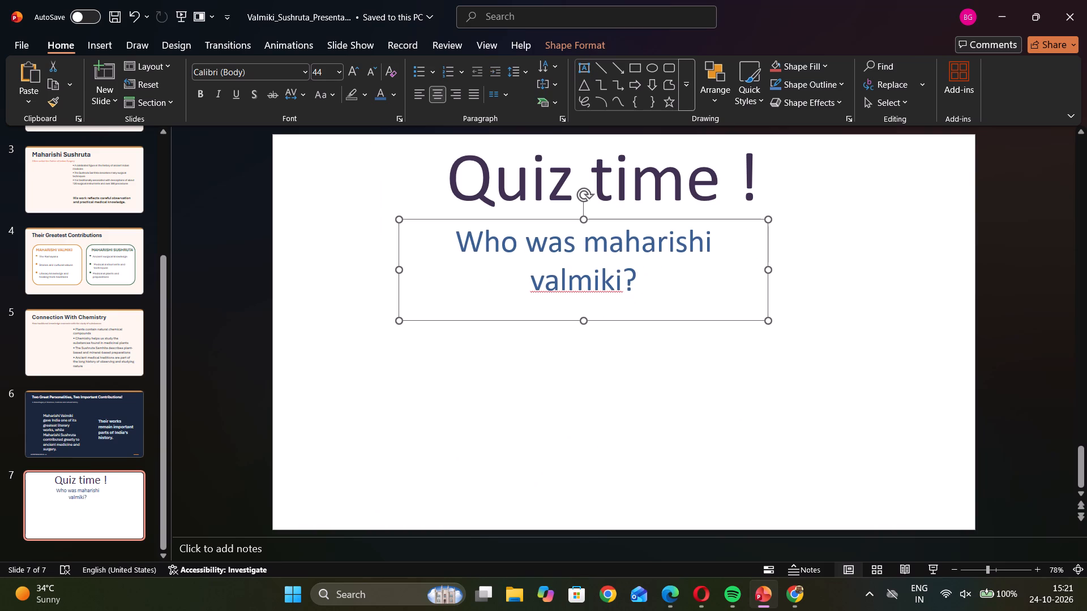
drag(597, 319, 613, 346)
click(283, 410)
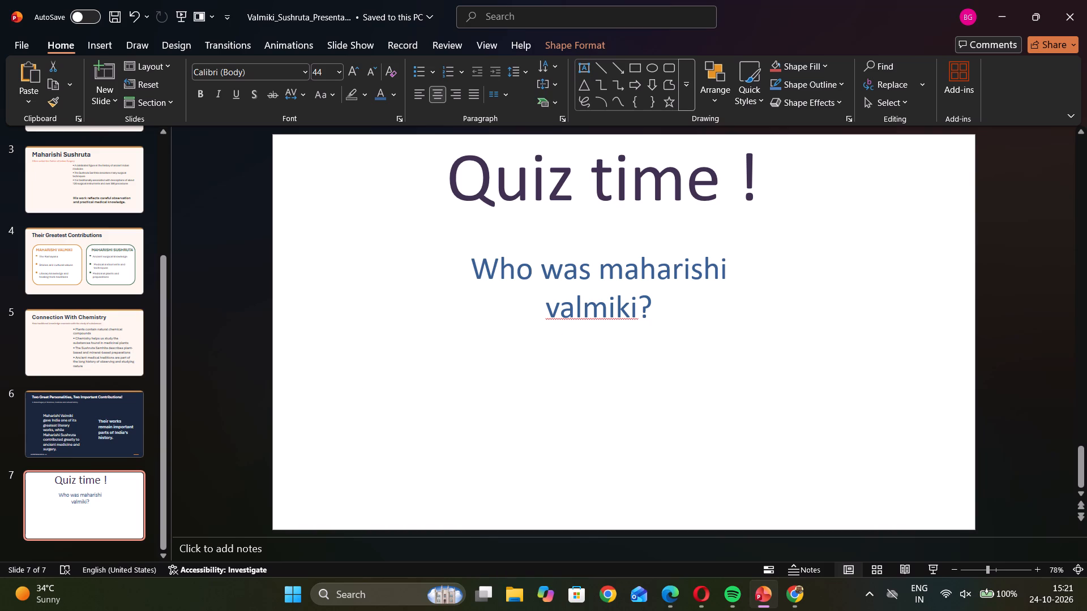
Append "And what was his contributions?" to the subtitle question on slide 7.
click(665, 302)
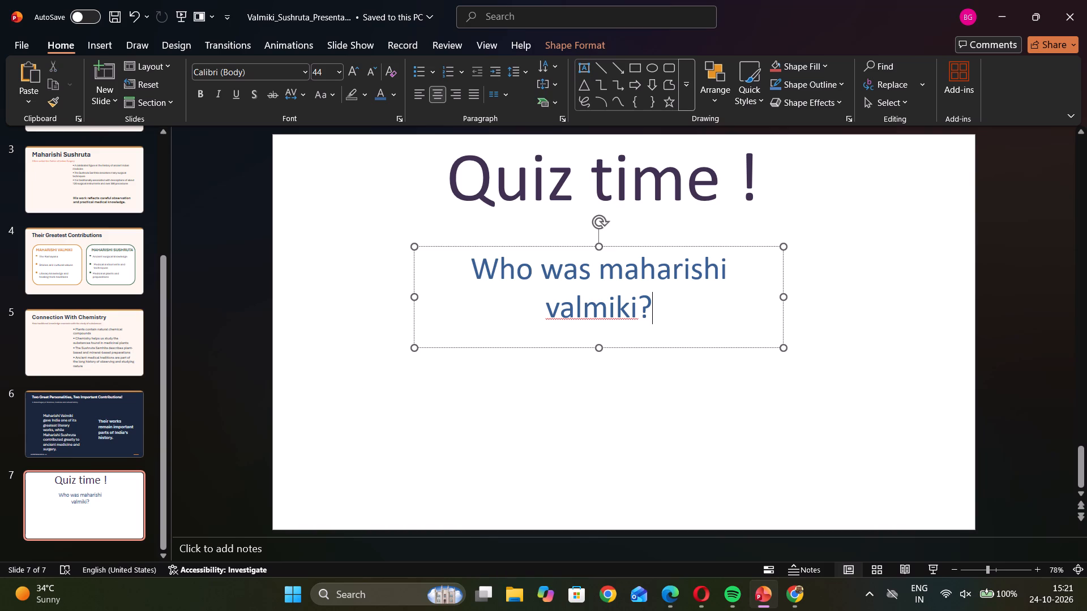
key(space)
text(and)
key(space)
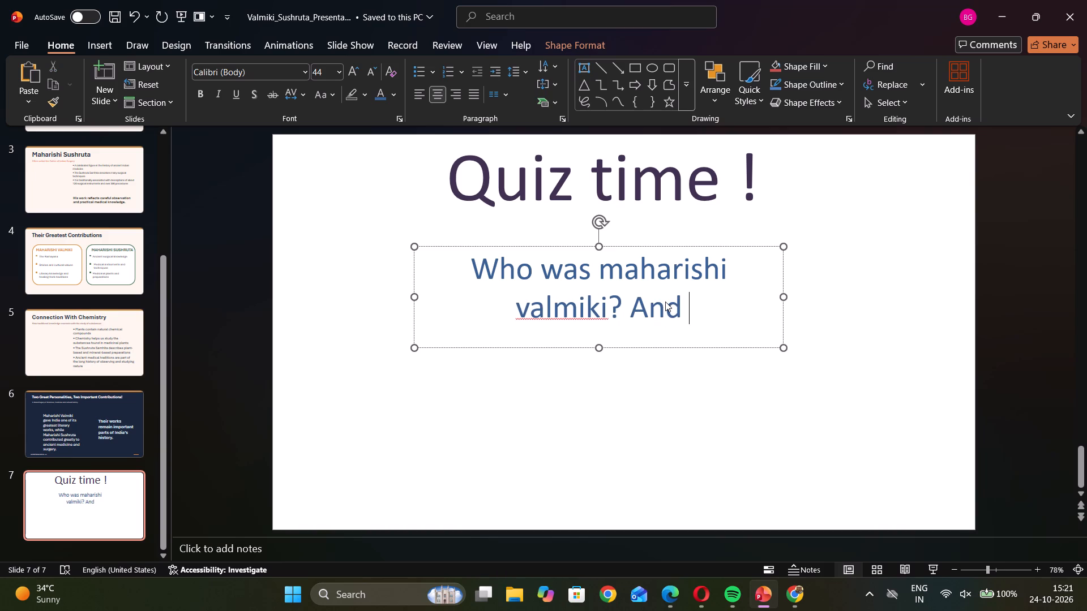
key(w)
text(hat was)
key(space)
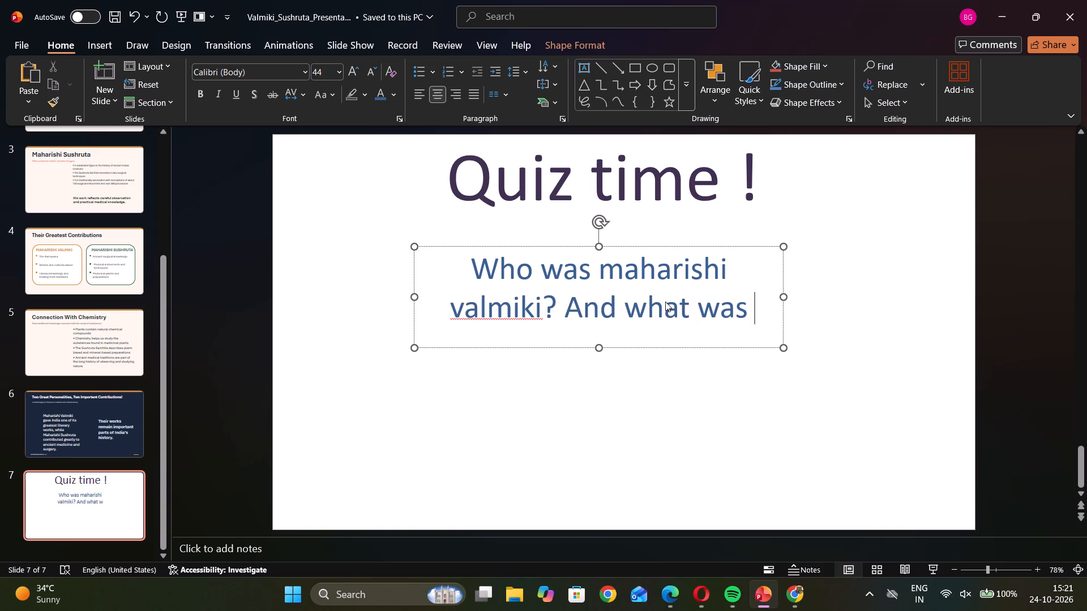
text(his)
key(space)
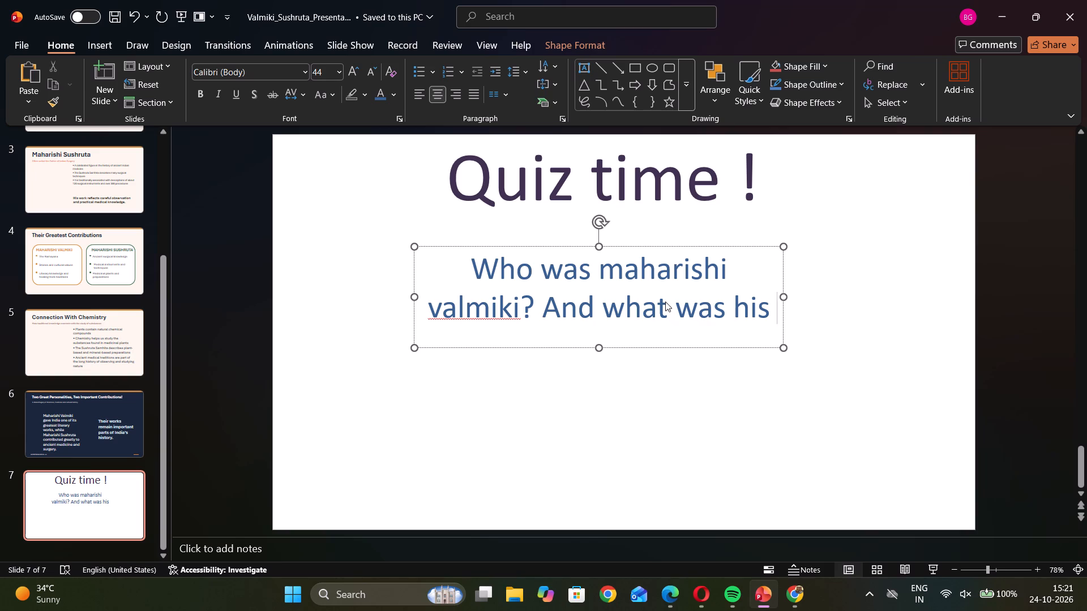
text(contribi)
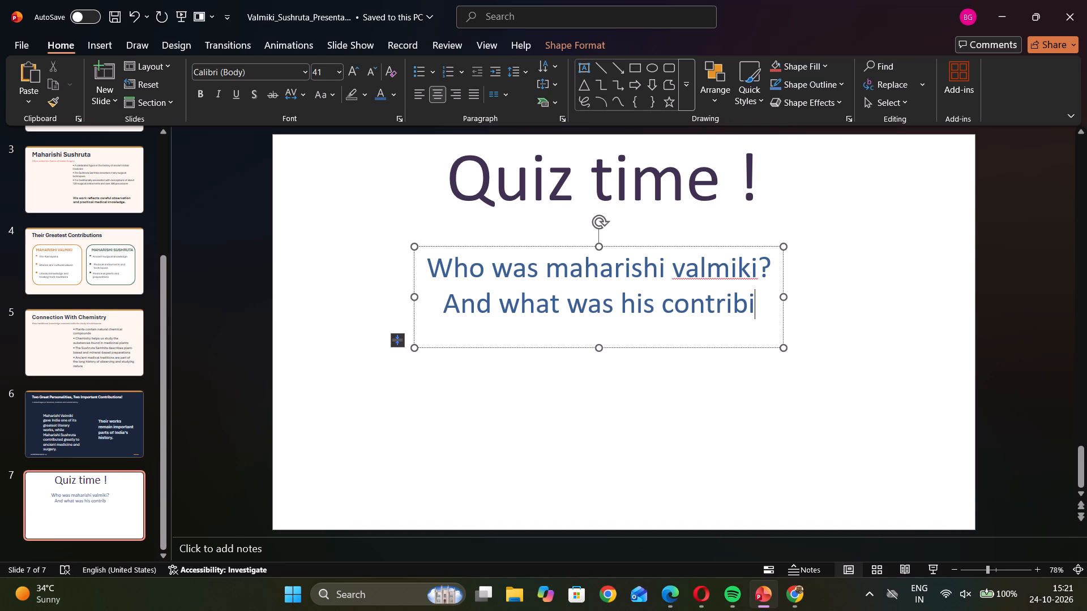
key(BackSpace)
key(u)
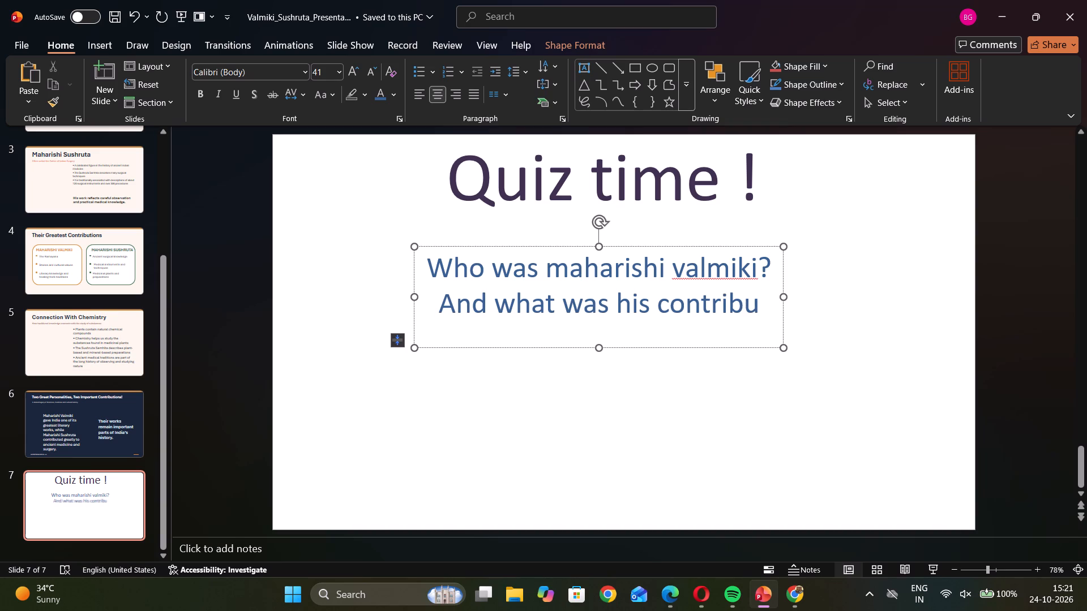
text(tion)
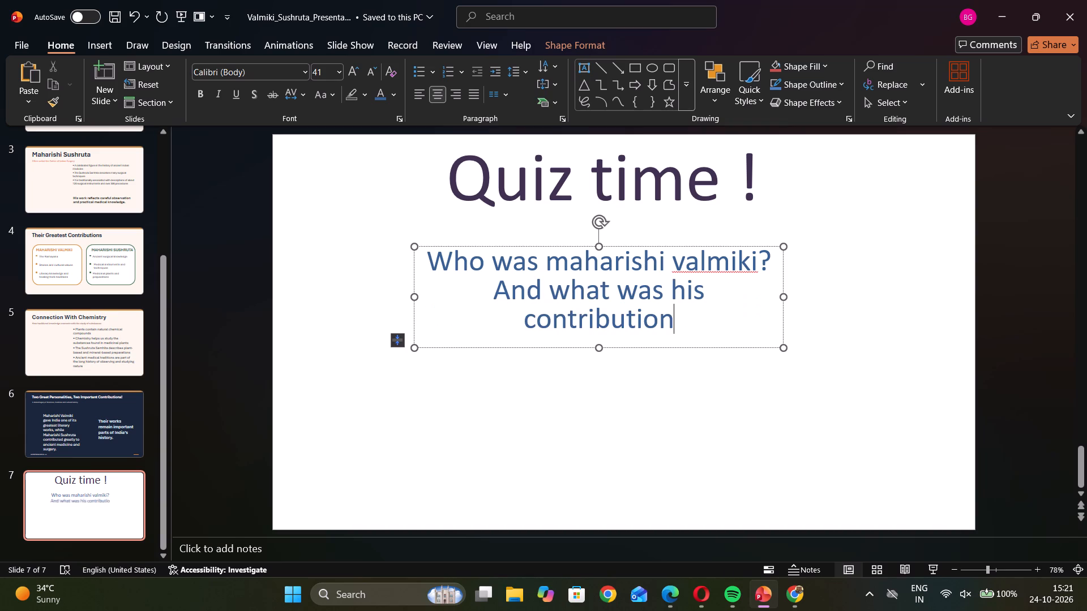
key(s)
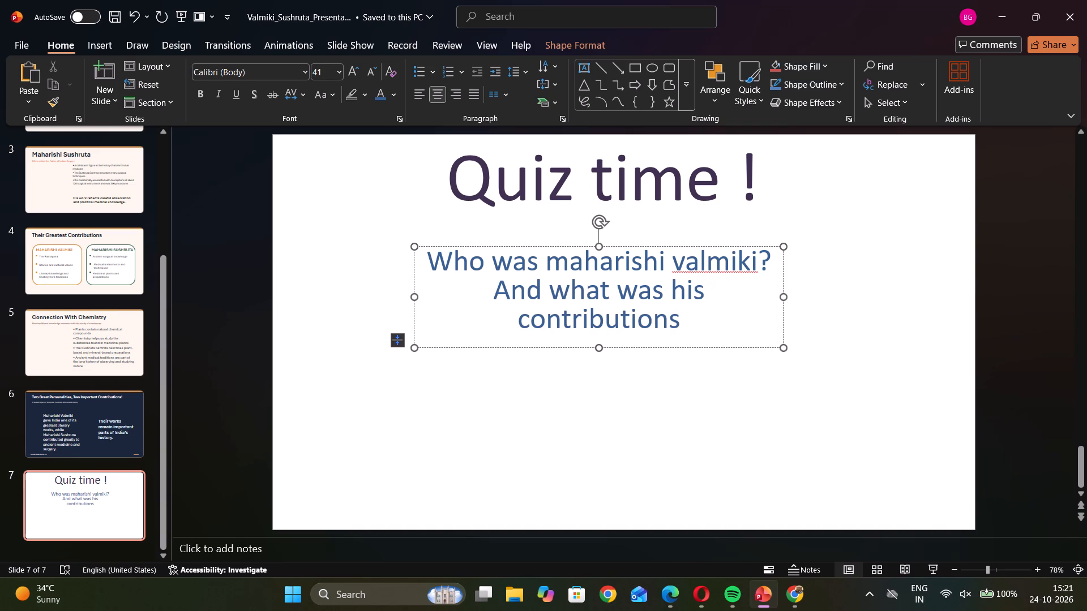
key(shift+question)
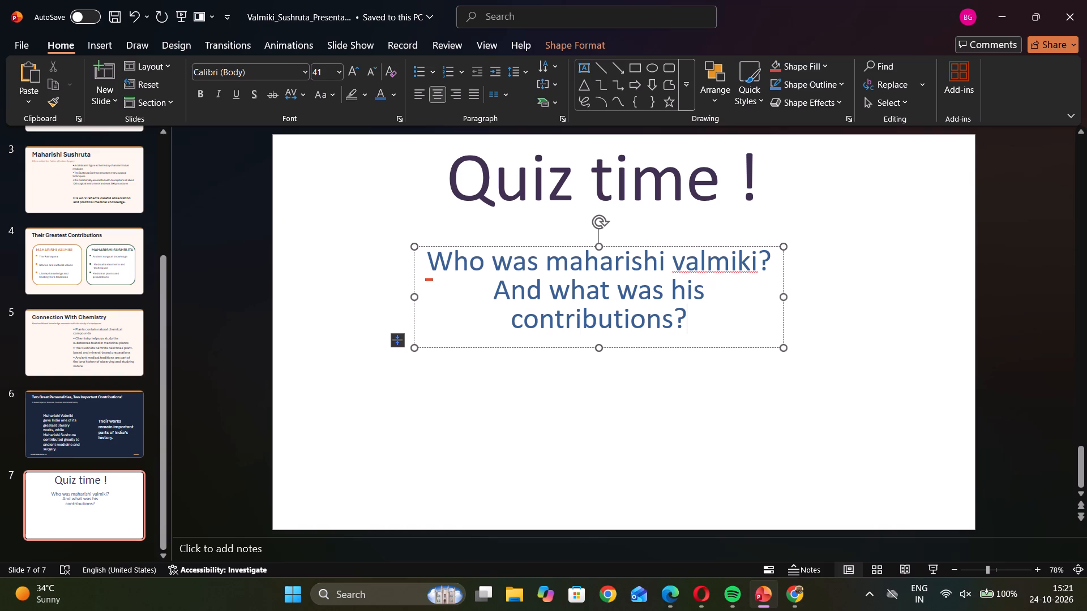
Set the font size of the whole subtitle question to 60.
drag(423, 255, 798, 323)
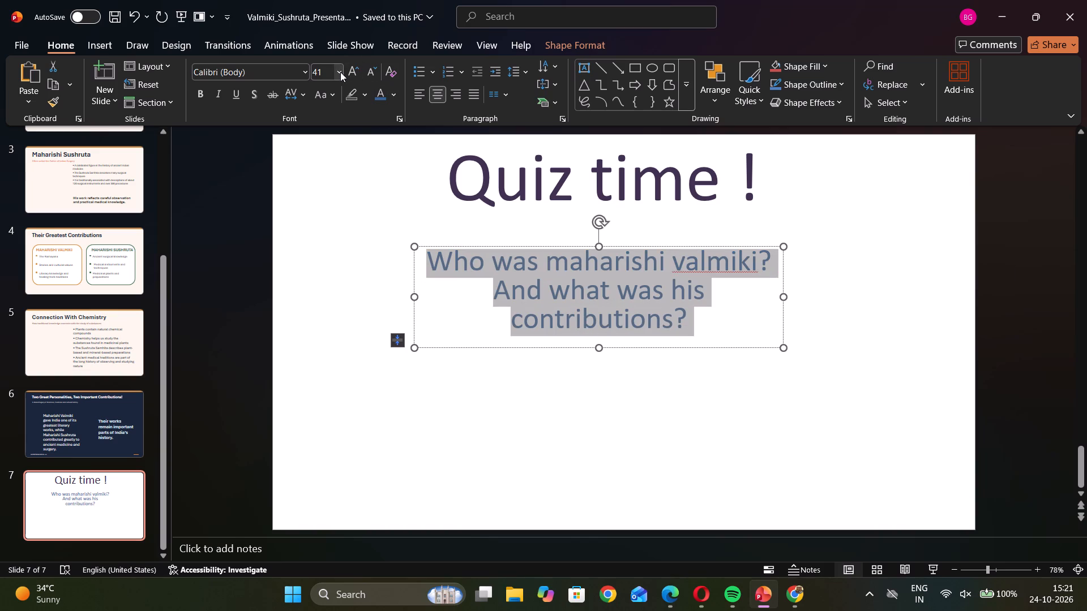
click(340, 72)
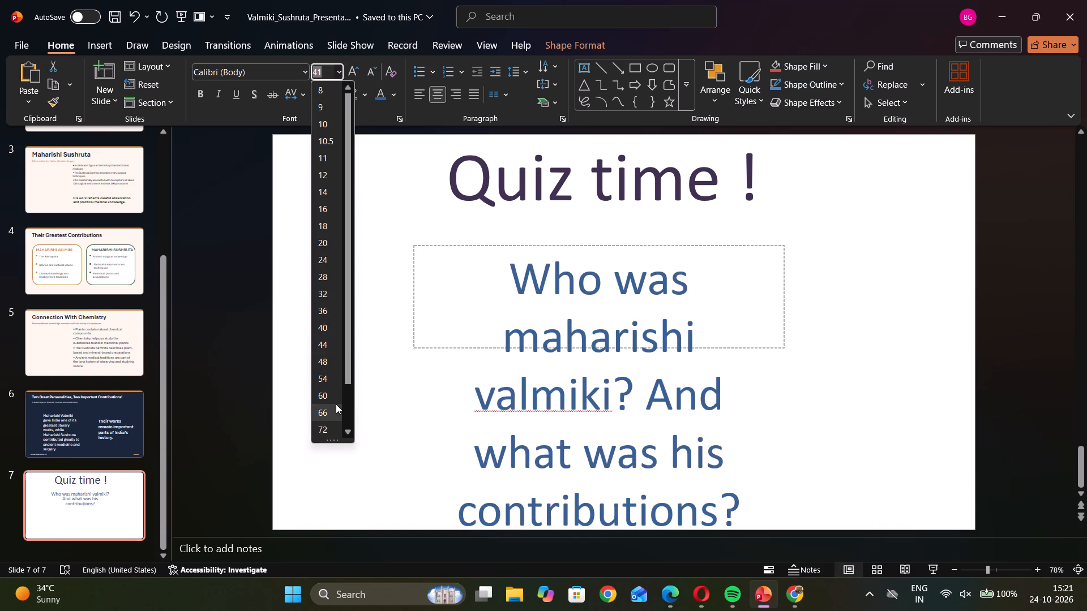
click(333, 395)
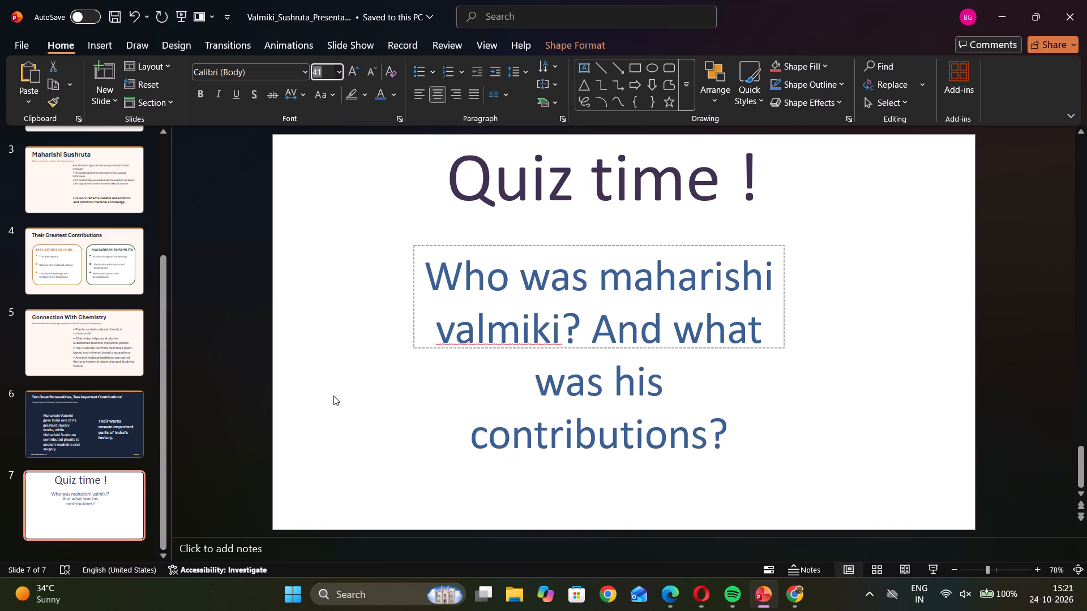
click(310, 458)
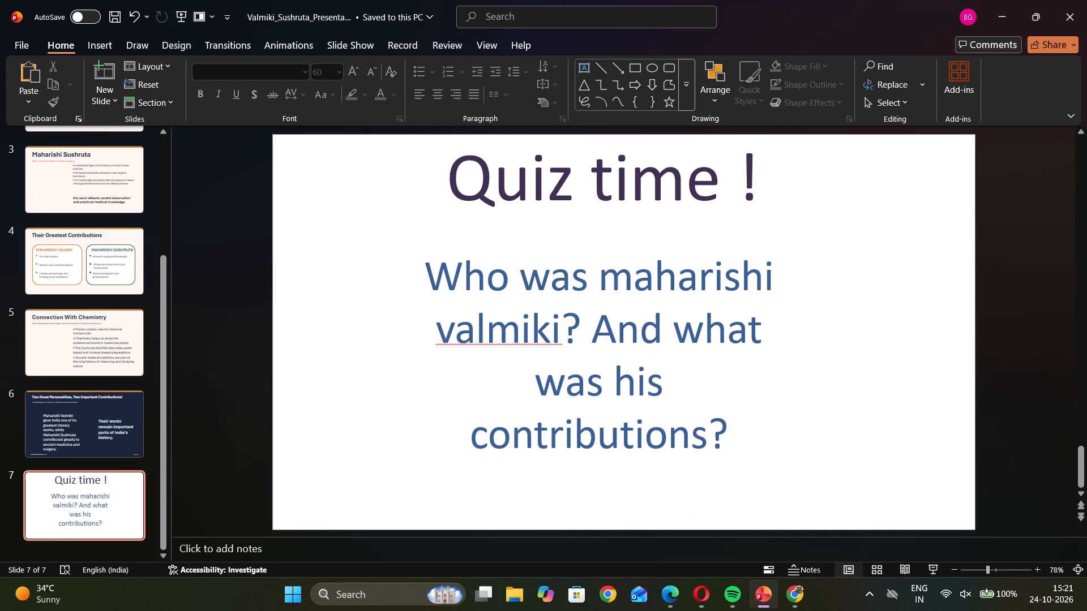
Capitalise the first letter of "valmiki" in the slide 7 question so it reads "Valmiki".
click(453, 342)
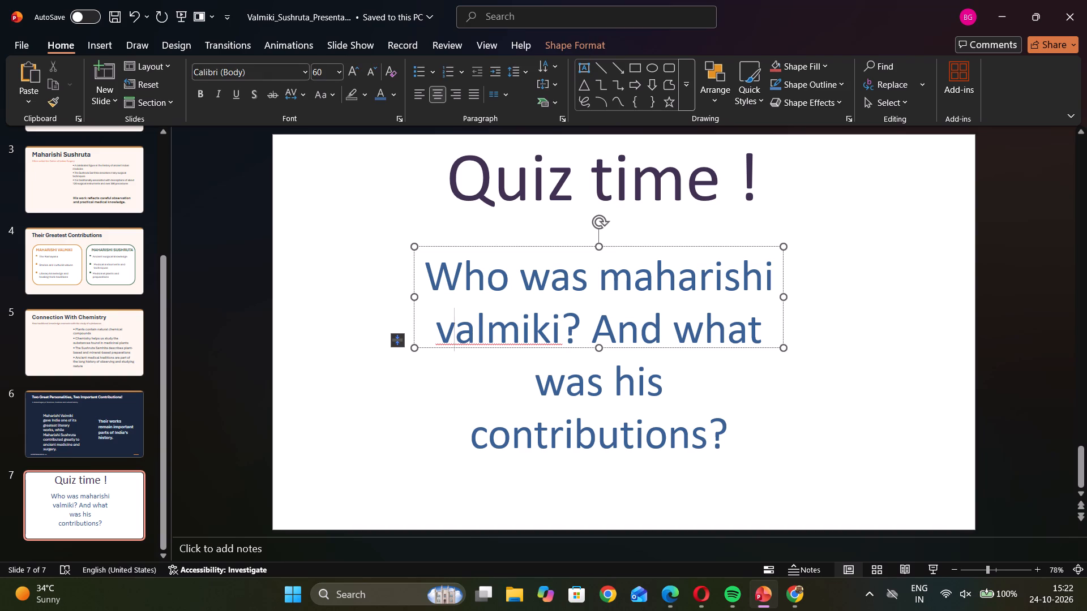
key(BackSpace)
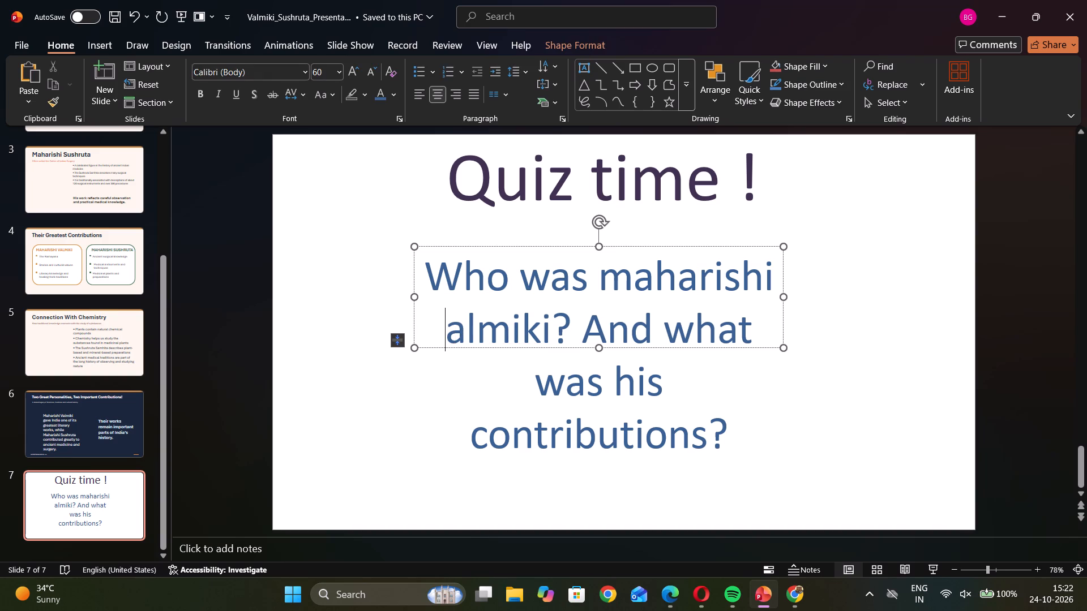
key(shift+v)
click(335, 474)
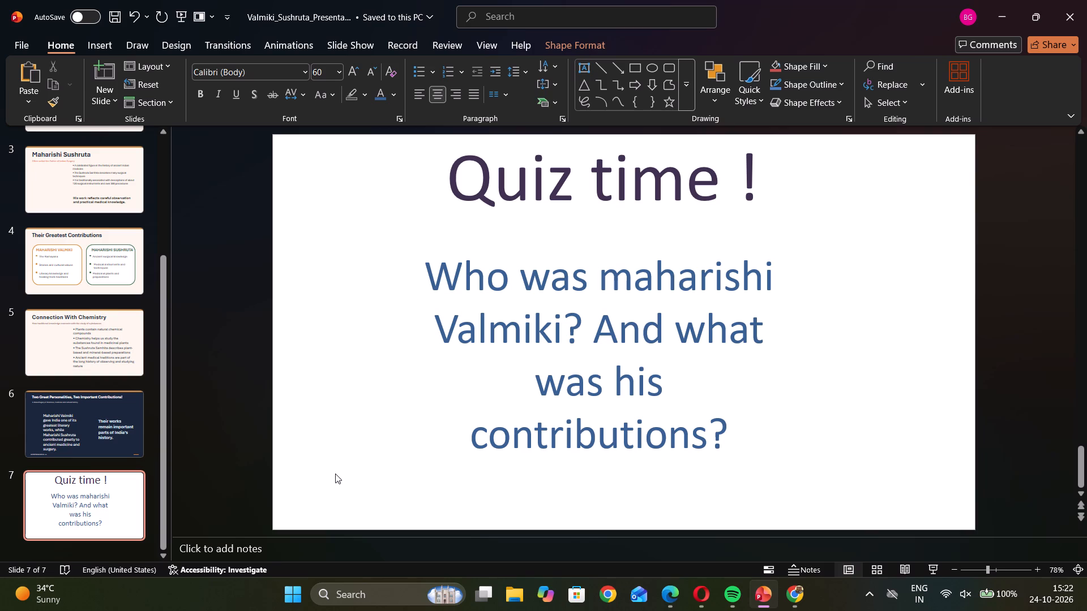
click(335, 474)
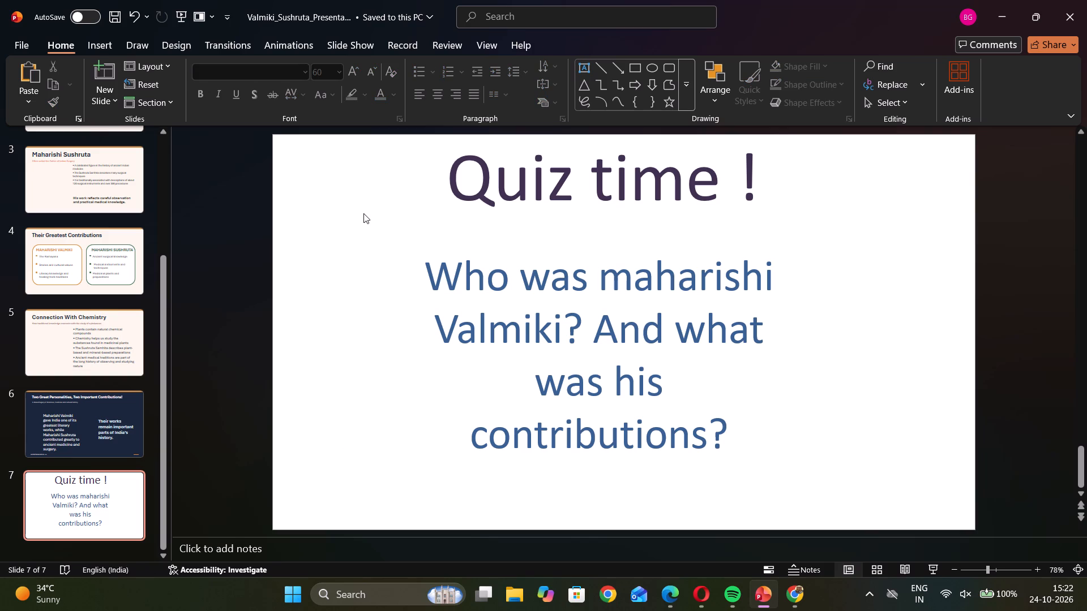
Add a new slide with the Title Slide layout after the "Quiz time !" slide.
click(115, 98)
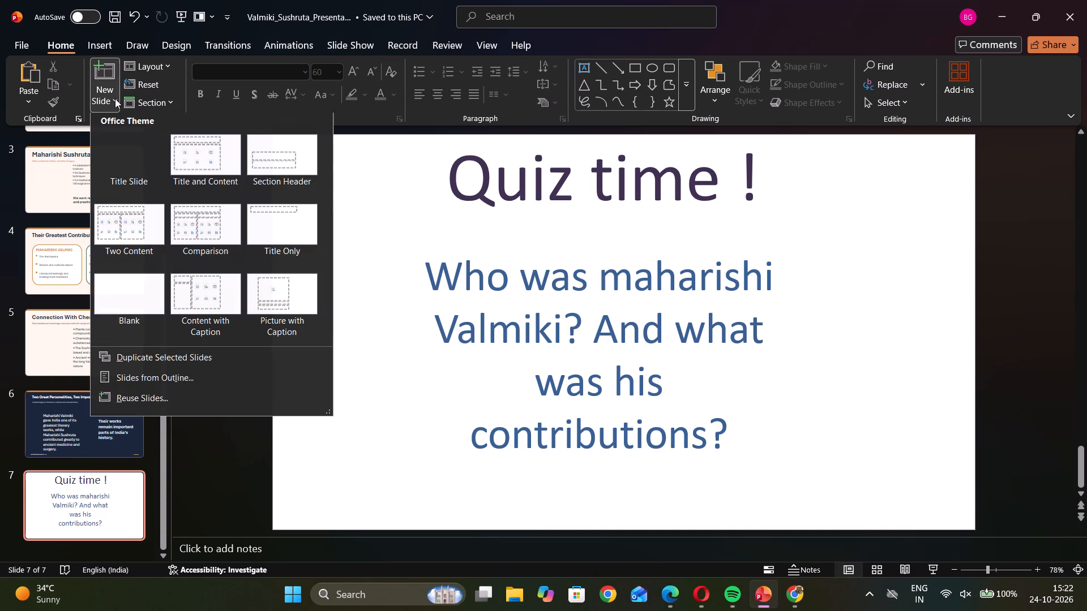
click(122, 131)
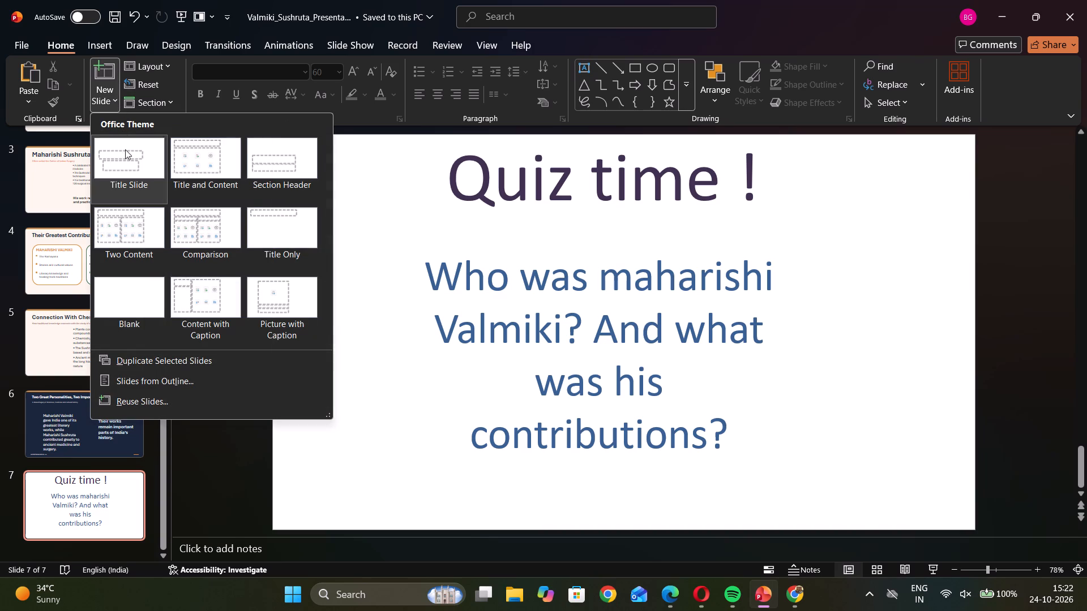
click(125, 149)
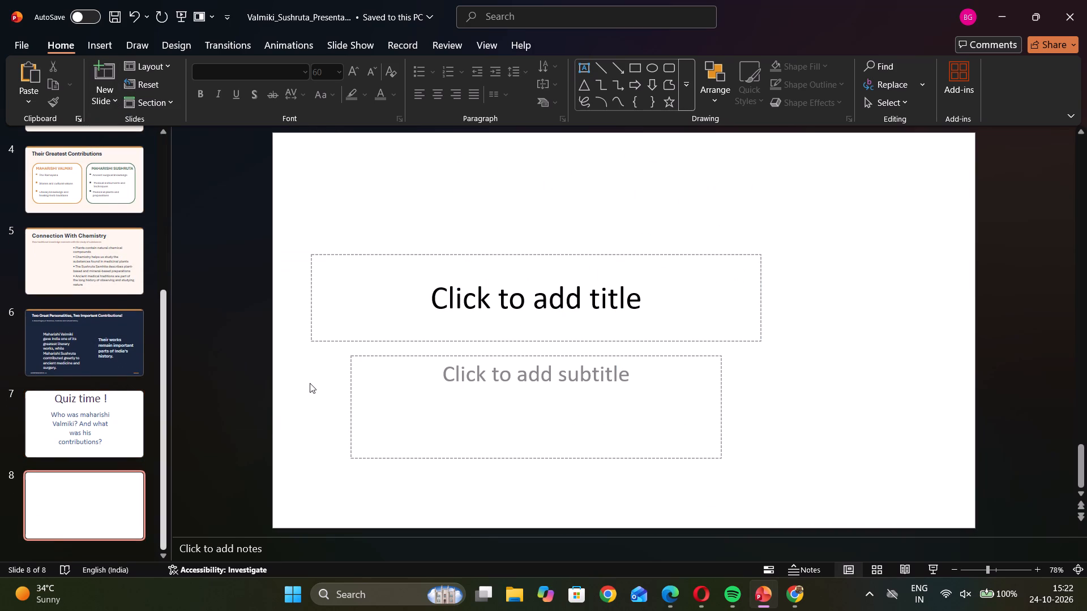
click(361, 316)
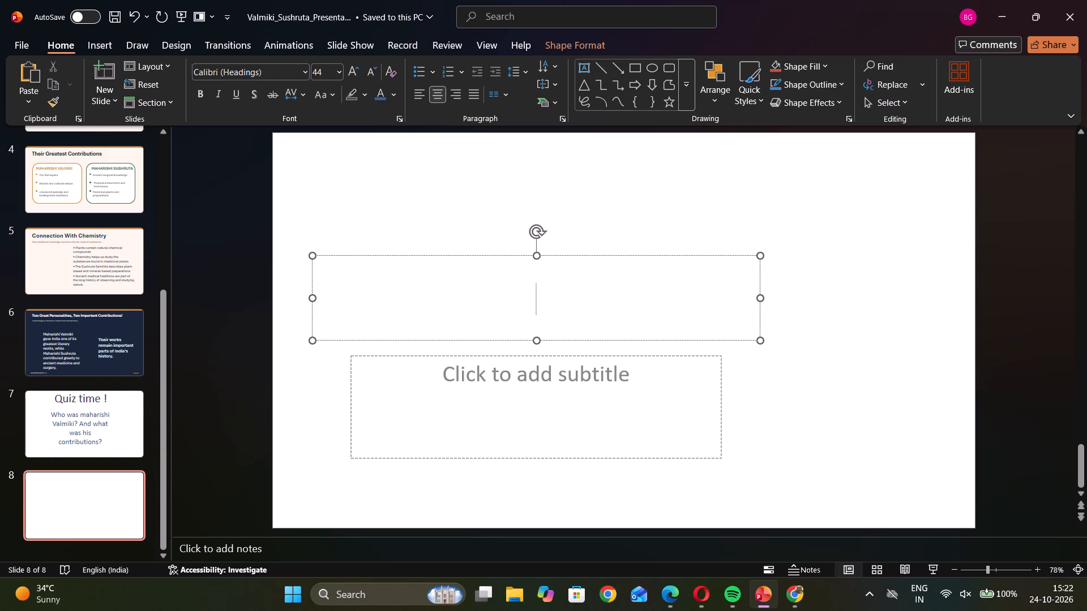
Number the question on slide 7 by inserting "1." directly before "Who was".
click(58, 398)
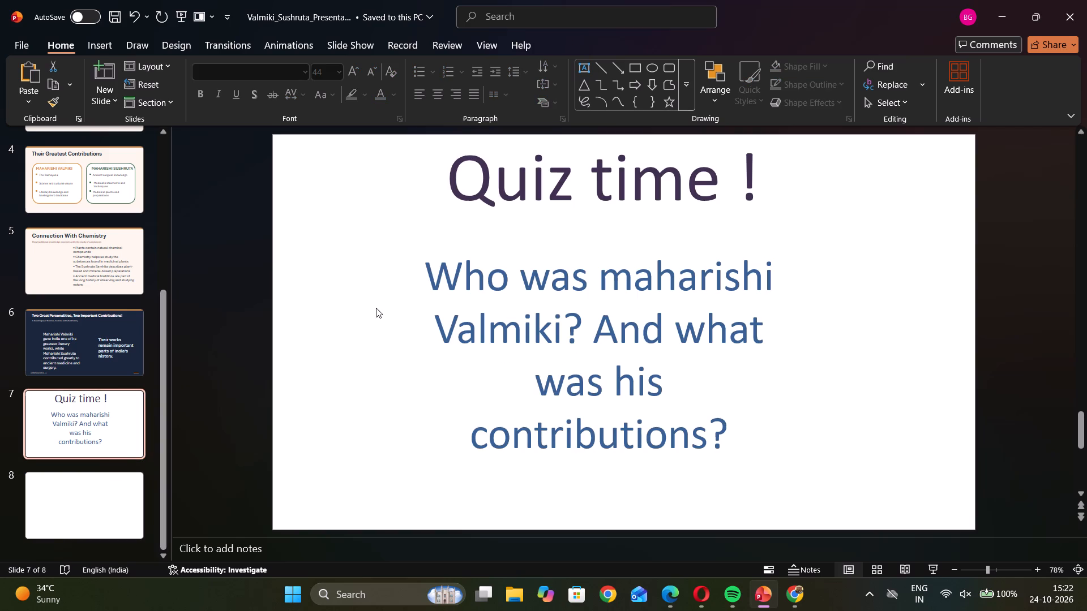
click(405, 278)
click(418, 273)
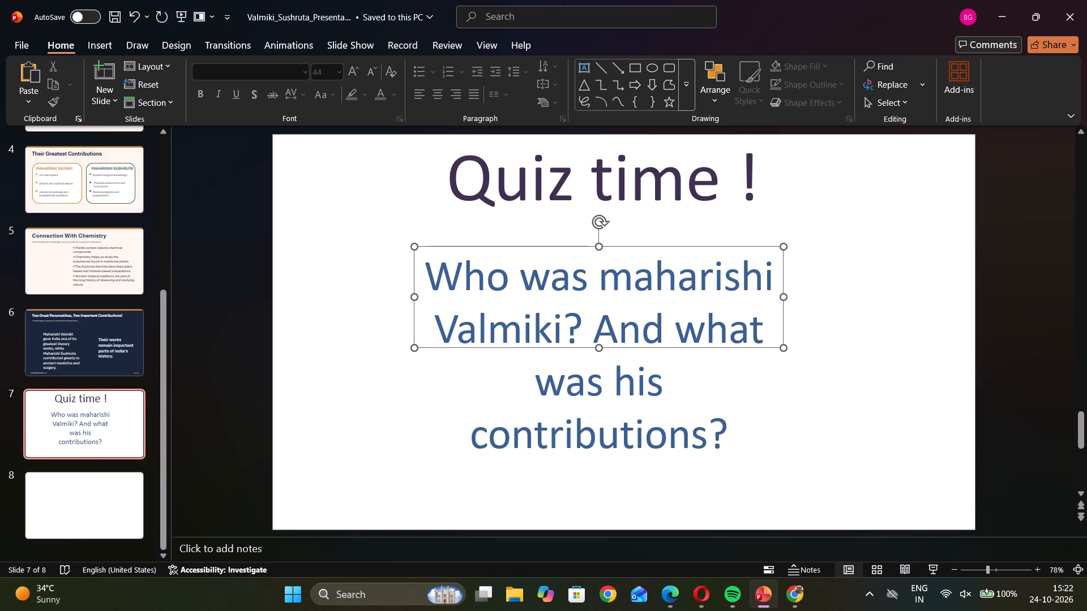
click(420, 273)
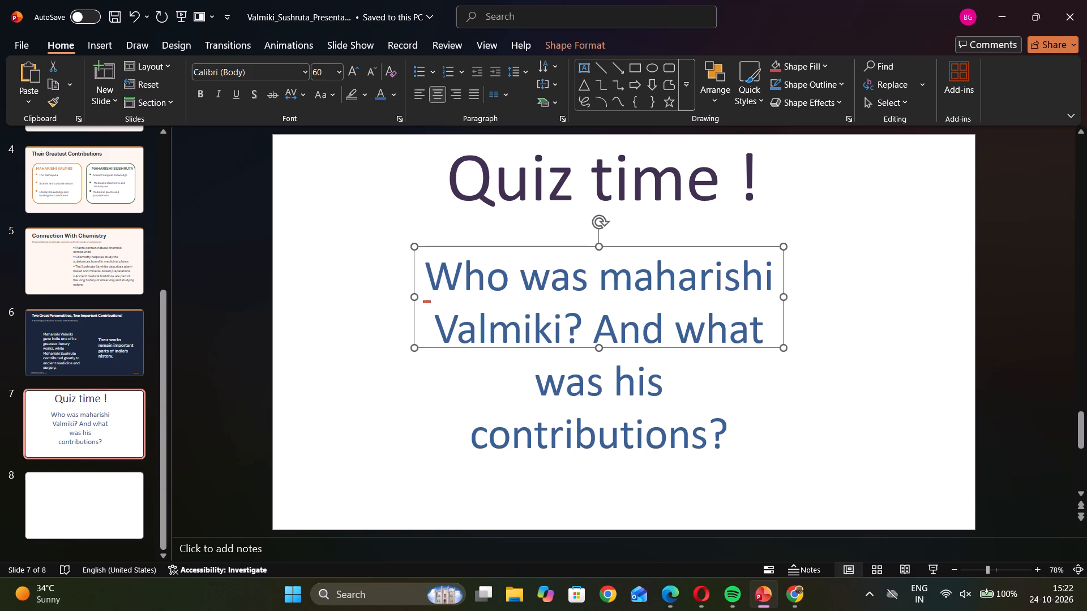
click(425, 271)
key(space)
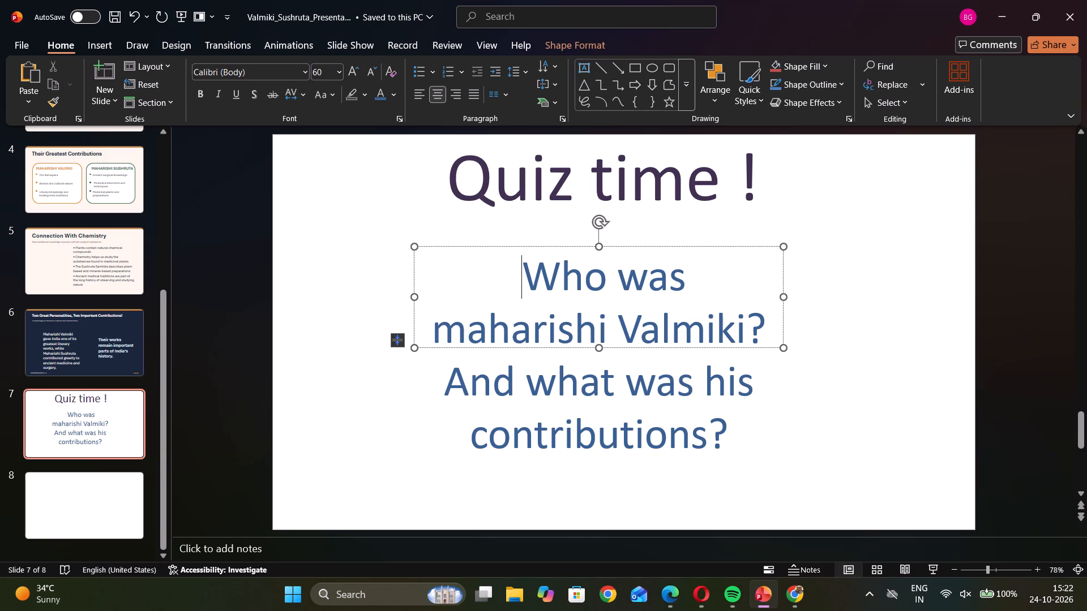
key(BackSpace)
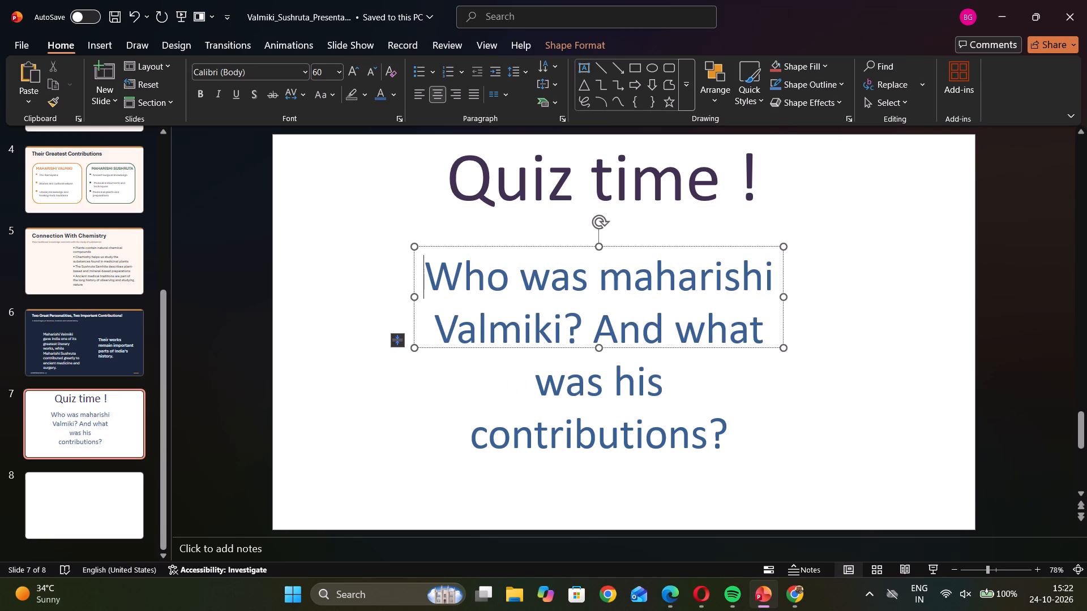
key(1)
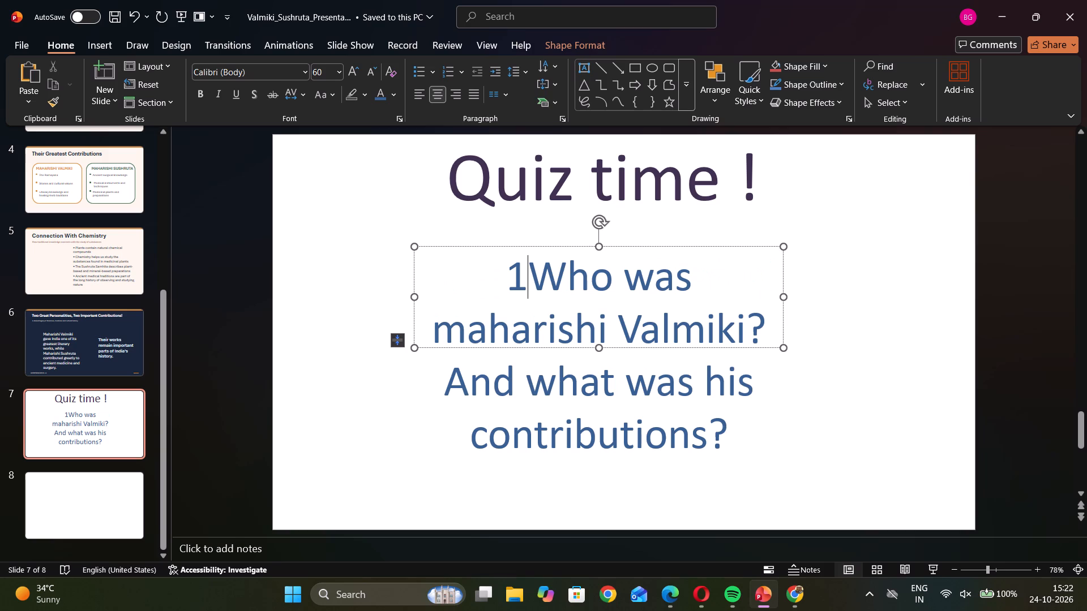
key(period)
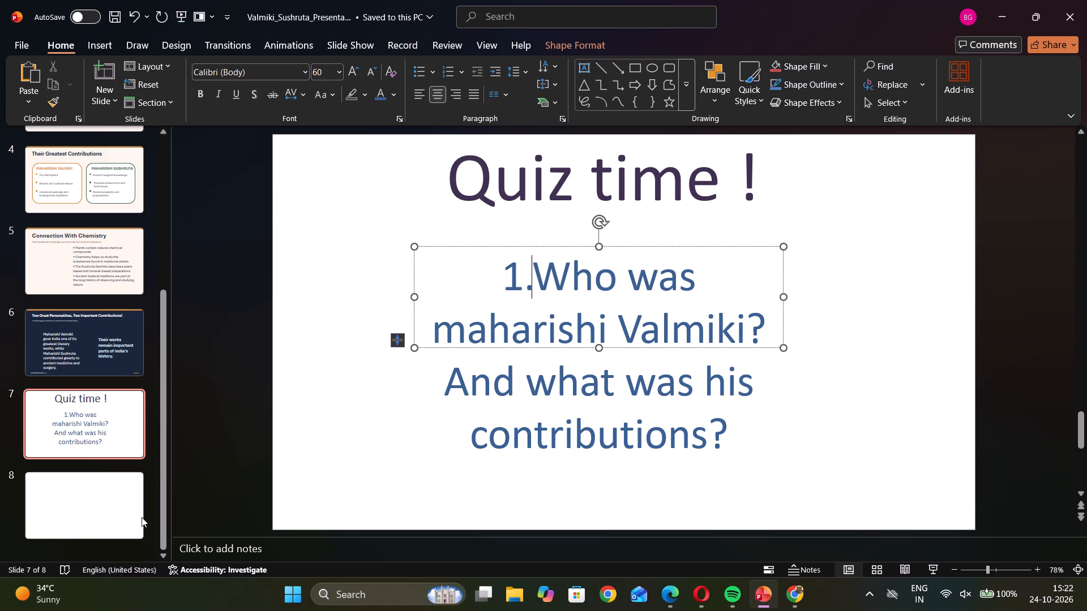
Enter "2.Who was maharishi Sushruta" as the title of slide 8.
click(116, 515)
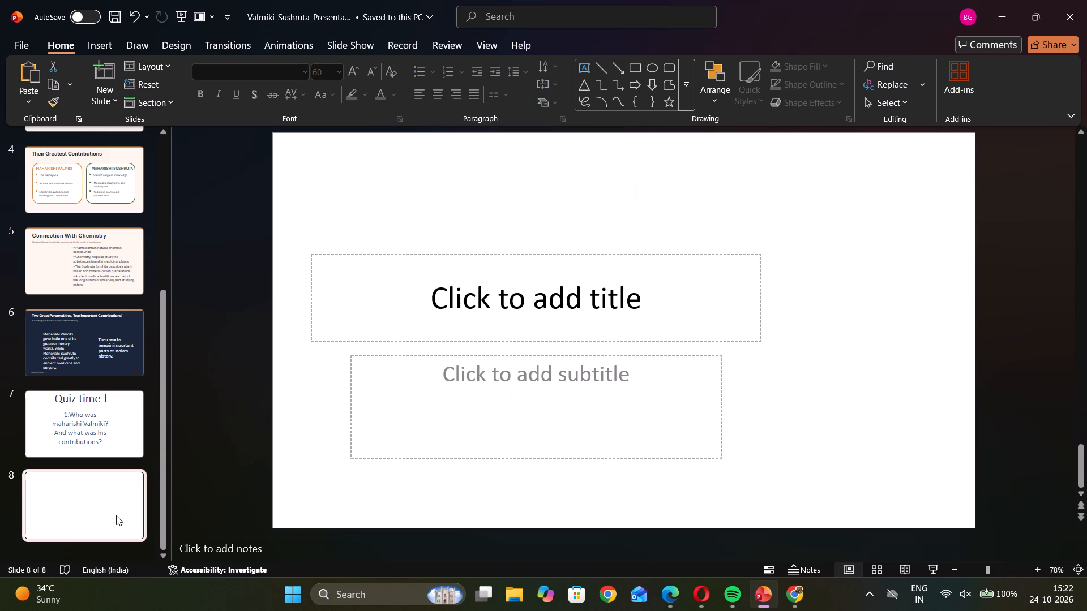
click(477, 281)
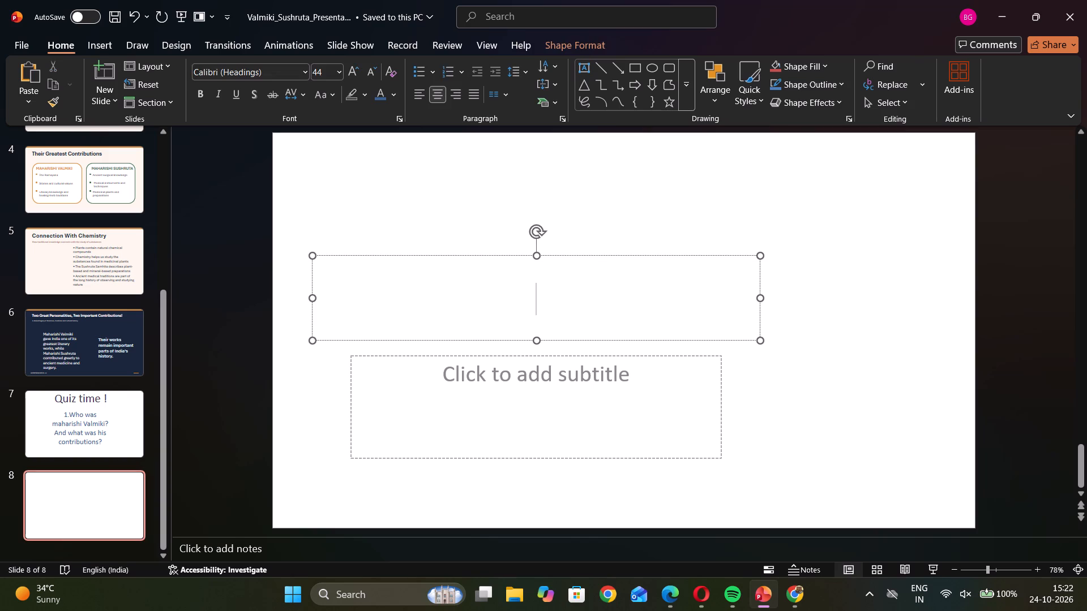
key(2)
key(period)
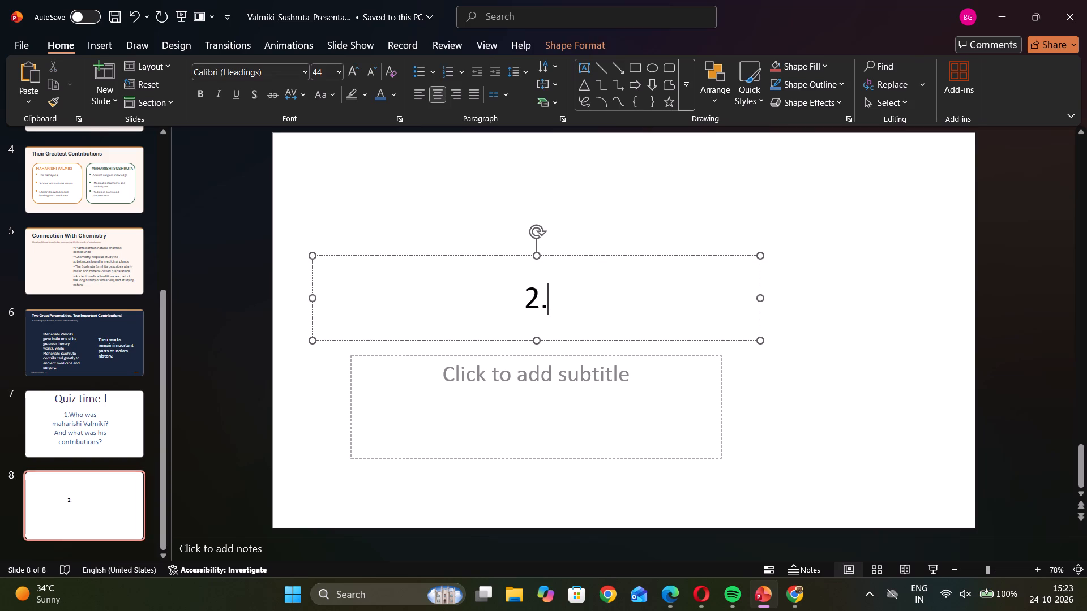
text(who was mahari)
text(shi)
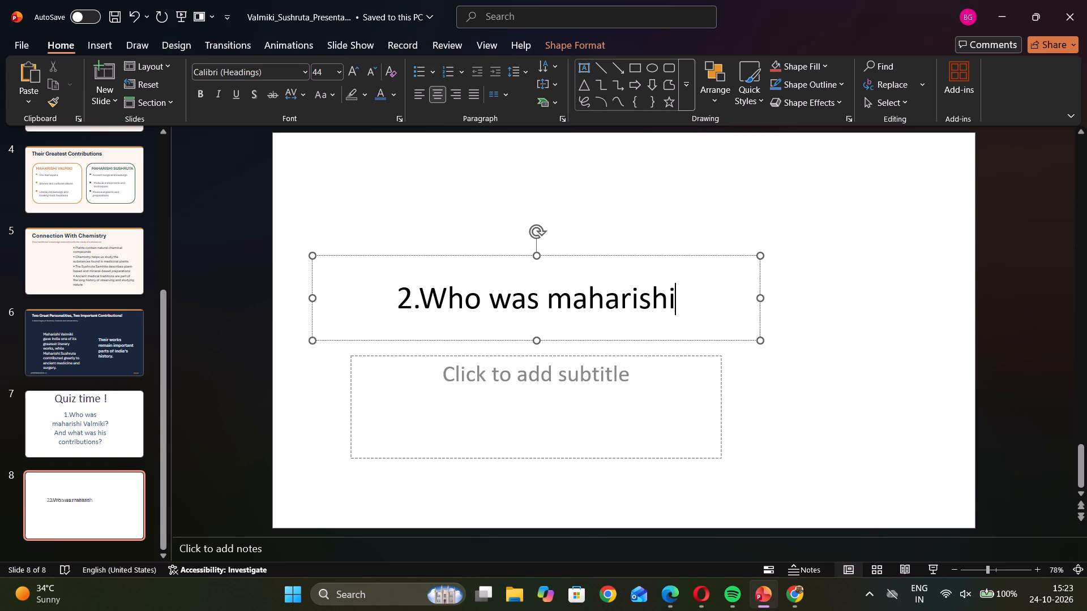
key(space)
key(s)
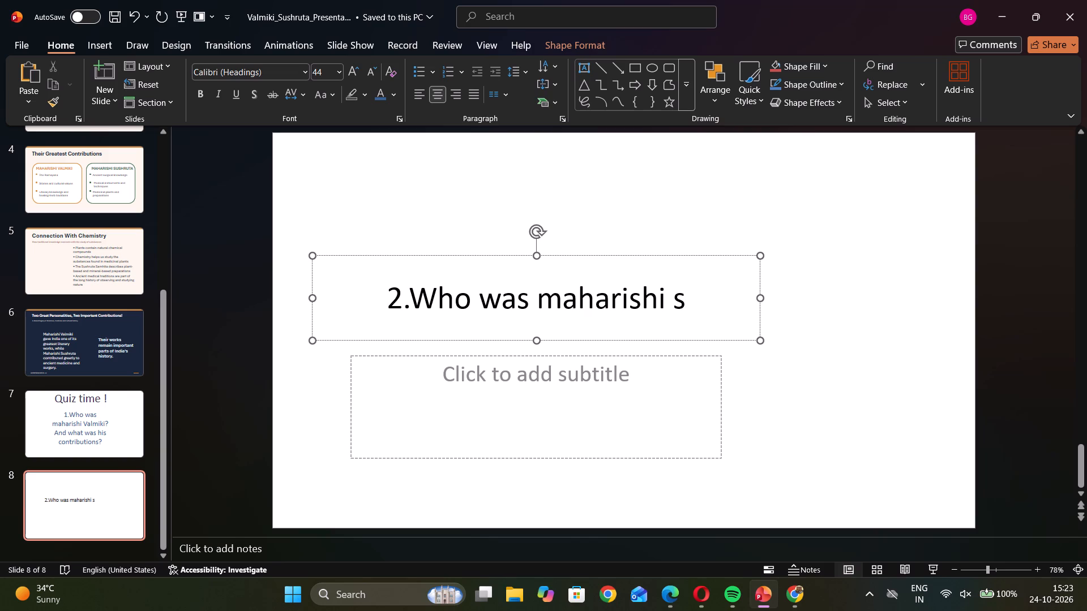
key(u)
key(s)
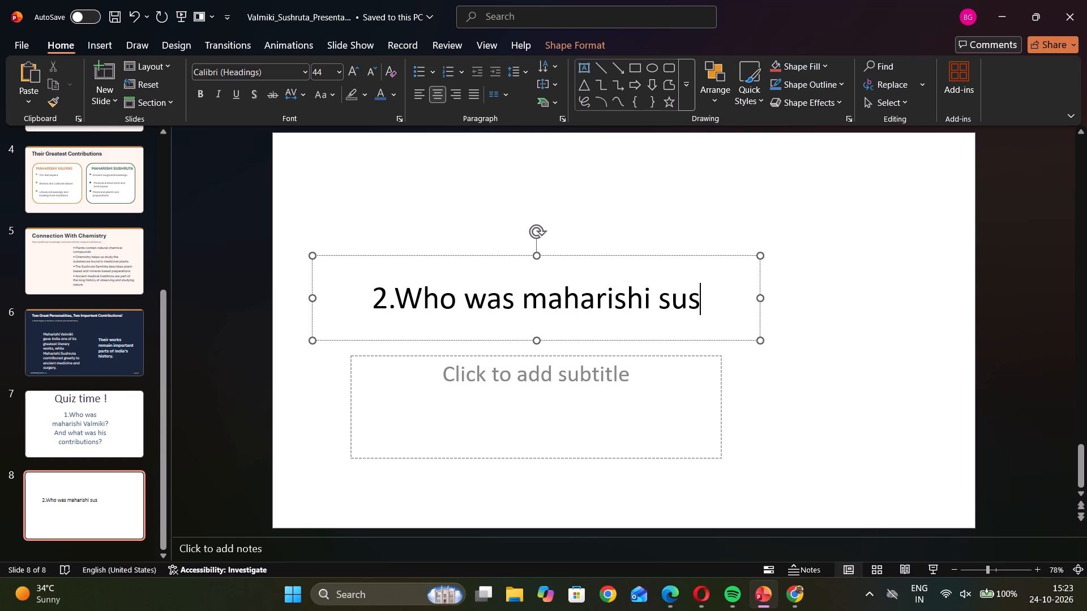
key(h)
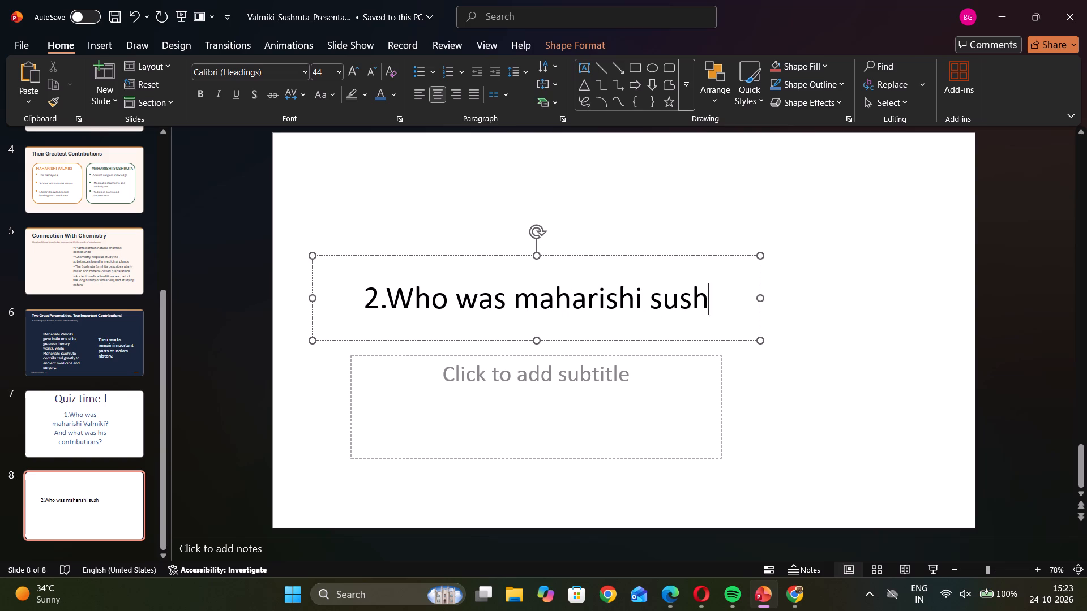
key(r)
text(uta)
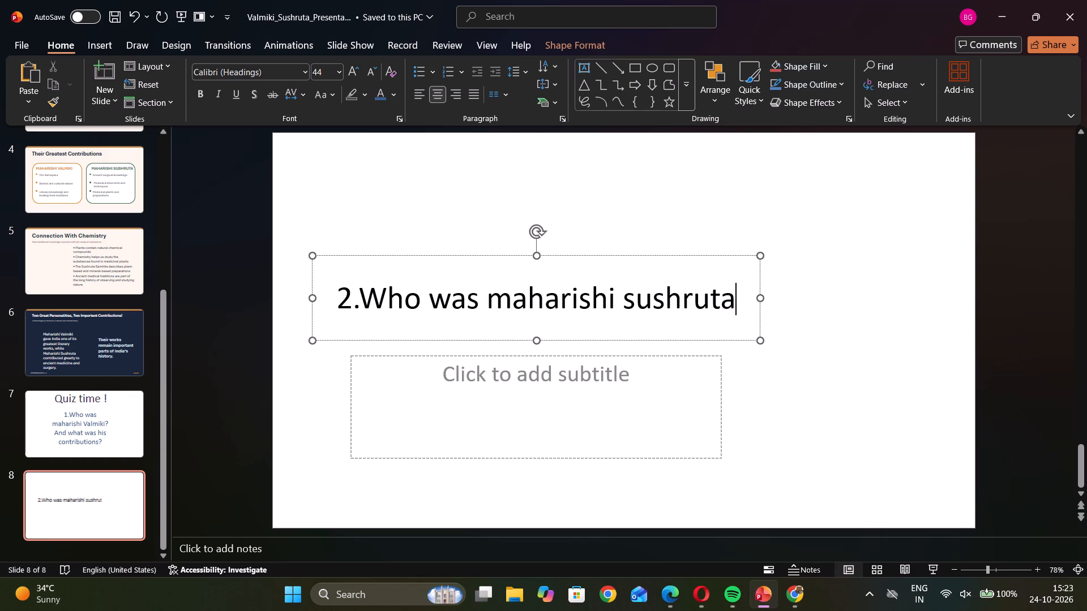
key(space)
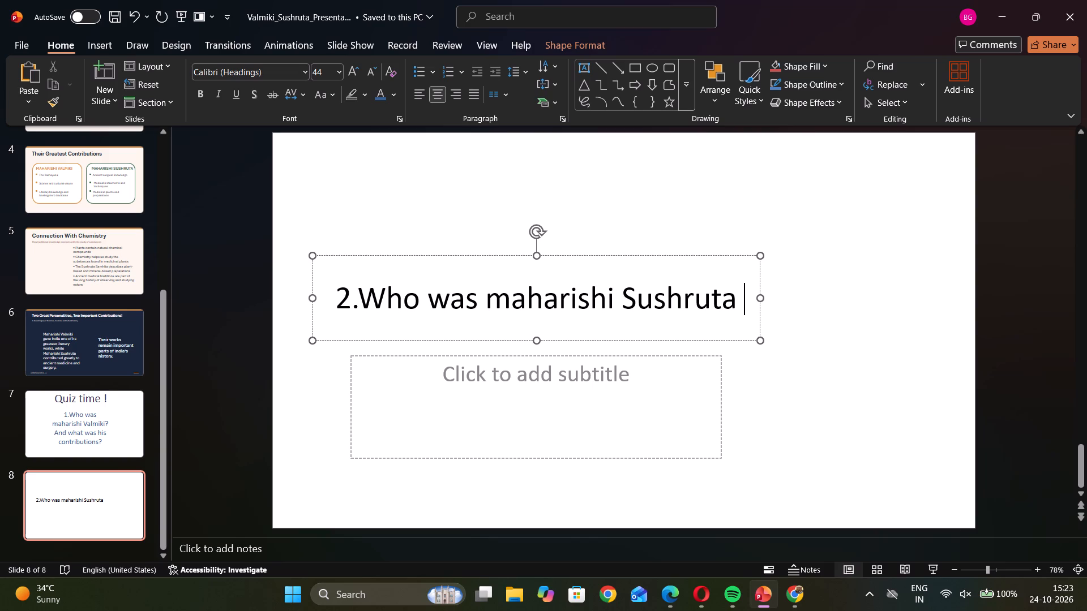
Capitalise "Maharishi" in the slide 8 title and end it with a question mark: "2.Who was Maharishi Sushruta?".
click(509, 302)
key(BackSpace)
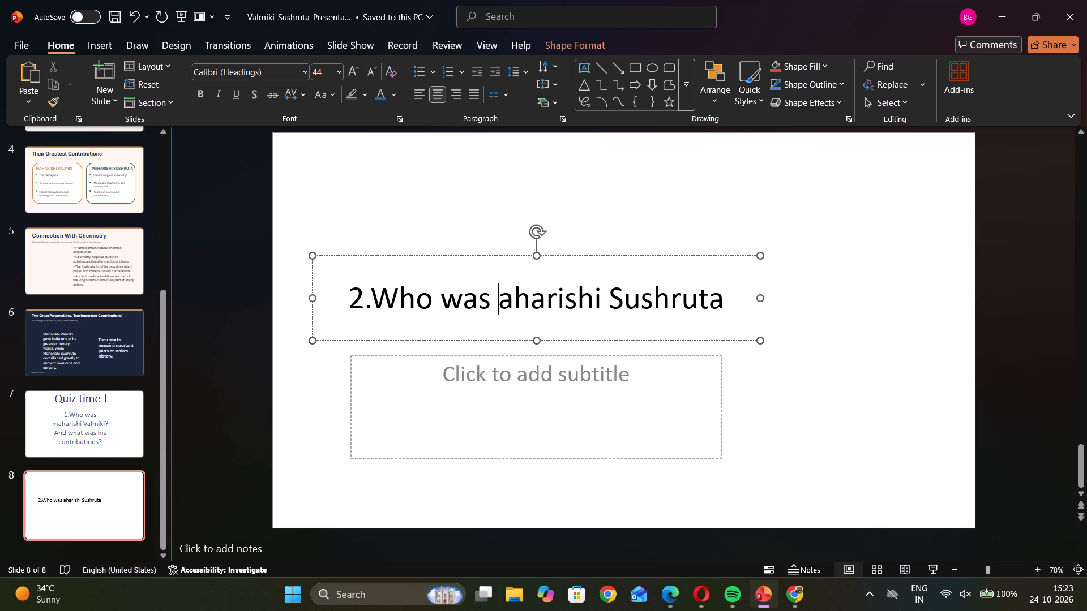
key(shift+m)
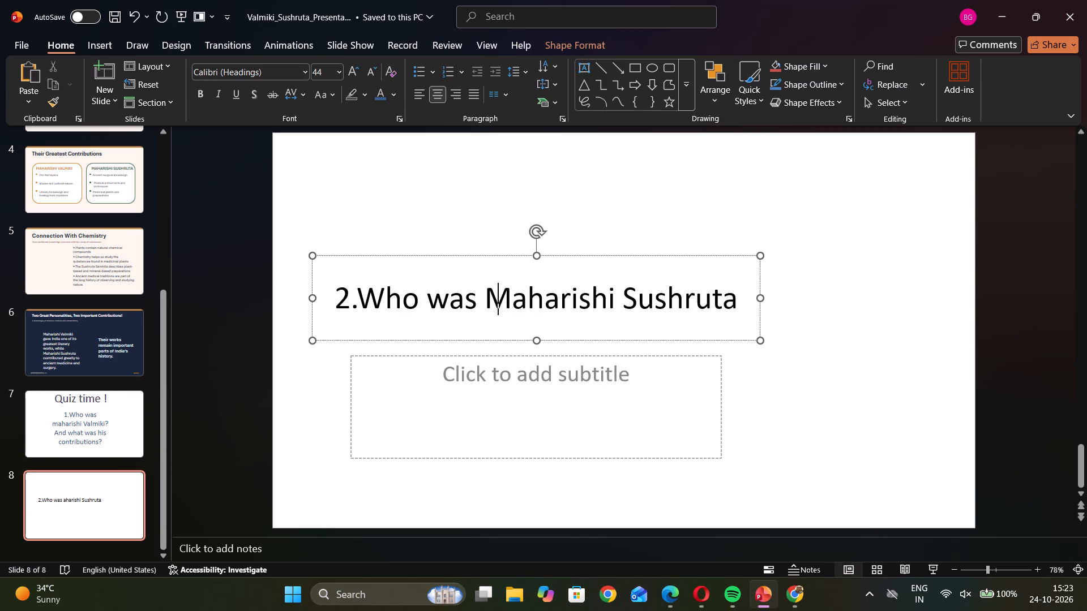
click(740, 309)
key(shift+question)
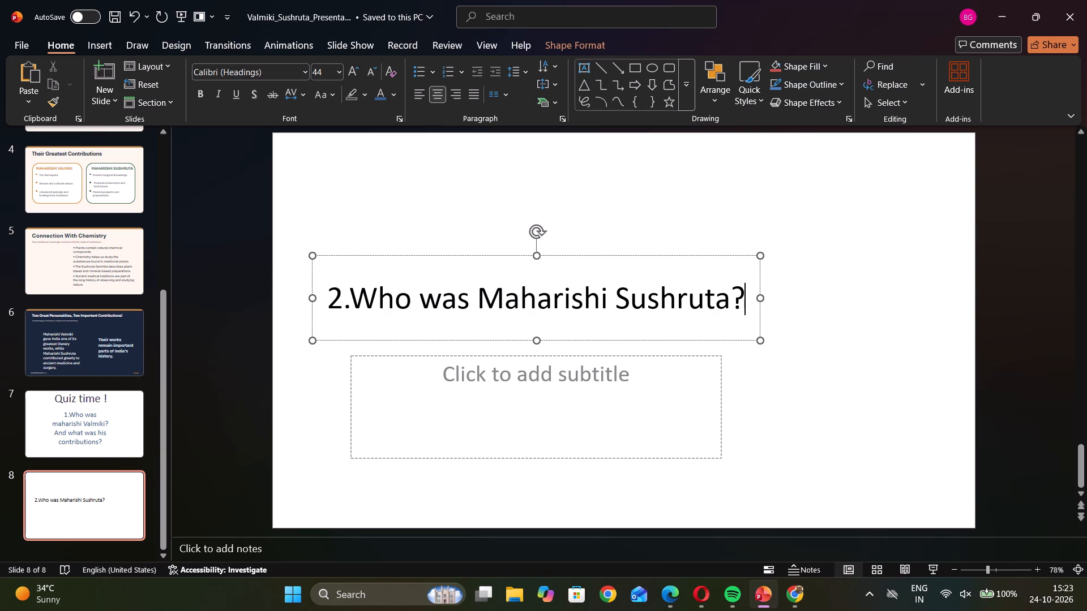
Enter "And what was his contributions" in the subtitle placeholder of slide 8.
click(596, 415)
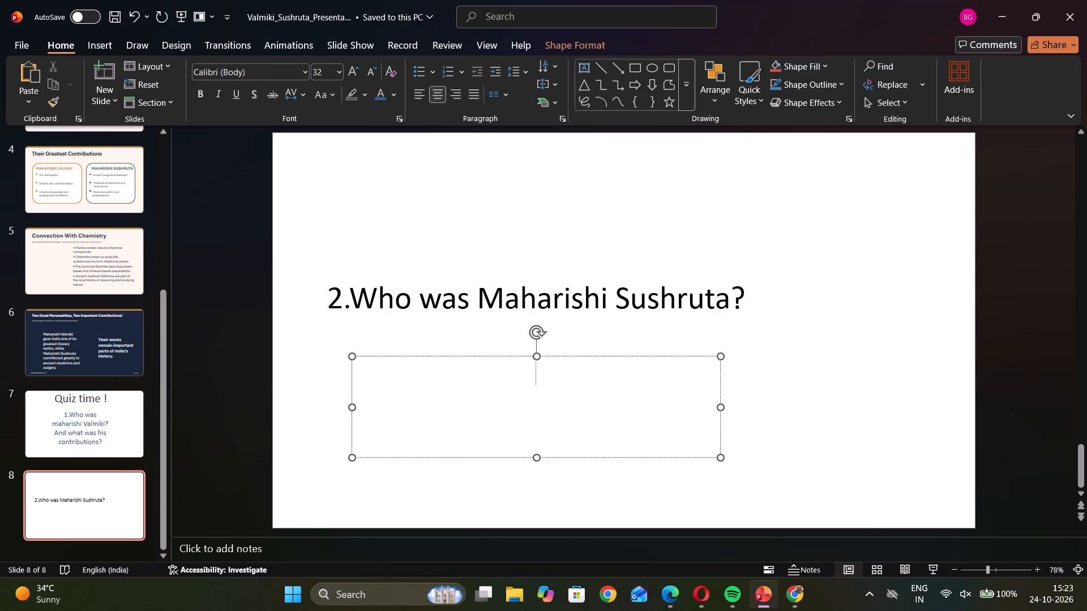
text(and what)
key(space)
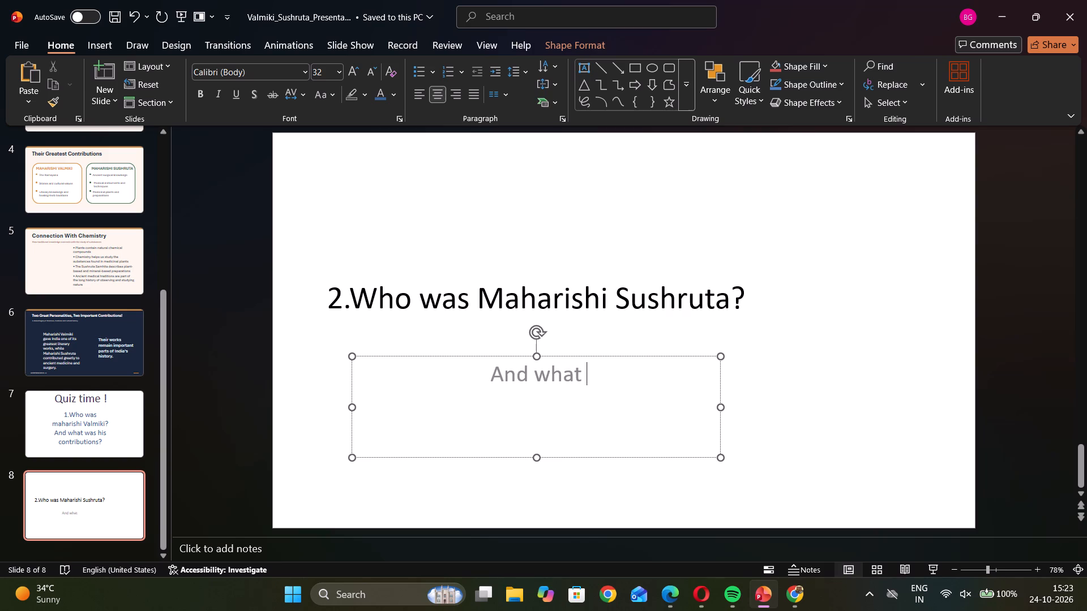
text(was his)
key(space)
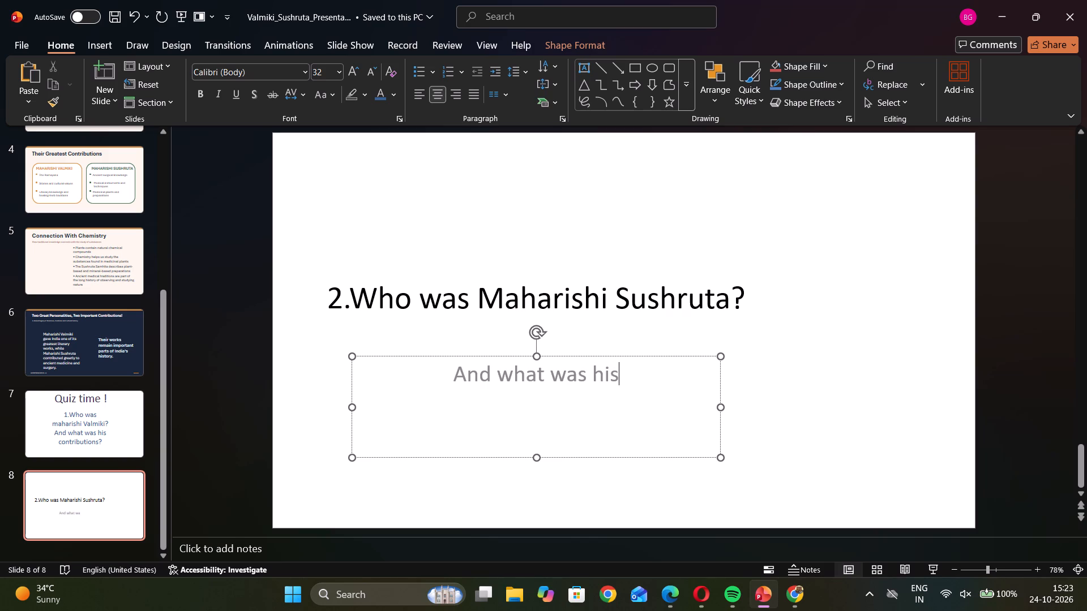
text(contribo)
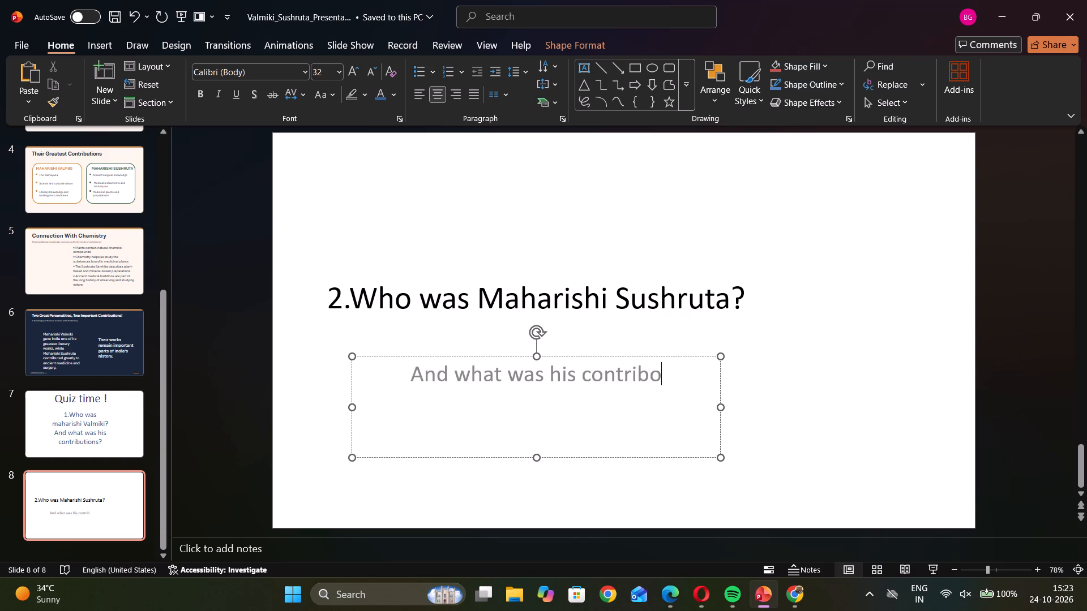
key(BackSpace)
text(utionx)
key(space)
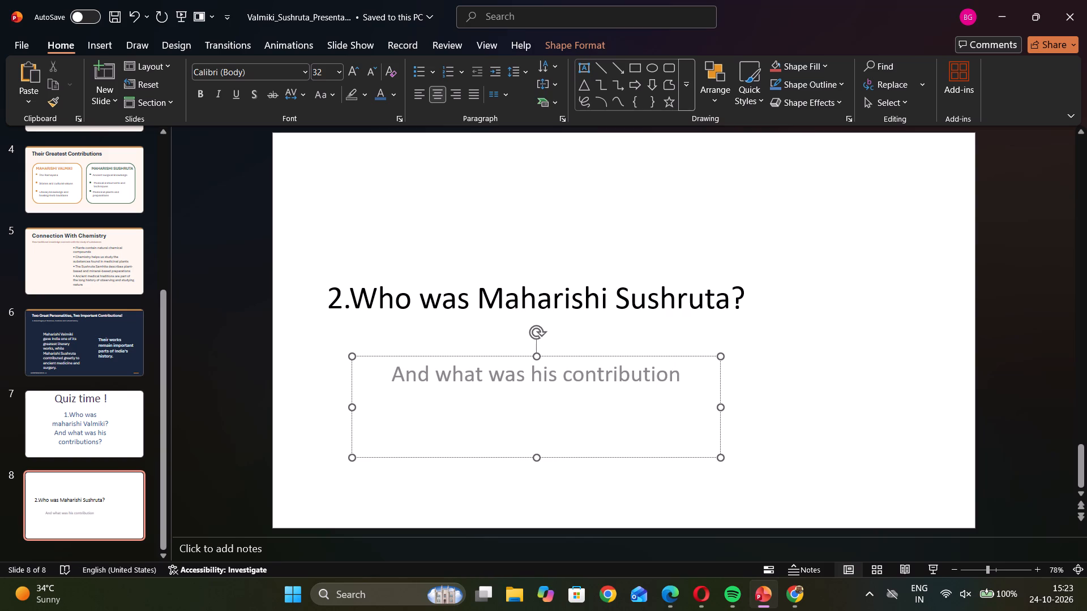
key(BackSpace)
text(s)
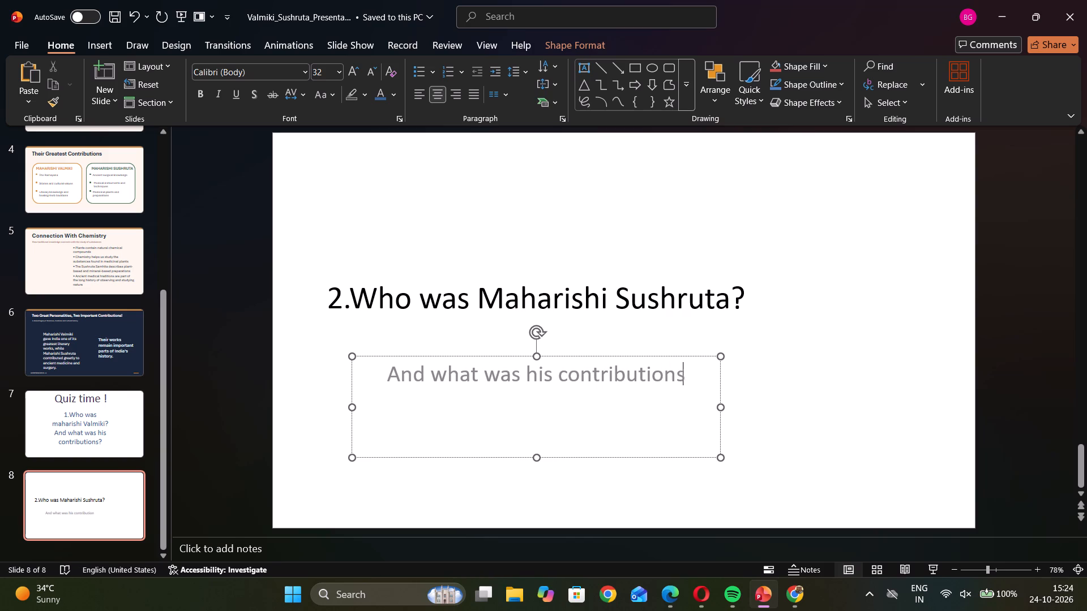
Set the font size of the subtitle "And what was his contributions" on slide 8 to 60.
key(space)
drag(388, 370, 681, 384)
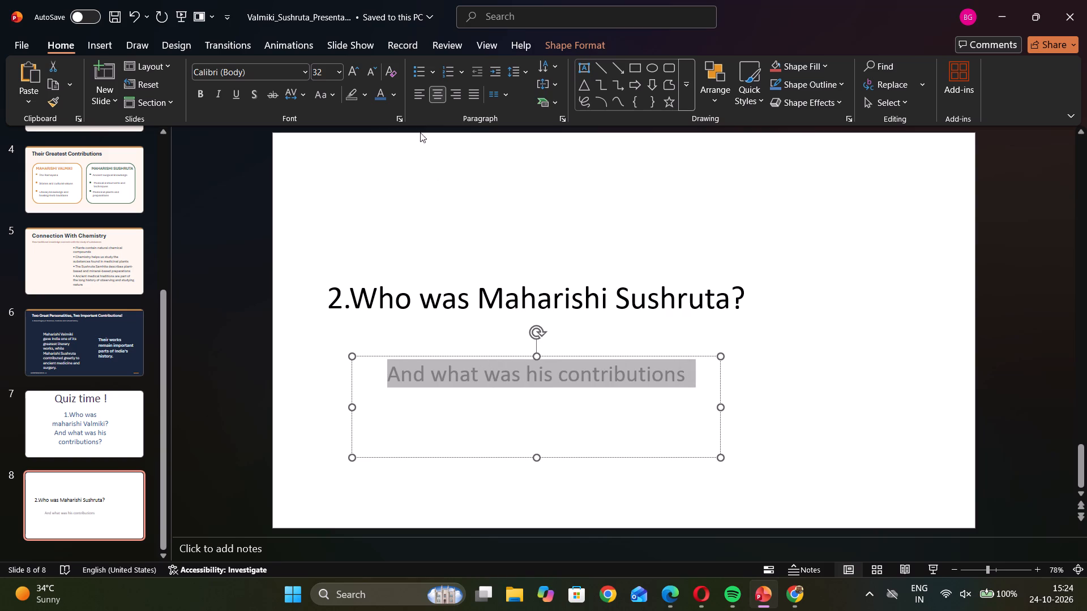
click(336, 74)
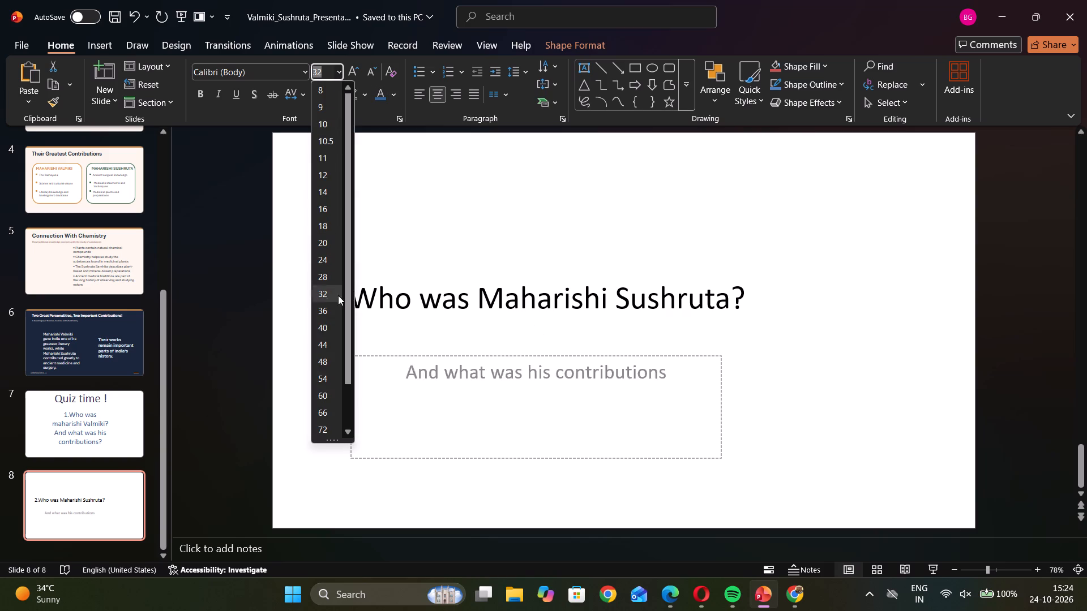
click(335, 390)
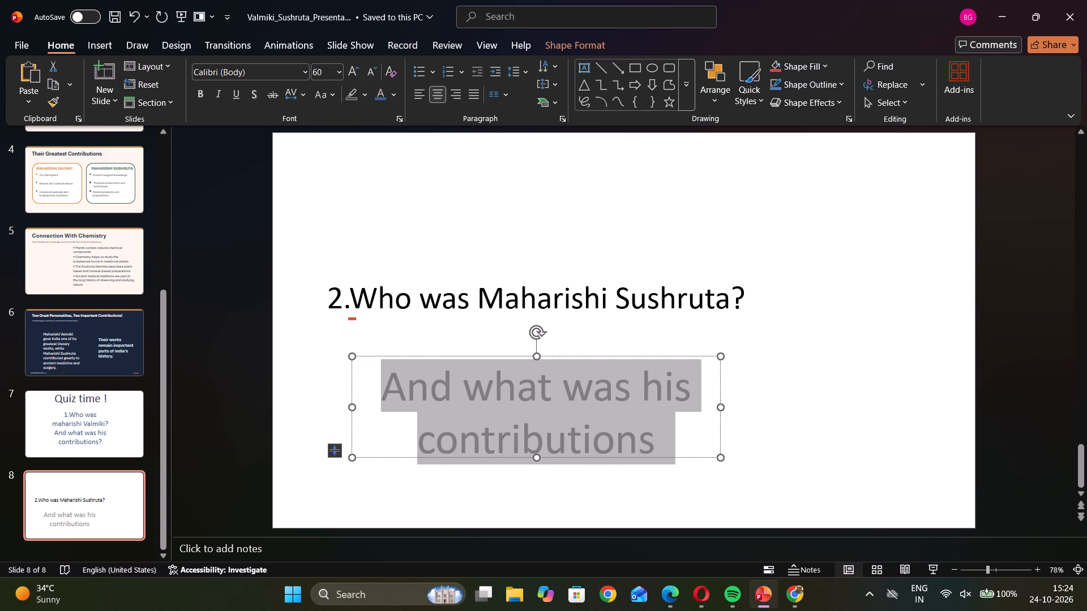
Set the font size of "Who was Maharishi Sushruta?" in the slide 8 title to 60, leaving out the "2." prefix.
click(348, 300)
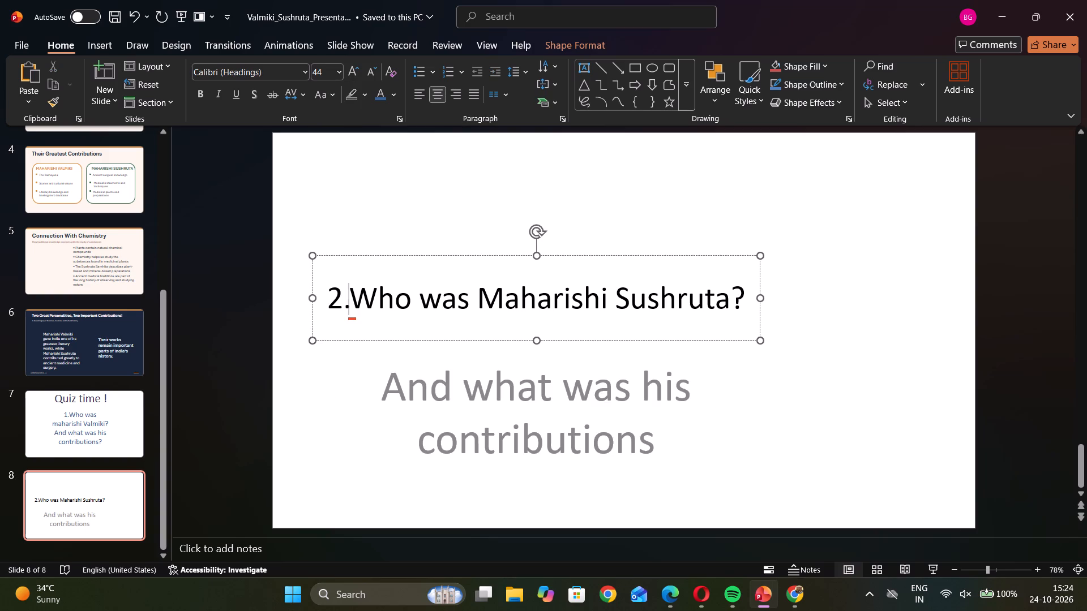
drag(360, 309, 695, 257)
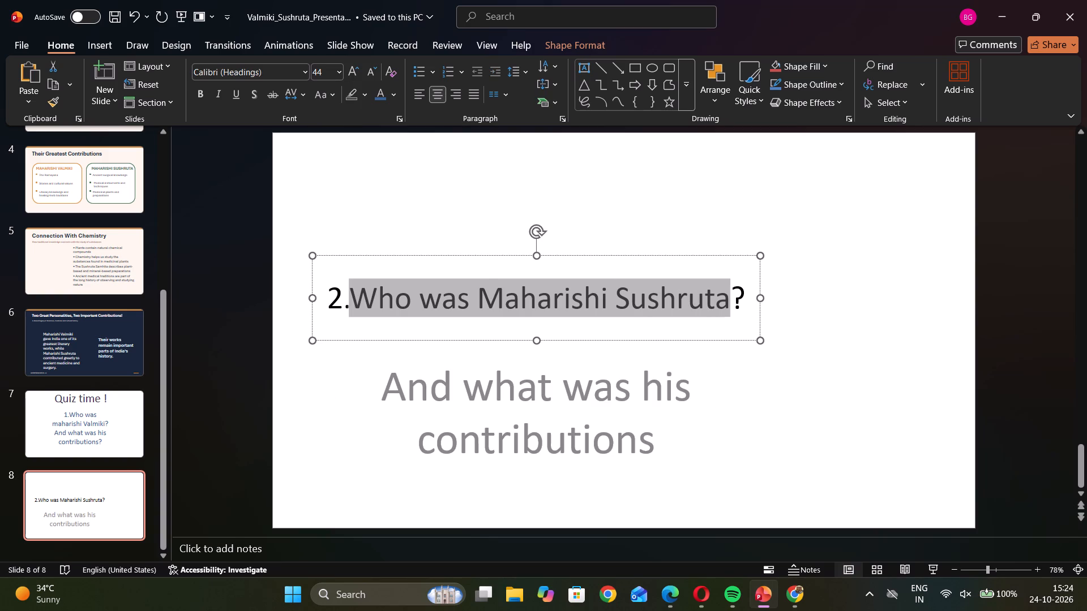
drag(695, 257, 783, 265)
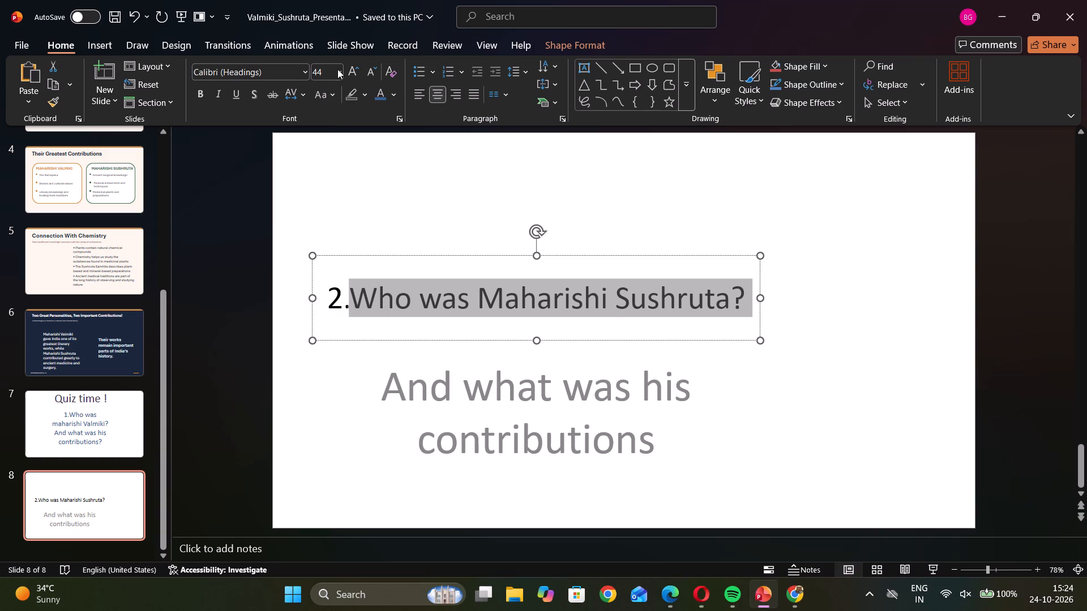
drag(333, 67, 339, 20)
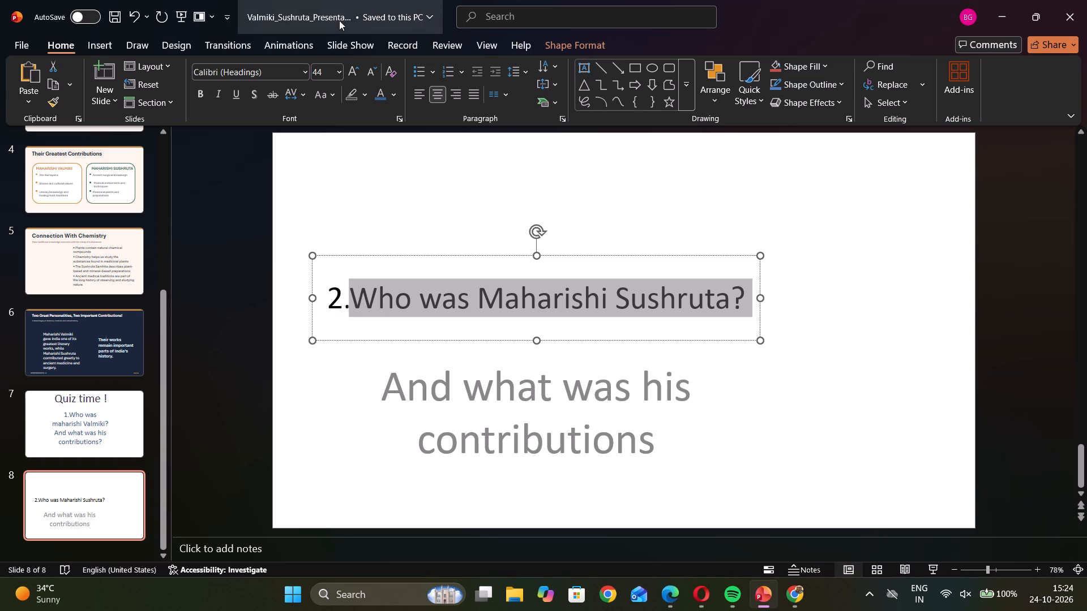
drag(339, 20, 338, 37)
click(336, 72)
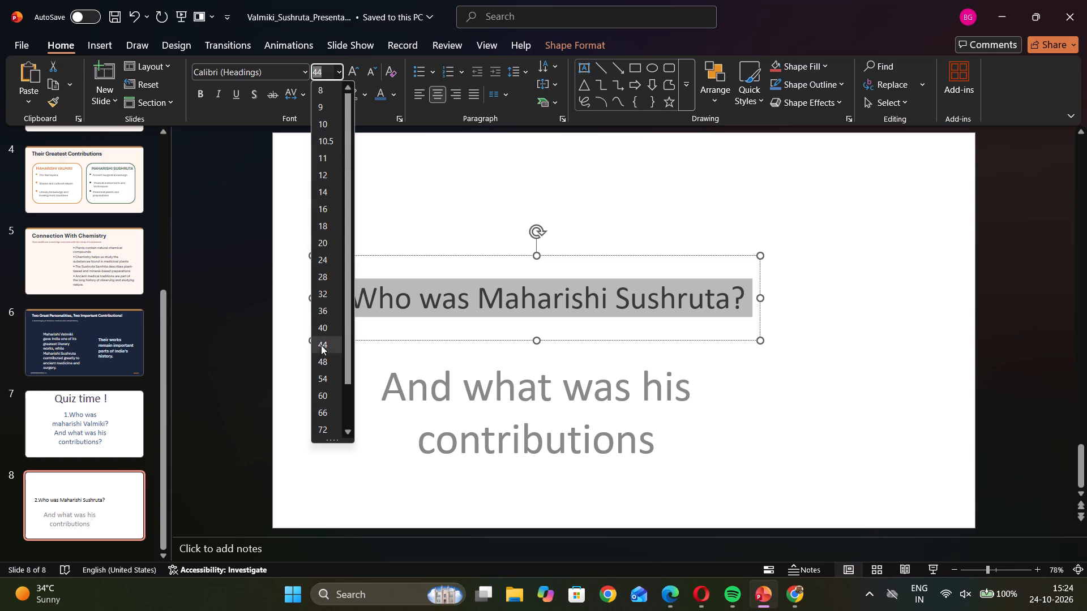
click(328, 397)
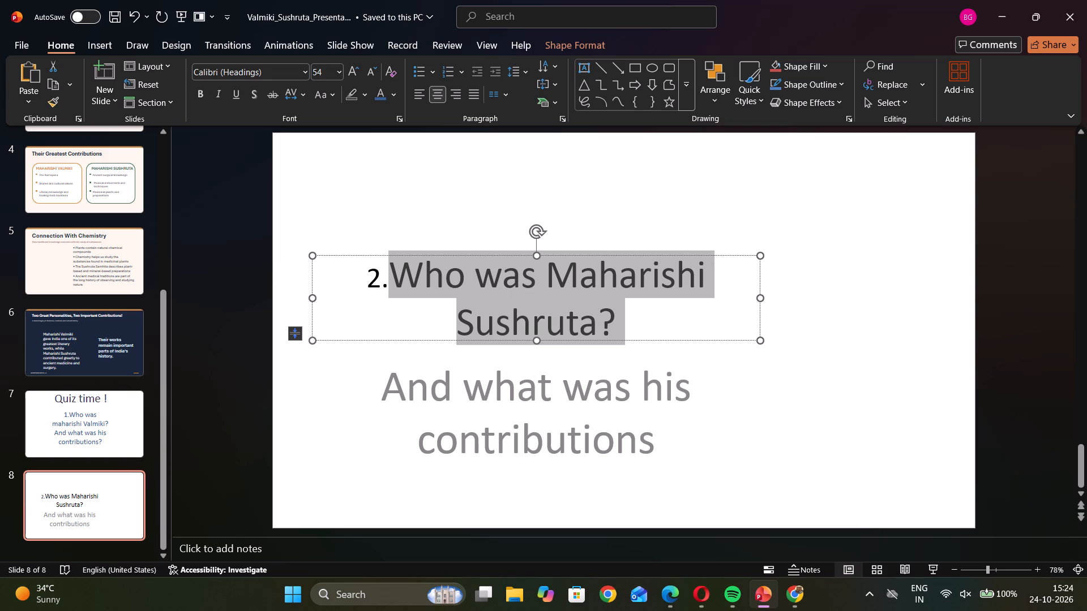
Move the slide 8 title box up and to the right, into the upper middle of the slide.
drag(733, 256, 777, 208)
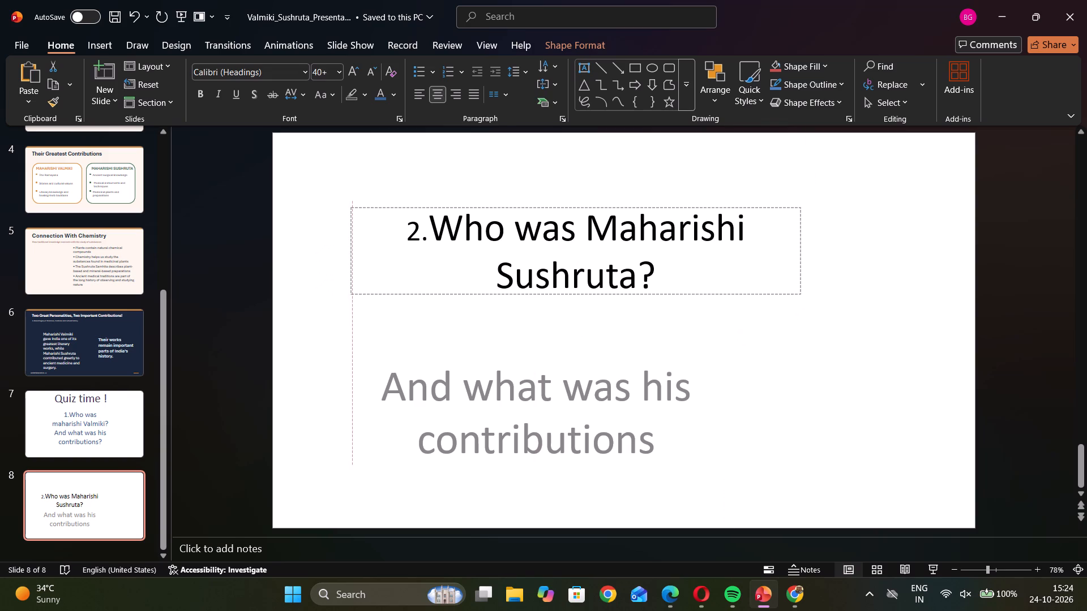
drag(777, 208, 806, 180)
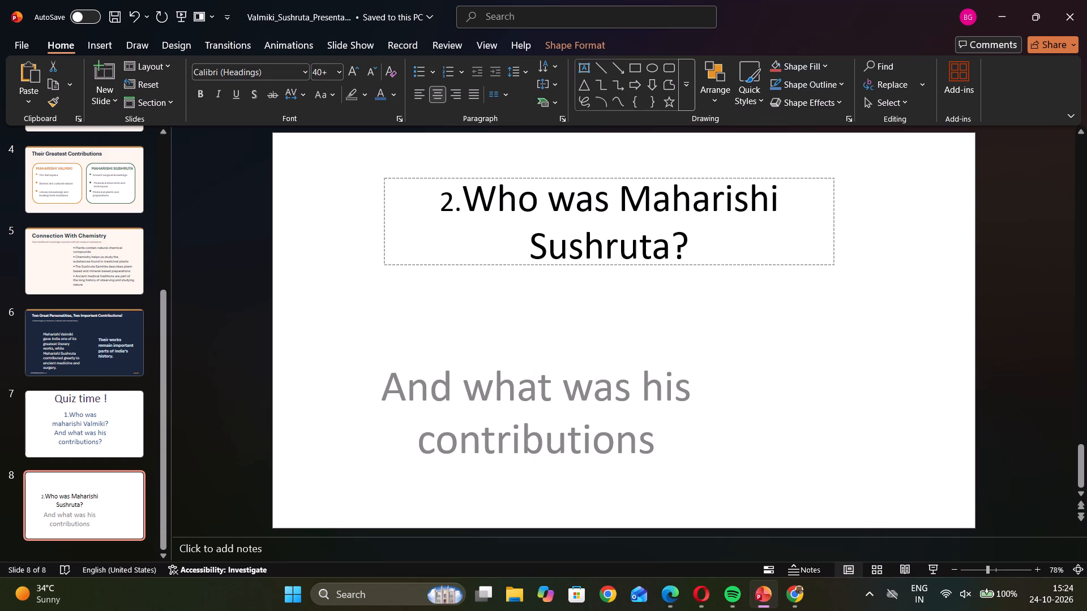
drag(806, 180, 812, 175)
click(694, 341)
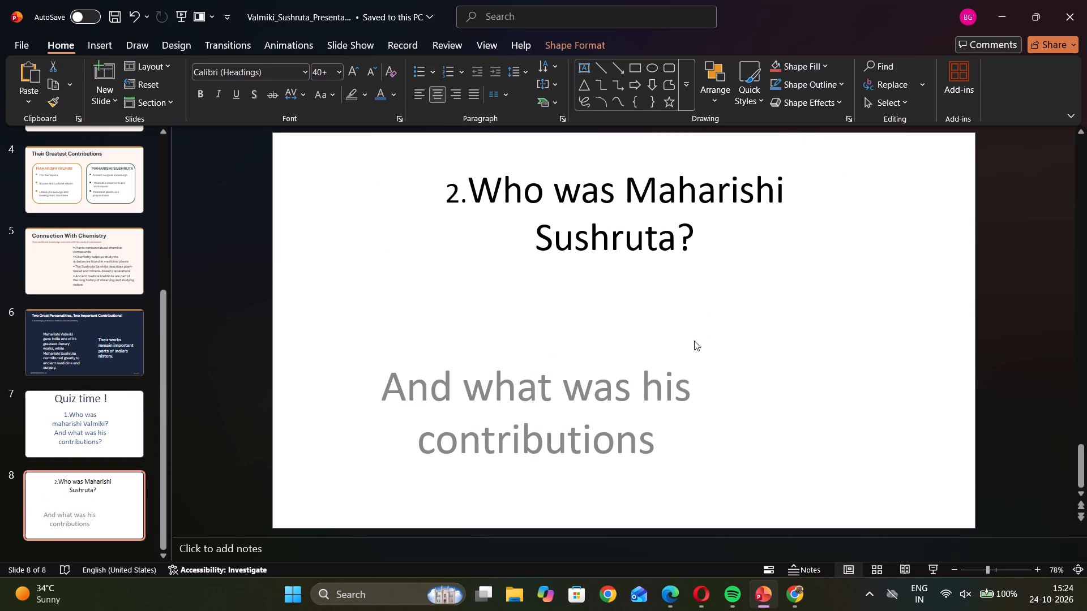
Move the slide 8 subtitle box up and to the right so it is horizontally centred beneath the title.
click(682, 377)
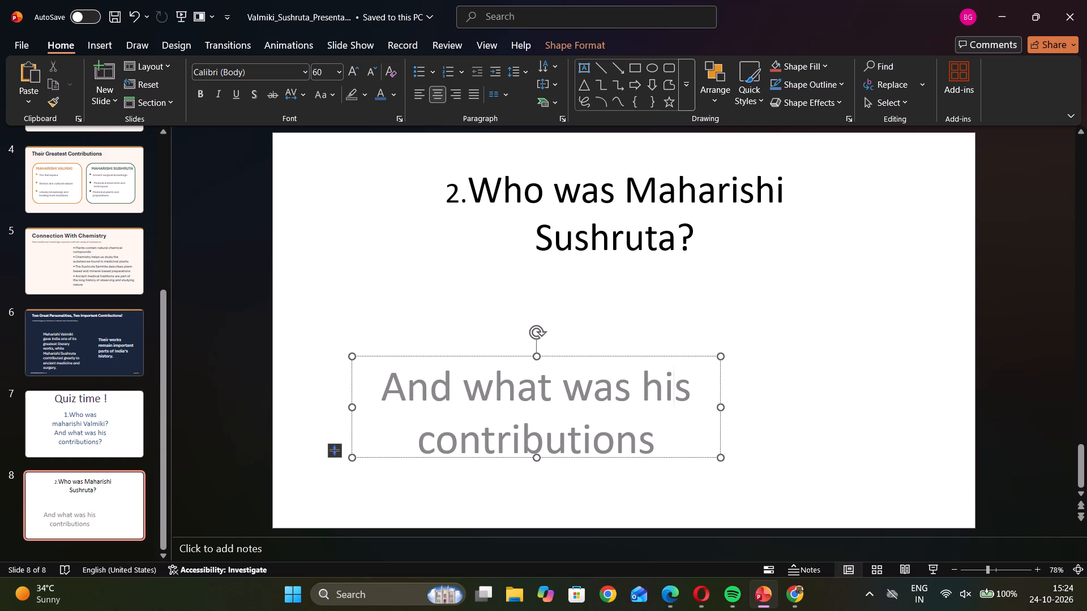
drag(695, 357, 786, 325)
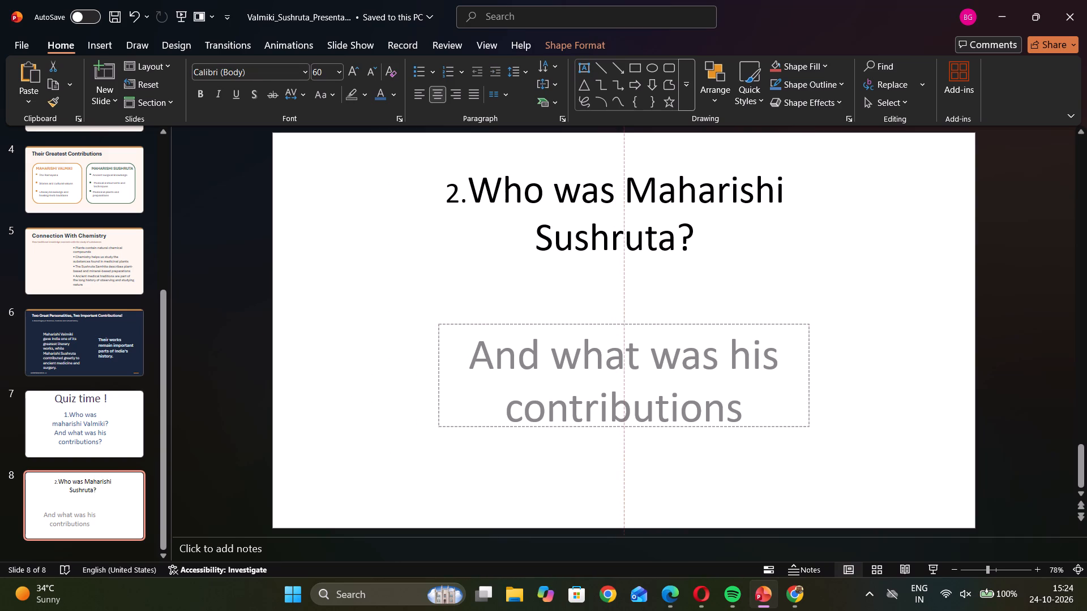
drag(786, 325, 787, 321)
Replace the trailing space in the slide 8 subtitle with a question mark: "And what was his contributions?".
click(752, 399)
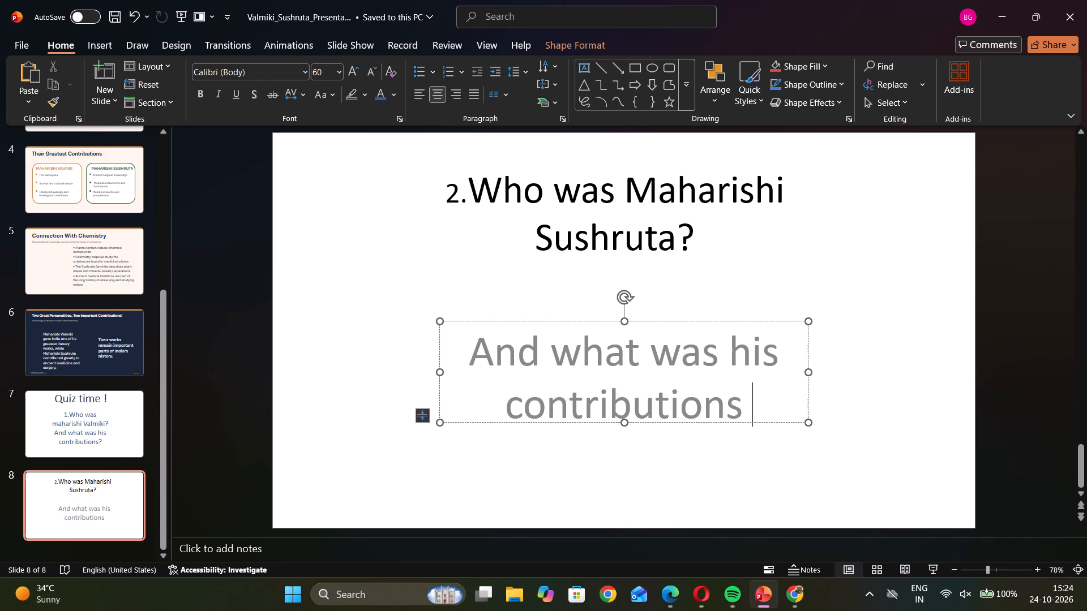
key(BackSpace)
key(shift+question)
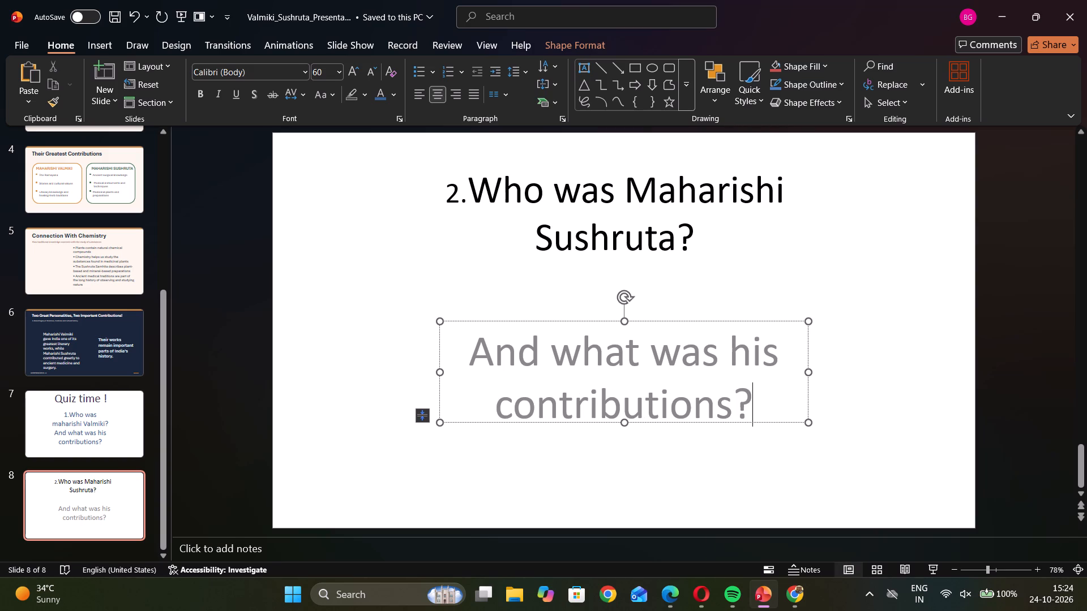
Change the slide 8 subtitle's font colour to the darkest shade under black in the theme colours.
drag(469, 333, 823, 402)
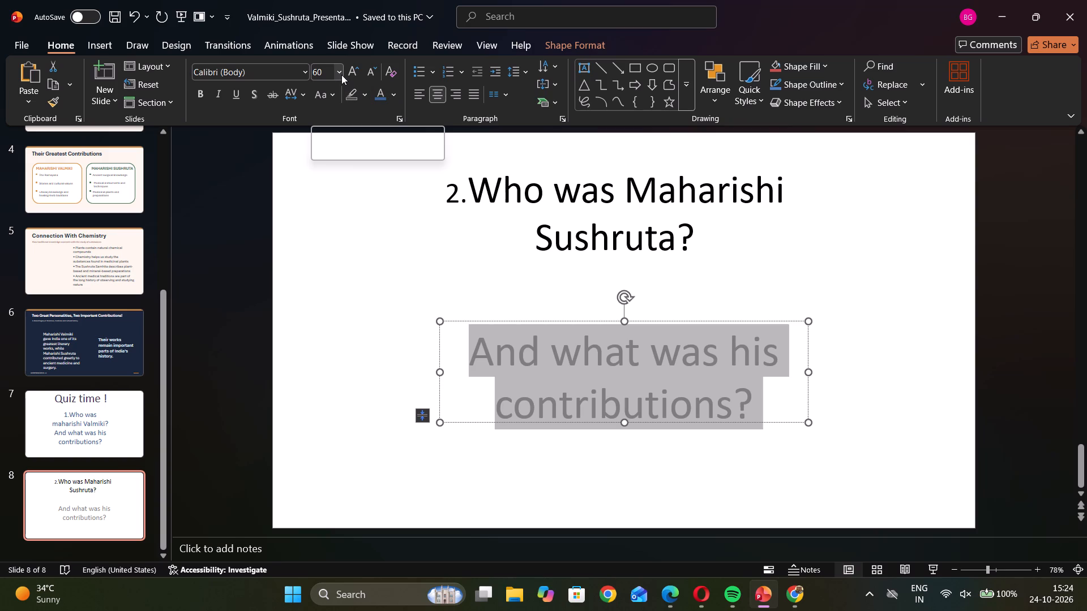
click(395, 92)
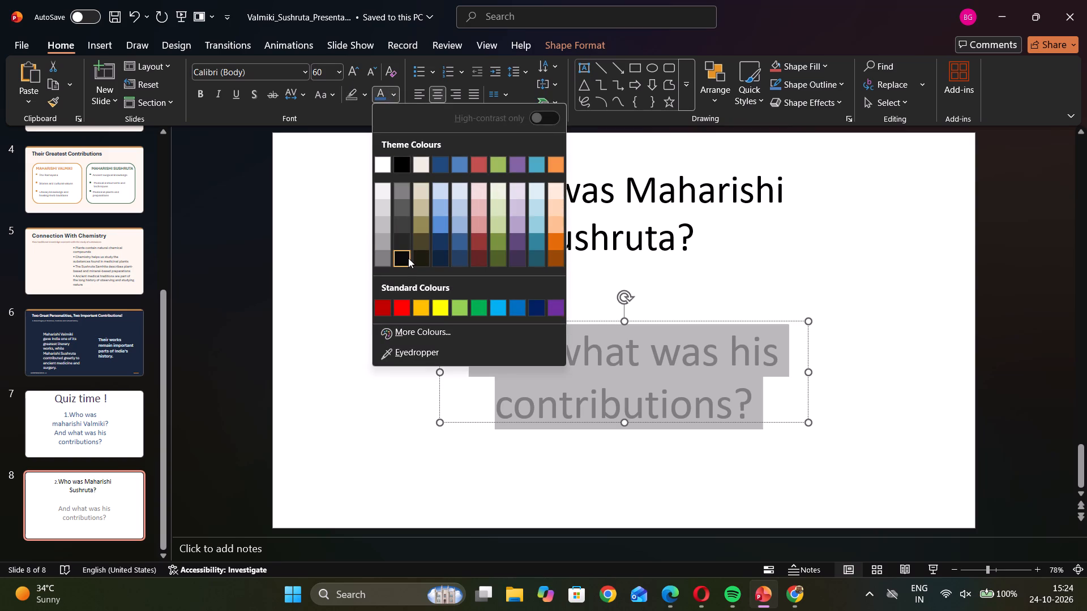
click(408, 257)
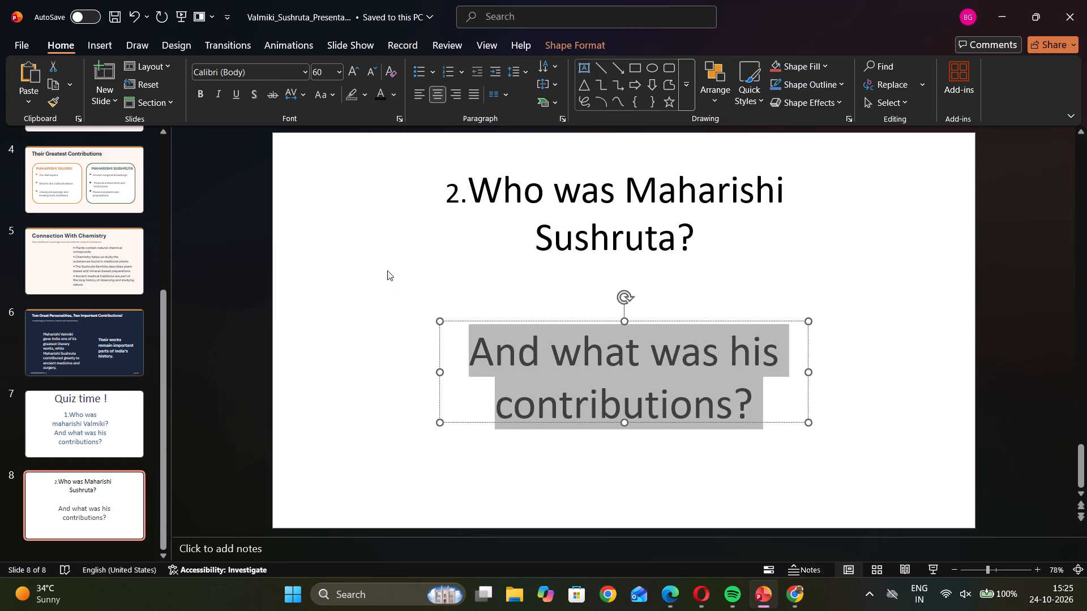
click(369, 280)
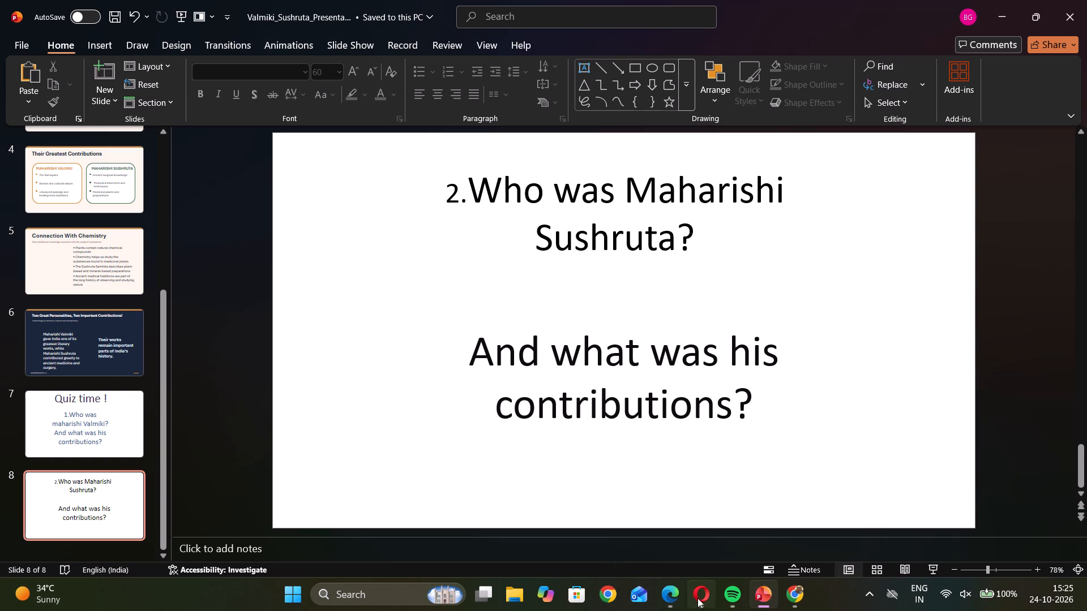
Switch to Chrome and copy the periodic-table "Thank You" card from the chemistry thank-you image results.
click(784, 596)
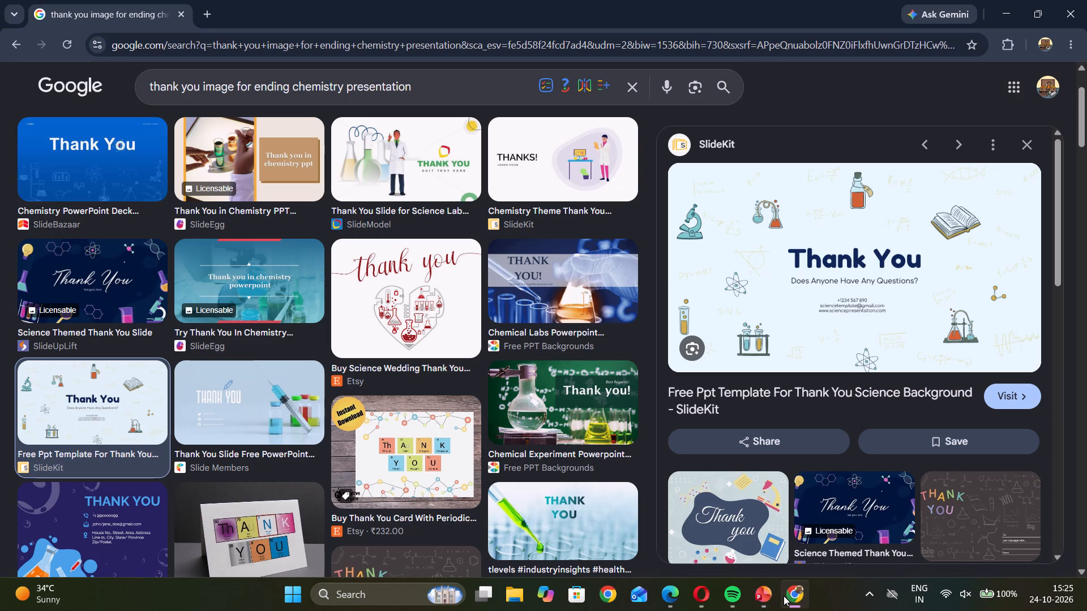
click(447, 89)
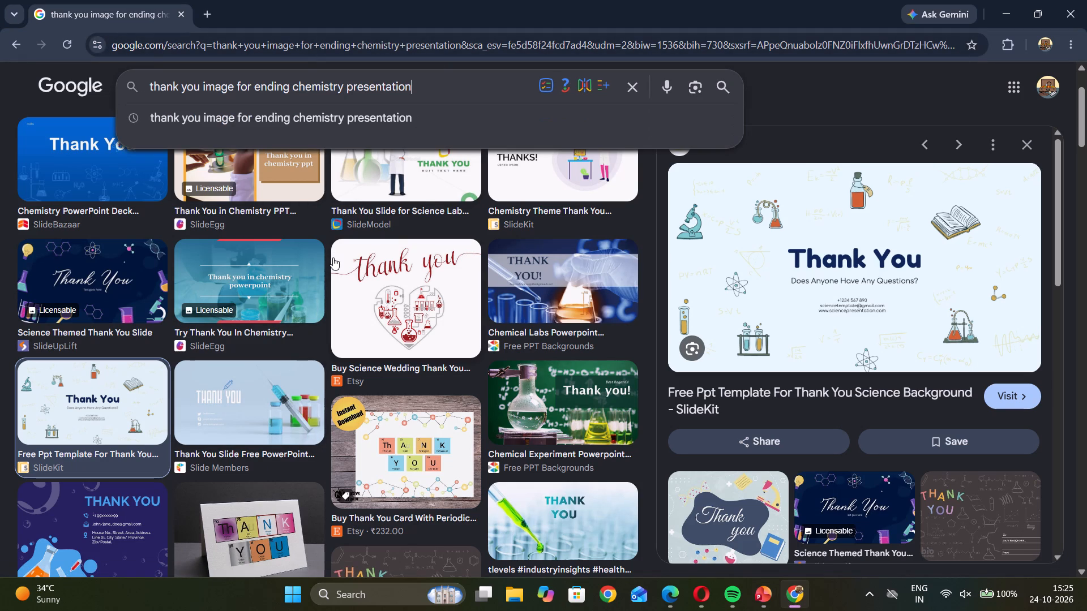
click(731, 244)
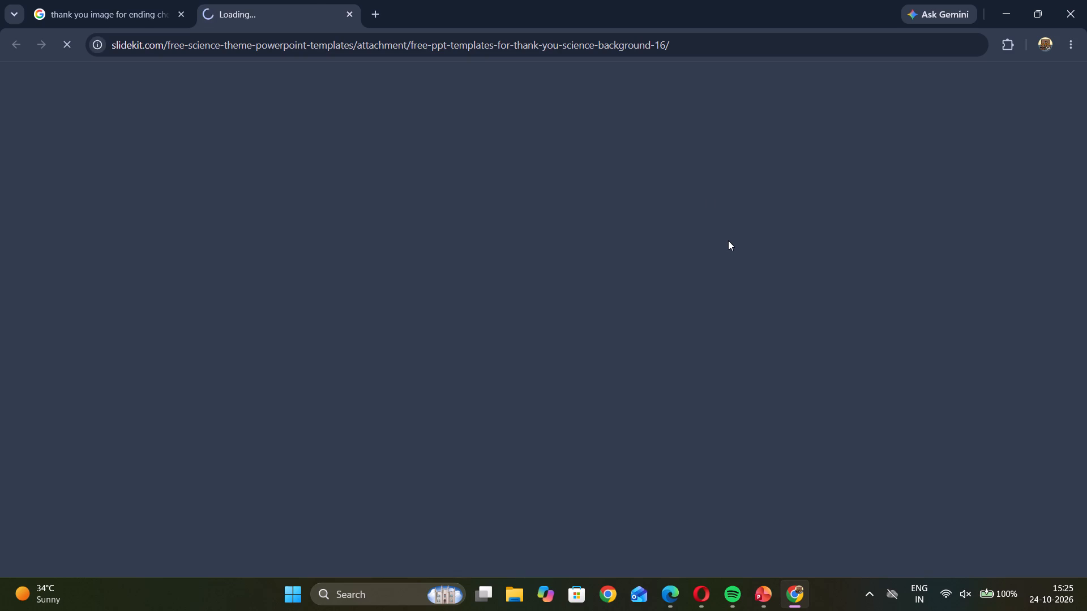
click(350, 16)
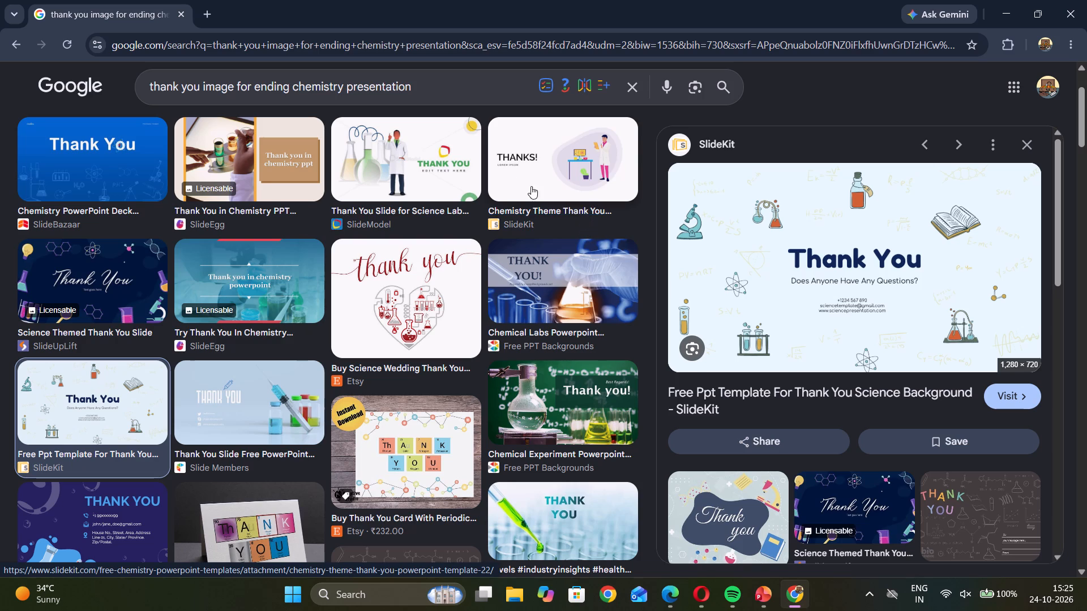
click(470, 165)
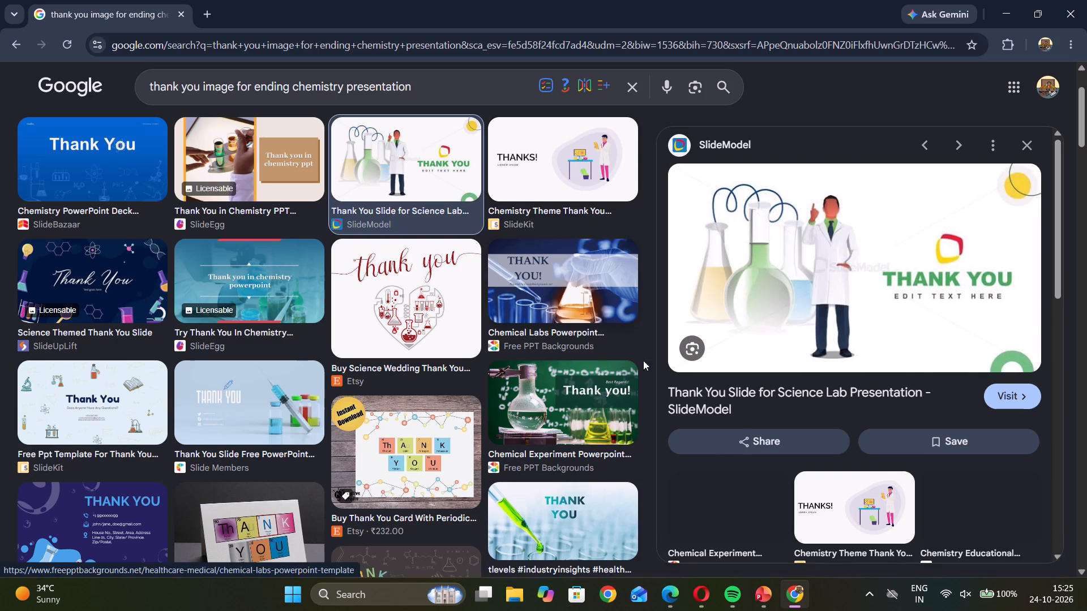
click(426, 421)
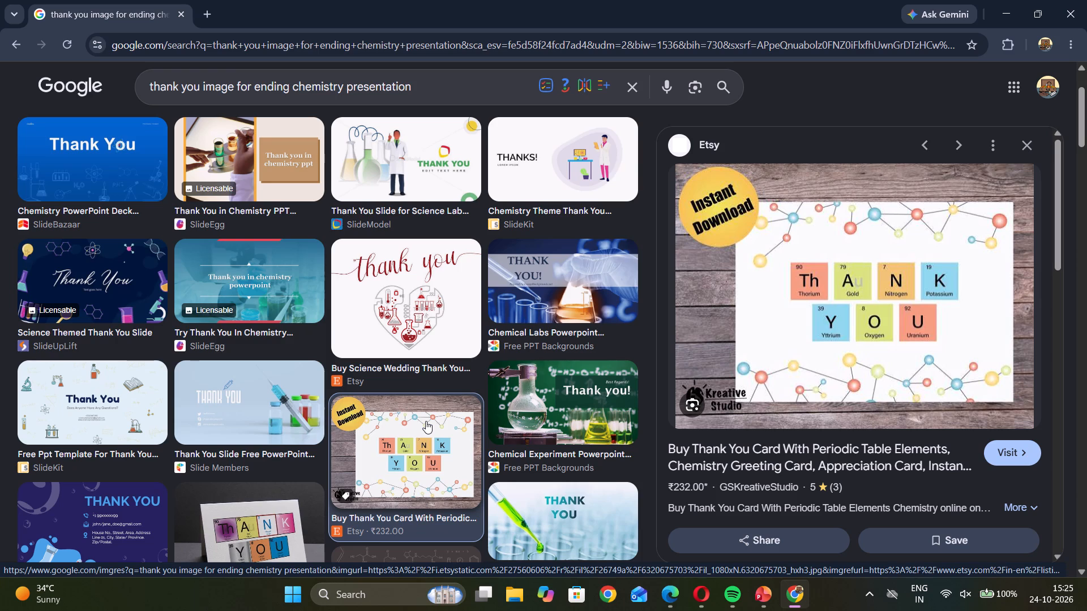
key(ctrl+v)
key(ctrl+c)
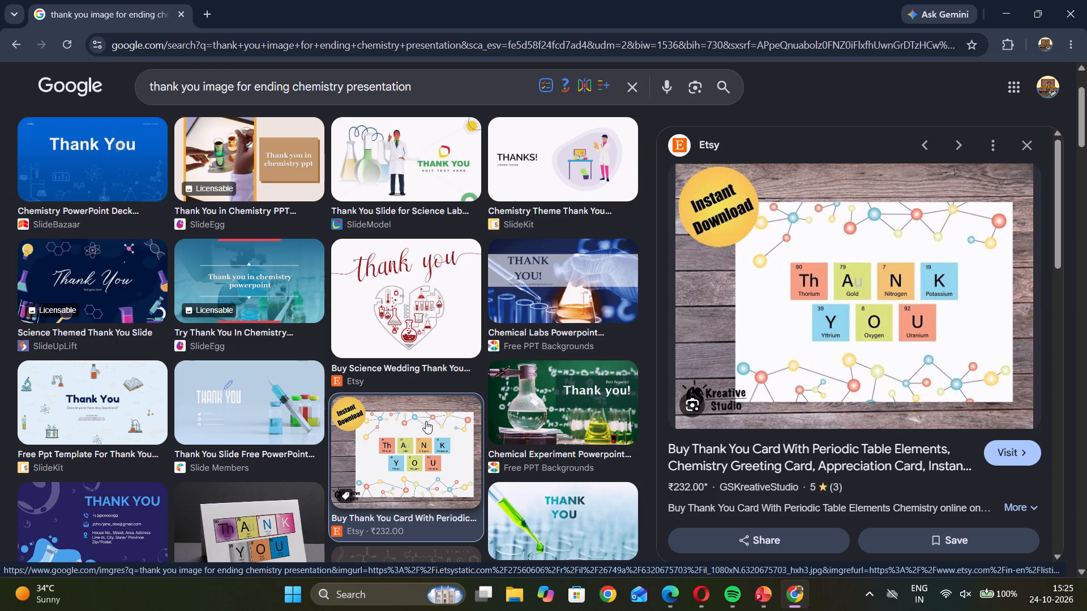
key(ctrl+c)
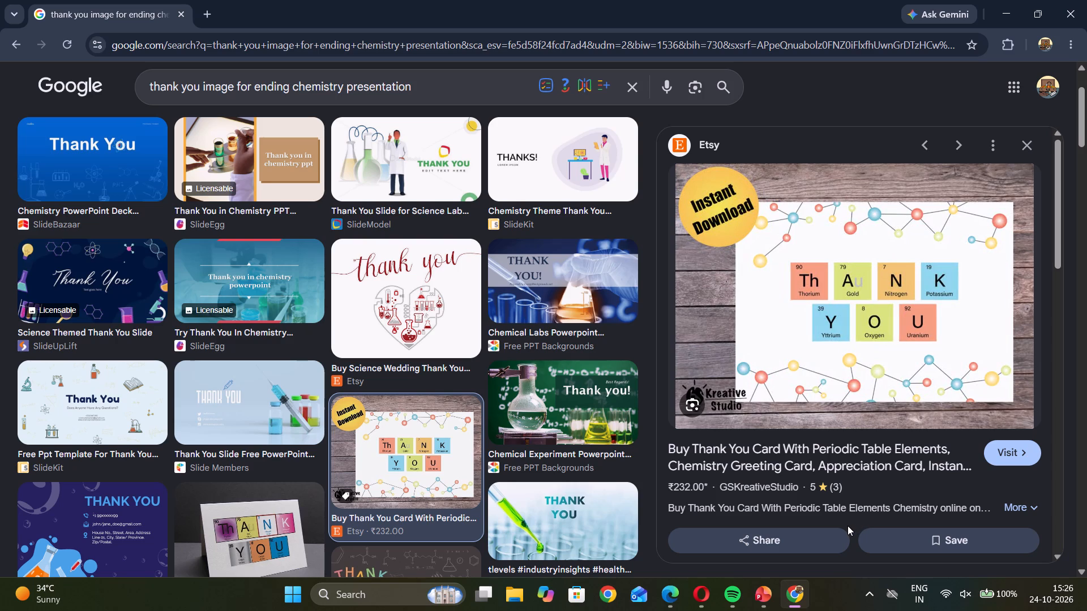
Switch to PowerPoint and add a slide with the Blank layout after slide 8.
click(756, 601)
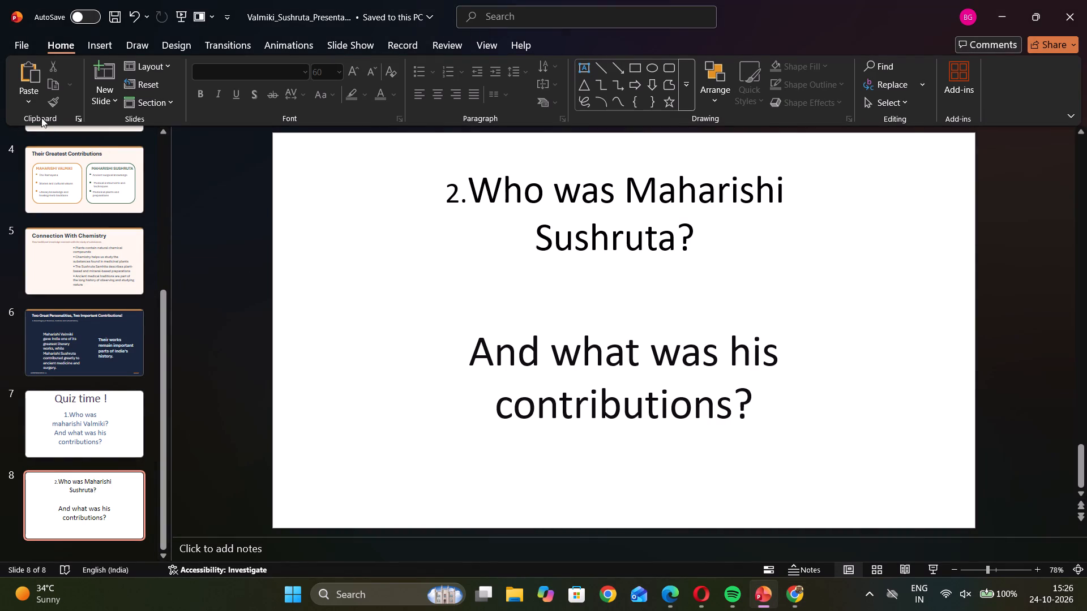
click(27, 100)
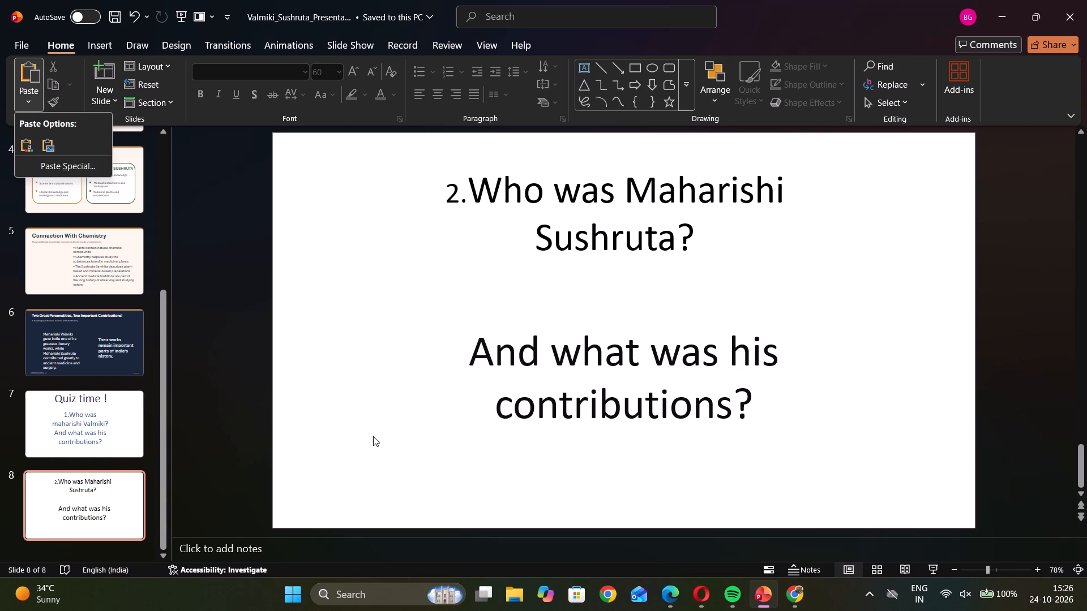
click(262, 418)
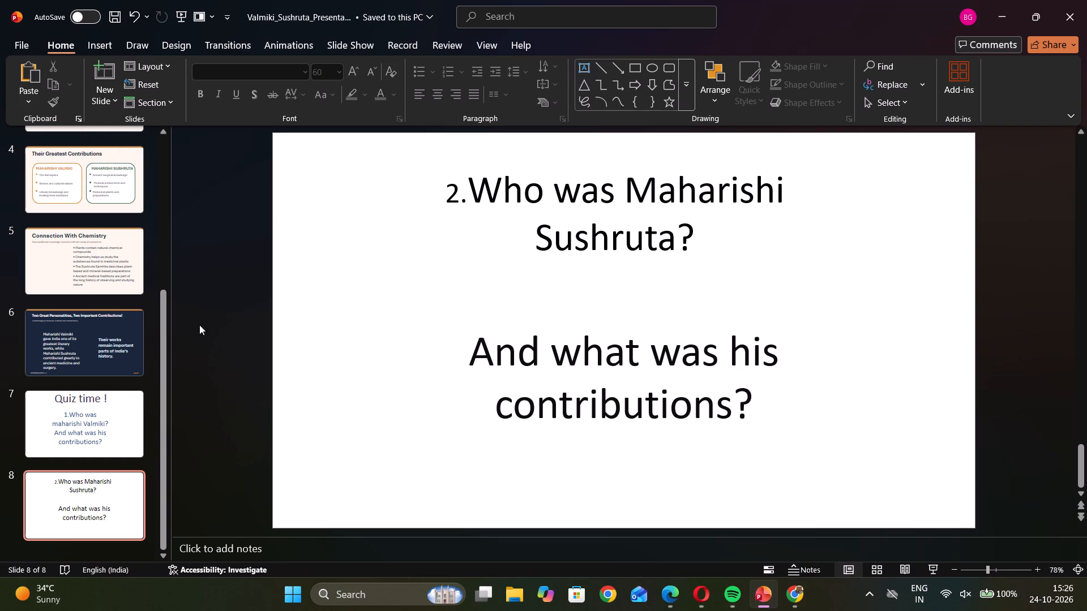
click(110, 102)
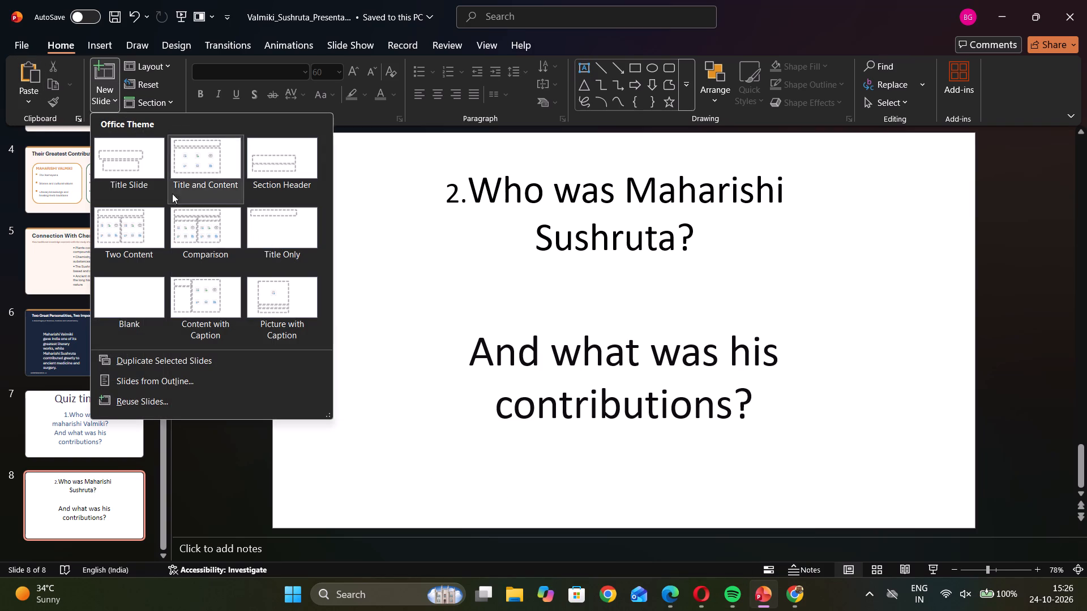
click(140, 305)
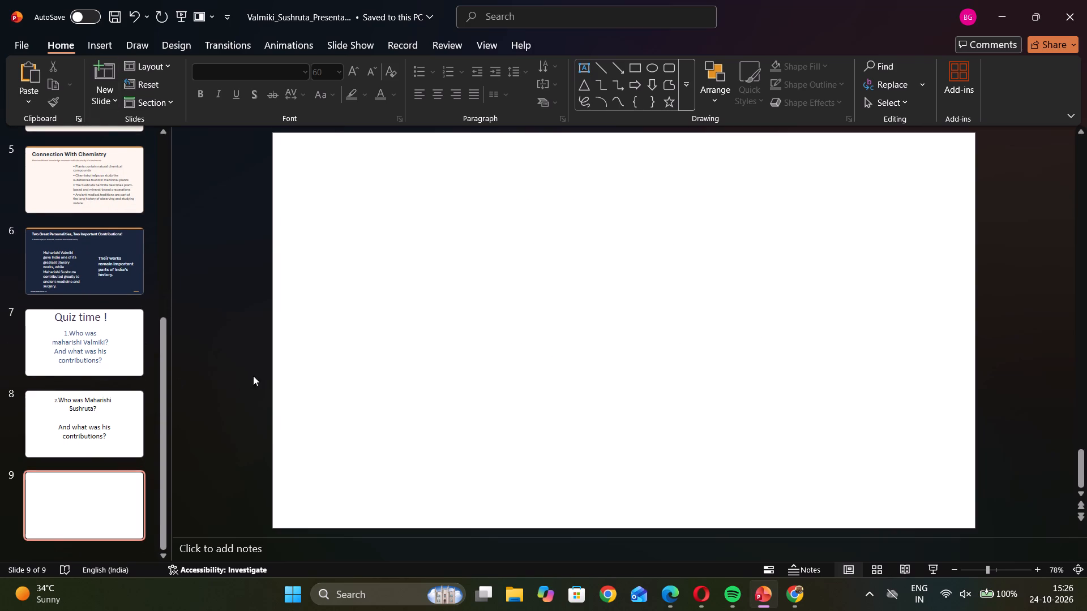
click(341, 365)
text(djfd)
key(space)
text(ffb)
Go back to slide 2, Maharishi Valmiki, in the presentation.
triple_click(162, 132)
double_click(162, 132)
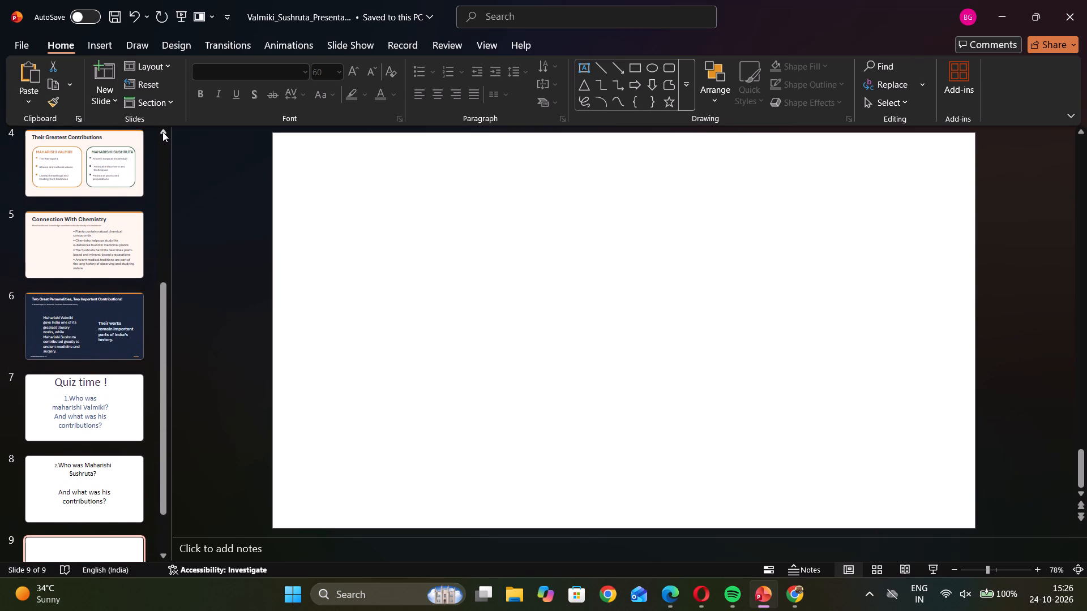
triple_click(162, 132)
click(162, 132)
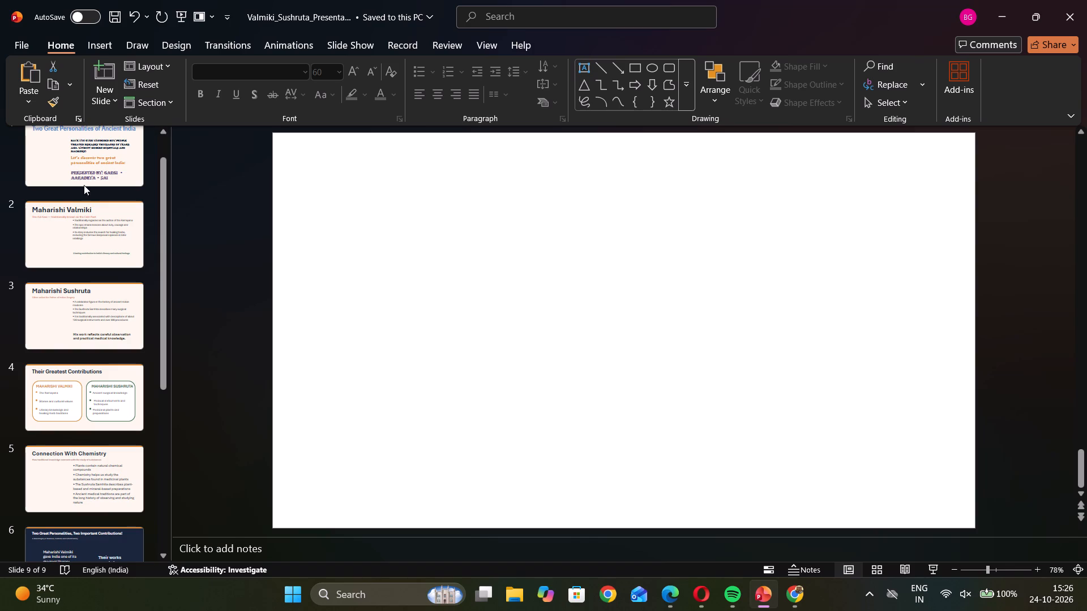
click(61, 220)
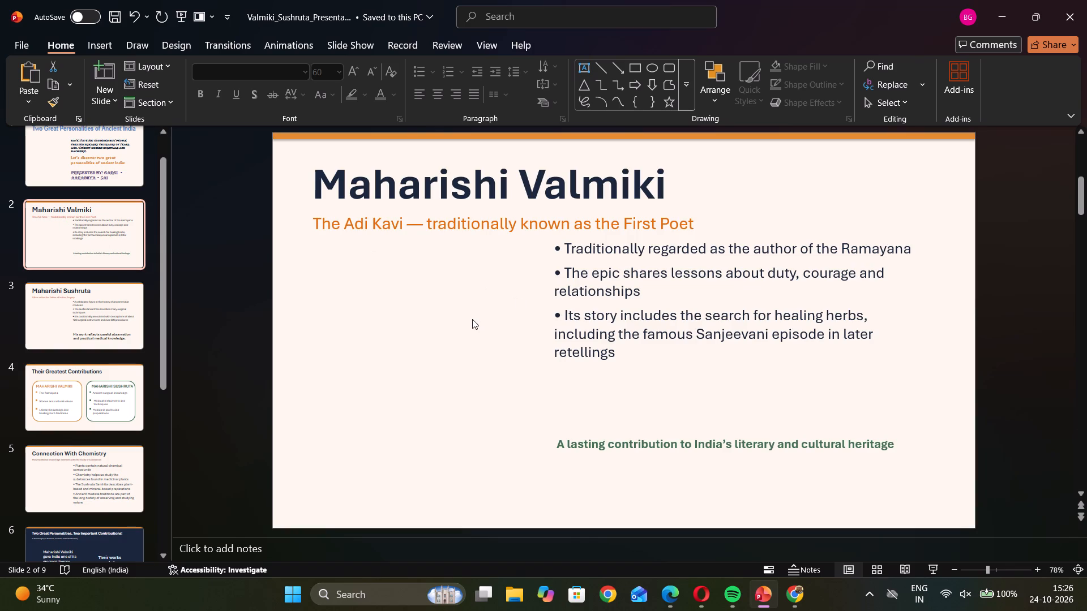
Switch to Chrome and replace the thank-you image search with the earlier query "valmiki maharishi image".
click(792, 596)
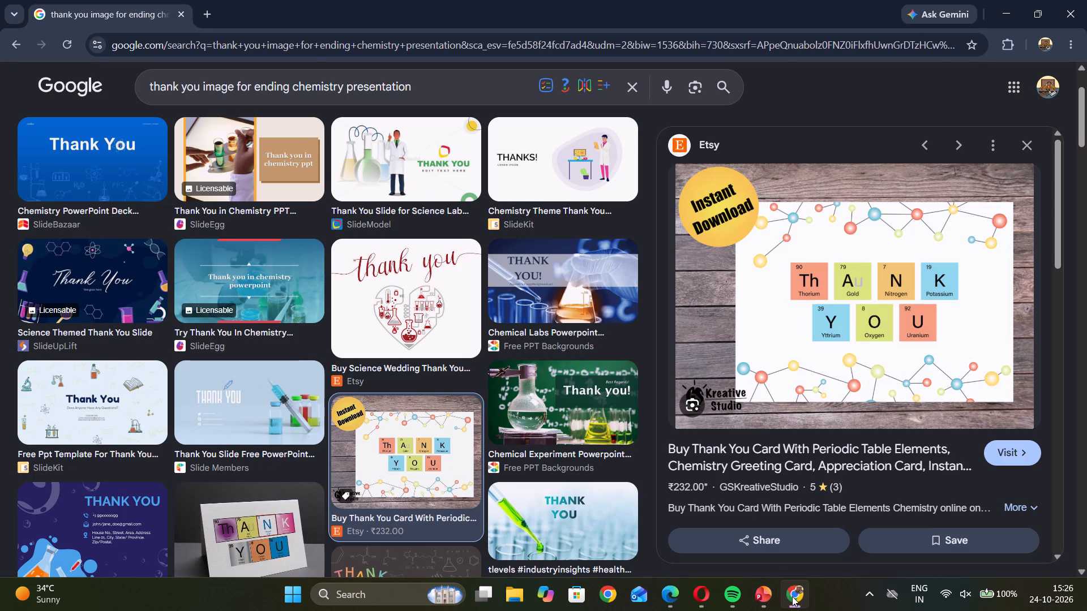
click(448, 87)
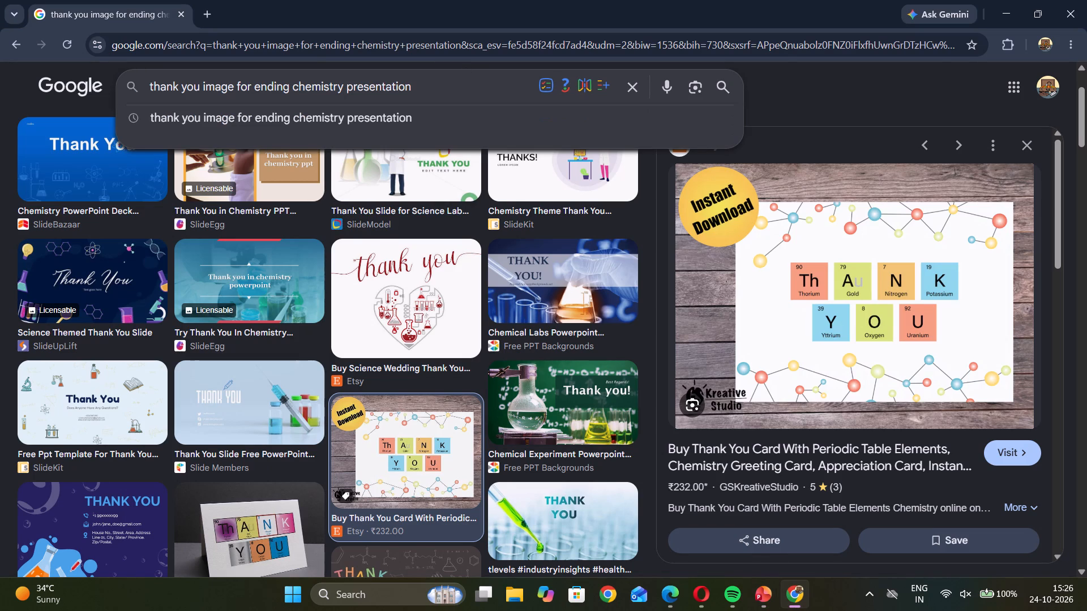
key(BackSpace)
key(BackSpace)
key(BackSpace)
key(BackSpace)
key(BackSpace)
key(BackSpace)
key(BackSpace)
key(BackSpace)
key(BackSpace)
key(BackSpace)
key(BackSpace)
key(BackSpace)
key(BackSpace)
key(BackSpace)
key(BackSpace)
key(BackSpace)
key(BackSpace)
key(BackSpace)
key(BackSpace)
key(BackSpace)
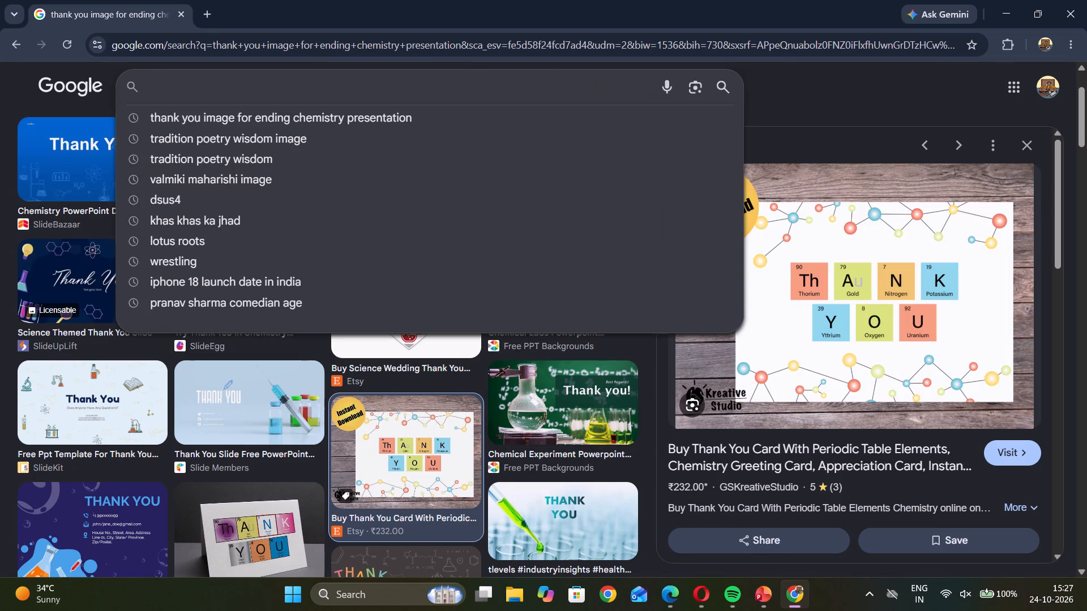
click(247, 173)
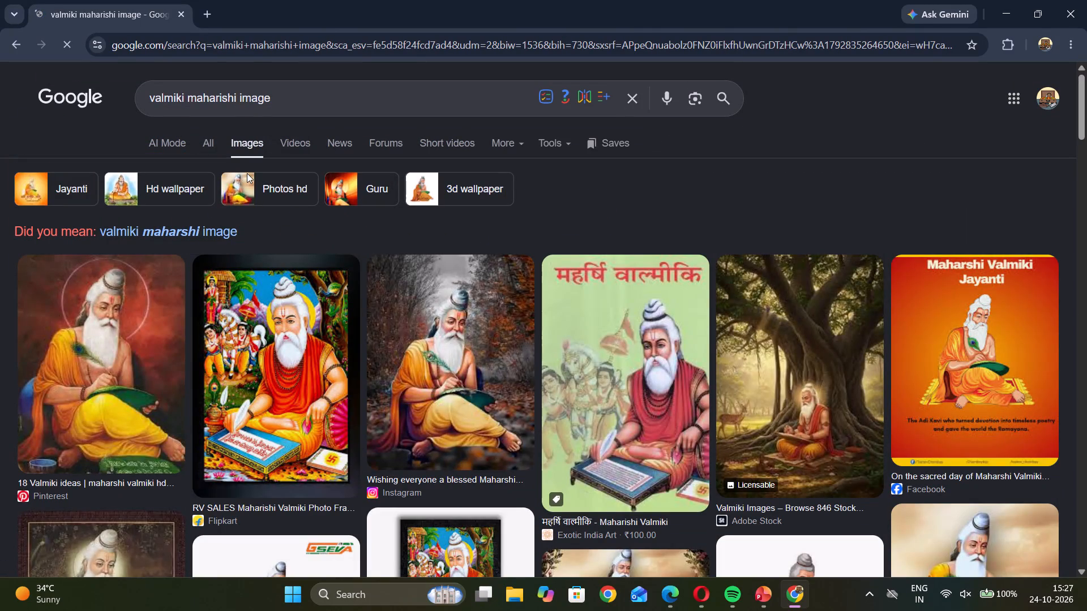
Preview the Pinterest painting of Valmiki writing on a leaf, the first image result, for use in the presentation.
click(103, 313)
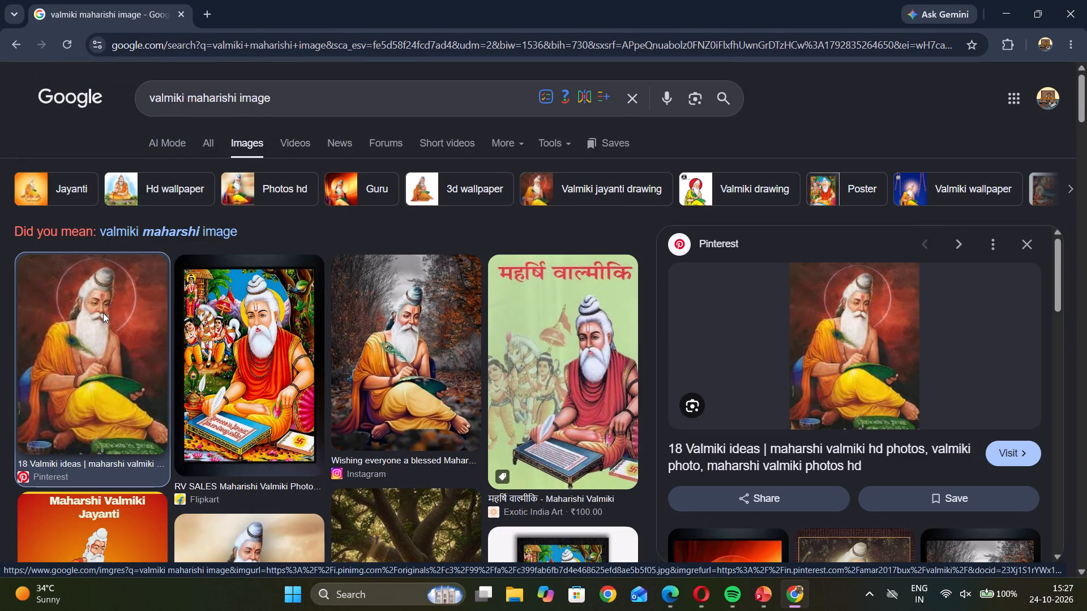
click(987, 247)
click(780, 307)
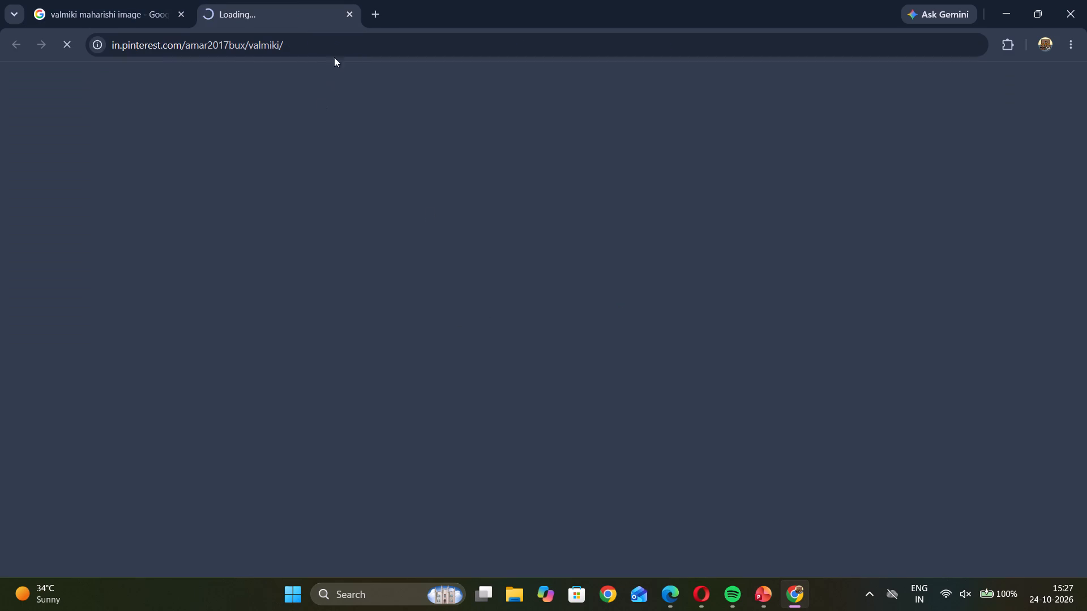
click(350, 8)
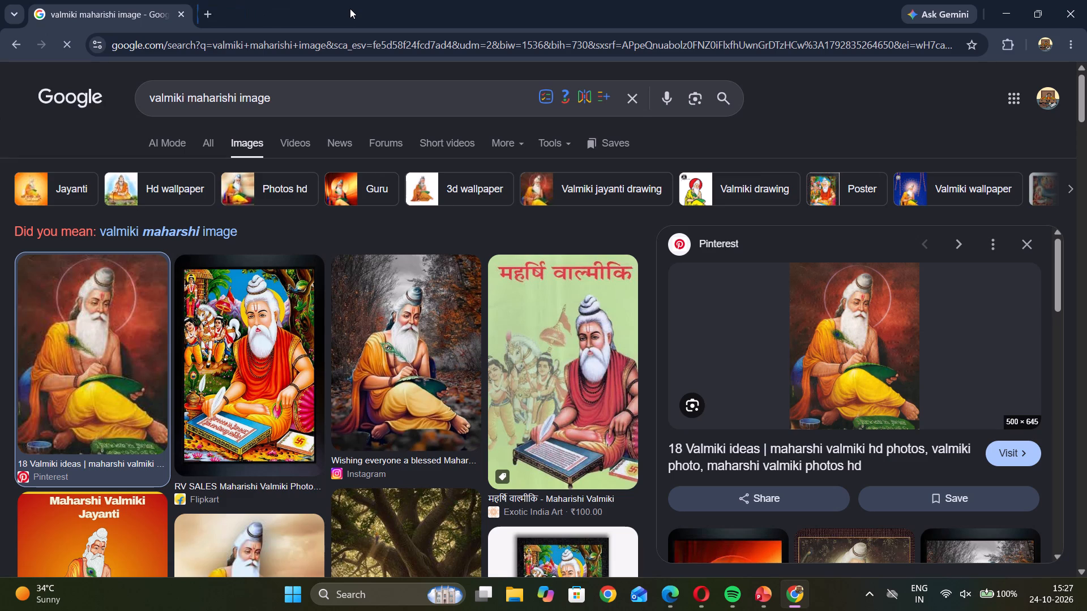
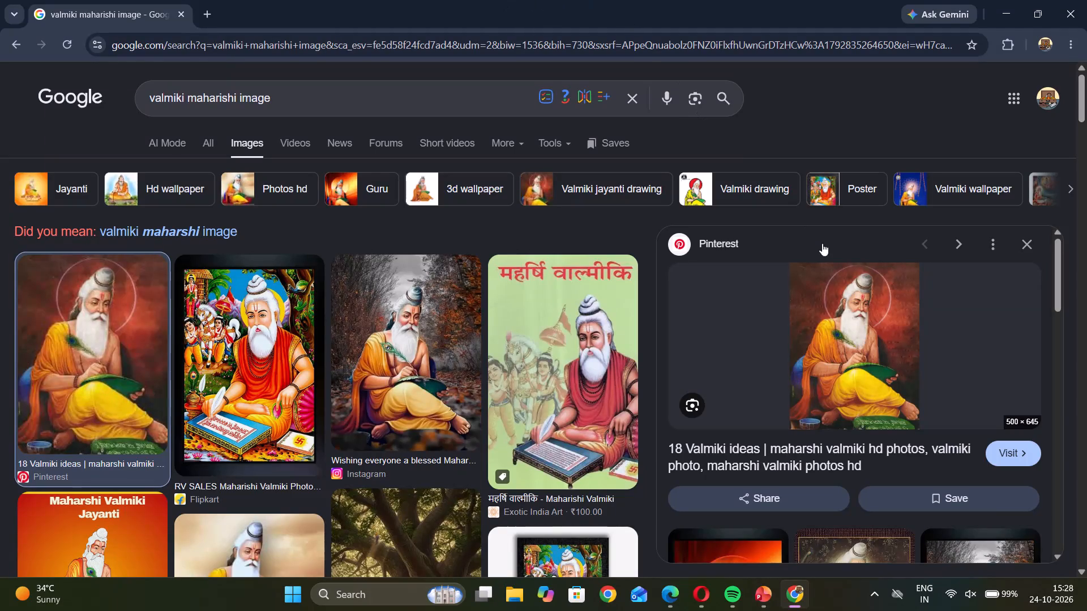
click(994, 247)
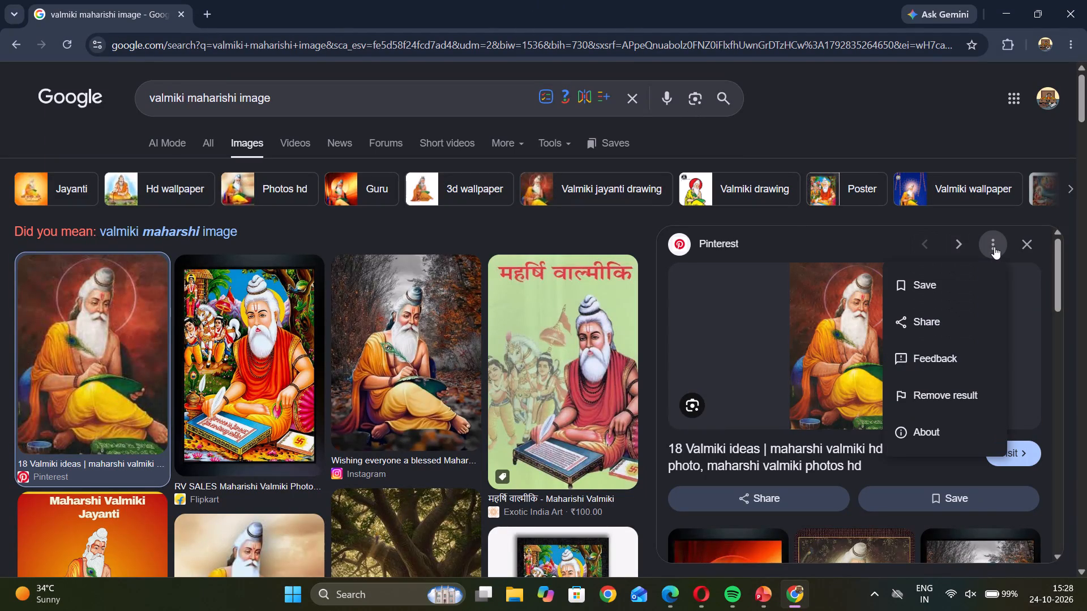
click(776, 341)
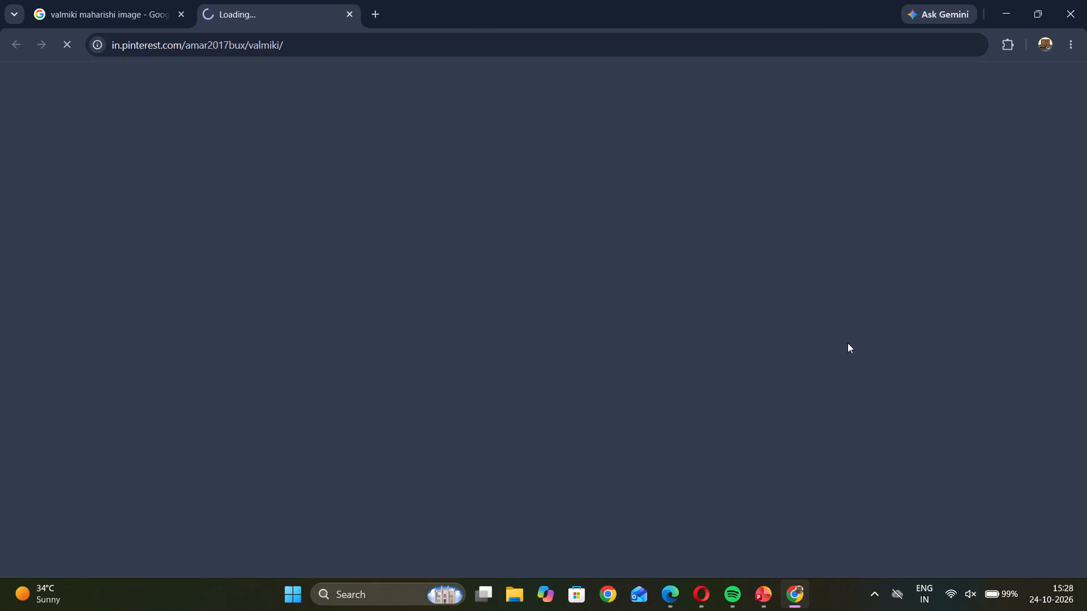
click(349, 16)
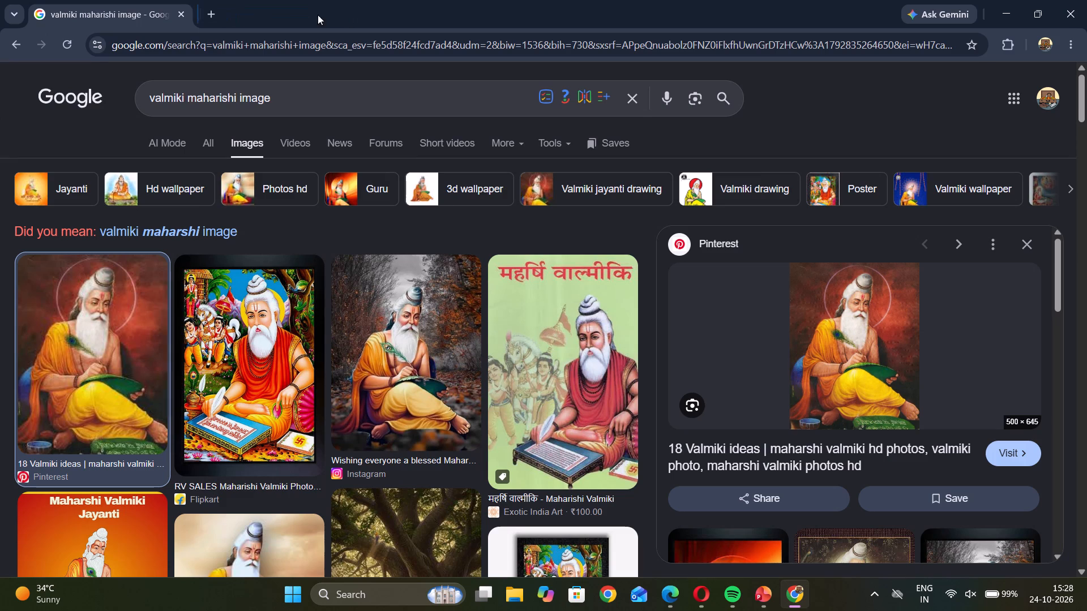
Copy the previewed Pinterest painting of Valmiki and paste it onto slide 2 in PowerPoint.
right_click(865, 345)
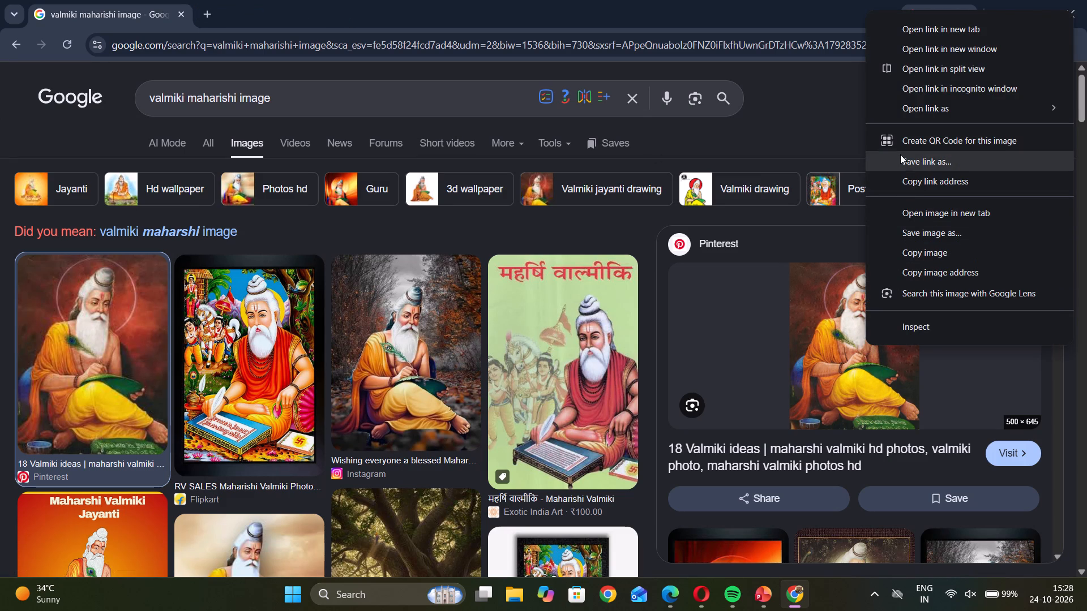
click(959, 253)
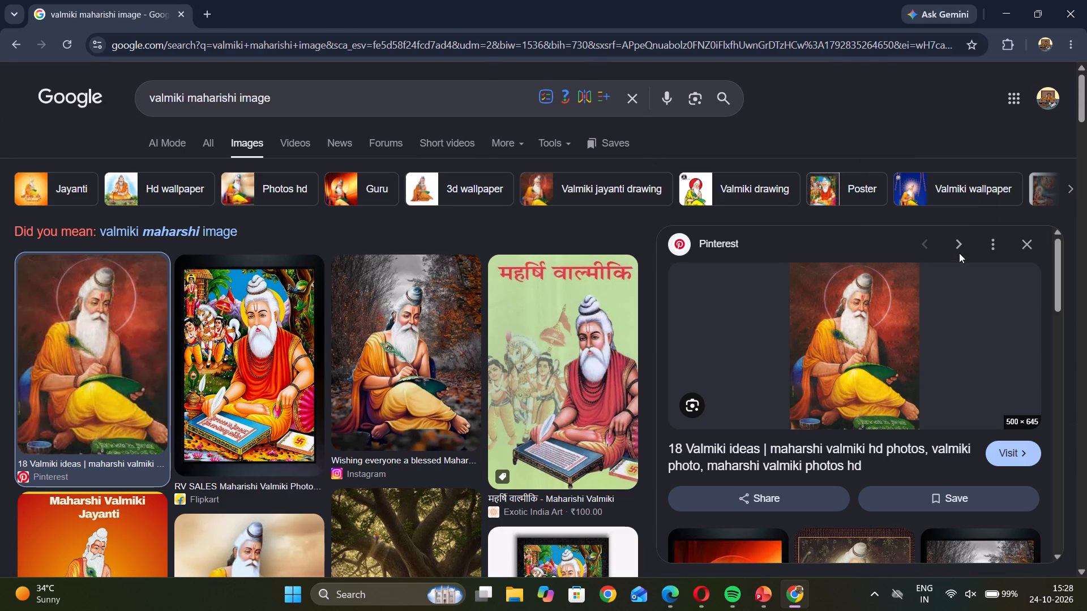
click(754, 596)
click(373, 299)
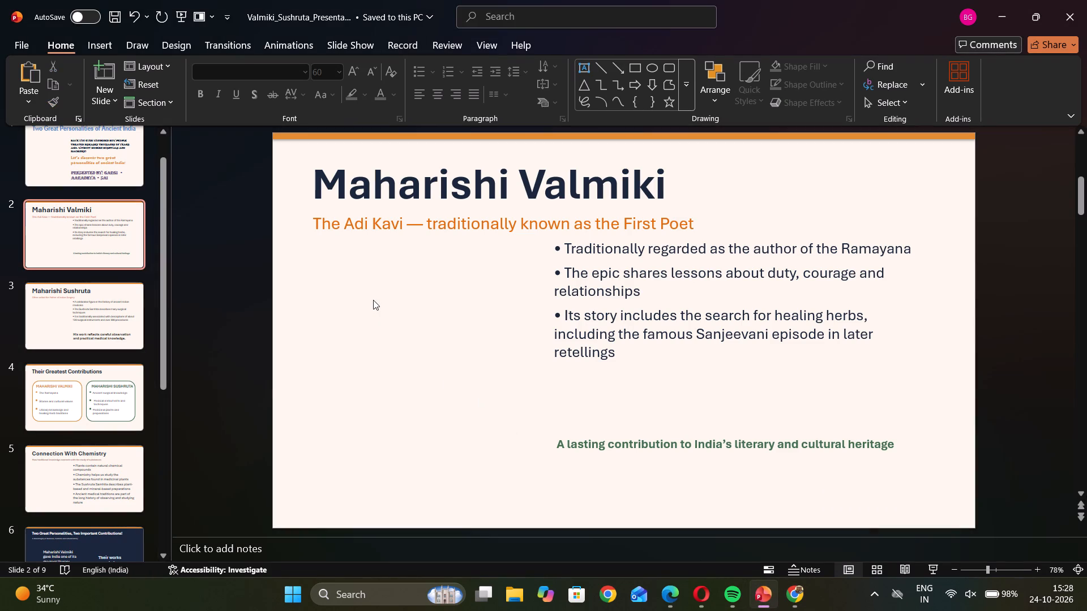
key(ctrl+v)
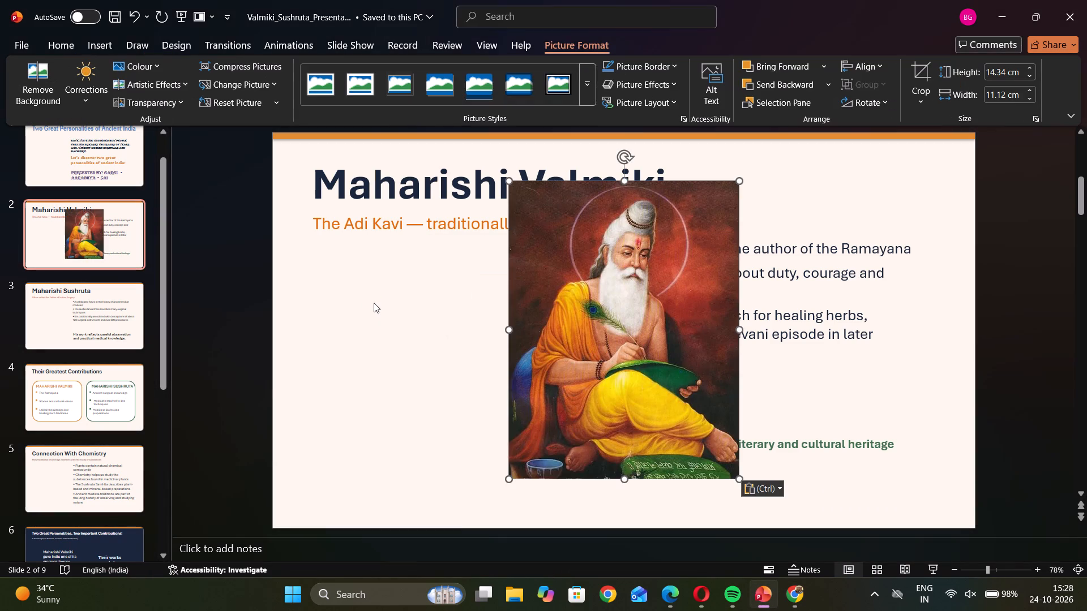
Shrink the Valmiki painting to about 12.09 × 9.38 cm and place it below the subtitle, beside the bullet text.
drag(641, 344, 496, 382)
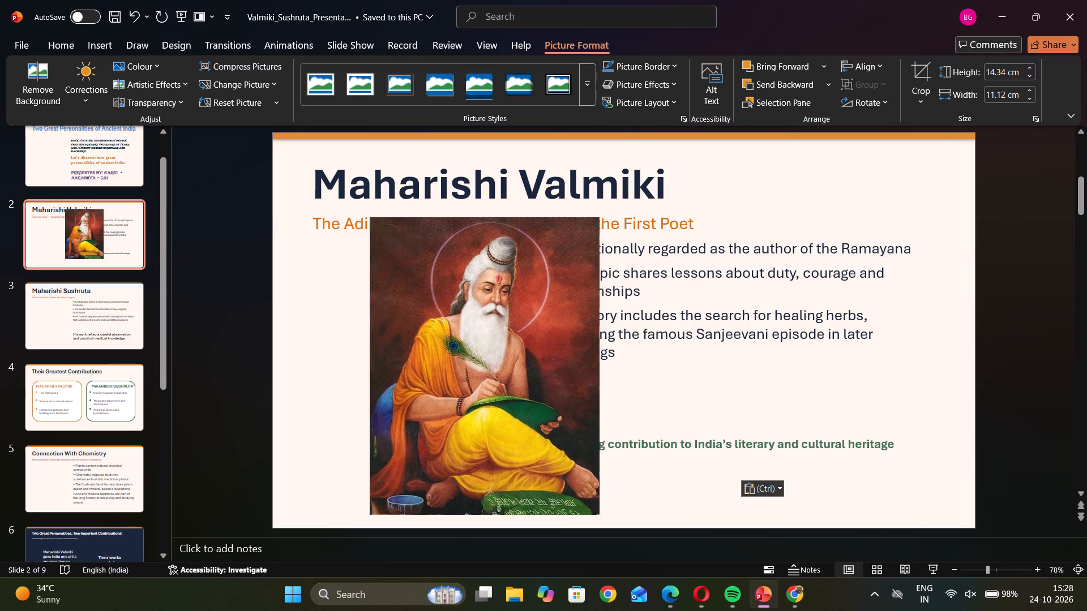
drag(496, 382, 442, 384)
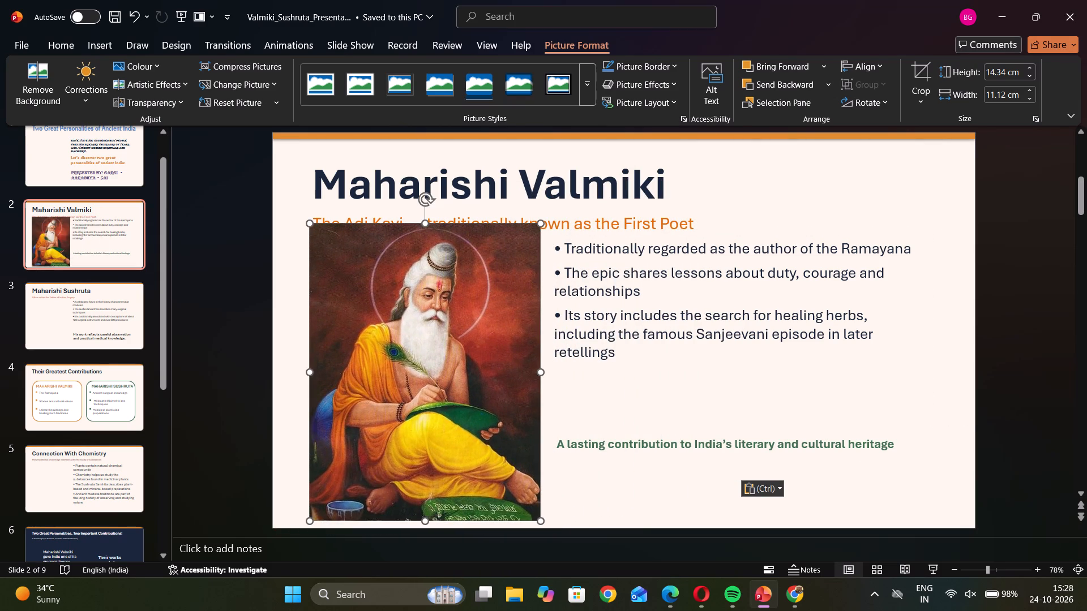
drag(541, 523, 513, 498)
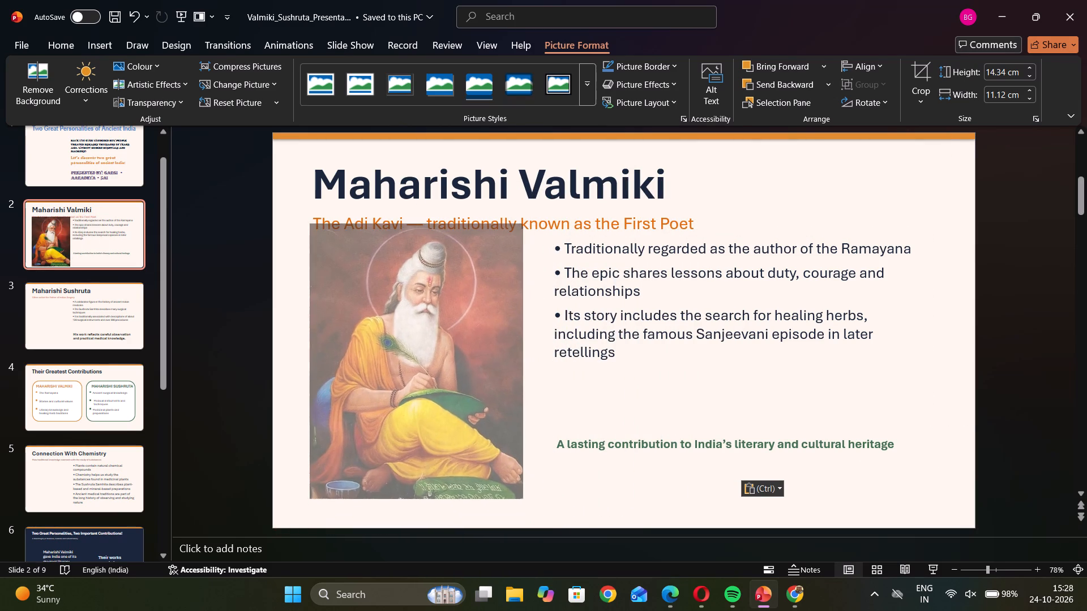
drag(513, 498, 487, 474)
drag(421, 347, 437, 378)
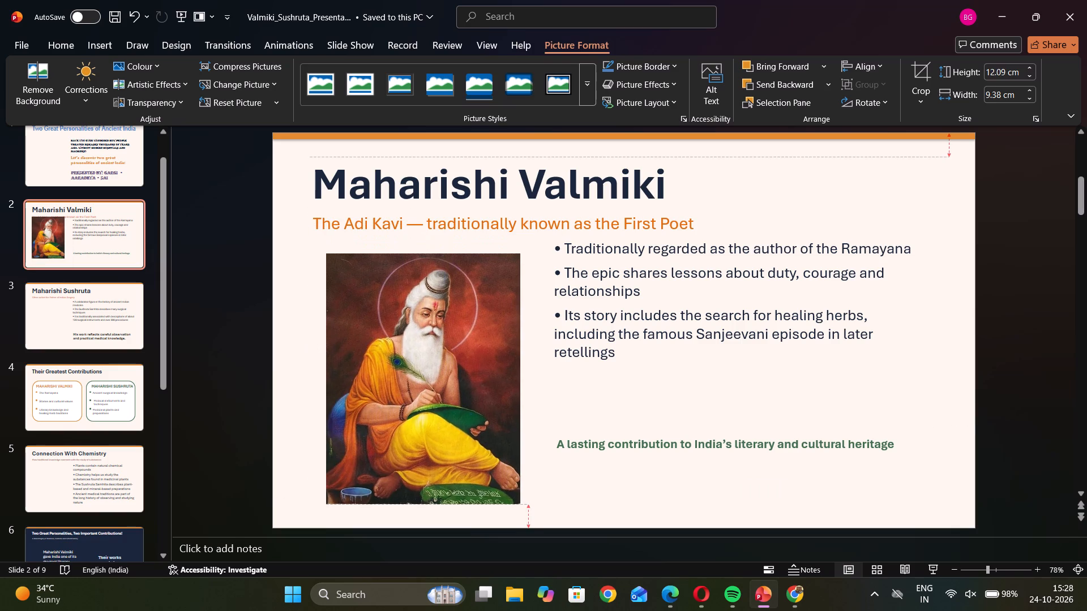
drag(437, 378, 431, 370)
click(585, 478)
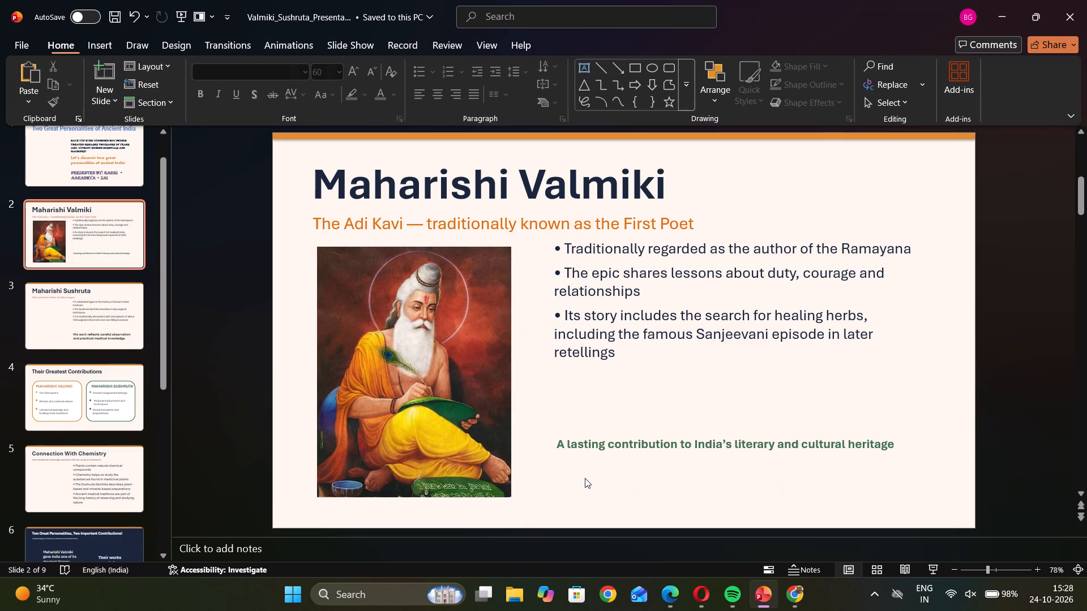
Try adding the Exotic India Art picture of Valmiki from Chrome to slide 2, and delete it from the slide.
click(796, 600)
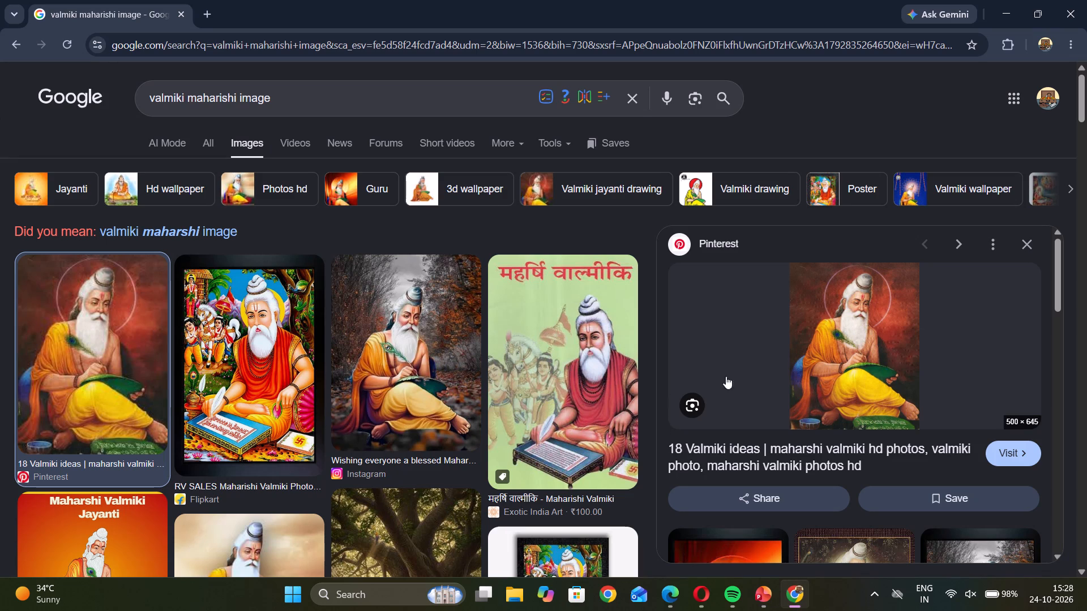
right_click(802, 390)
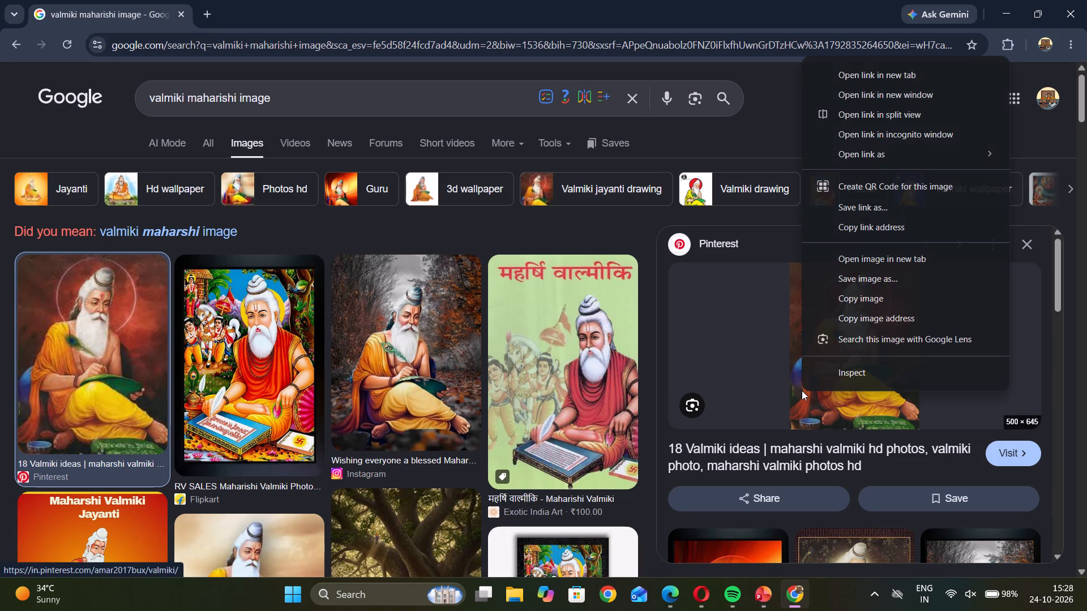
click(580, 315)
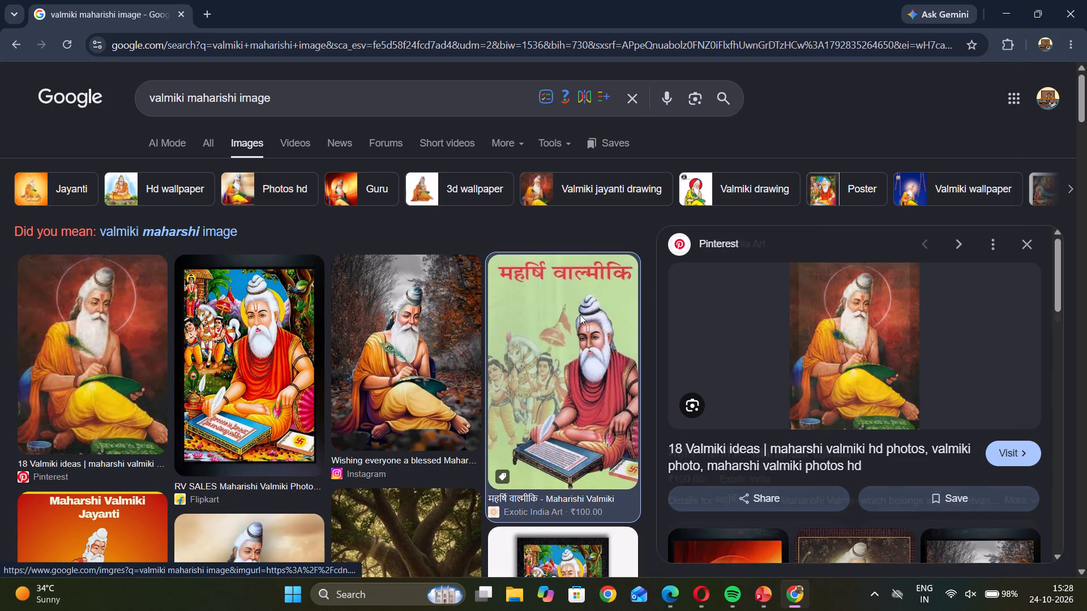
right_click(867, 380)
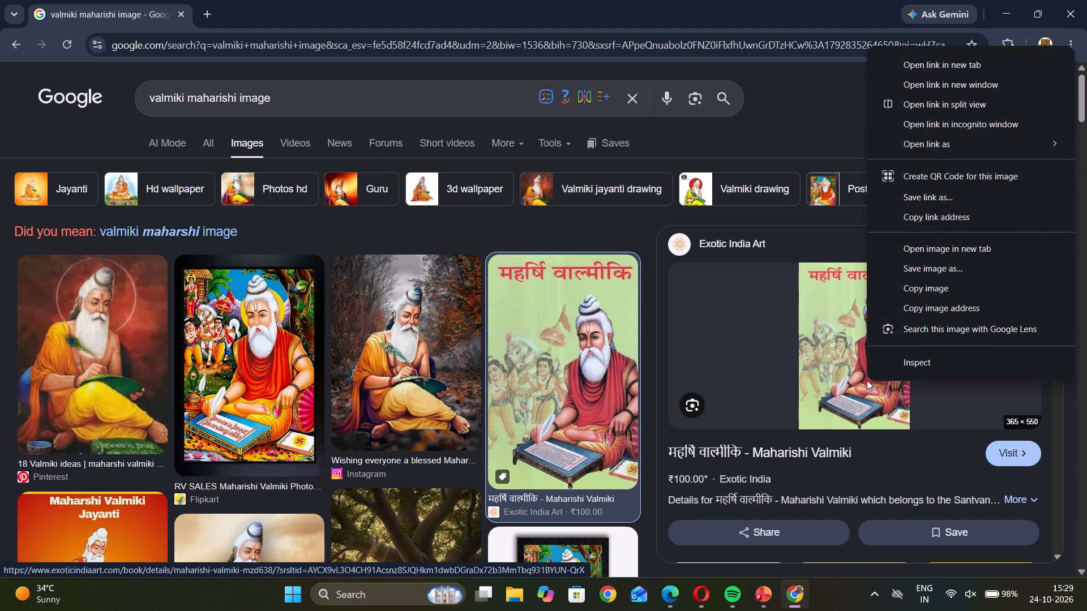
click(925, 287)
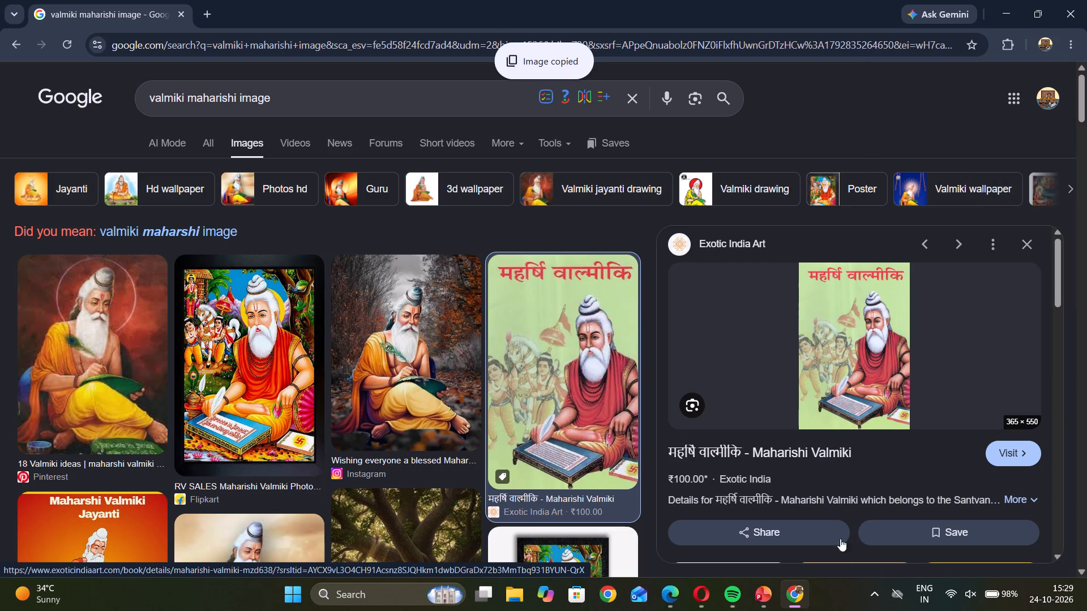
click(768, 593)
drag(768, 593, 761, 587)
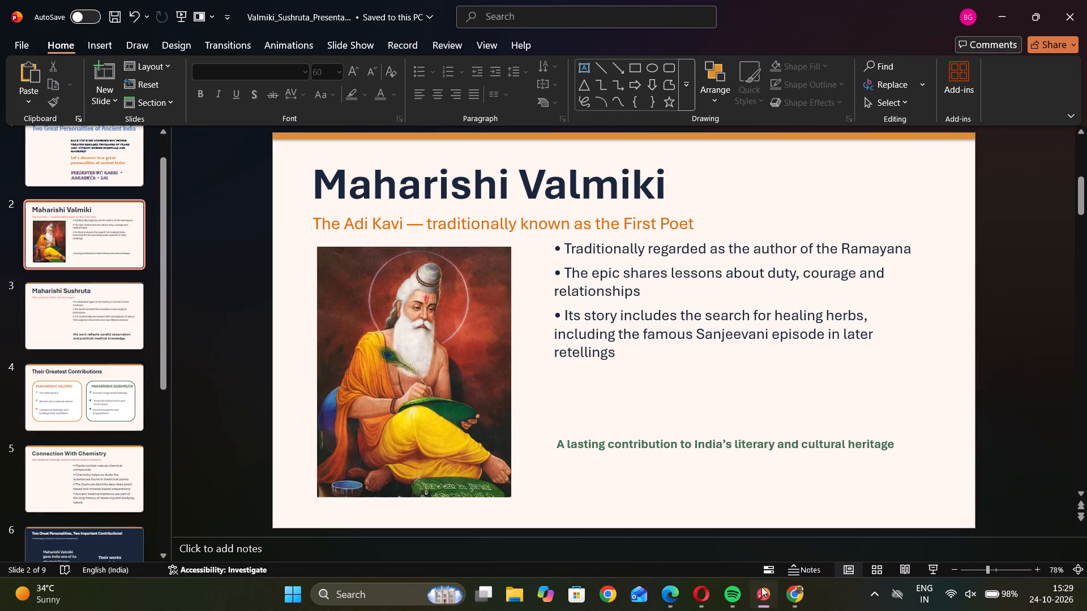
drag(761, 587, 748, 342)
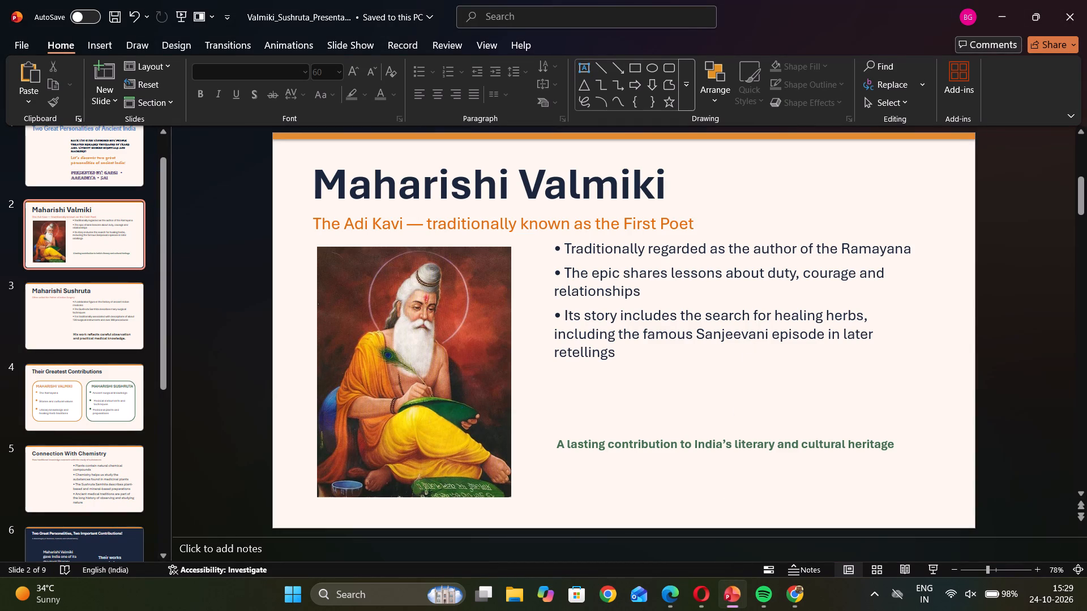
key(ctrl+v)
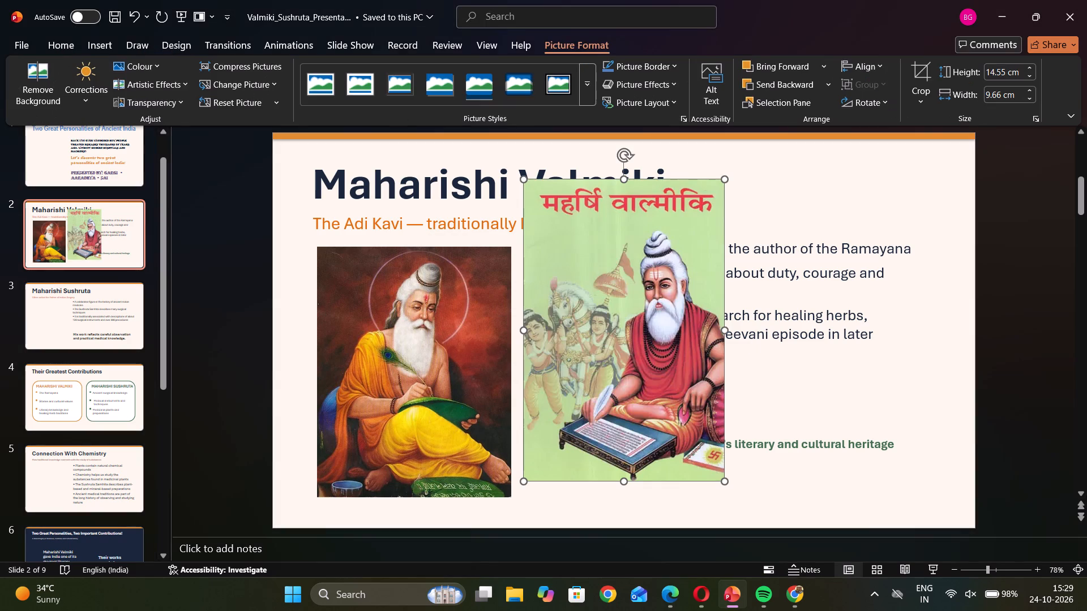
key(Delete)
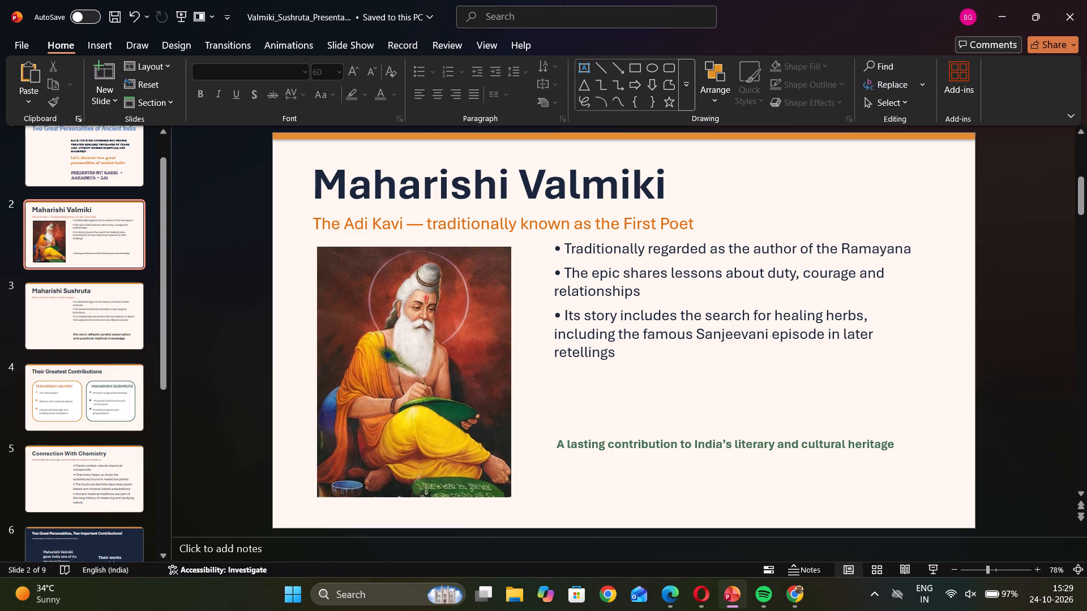
Go to slide 3, Maharishi Sushruta.
click(134, 325)
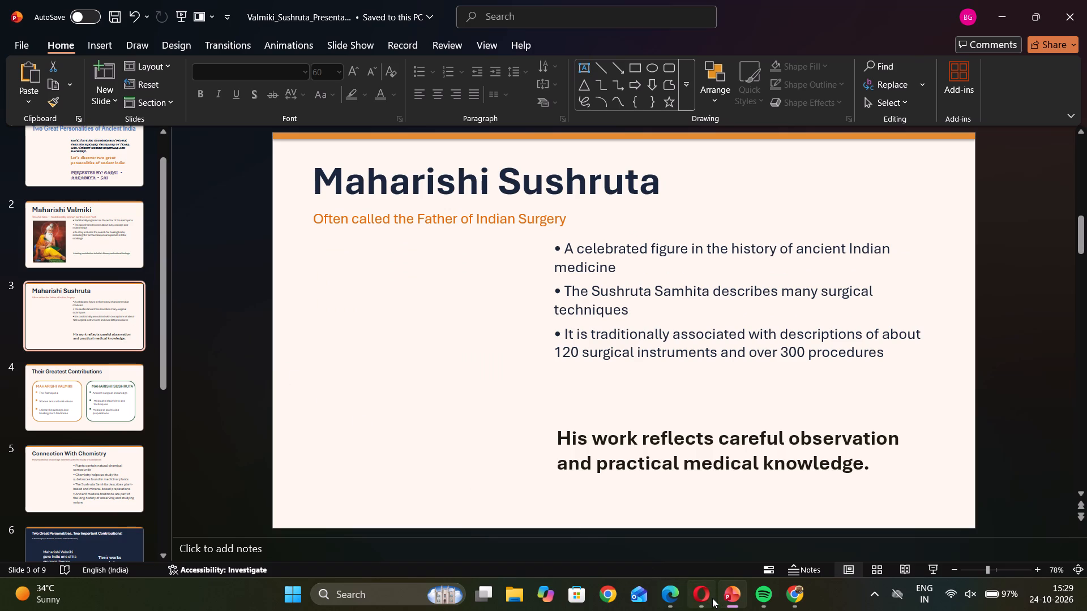
Switch to Chrome and replace the Valmiki image search with the query "sushruta maharishi image".
click(793, 602)
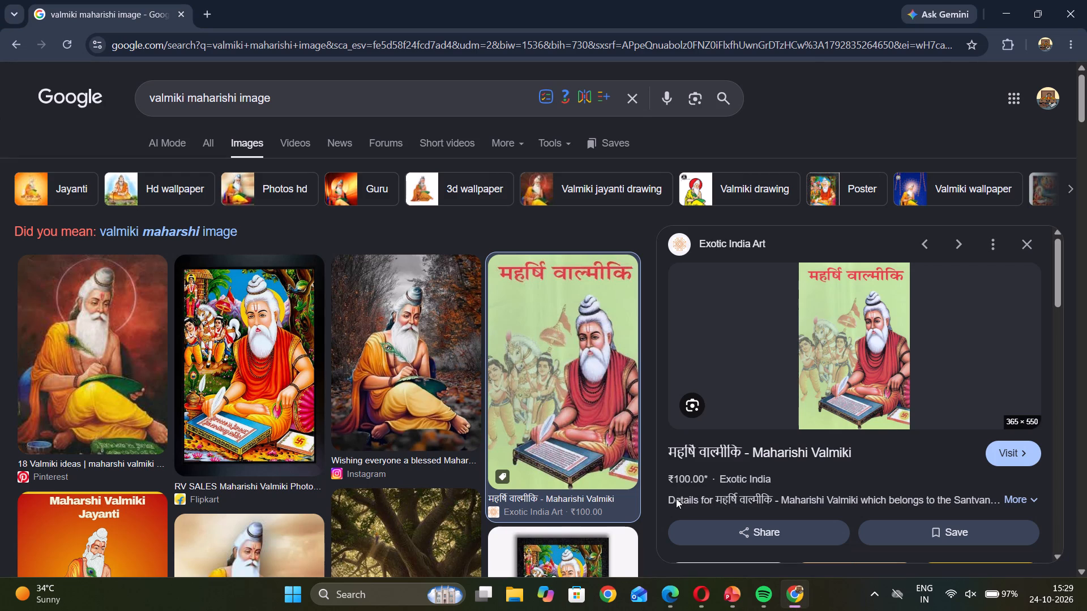
click(237, 94)
key(BackSpace)
key(BackSpace)
key(BackSpace)
key(BackSpace)
key(BackSpace)
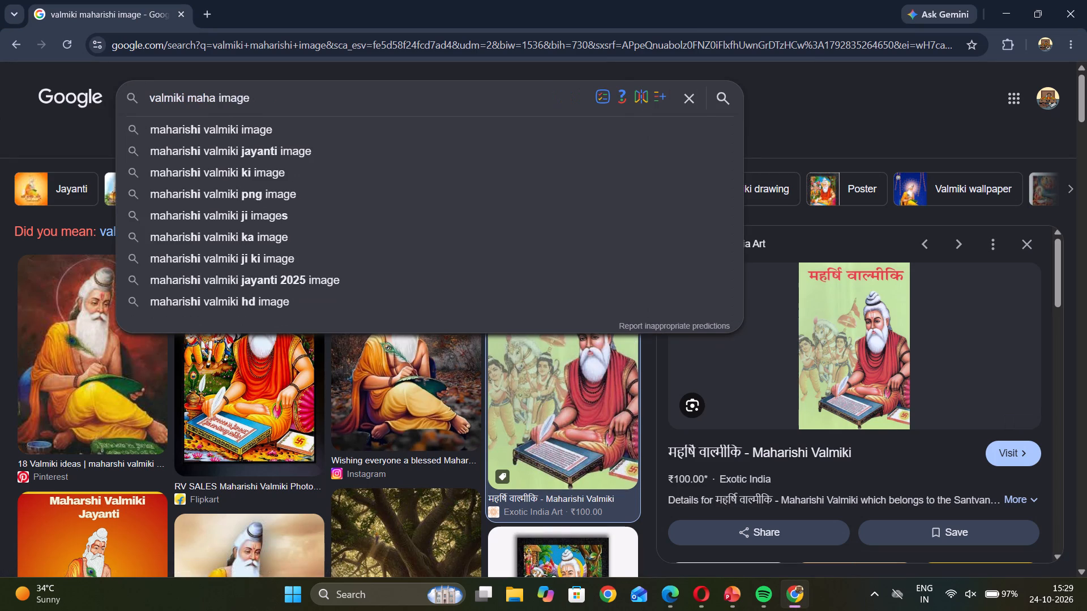
key(BackSpace)
key(BackSpace)
key(BackSpace)
key(BackSpace)
key(BackSpace)
key(BackSpace)
key(BackSpace)
key(BackSpace)
key(BackSpace)
key(BackSpace)
key(BackSpace)
key(BackSpace)
key(BackSpace)
key(BackSpace)
key(BackSpace)
key(BackSpace)
key(BackSpace)
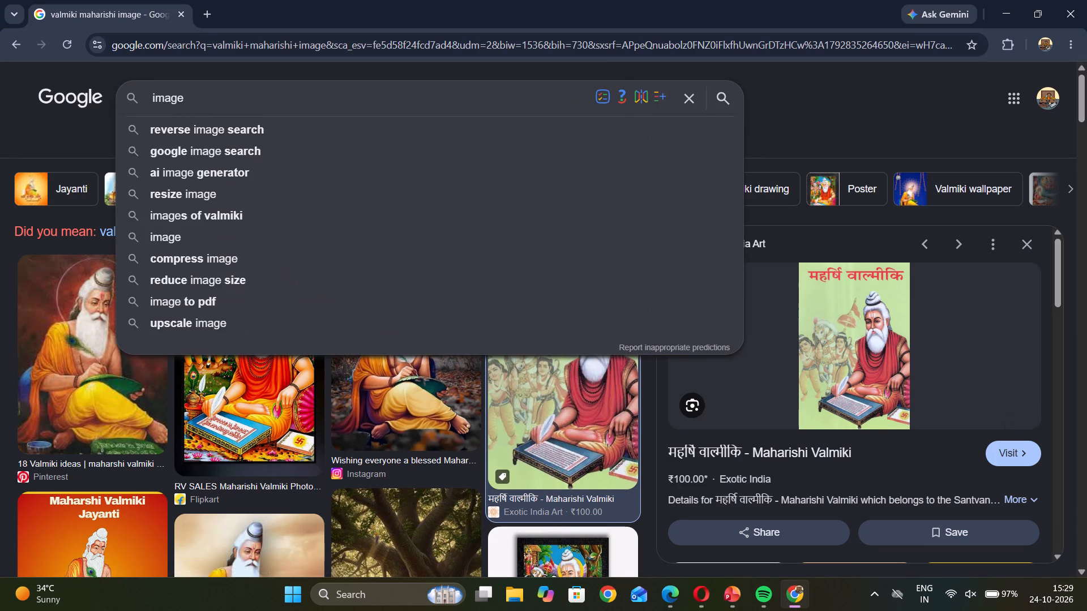
text(sushruta maha)
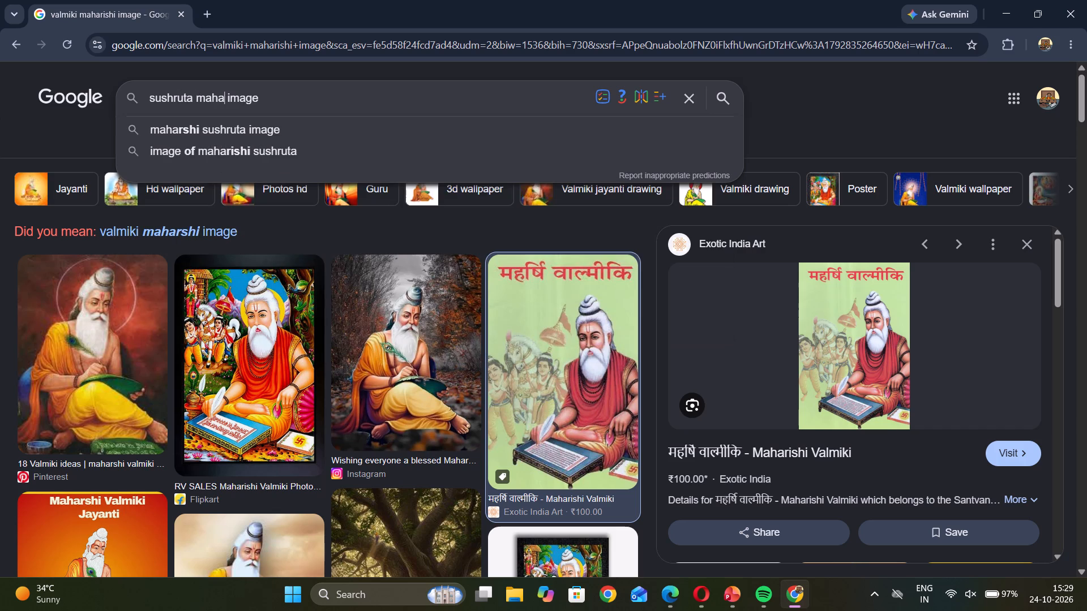
text(ri)
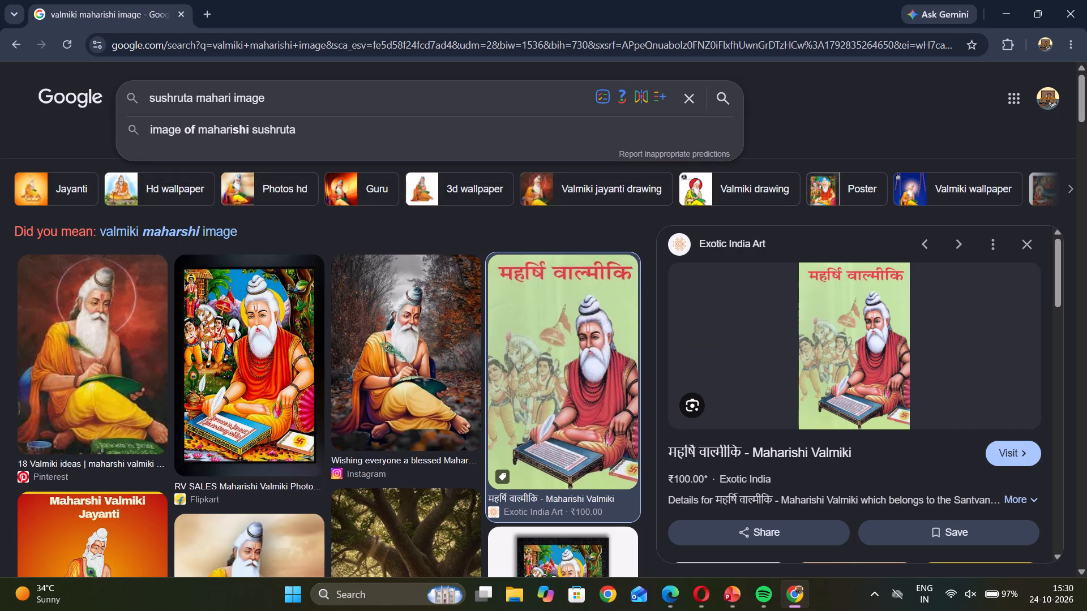
text(shi)
key(Return)
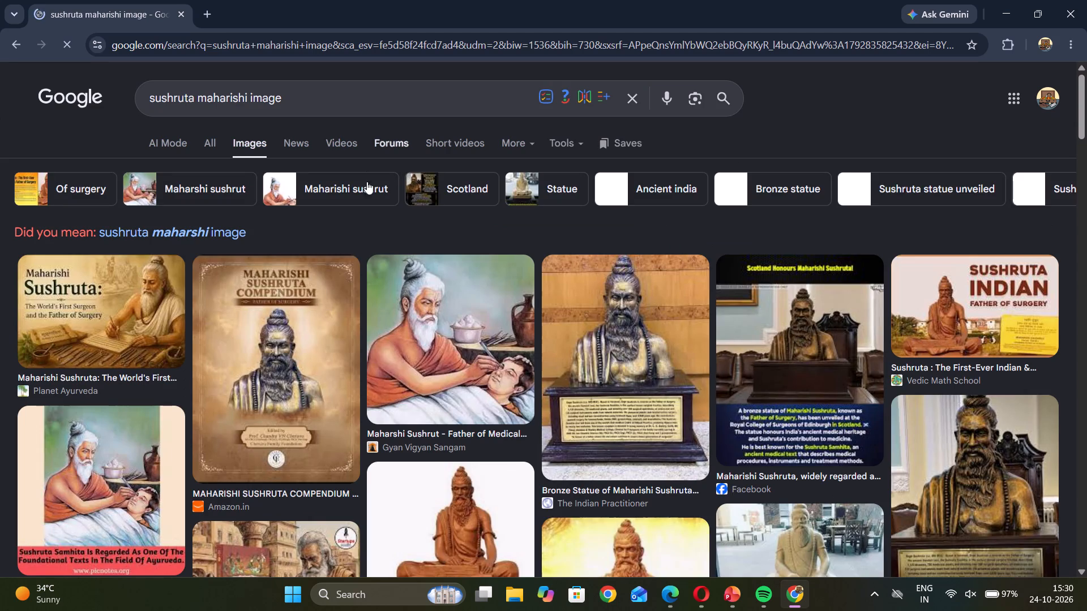
Copy the Gyan Vigyan Sangam painting of Sushruta treating a patient and paste it onto slide 3 in PowerPoint.
click(393, 321)
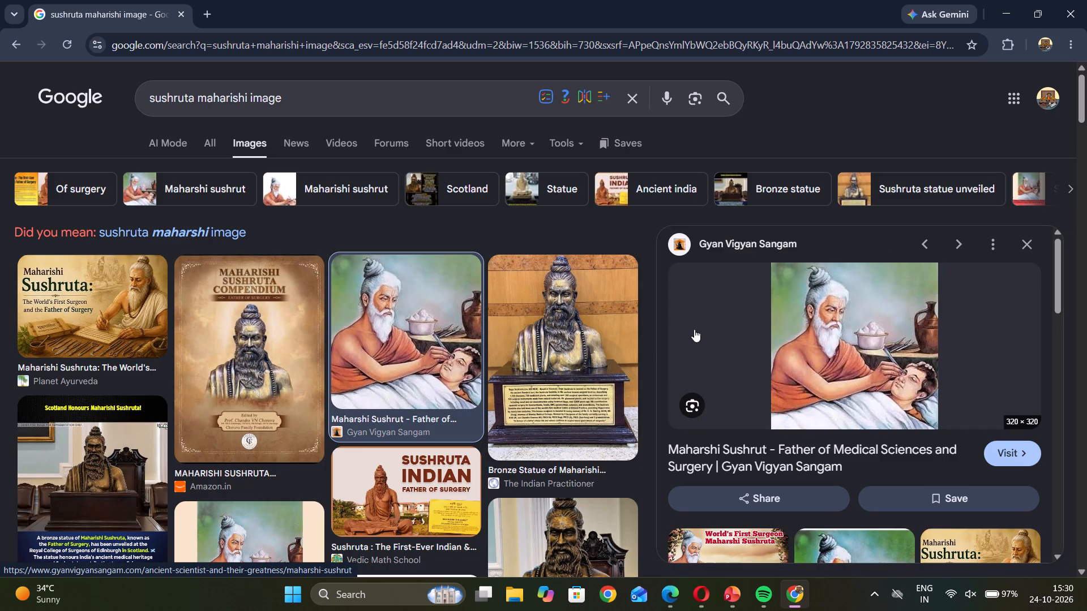
right_click(755, 366)
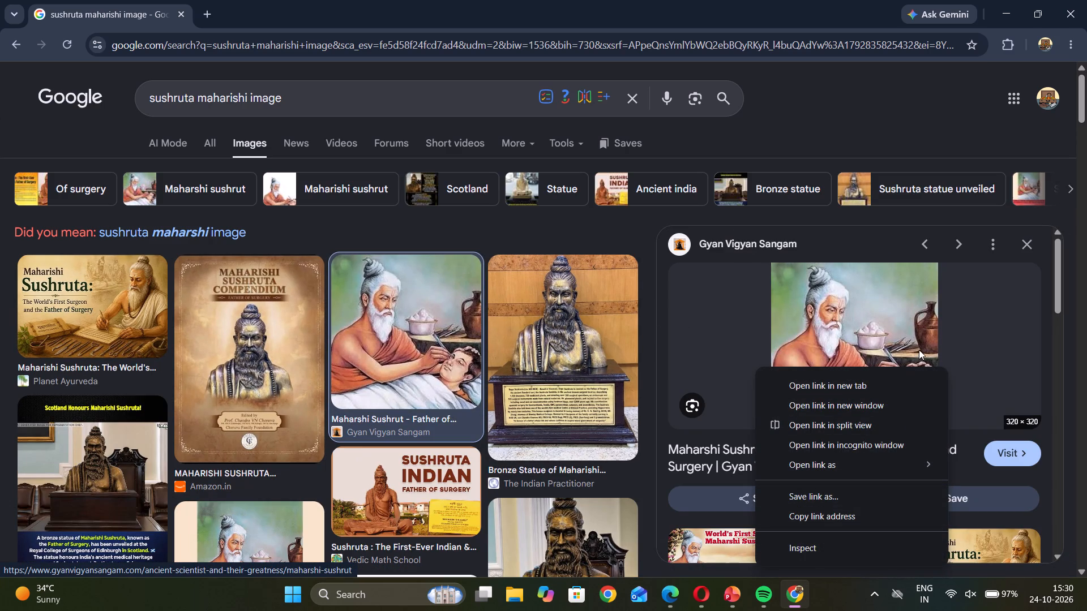
click(467, 400)
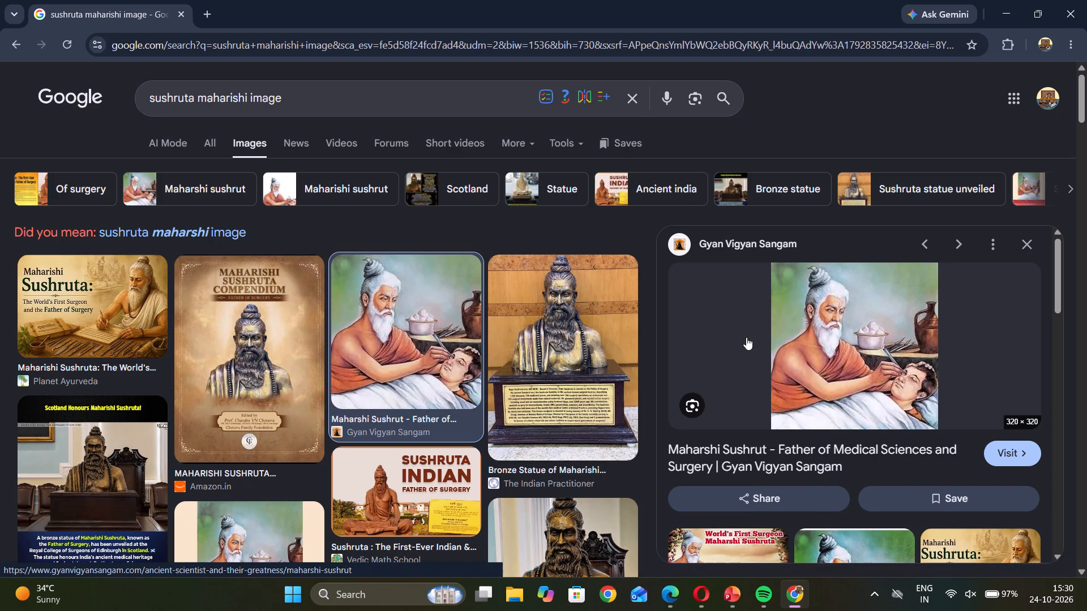
right_click(801, 338)
right_click(801, 338)
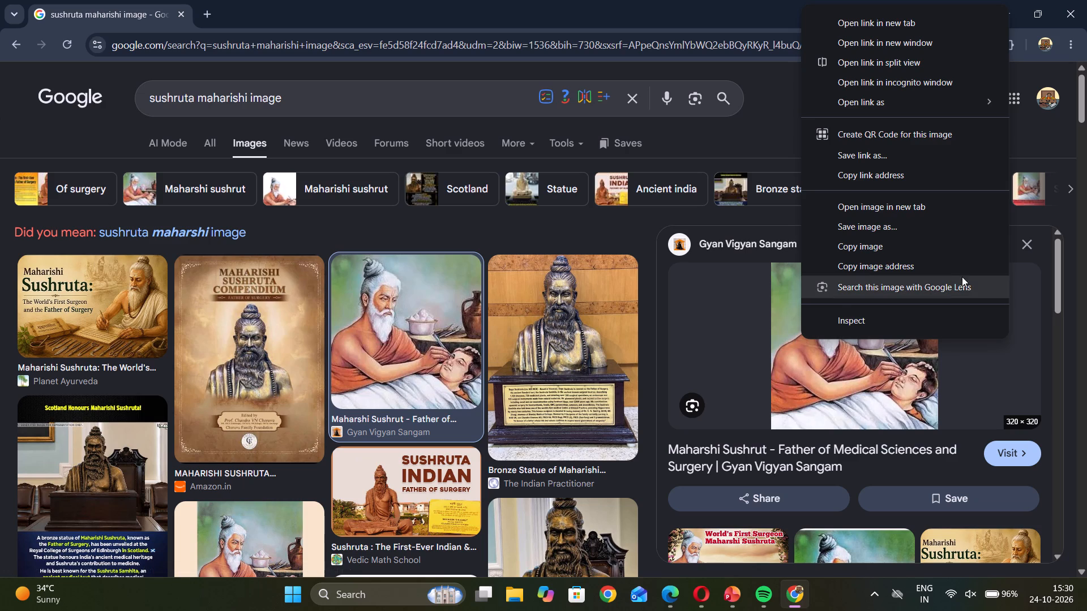
click(951, 251)
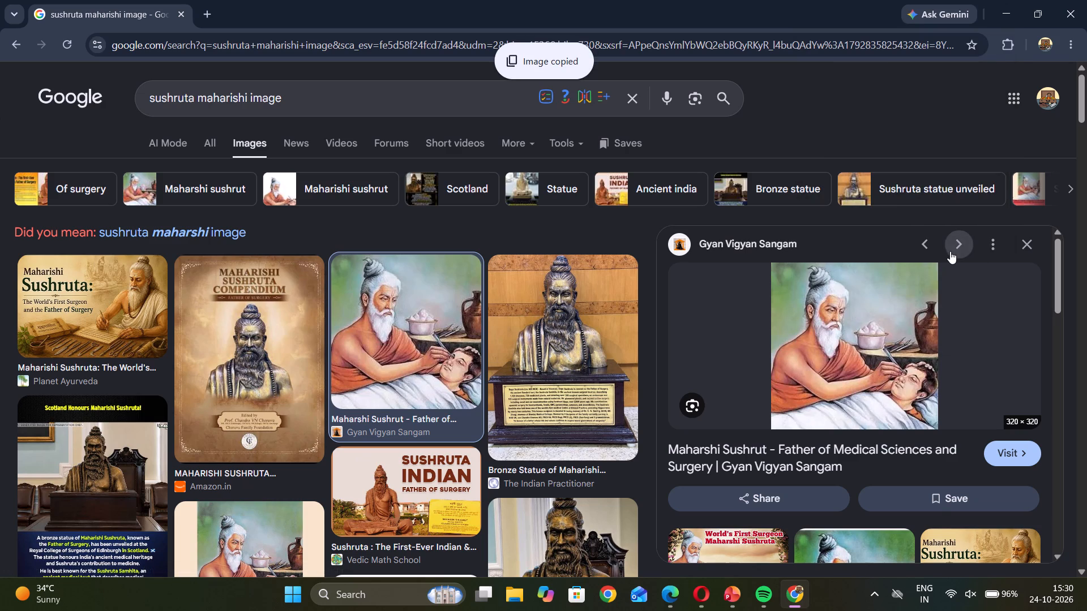
click(736, 588)
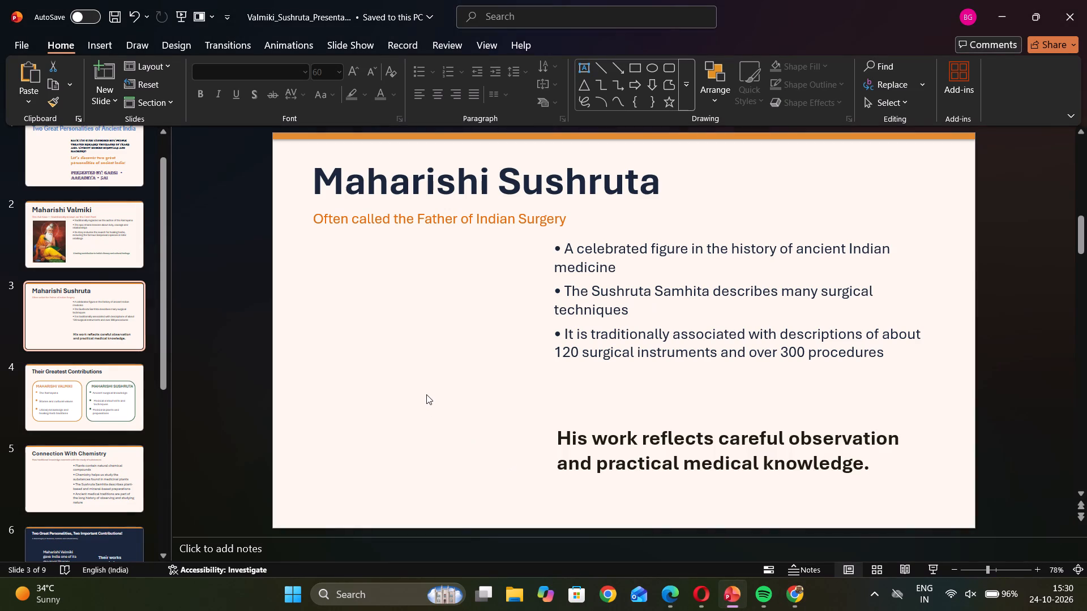
key(ctrl+v)
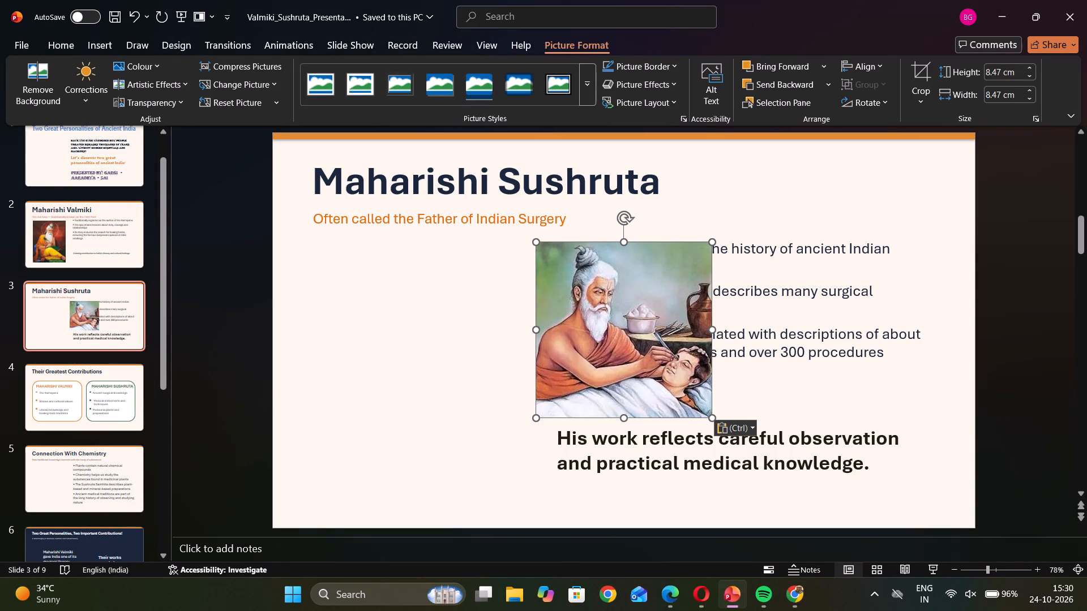
Place the Sushruta painting beside the bullets on slide 3 and enlarge it to about 10.56 cm high by 10.58 cm wide.
drag(601, 375, 471, 394)
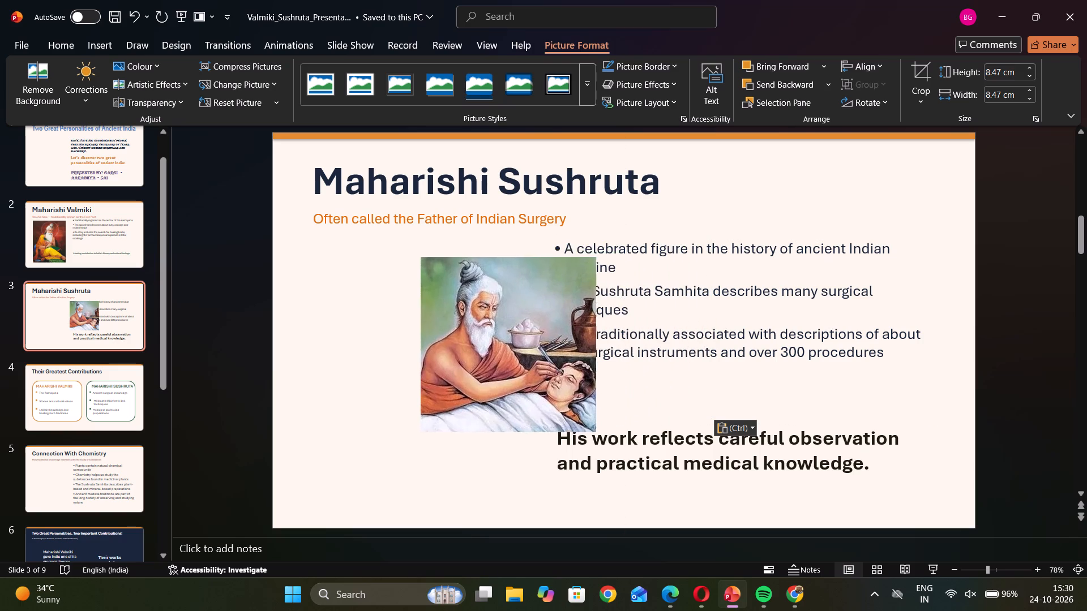
drag(471, 394, 404, 391)
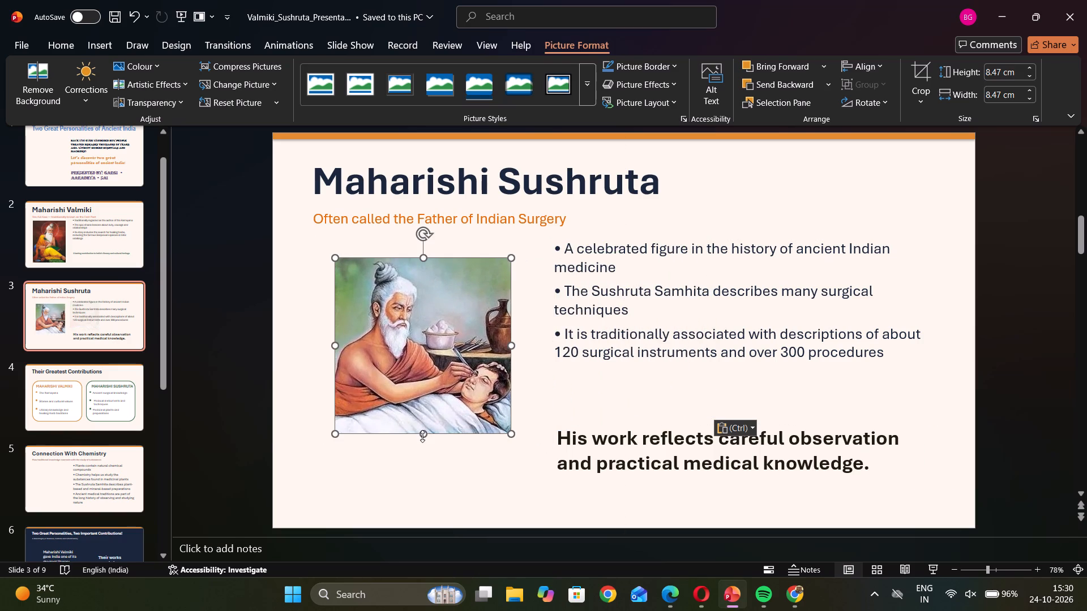
drag(422, 436, 423, 443)
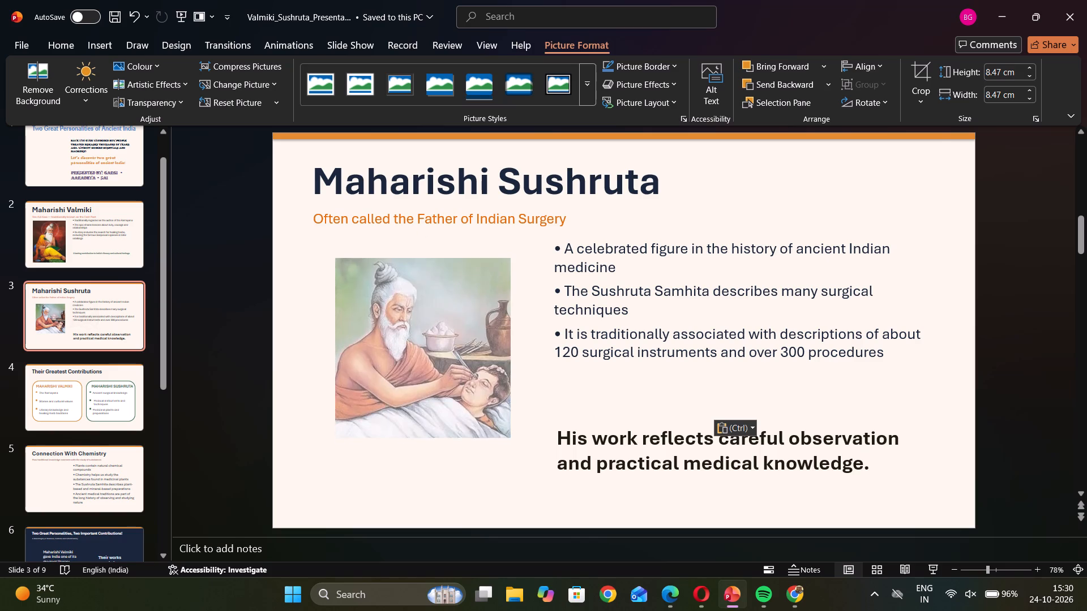
drag(423, 443, 427, 477)
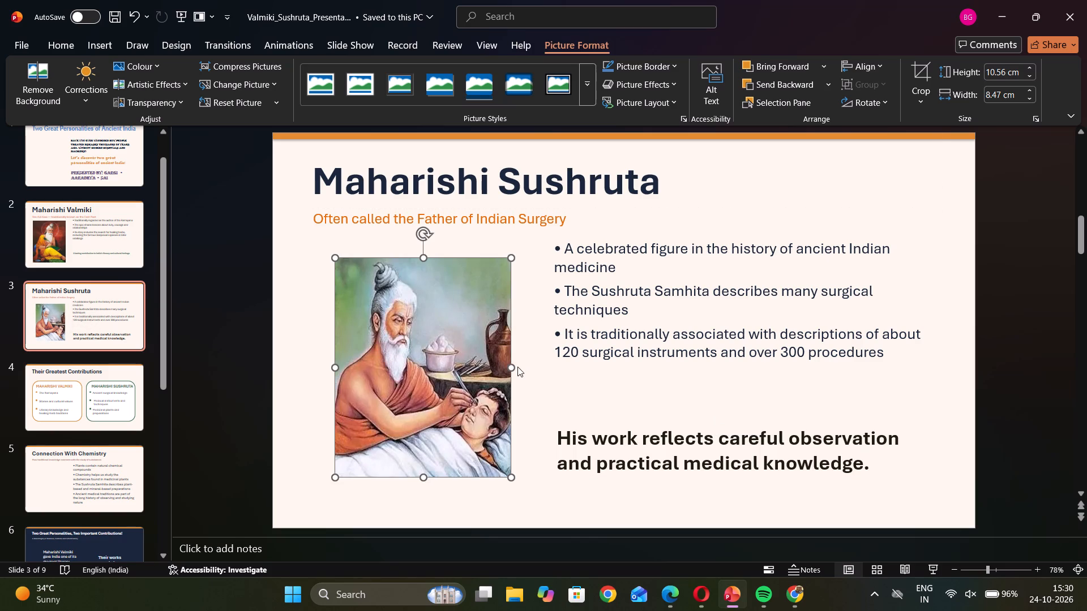
drag(510, 367, 545, 364)
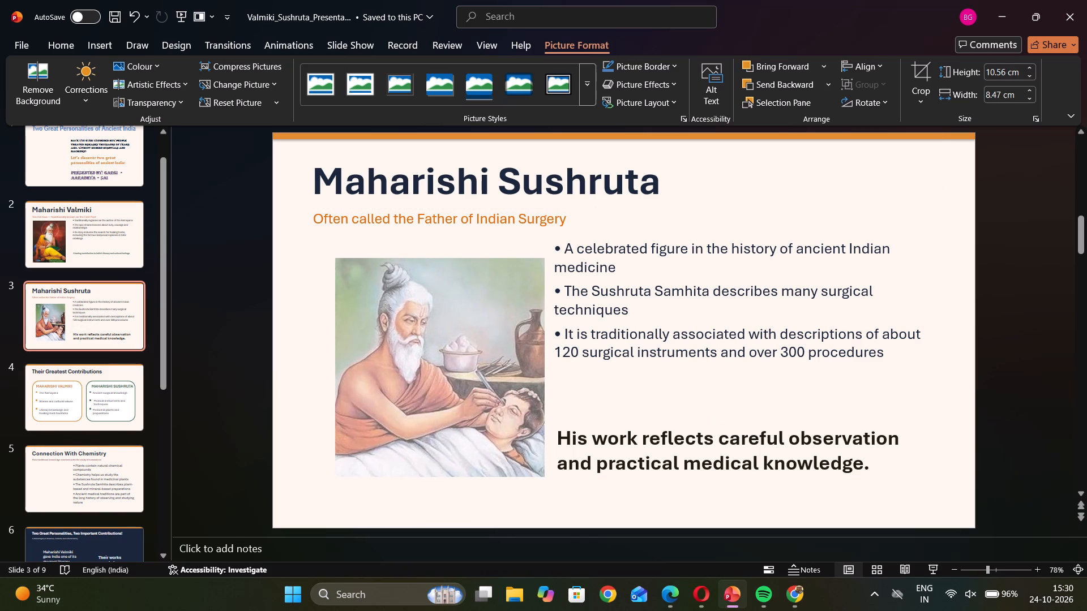
drag(545, 364, 553, 363)
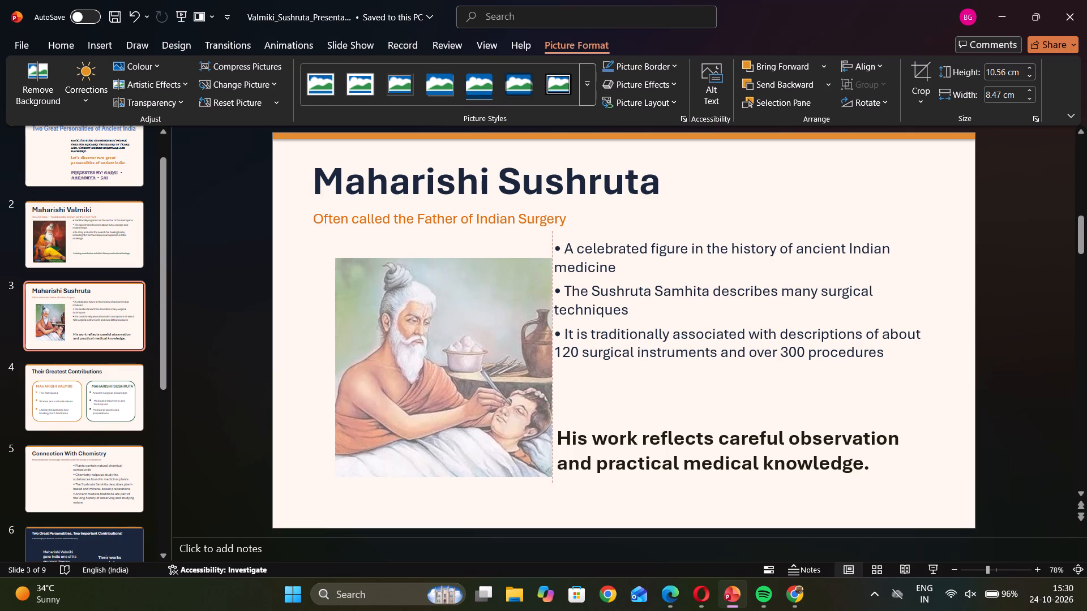
drag(553, 363, 555, 363)
drag(431, 351, 412, 345)
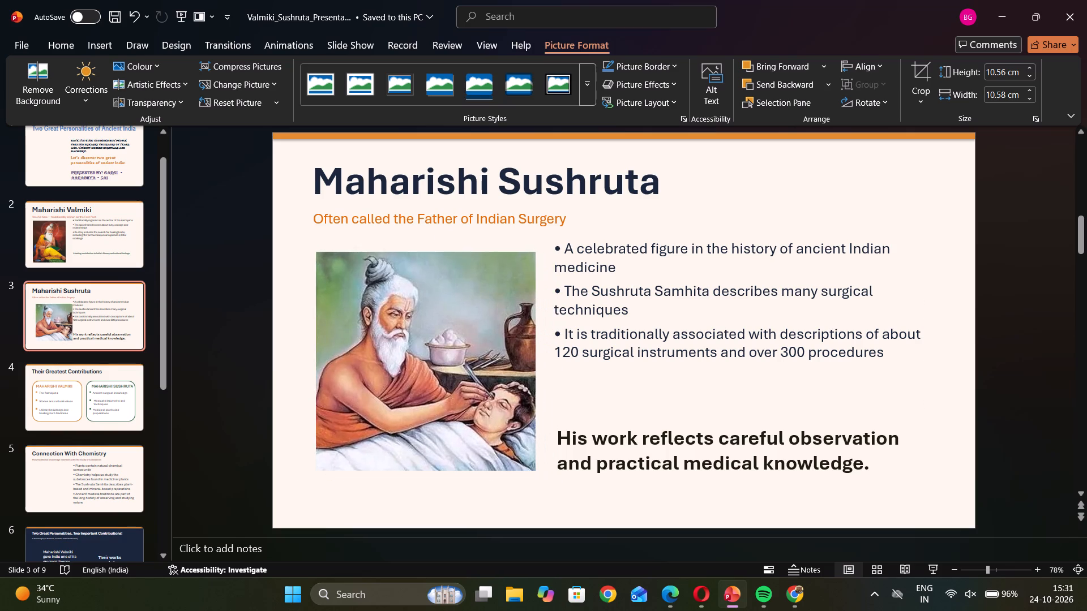
drag(412, 345, 409, 342)
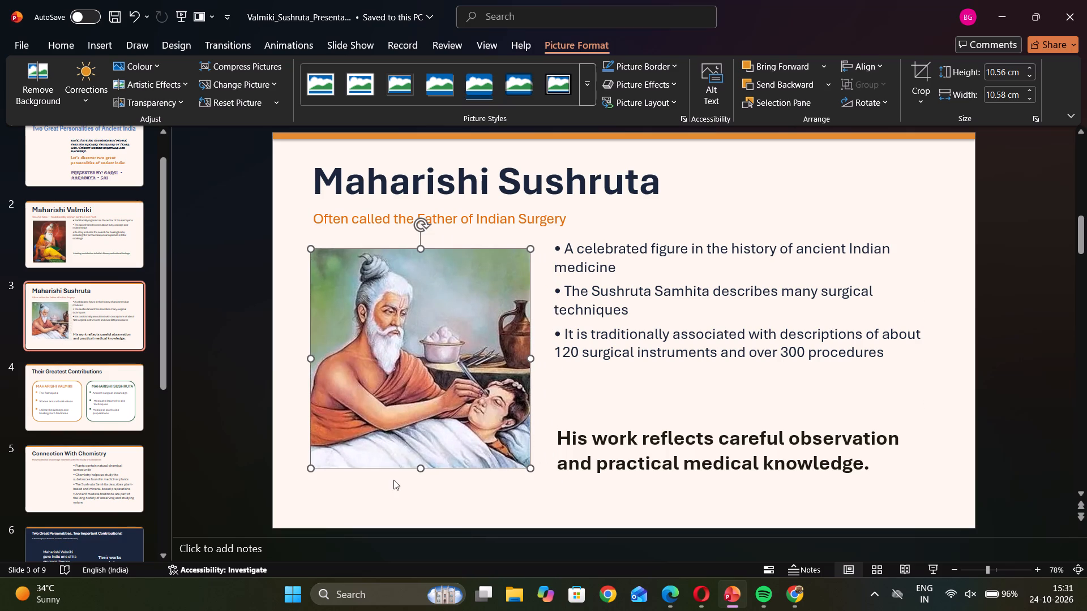
click(406, 431)
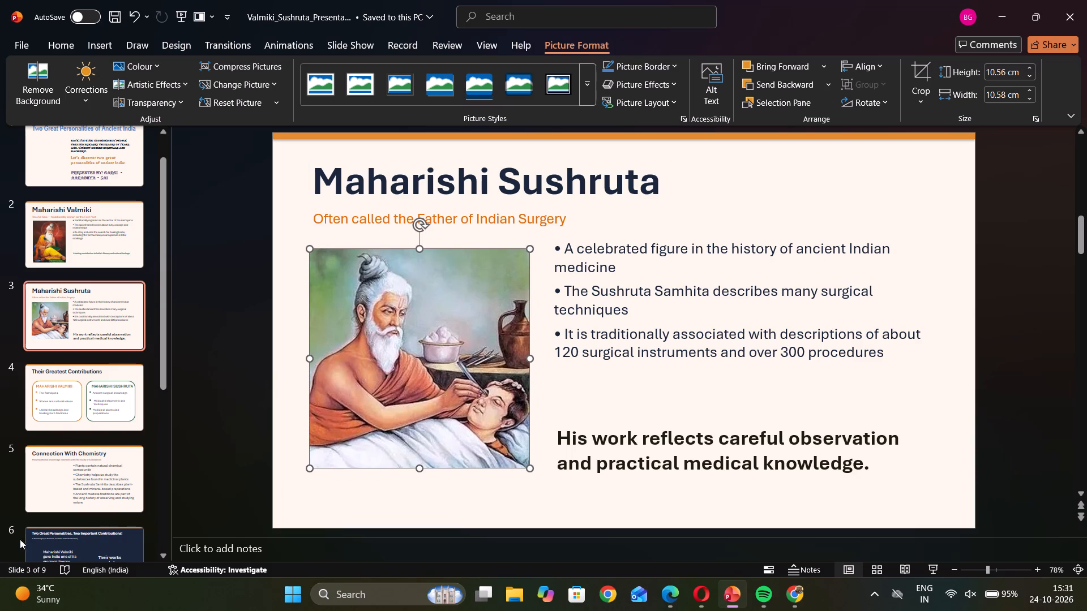
click(273, 500)
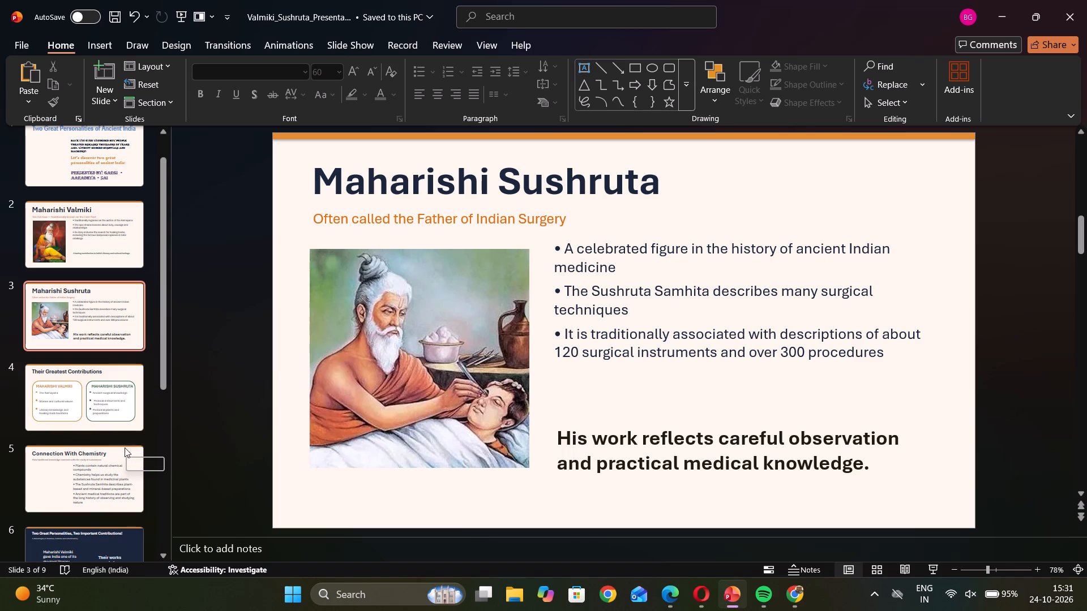
Go to slide 5, Connection With Chemistry.
click(117, 461)
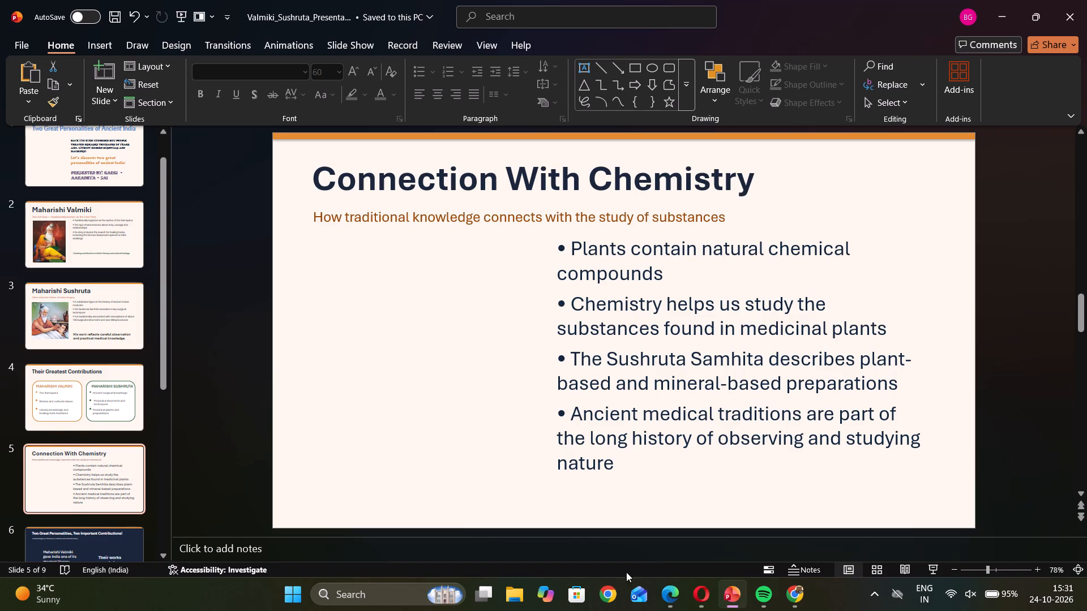
Switch to Chrome and replace the Sushruta image search with the query "conection with chemestry image".
click(801, 592)
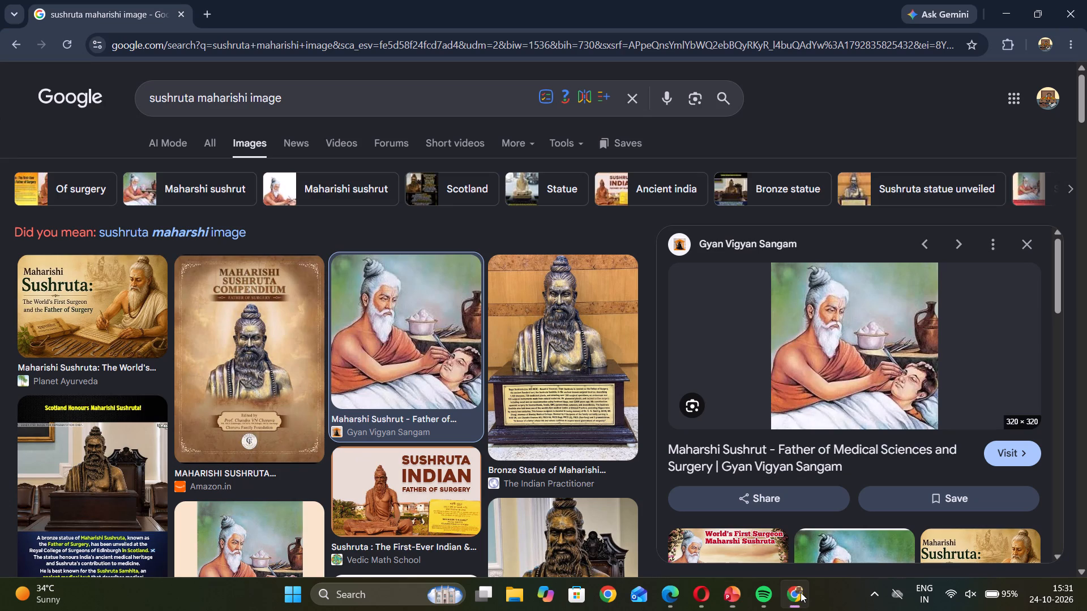
click(247, 94)
key(BackSpace)
key(BackSpace)
key(BackSpace)
key(BackSpace)
key(BackSpace)
key(BackSpace)
key(BackSpace)
key(BackSpace)
key(BackSpace)
key(BackSpace)
key(BackSpace)
key(BackSpace)
key(BackSpace)
key(BackSpace)
key(BackSpace)
key(BackSpace)
key(BackSpace)
key(BackSpace)
key(BackSpace)
key(BackSpace)
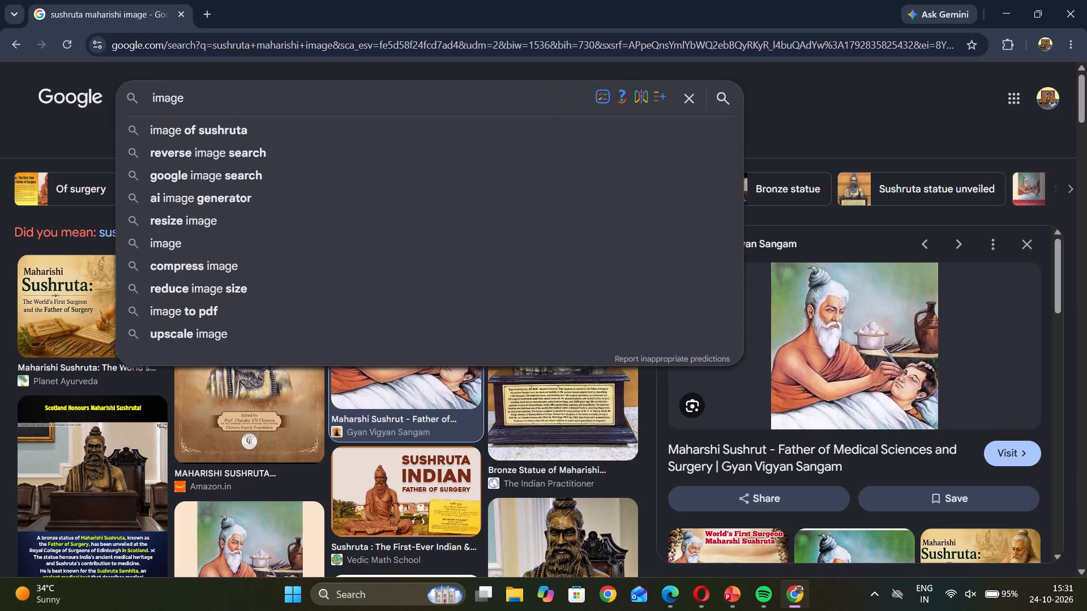
text(conection)
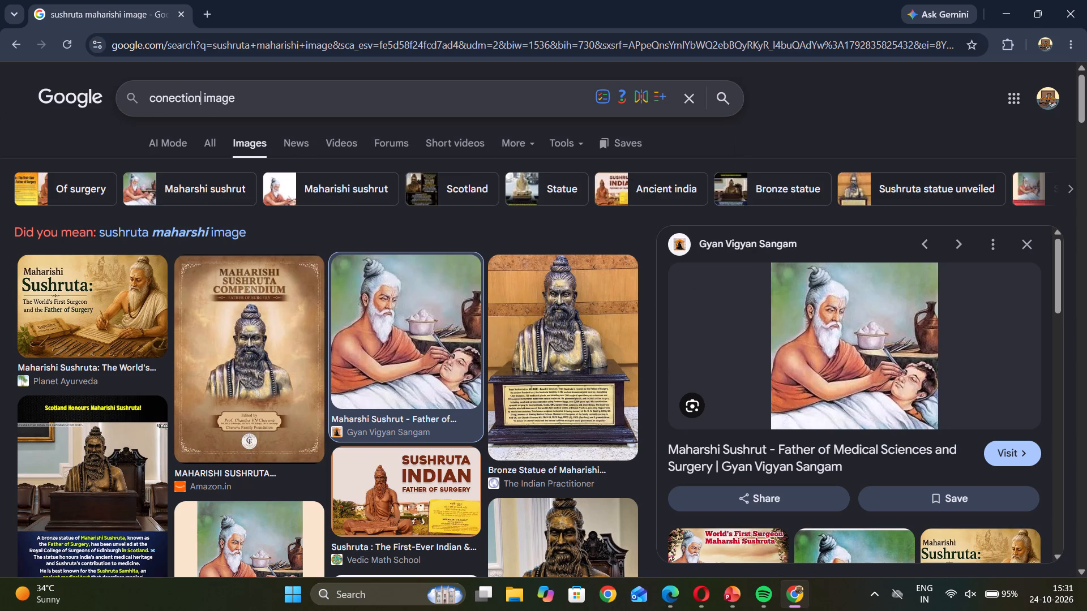
key(space)
text(with)
key(space)
text(chemestr)
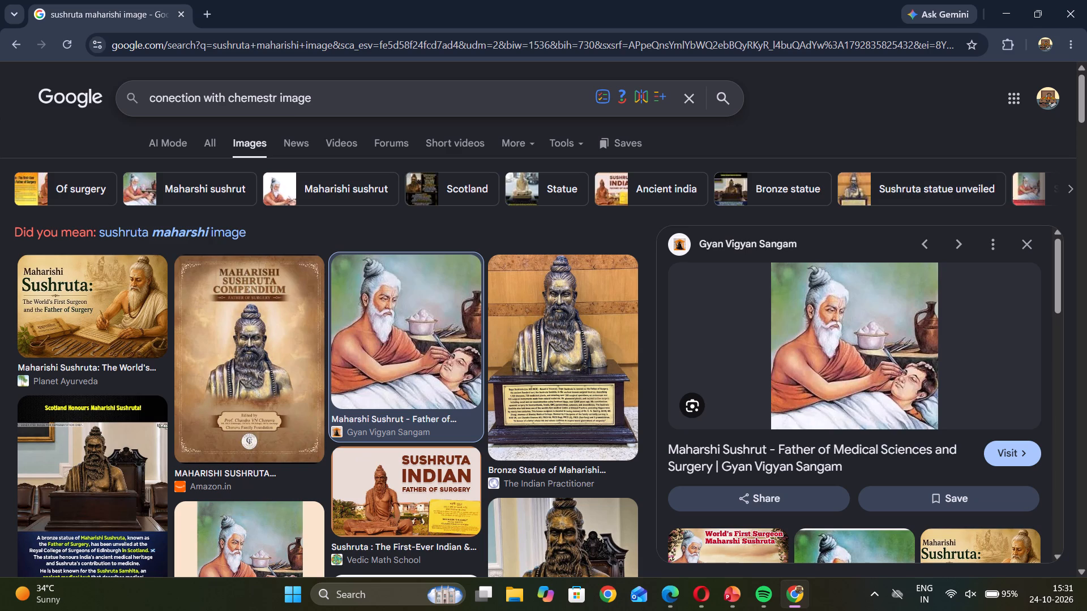
key(y)
key(Return)
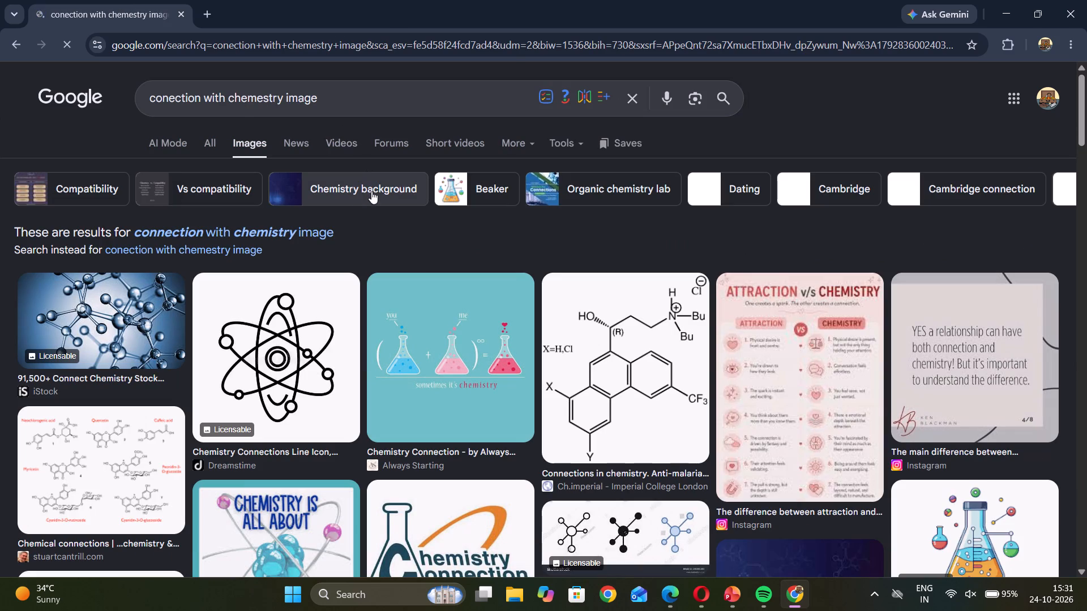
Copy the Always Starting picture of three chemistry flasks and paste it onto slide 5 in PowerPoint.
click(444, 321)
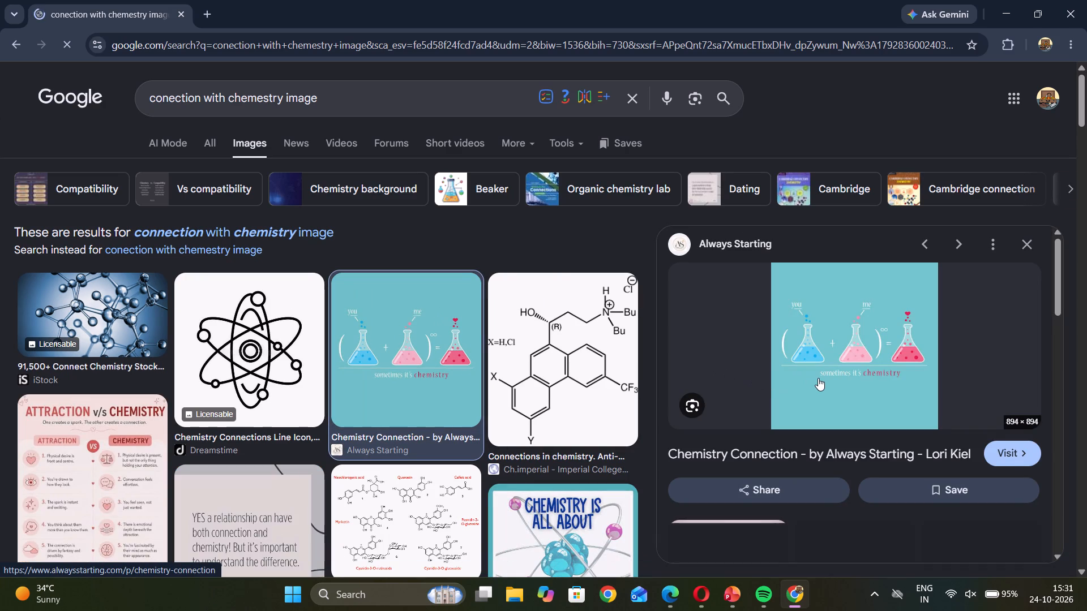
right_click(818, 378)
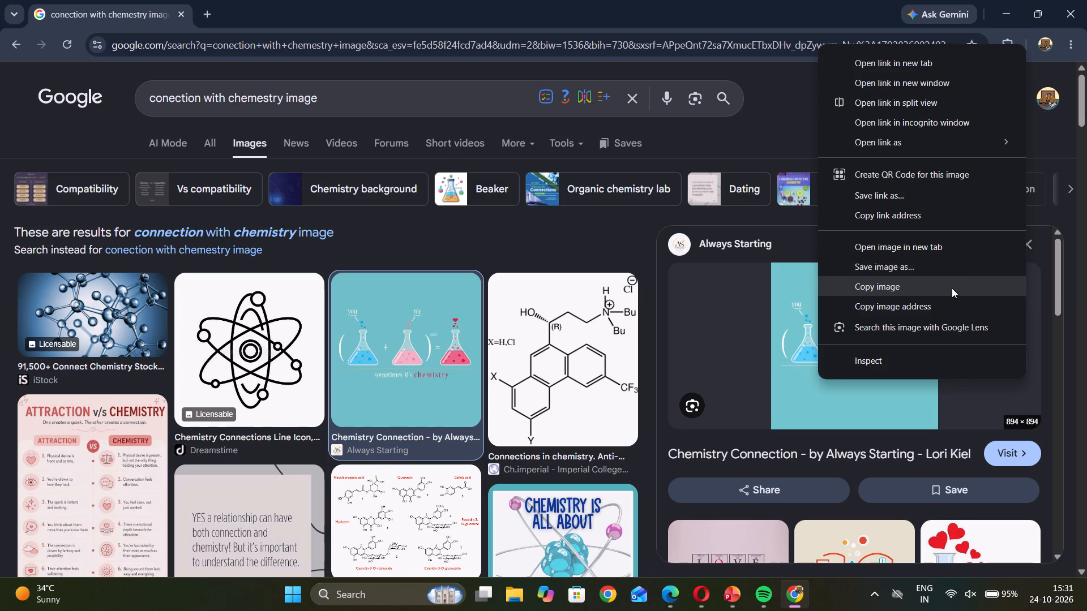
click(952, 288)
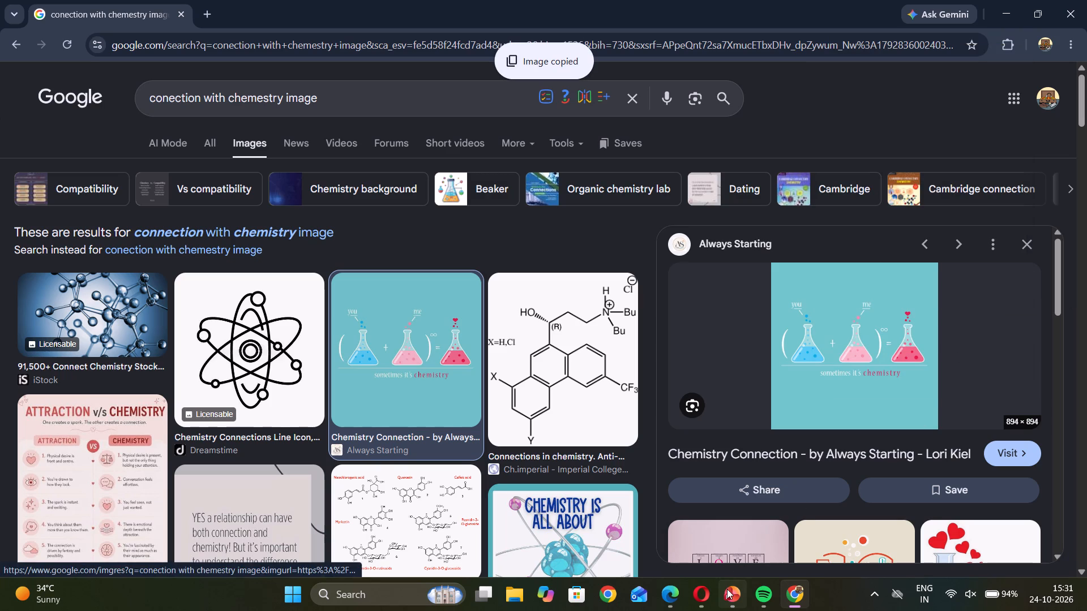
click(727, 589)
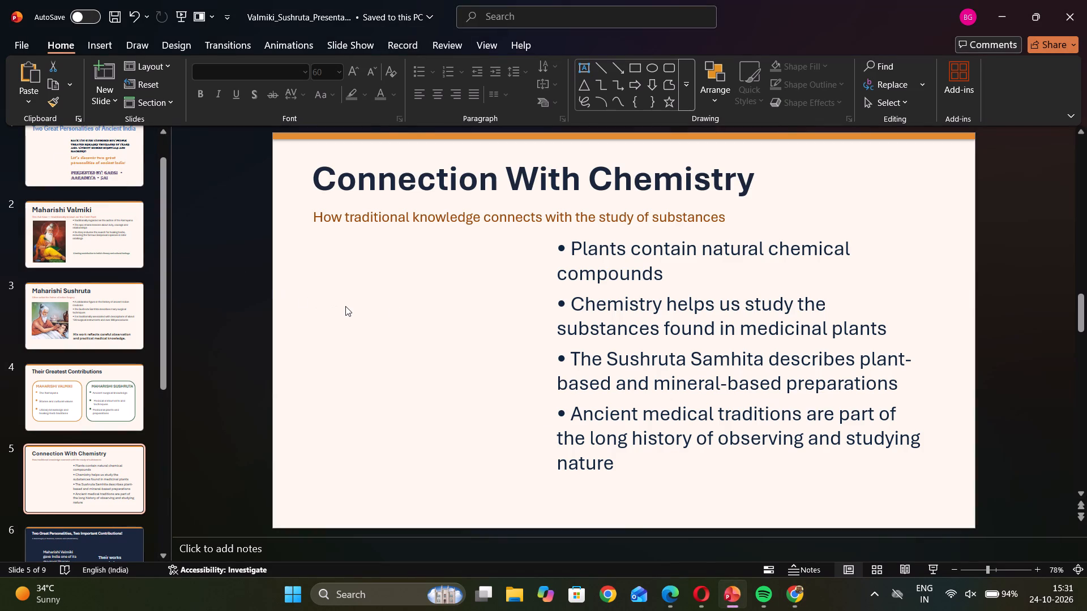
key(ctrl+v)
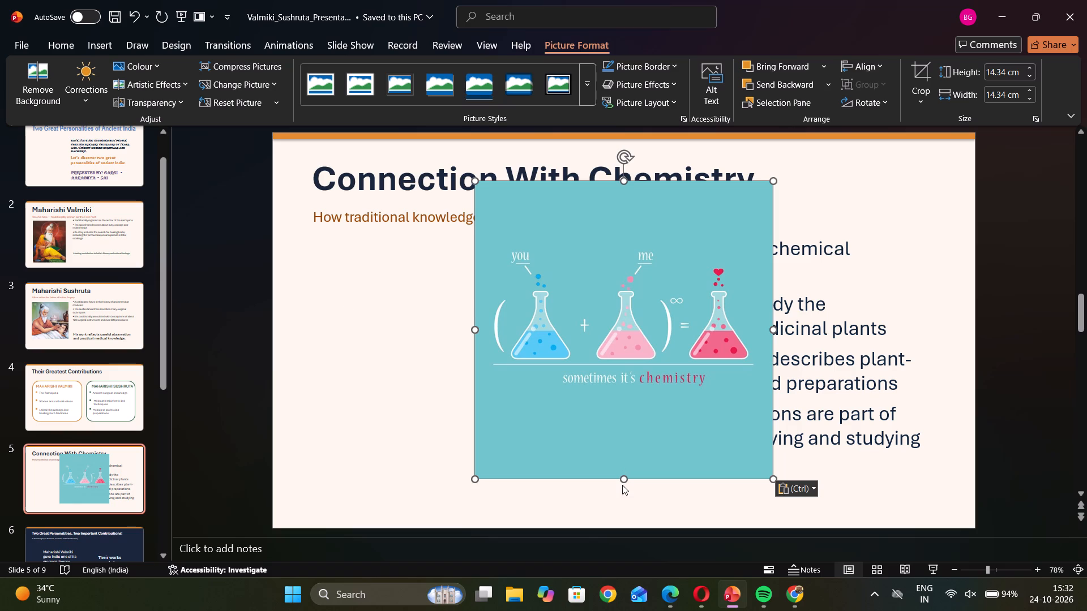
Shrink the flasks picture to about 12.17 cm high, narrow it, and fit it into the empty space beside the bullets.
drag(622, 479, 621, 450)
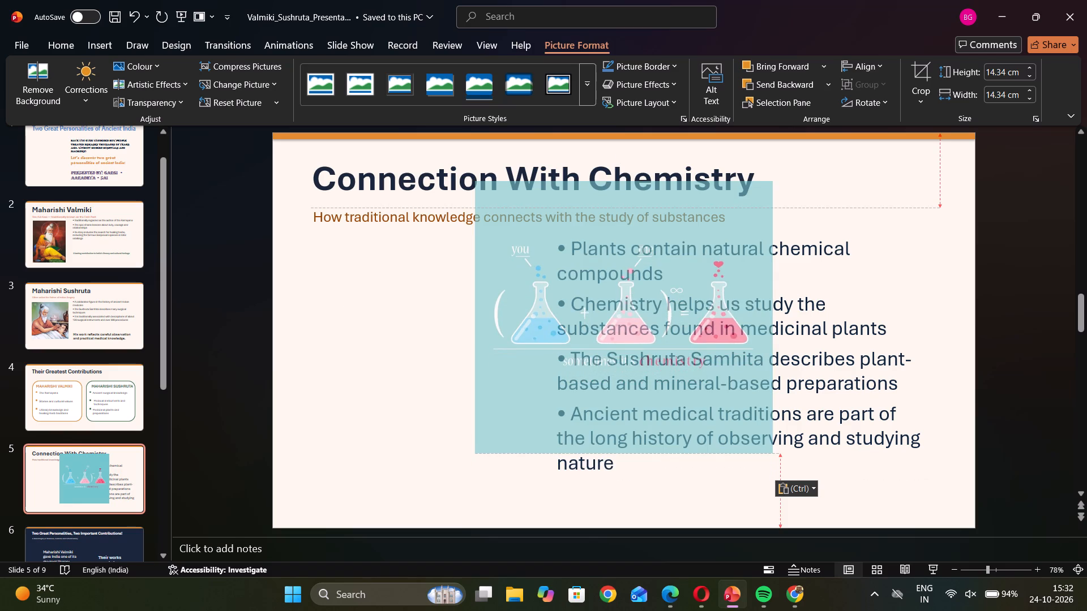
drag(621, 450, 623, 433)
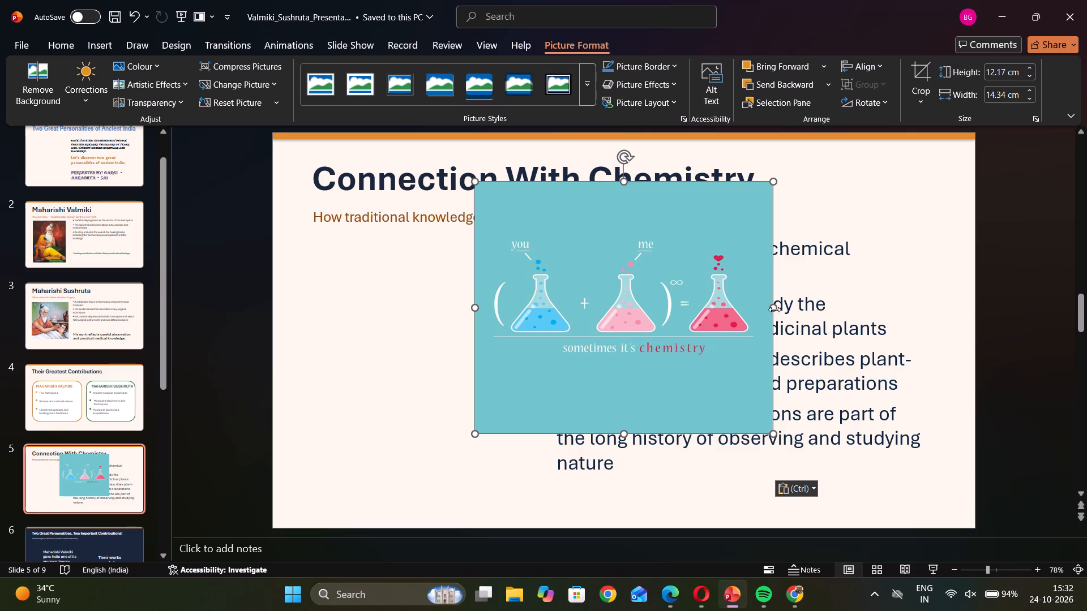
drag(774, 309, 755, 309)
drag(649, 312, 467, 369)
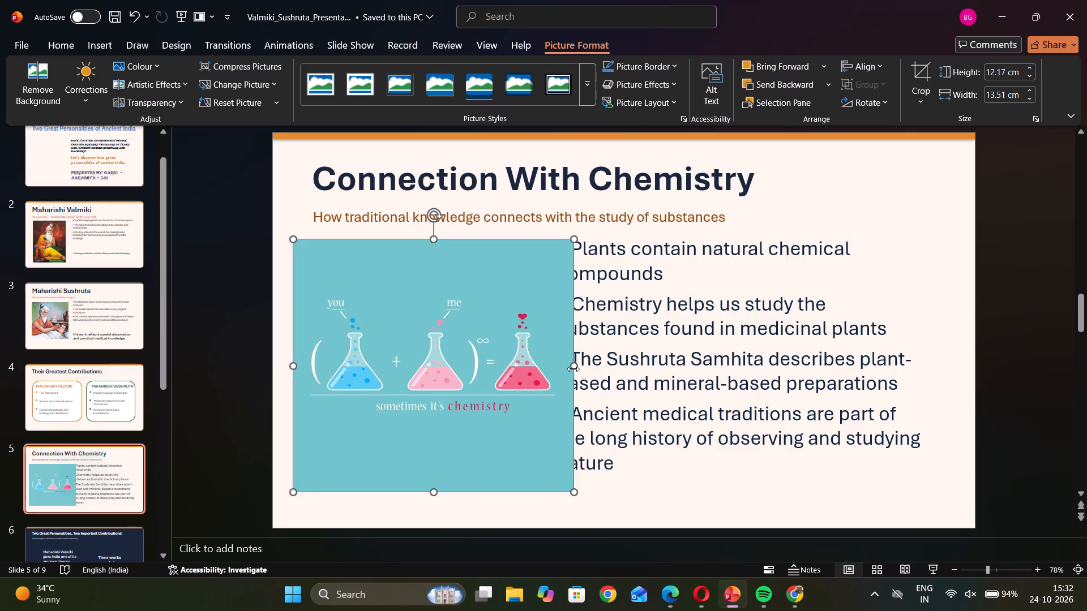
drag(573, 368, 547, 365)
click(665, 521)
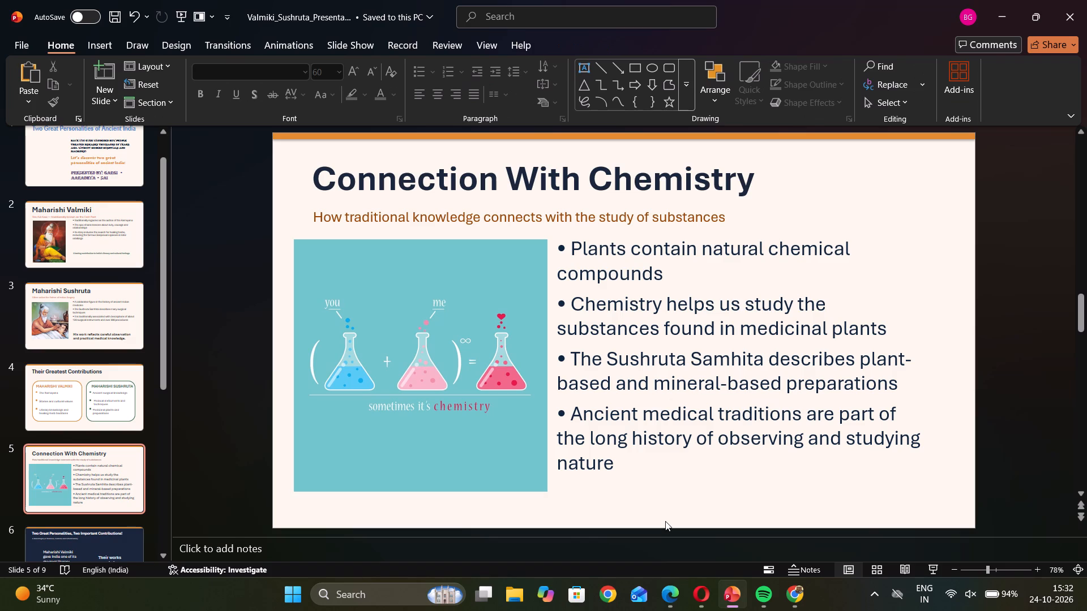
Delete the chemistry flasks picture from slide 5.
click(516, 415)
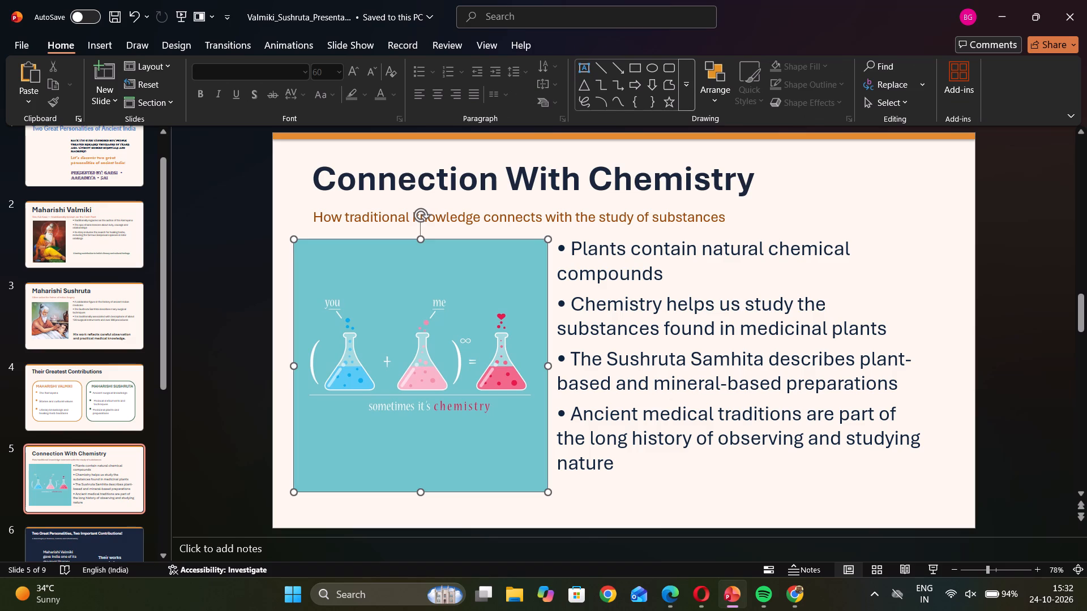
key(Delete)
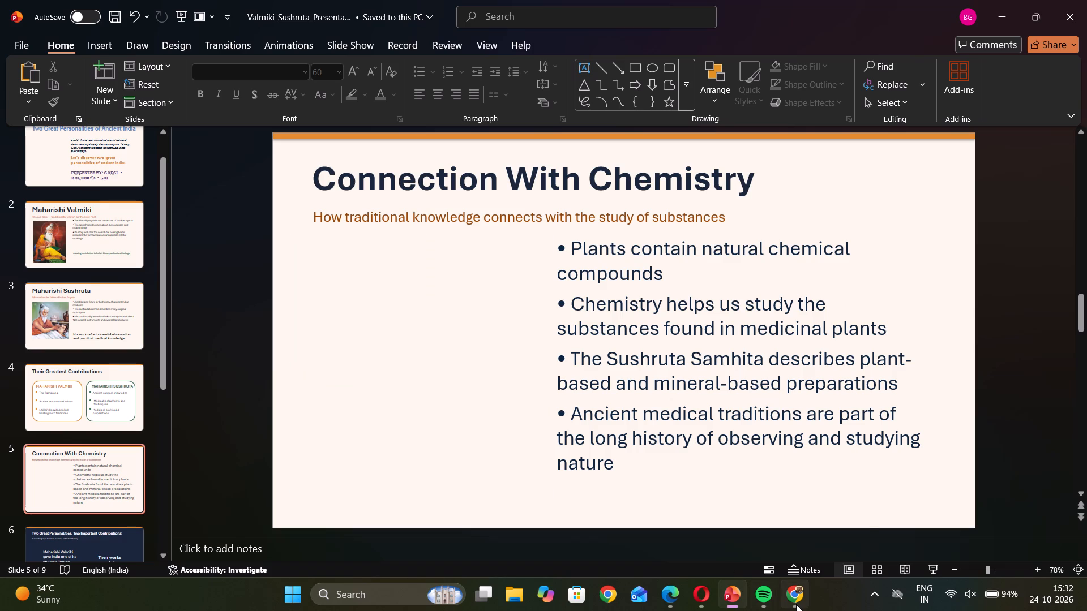
Switch to Chrome and refine the image search to "conection with chemestry plants compound image".
click(796, 603)
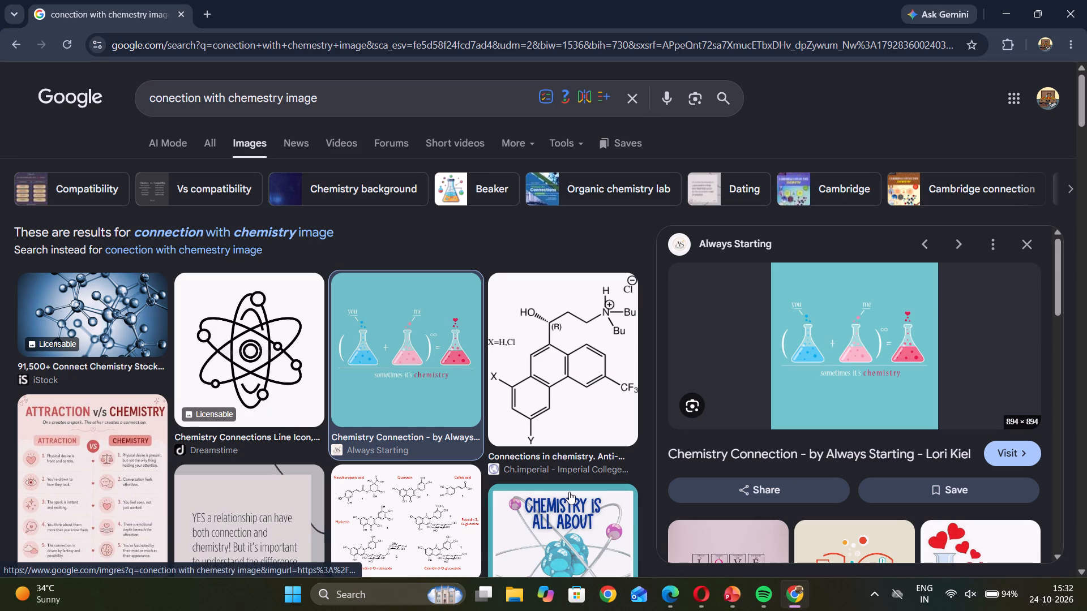
click(283, 96)
key(space)
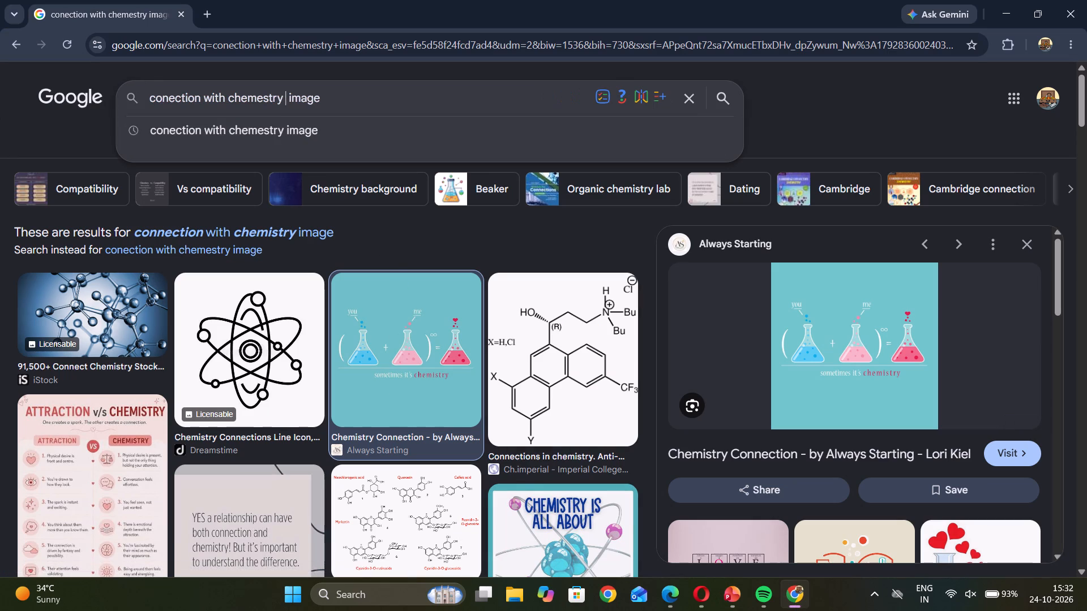
text(plants compound)
key(space)
key(Return)
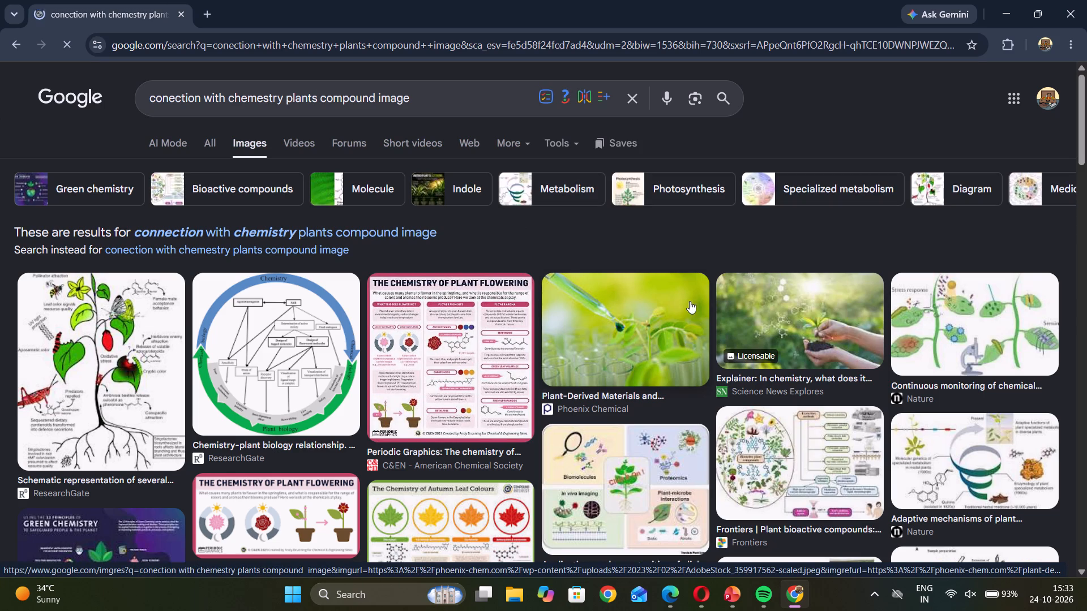
Open the Science News Explores picture of hands holding a seedling from the image results.
click(735, 320)
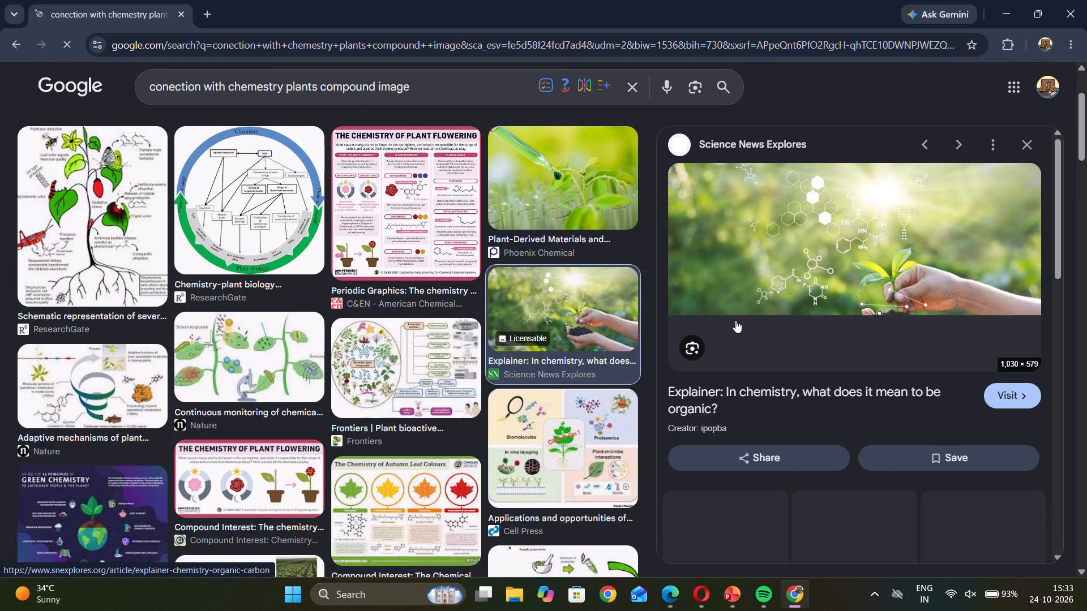